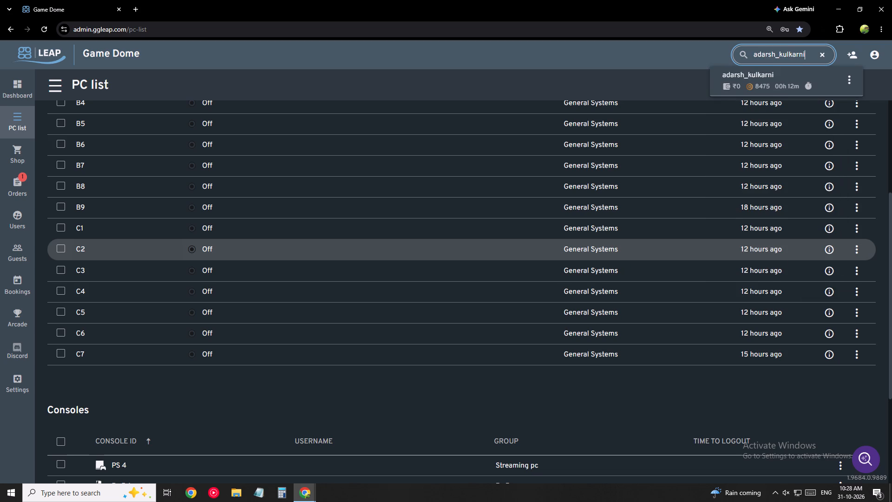
Open the full shop for the user found in the search and add one 1 hr Ps5 Console rental to their order.
click(844, 81)
click(855, 91)
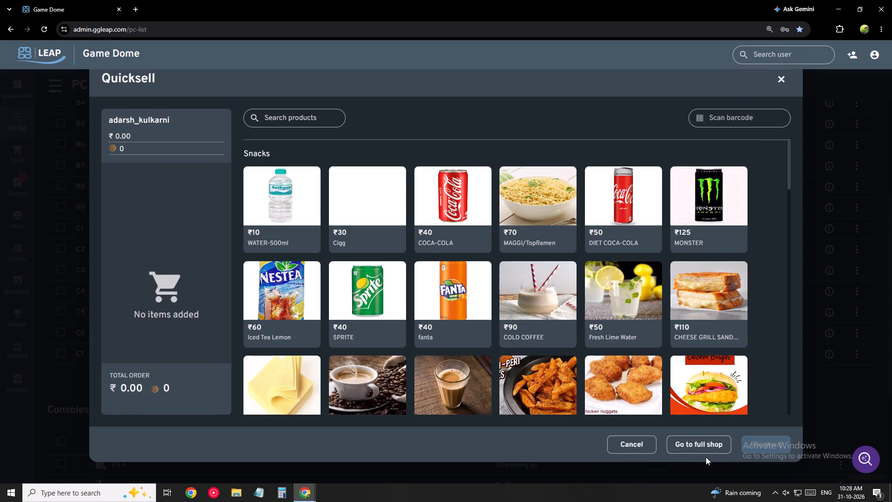
click(690, 447)
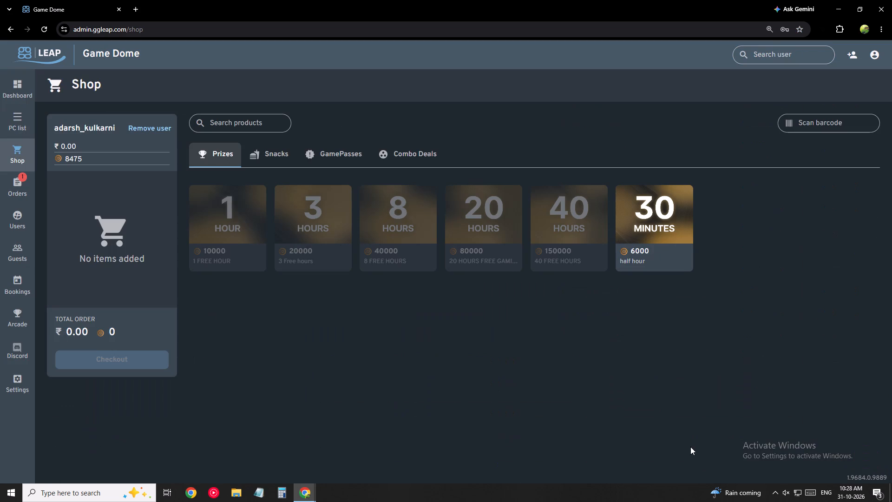
click(343, 145)
click(315, 191)
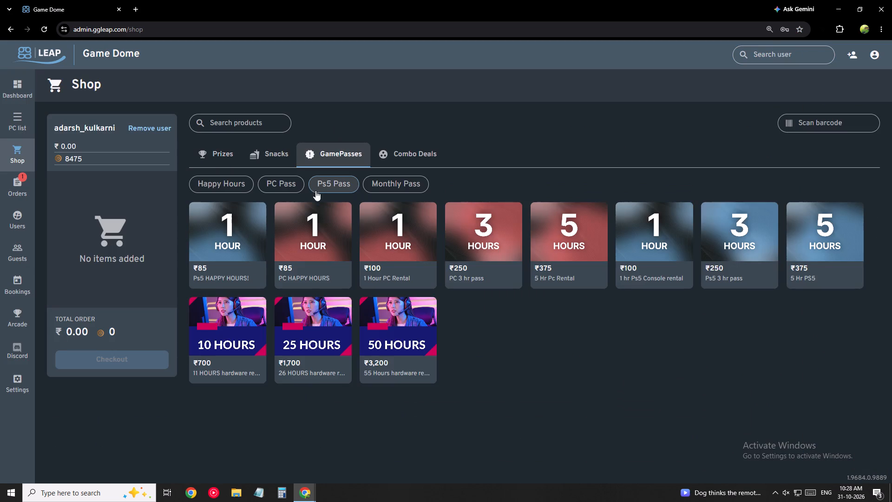
drag(214, 220, 83, 230)
Check out the console rental order and charge the full ₹100 as a credit card payment.
click(89, 353)
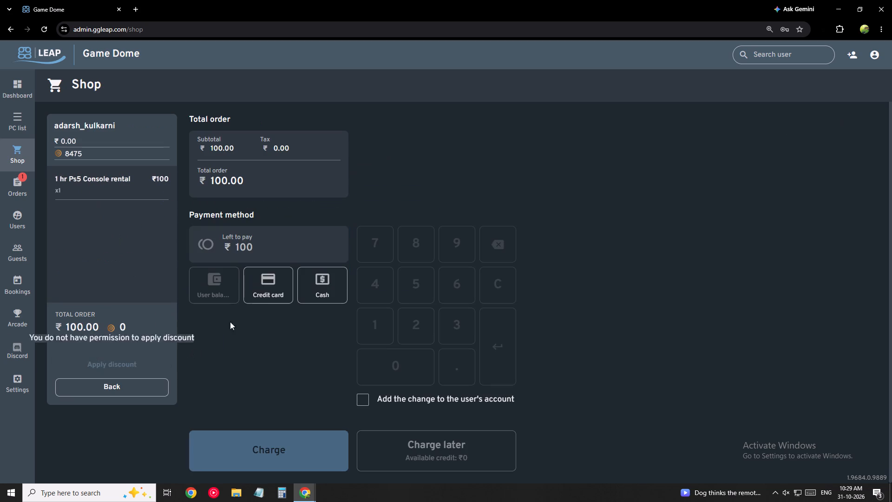
click(262, 274)
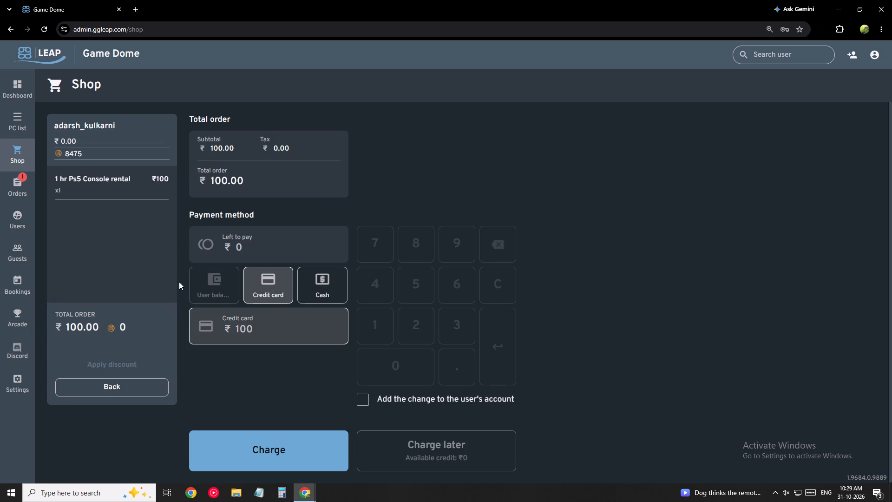
click(279, 456)
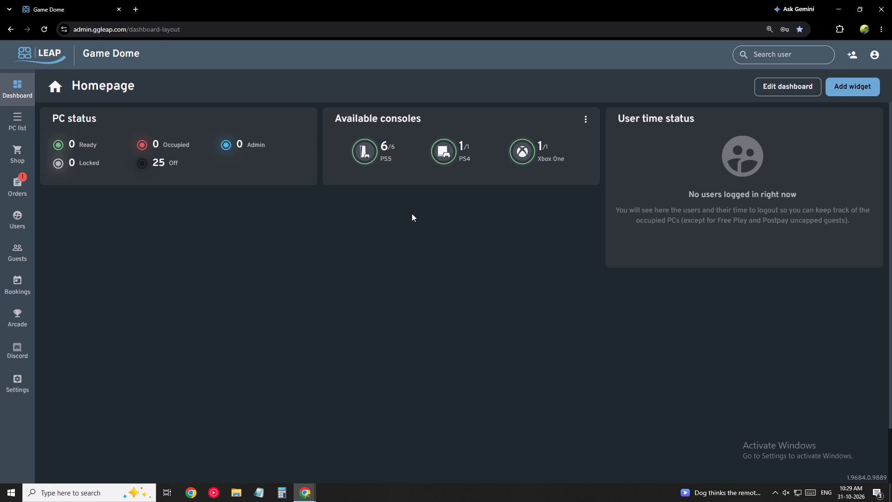
Search for the user mayank and add one 1 hr Ps5 Console rental to their order in the full shop.
click(24, 125)
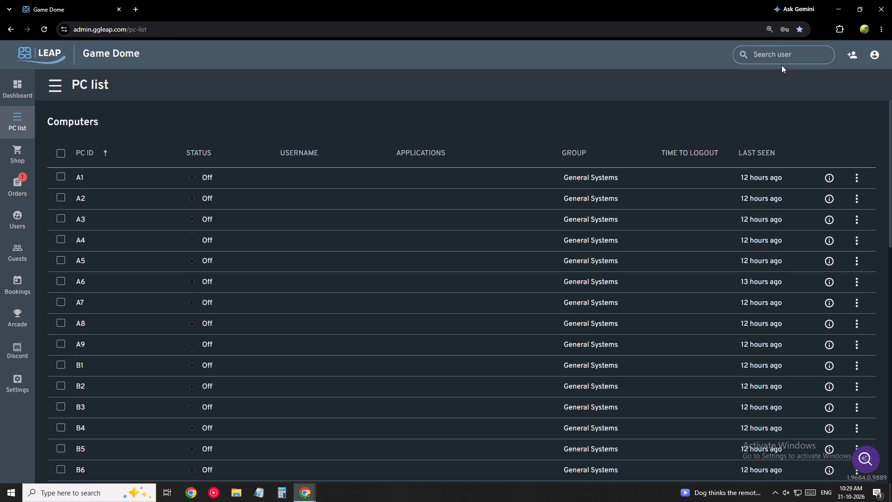
click(778, 61)
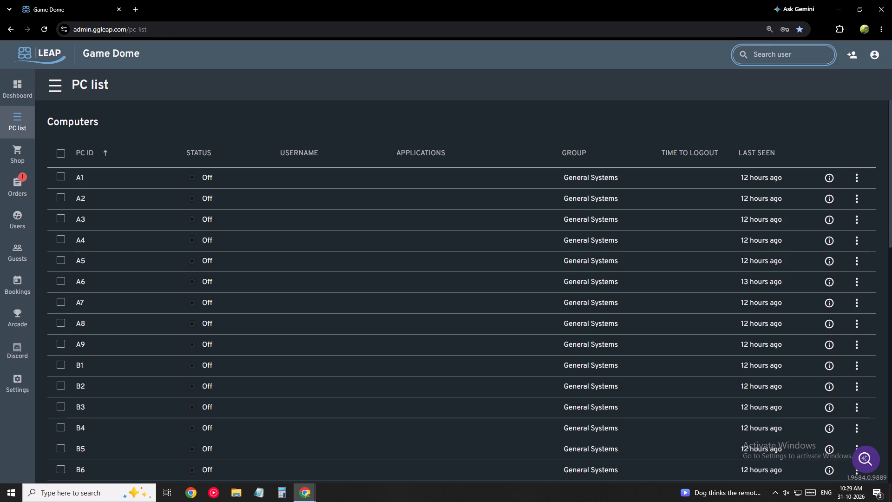
text(mayank)
click(842, 79)
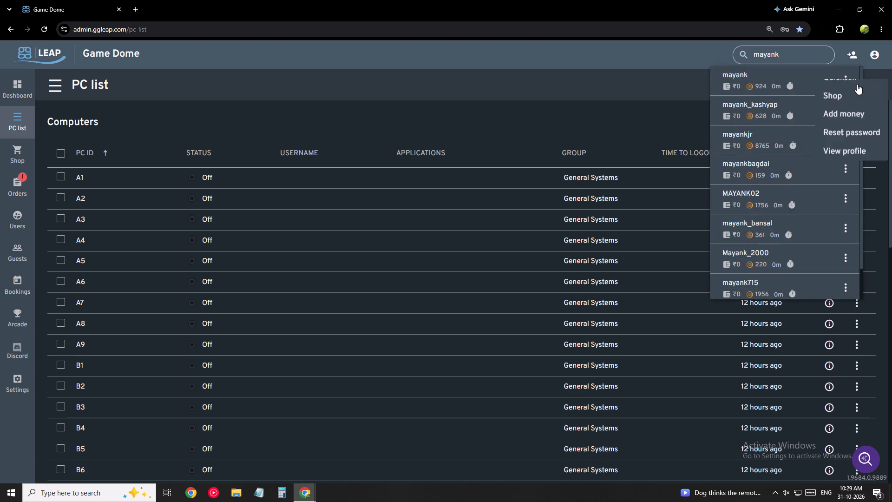
click(858, 84)
click(699, 446)
click(318, 164)
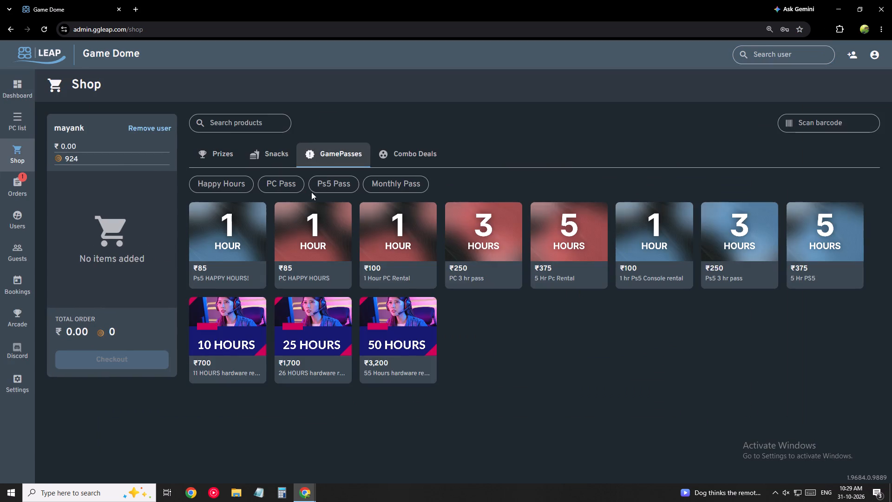
click(316, 192)
drag(236, 262, 98, 274)
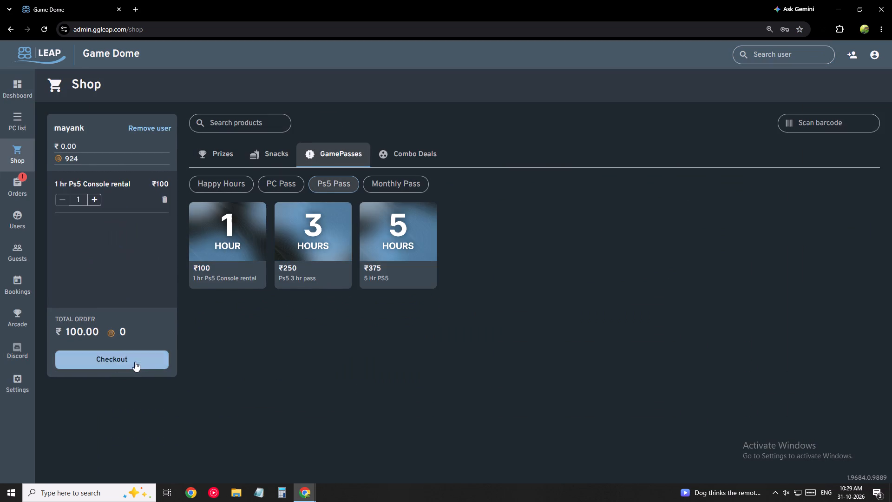
Check out mayank's order and charge the full ₹100 as a credit card payment.
click(135, 362)
click(270, 286)
click(278, 449)
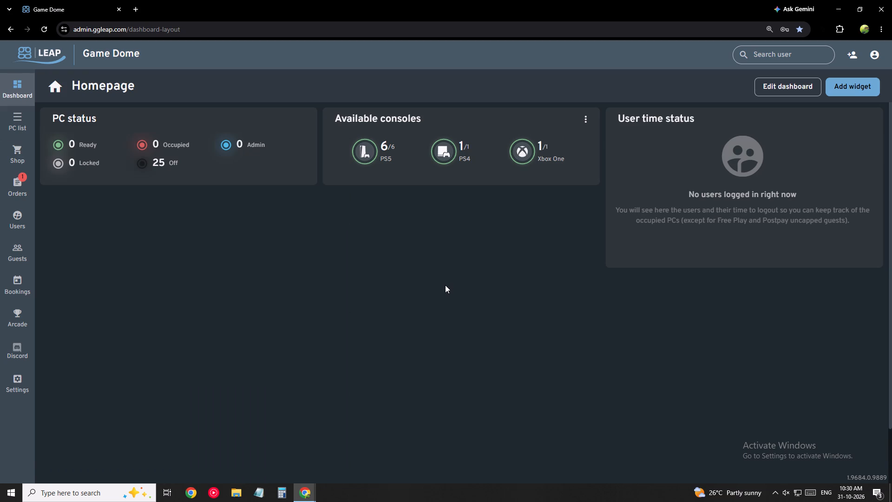
Open the PC list and examine the Consoles section below the computers.
click(0, 105)
click(0, 111)
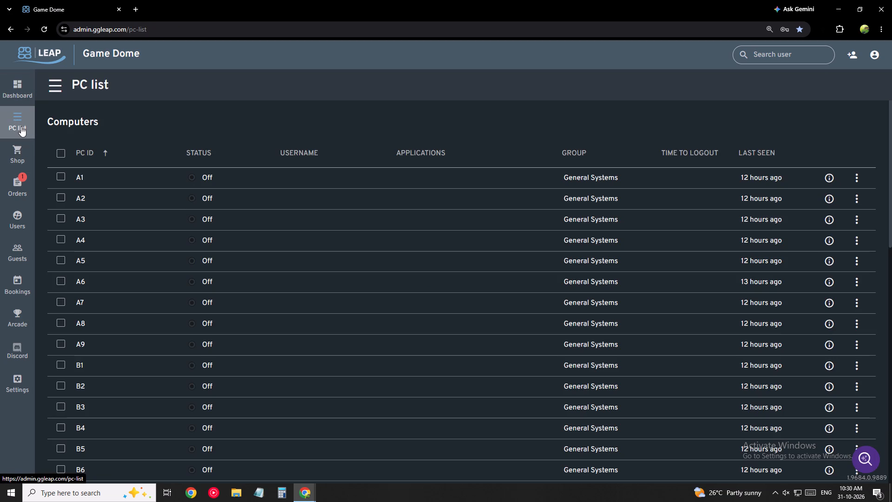
scroll(226, 281, down, 7)
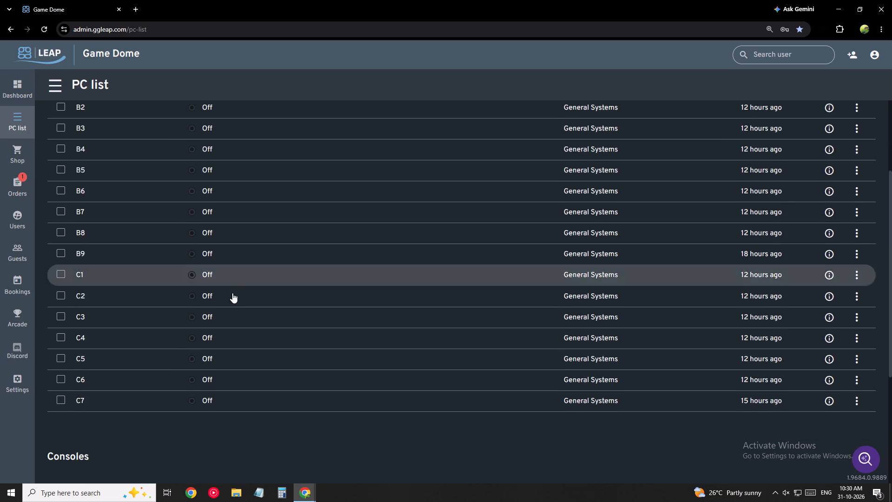
scroll(232, 293, down, 2)
scroll(235, 304, up, 1)
scroll(236, 307, down, 5)
scroll(275, 362, up, 1)
scroll(275, 362, down, 5)
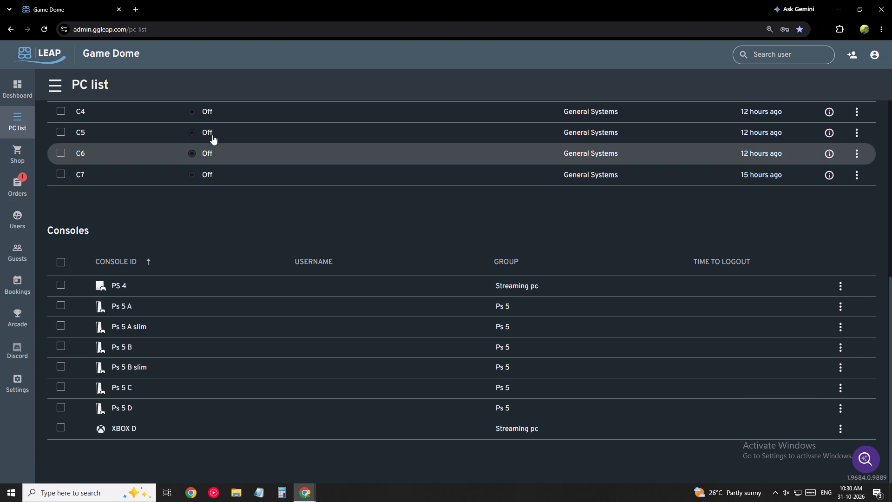
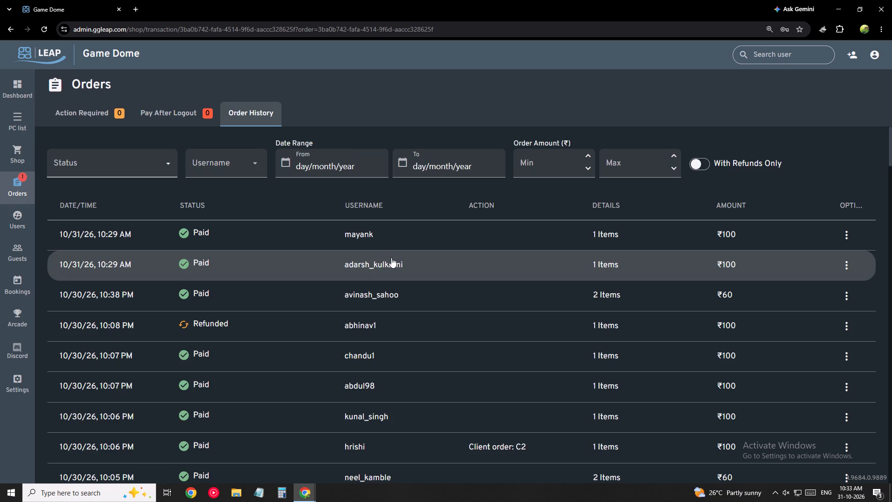
Copy the username of the customer whose paid ₹100 order is just below mayank's and log that customer in to console Ps 5 B.
double_click(66, 119)
key(ctrl+c)
click(9, 111)
scroll(145, 258, down, 5)
scroll(311, 331, up, 1)
scroll(313, 331, down, 4)
scroll(315, 330, up, 1)
scroll(315, 330, down, 6)
click(838, 349)
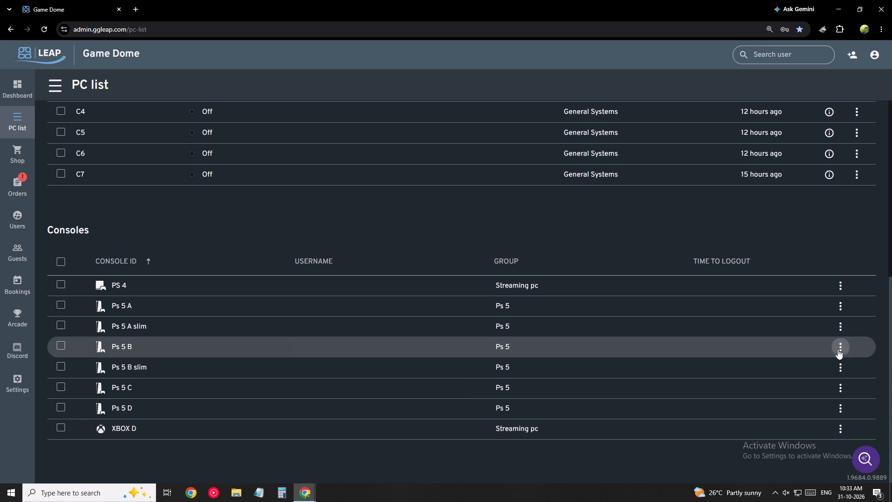
click(855, 357)
click(427, 258)
key(ctrl+v)
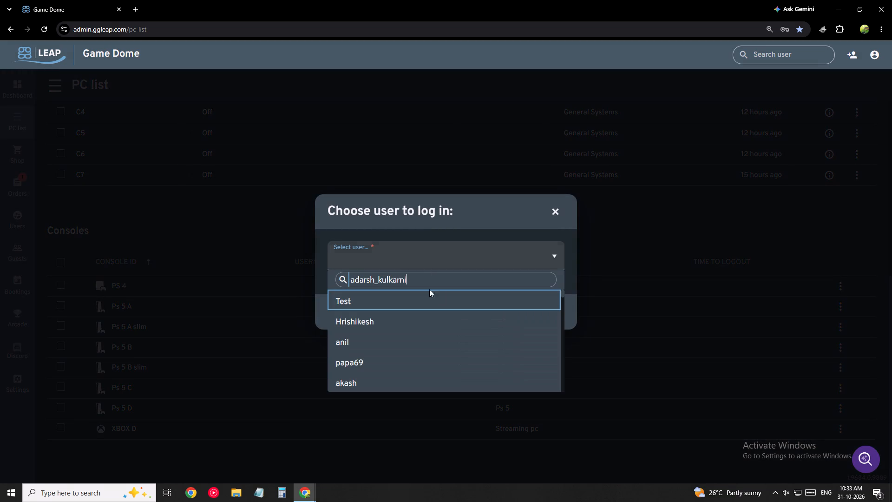
drag(458, 297, 462, 297)
click(529, 315)
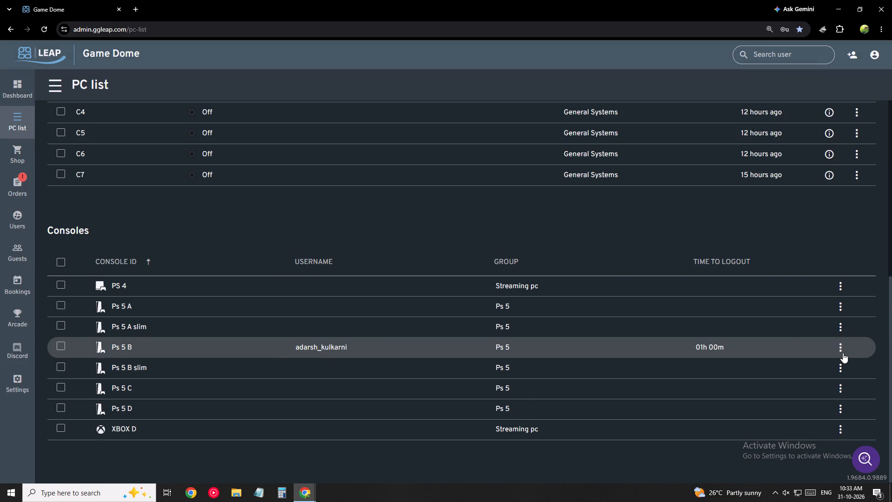
Log mayank in to console Ps 5 B as an additional user, reusing the username from the clipboard history.
click(842, 353)
click(838, 402)
click(400, 258)
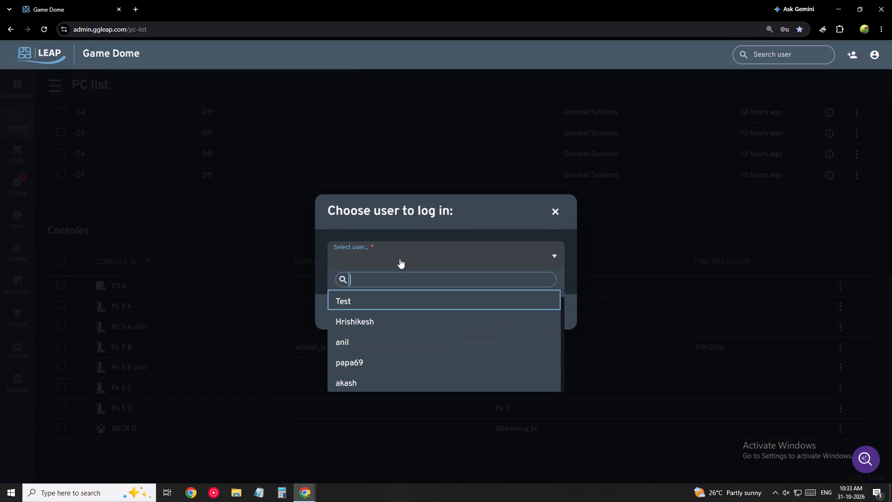
key(super+v)
click(400, 354)
key(ctrl+v)
click(415, 283)
click(478, 294)
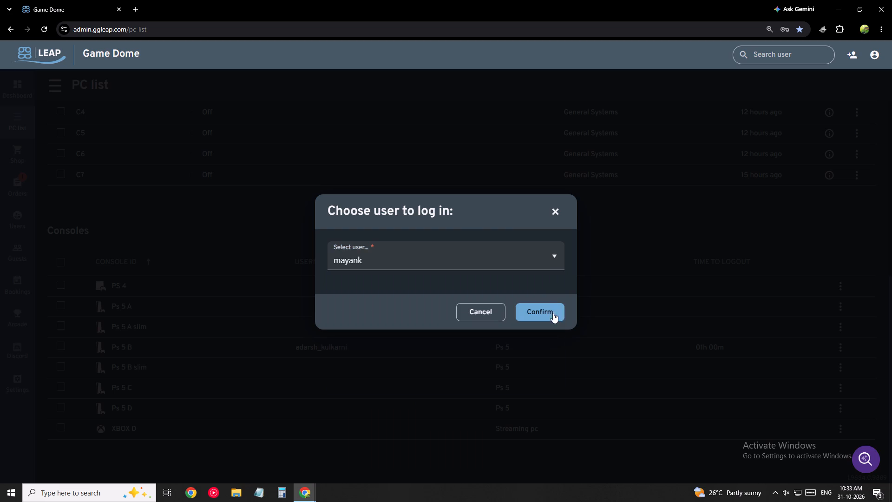
click(540, 310)
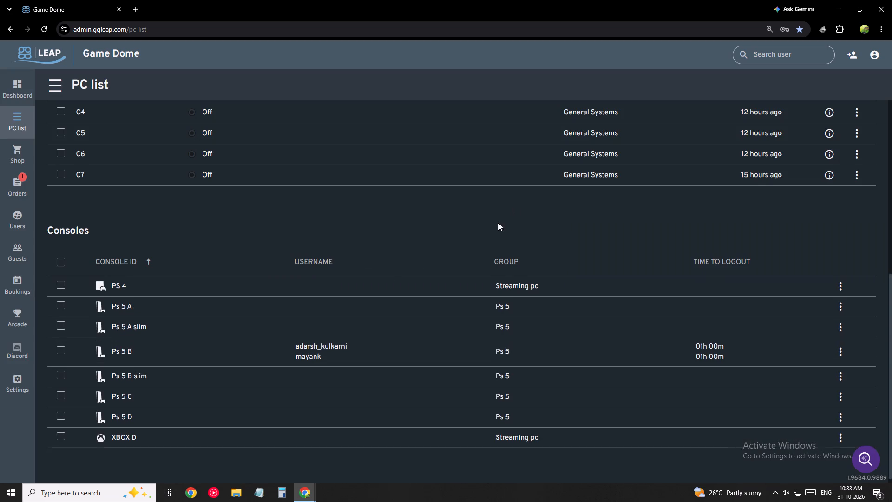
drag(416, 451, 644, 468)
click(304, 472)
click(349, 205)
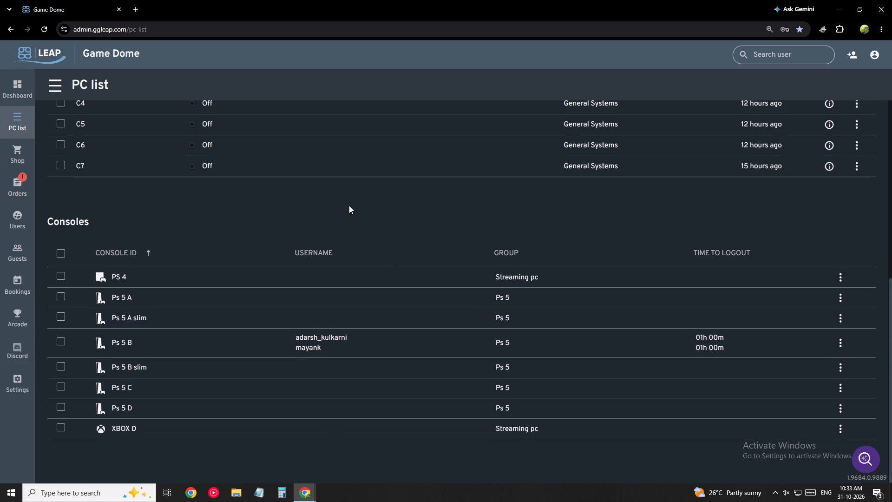
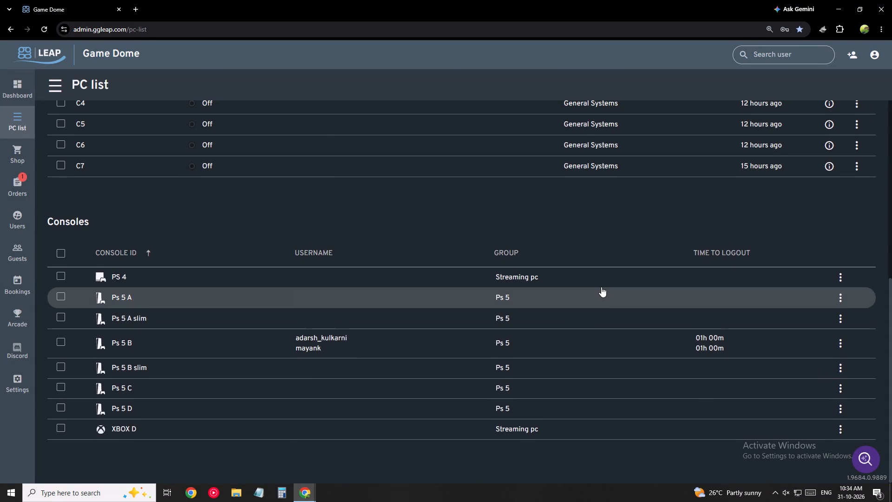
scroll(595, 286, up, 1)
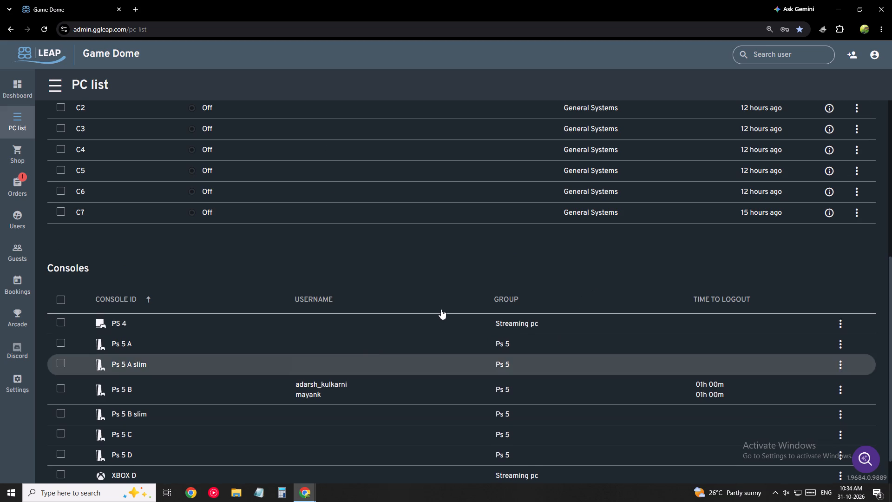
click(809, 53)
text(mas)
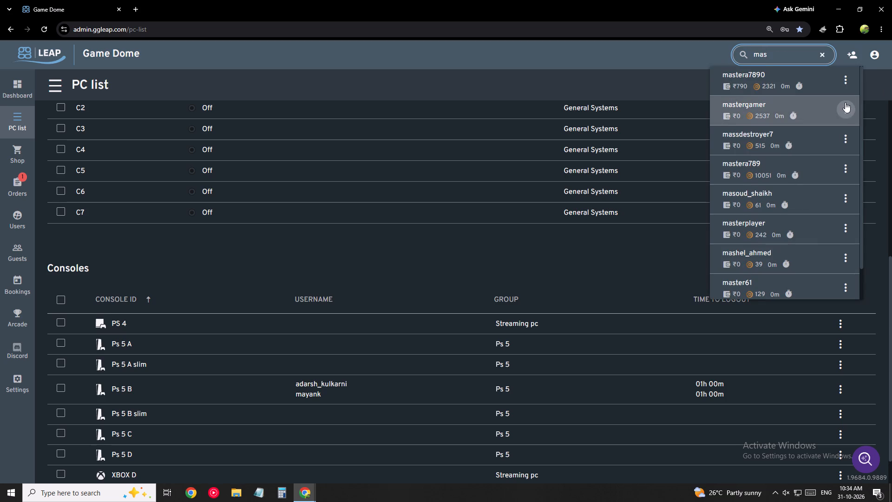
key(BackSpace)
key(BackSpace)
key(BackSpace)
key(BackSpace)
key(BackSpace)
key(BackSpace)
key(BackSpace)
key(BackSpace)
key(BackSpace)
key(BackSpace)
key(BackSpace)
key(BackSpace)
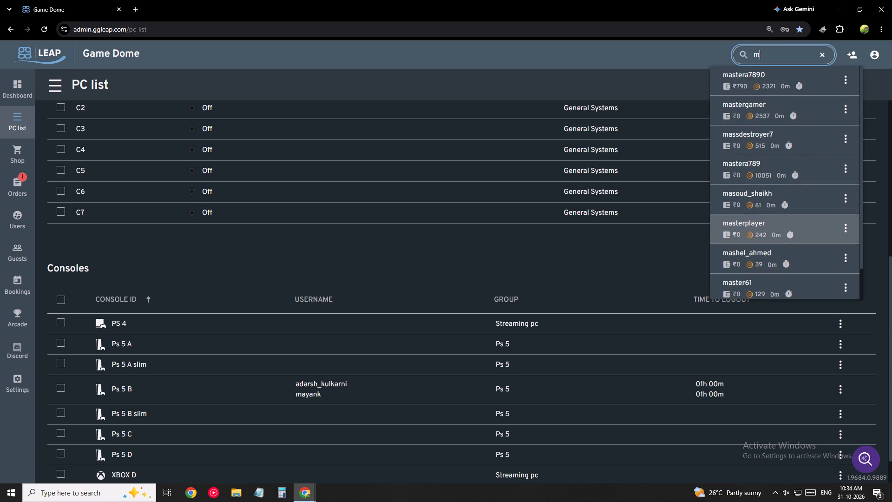
Search users for "ku" and sell the fourth match a ₹100 1 hr Ps5 Console rental pass, charged to credit card.
key(k)
key(u)
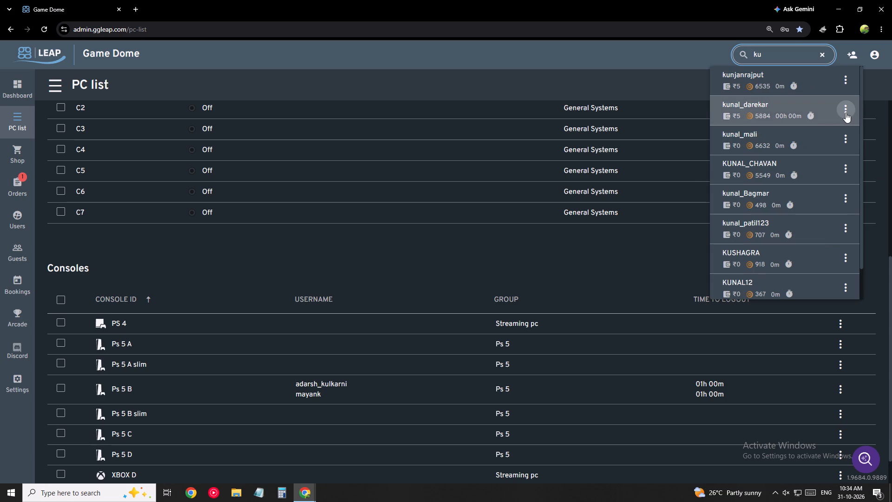
click(846, 164)
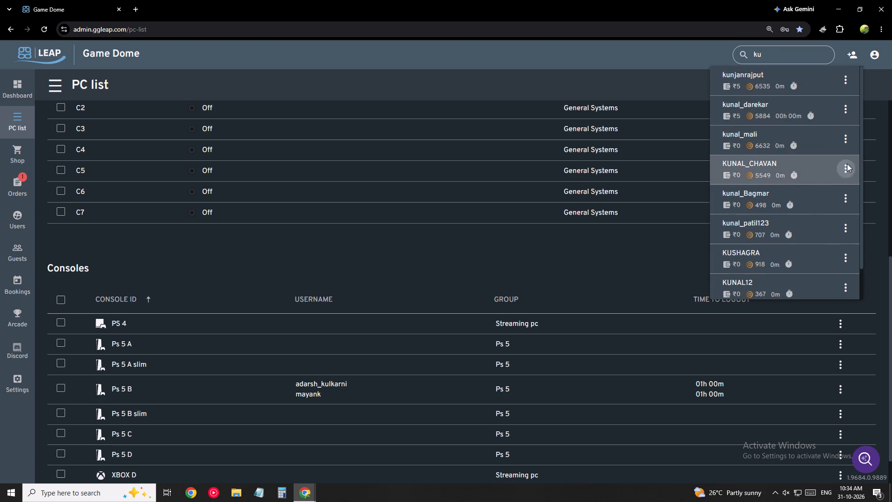
click(862, 169)
click(706, 445)
click(328, 151)
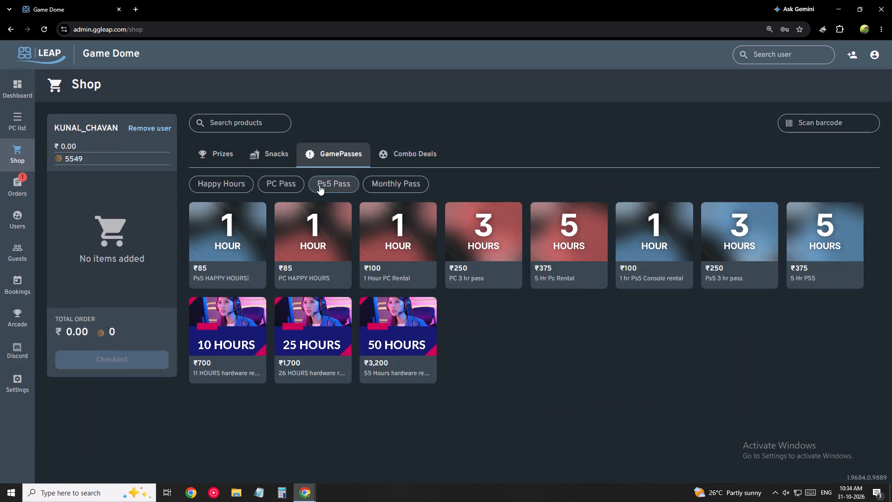
click(319, 185)
drag(249, 238, 124, 252)
click(119, 357)
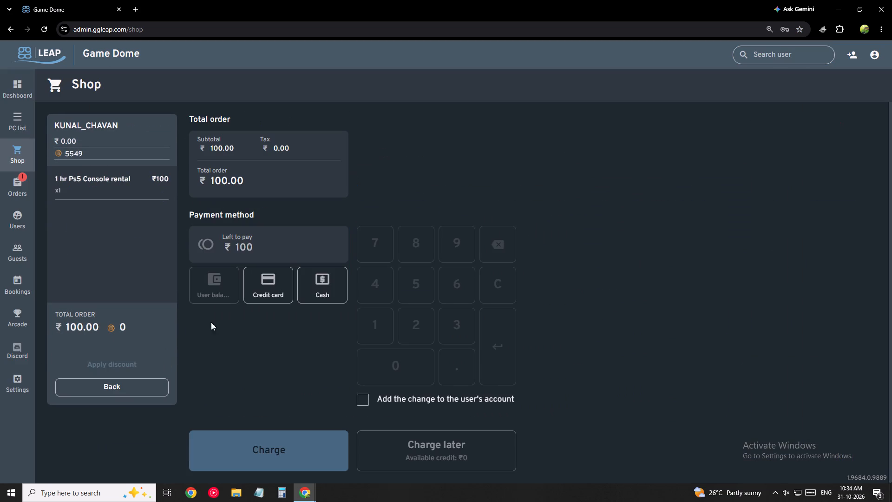
click(251, 286)
click(302, 449)
click(805, 54)
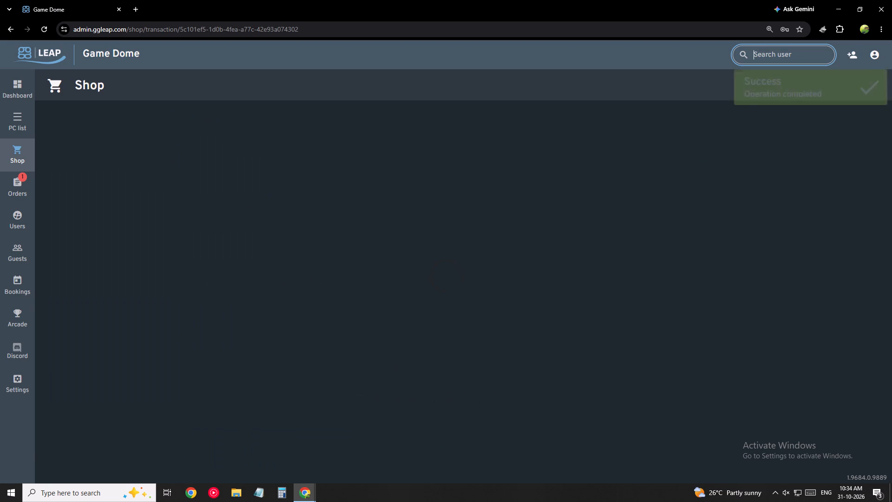
text(rohan)
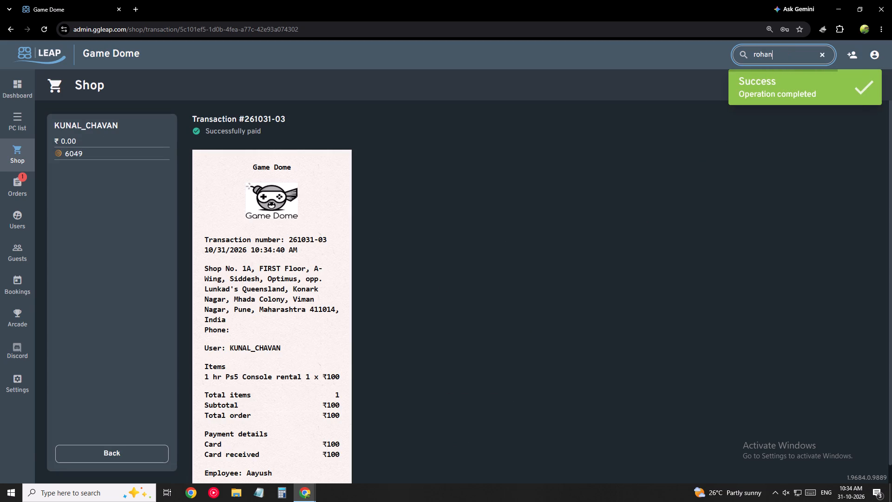
click(842, 112)
click(848, 117)
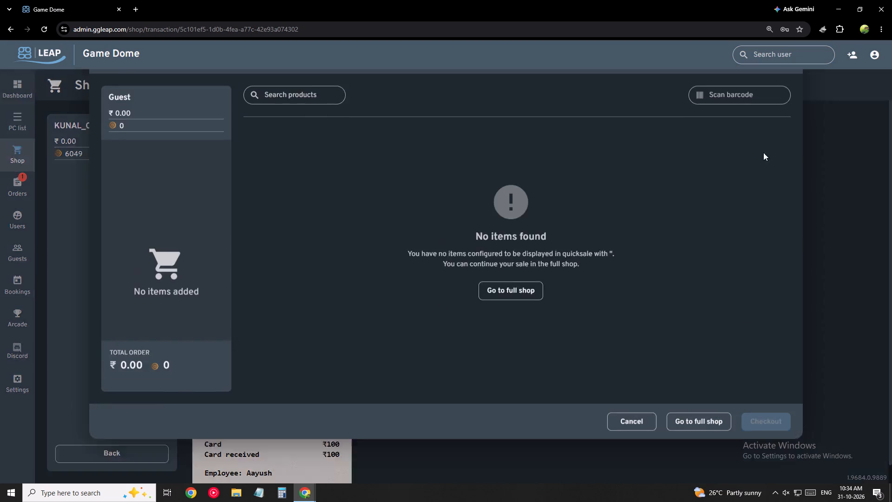
click(683, 443)
click(315, 155)
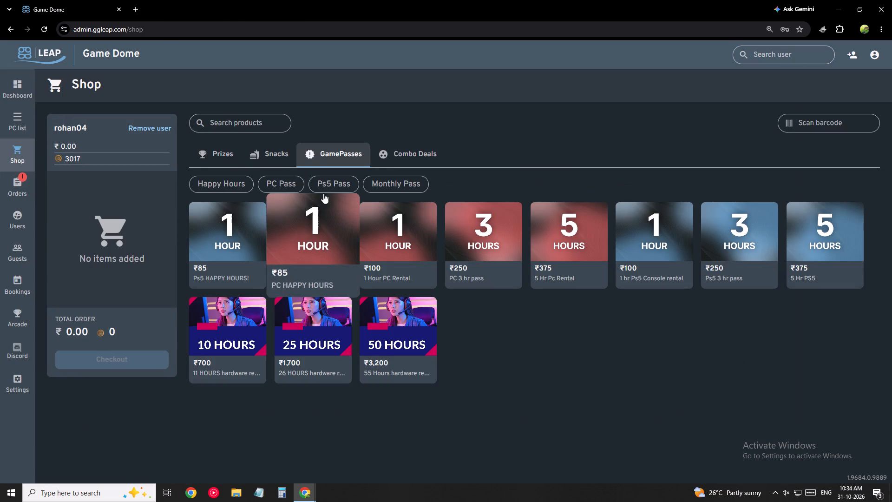
click(331, 187)
drag(216, 244, 96, 253)
click(91, 355)
click(261, 293)
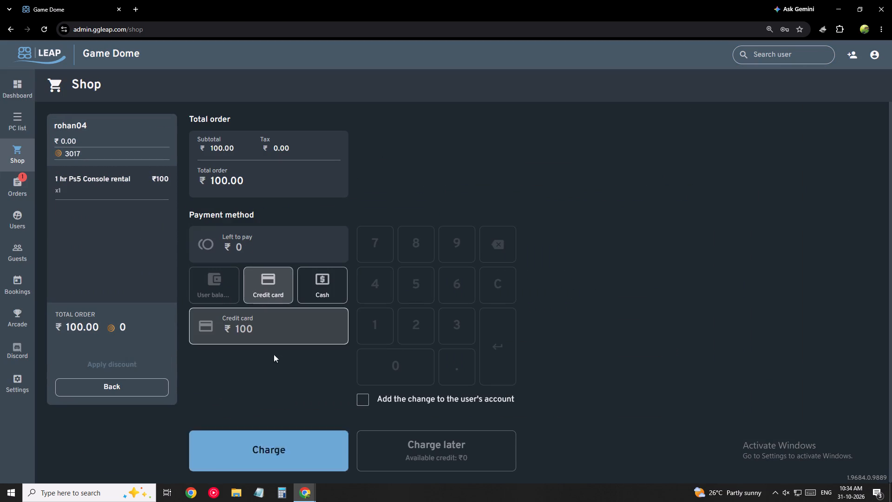
click(292, 450)
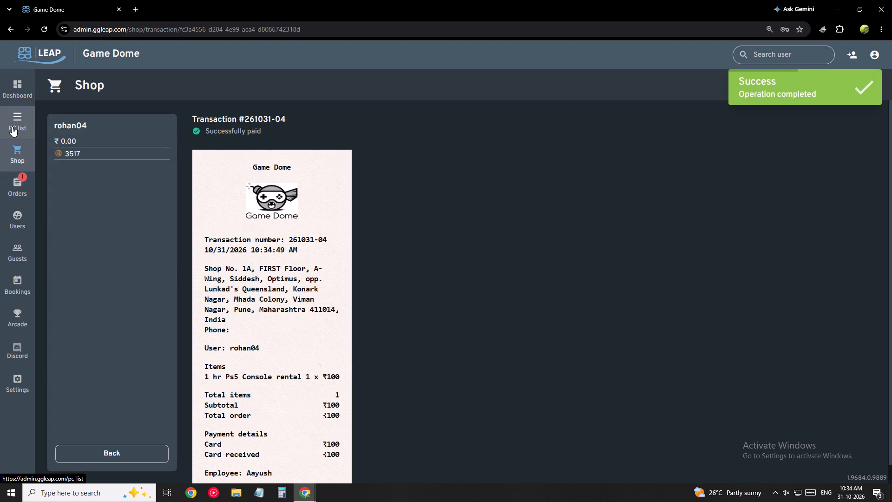
Return to the PC list and go to its Consoles section.
click(12, 126)
scroll(299, 361, down, 14)
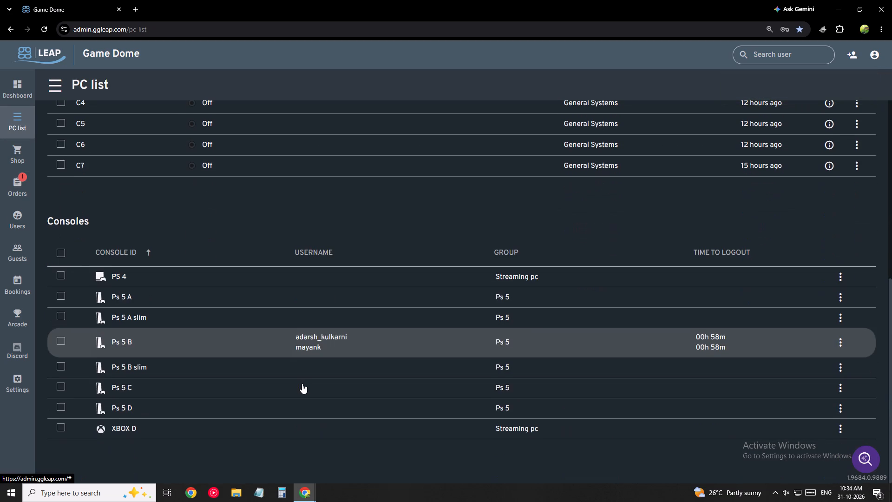
scroll(302, 383, down, 8)
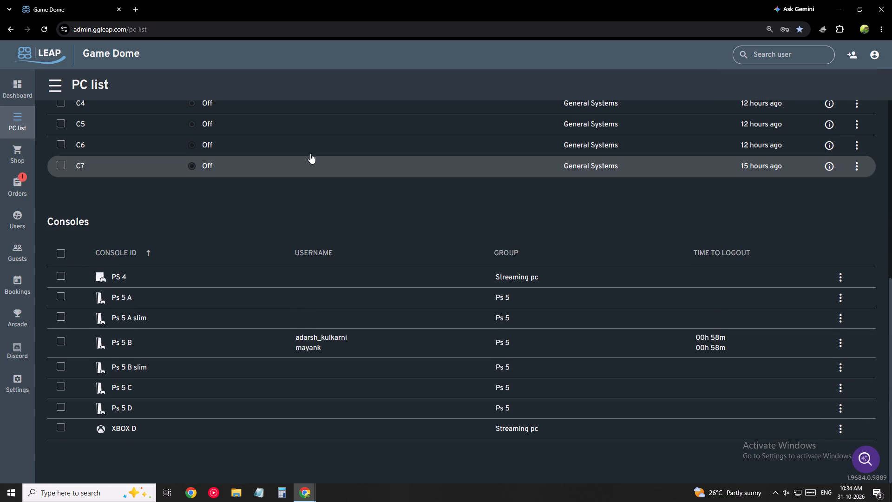
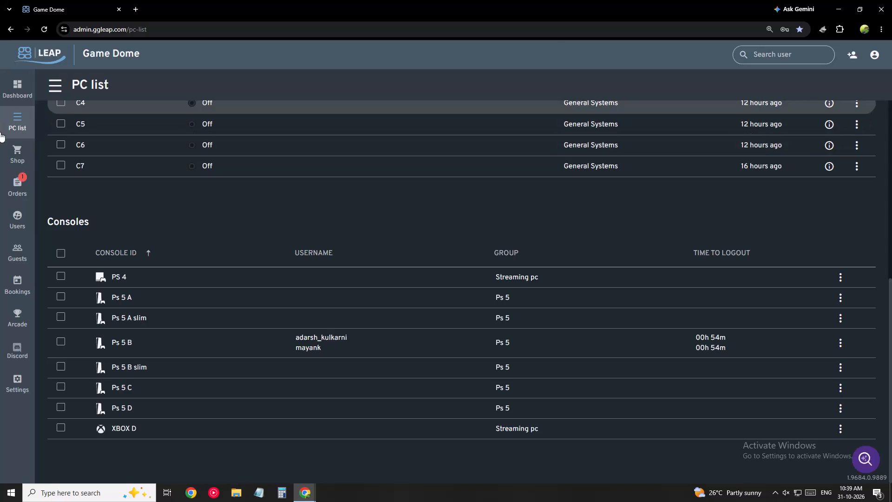
Open the order history in Orders to review the shop's past orders.
click(8, 195)
click(273, 106)
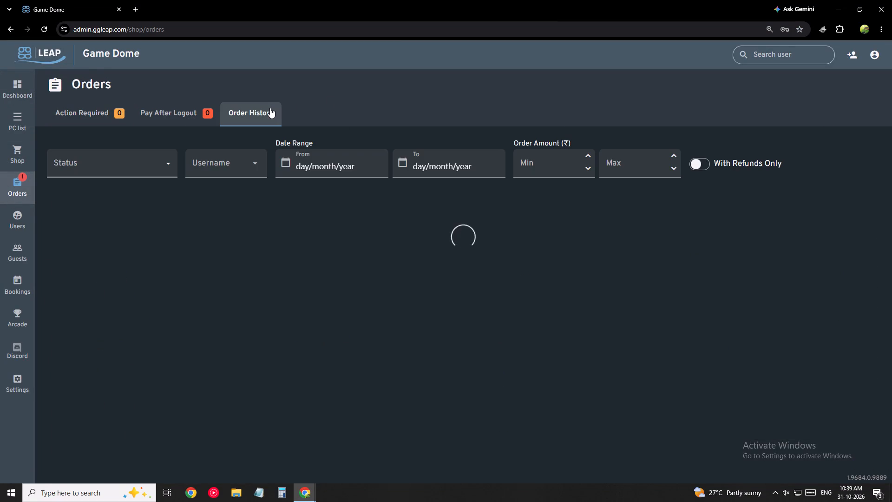
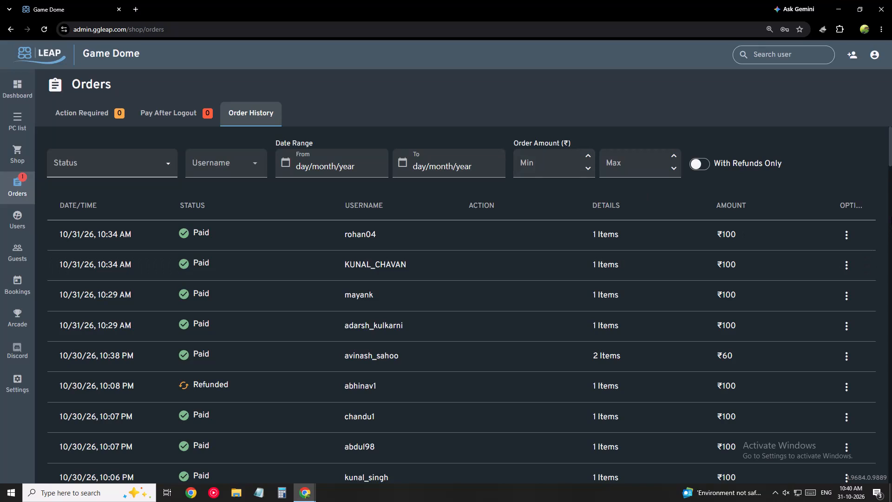
Switch to the GD VIMAN MNAGAR spreadsheet in Google Sheets and find the bottom rows of the daily exp sheet.
key(alt+Tab)
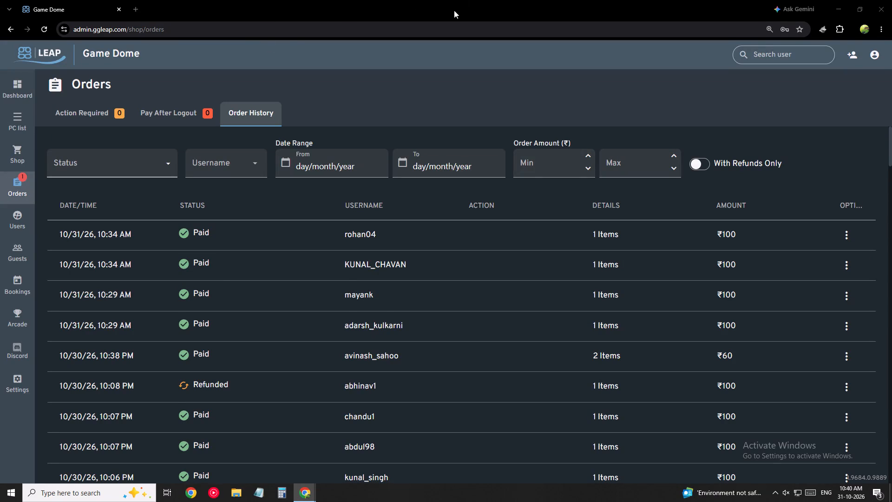
scroll(380, 330, down, 3)
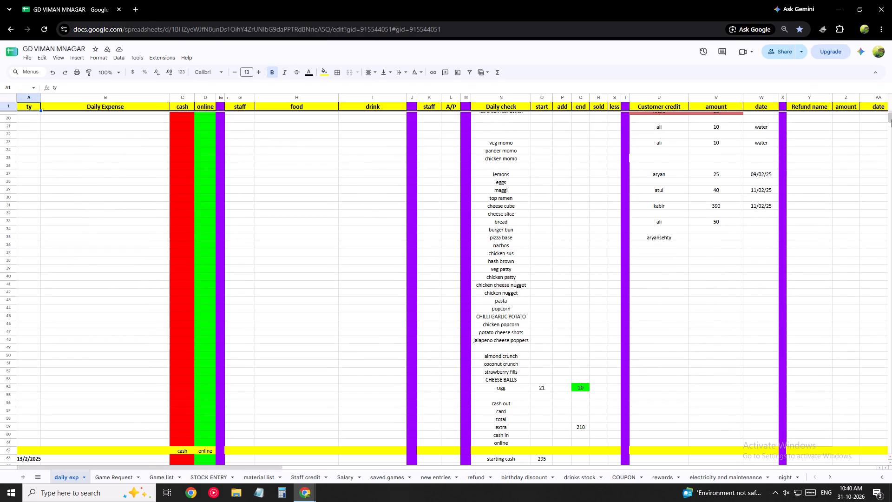
drag(891, 119, 835, 480)
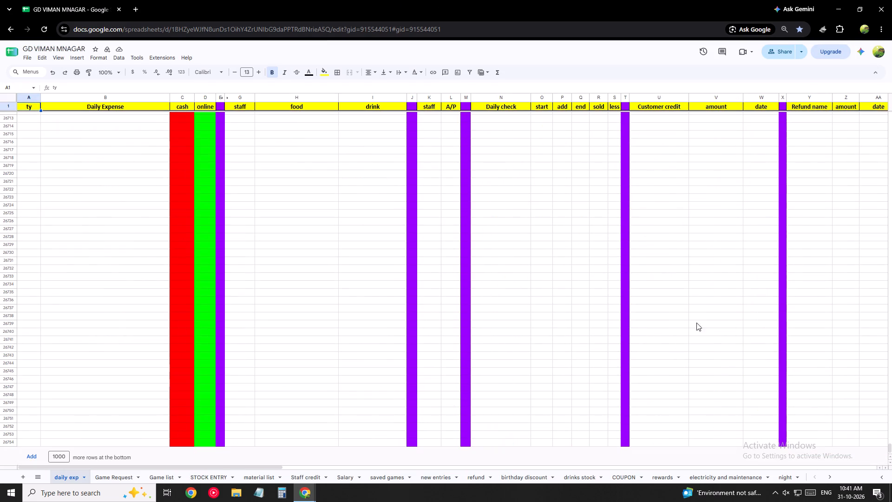
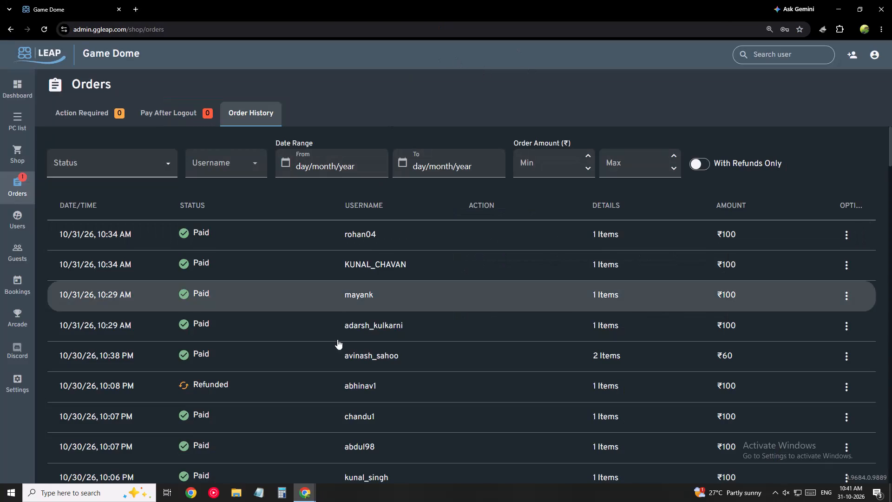
click(368, 232)
double_click(57, 126)
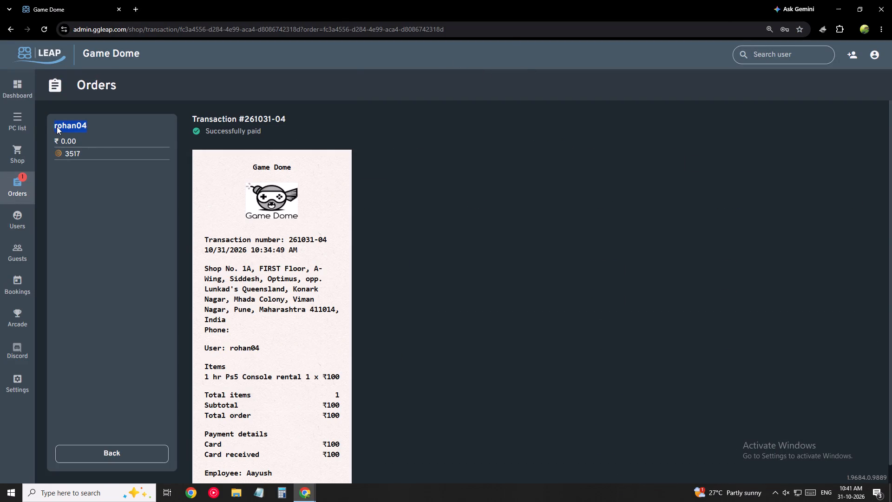
key(ctrl+c)
drag(119, 438, 118, 449)
click(118, 460)
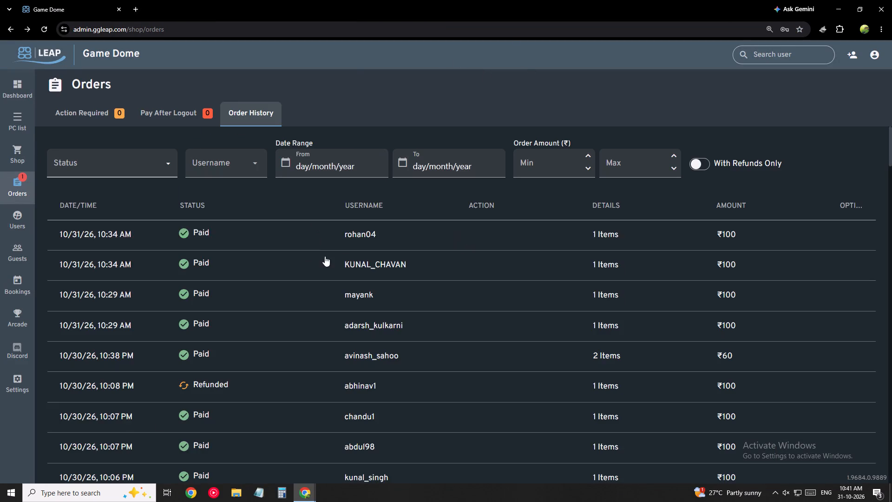
Copy the customer's username from the transaction page of the second-newest order, 10/31/26 10:34 AM.
click(354, 256)
click(74, 128)
ctrl+double_click(74, 128)
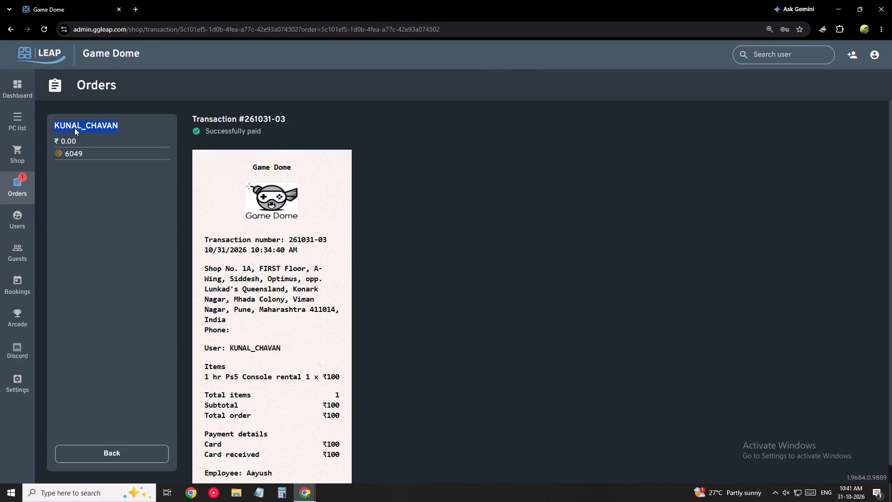
key(ctrl+c)
Log the customer from the second-newest order in on the Ps 5 B slim console, using the copied username.
click(30, 122)
scroll(66, 461, down, 8)
scroll(262, 411, up, 1)
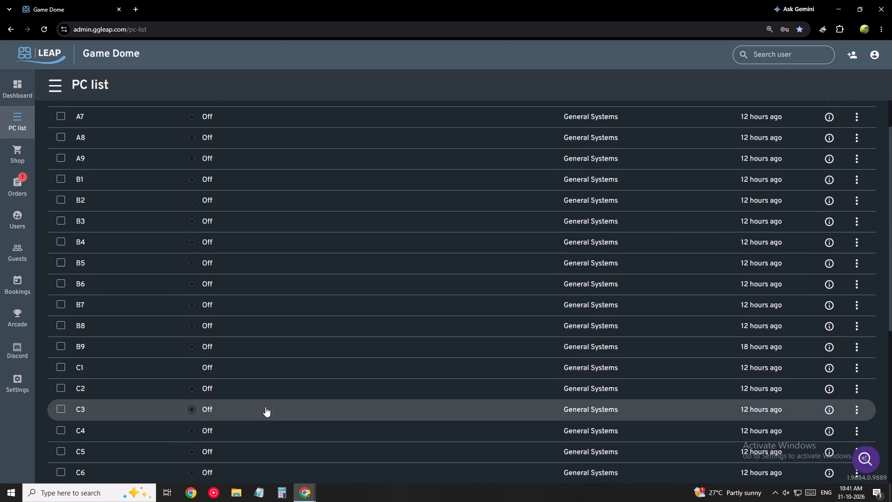
scroll(265, 407, down, 9)
click(840, 368)
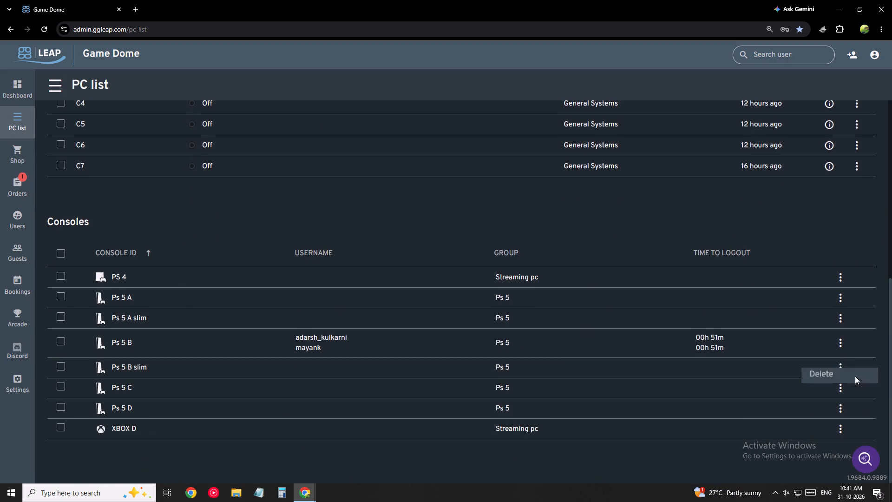
click(864, 379)
click(412, 255)
key(ctrl+v)
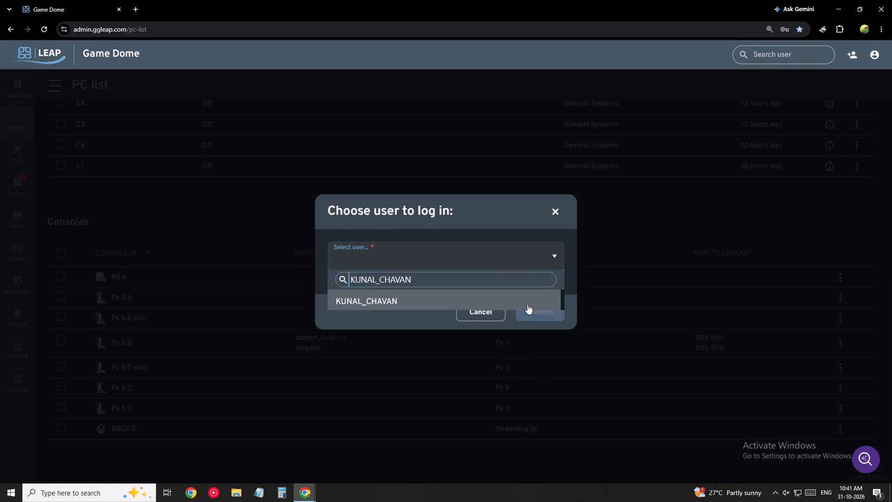
click(527, 304)
click(541, 312)
click(843, 292)
click(854, 305)
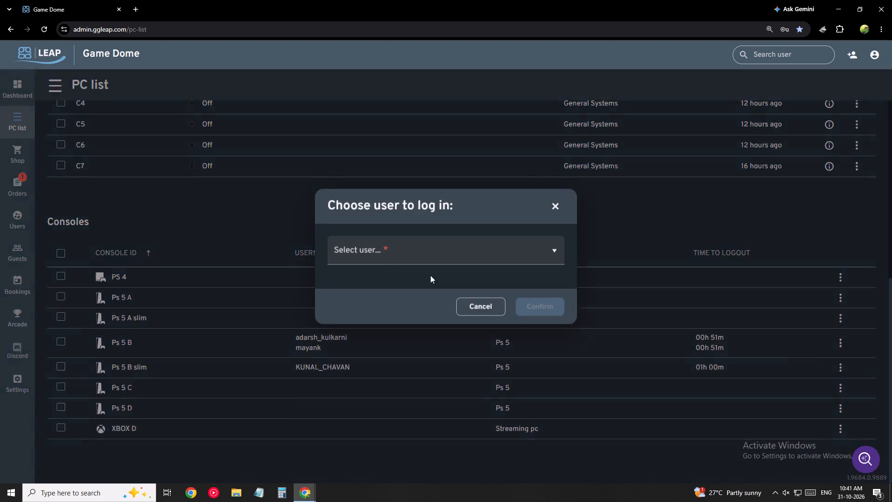
click(379, 256)
key(super+v)
click(397, 410)
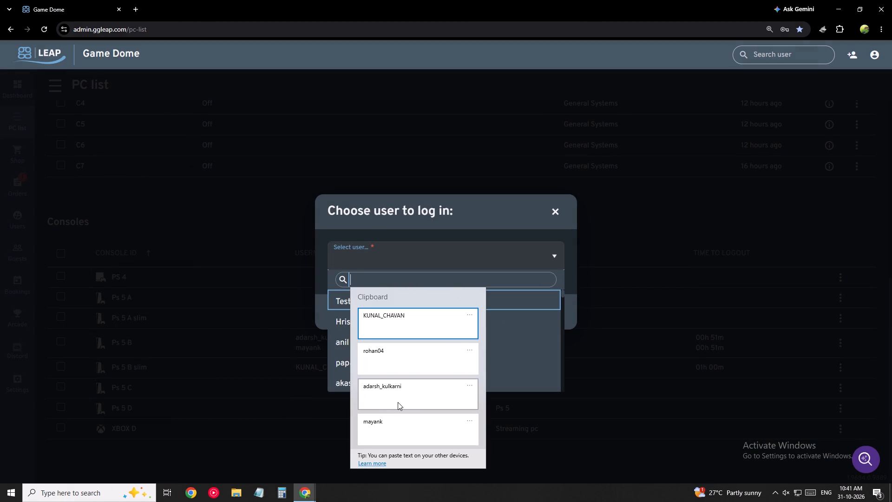
click(387, 355)
key(ctrl+v)
click(502, 300)
click(561, 315)
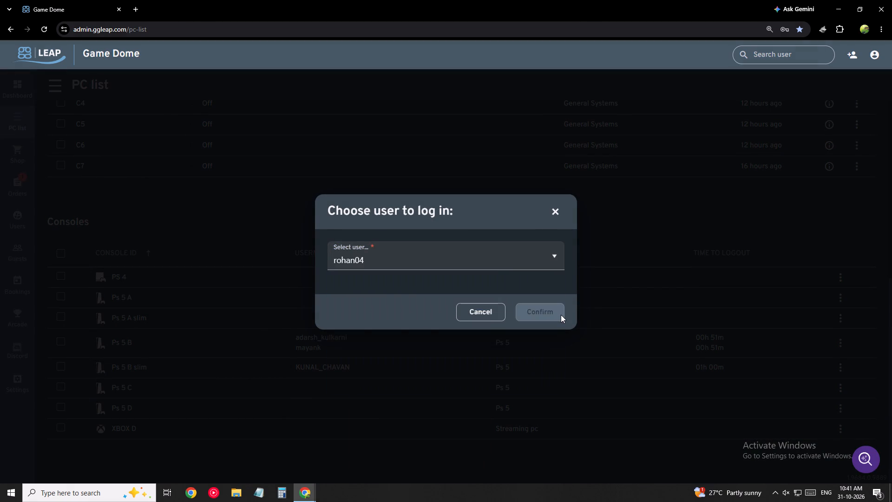
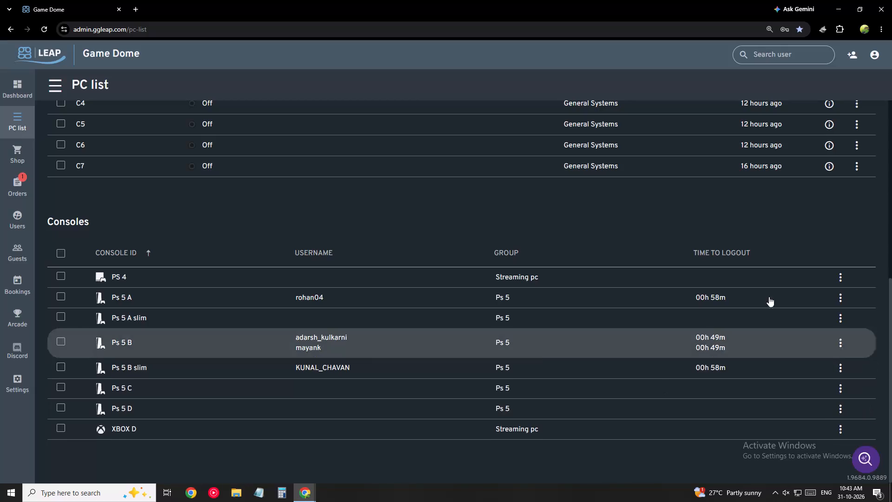
click(833, 296)
click(843, 321)
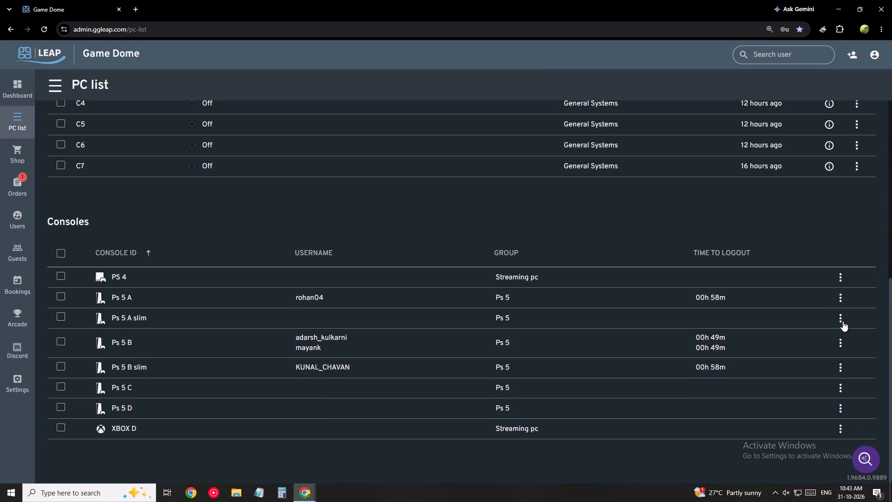
click(28, 185)
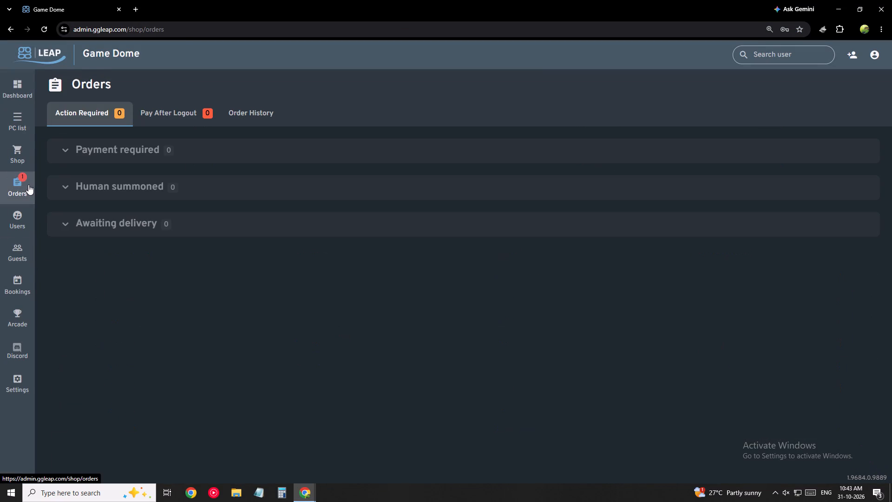
click(3, 111)
scroll(118, 310, down, 4)
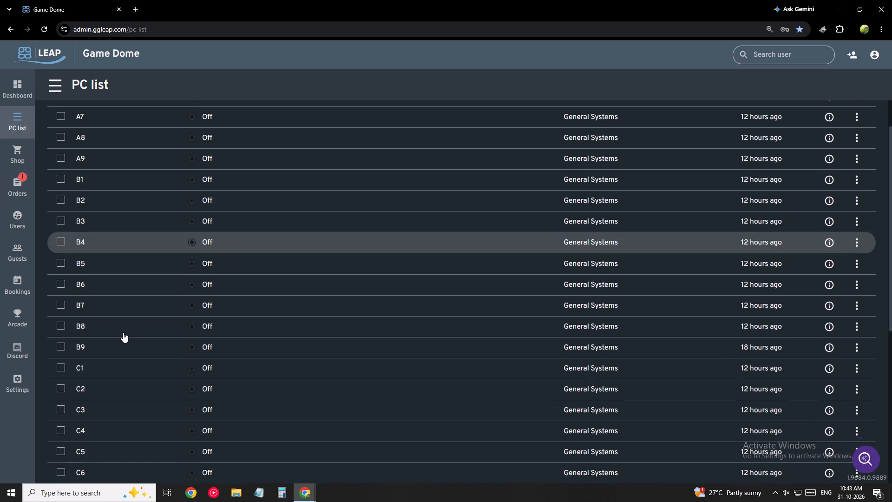
scroll(123, 332, down, 7)
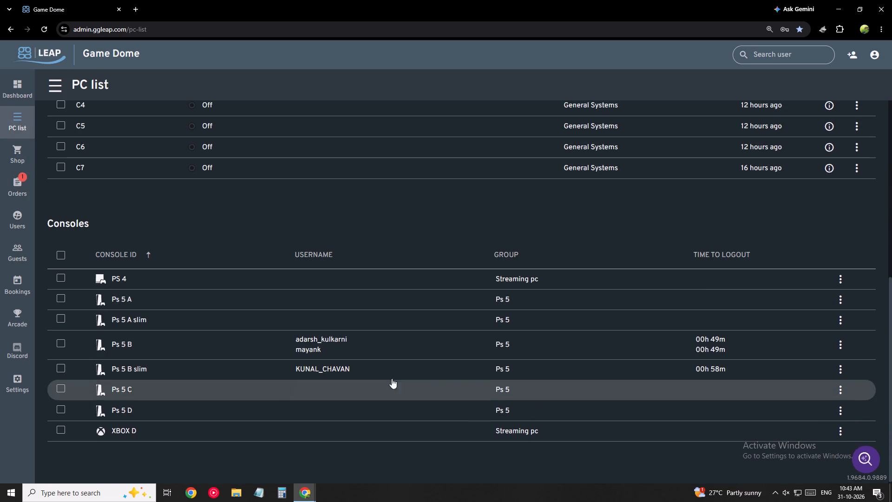
scroll(257, 298, up, 1)
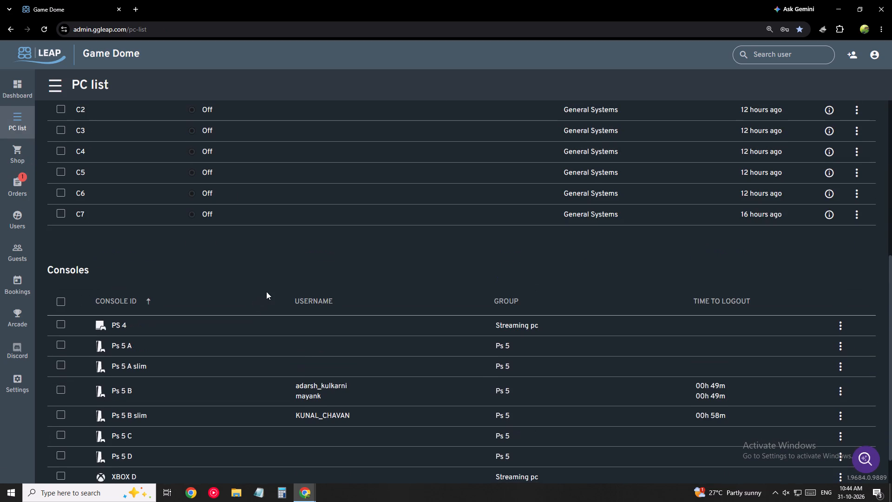
scroll(169, 312, down, 2)
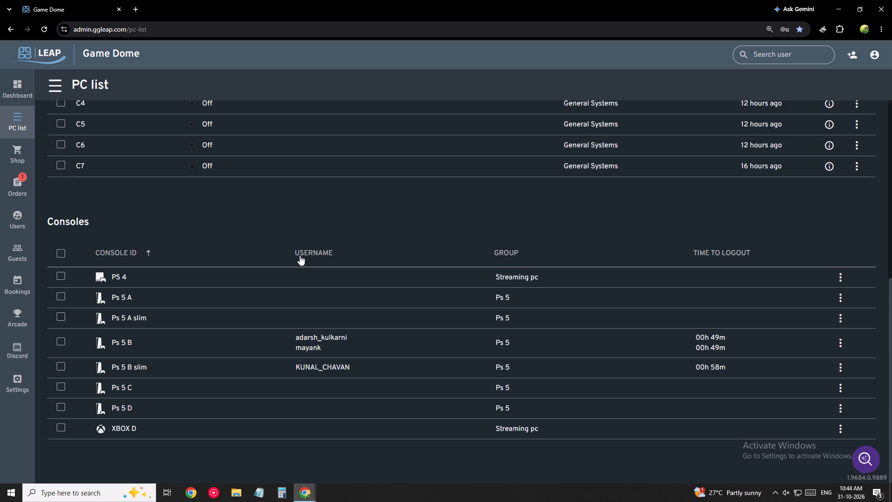
click(839, 293)
click(845, 295)
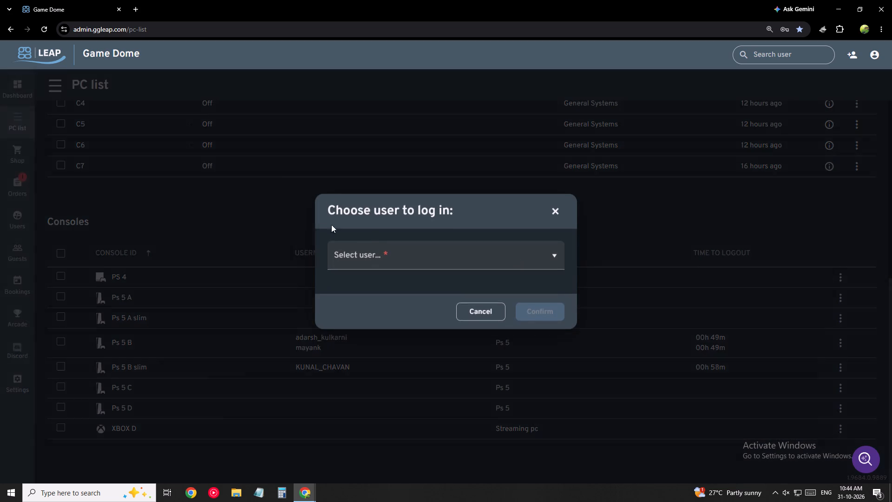
click(371, 249)
click(388, 254)
key(super+v)
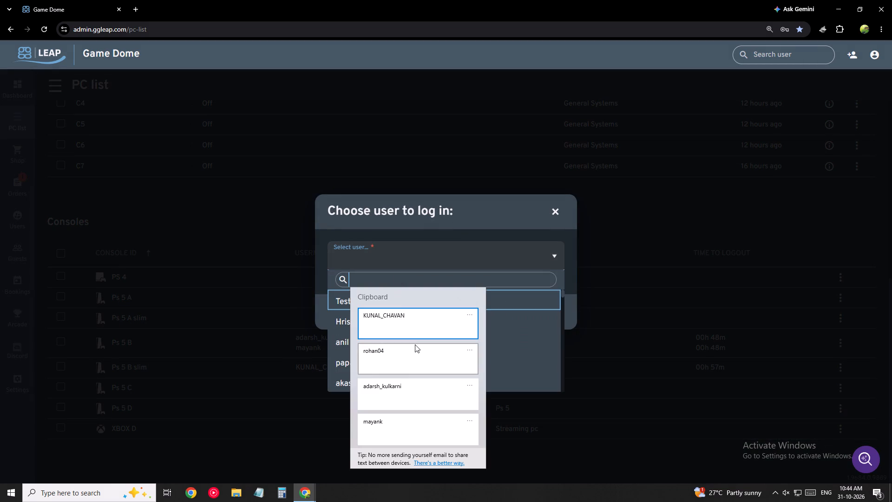
click(416, 356)
key(ctrl+v)
click(419, 278)
click(510, 294)
click(550, 310)
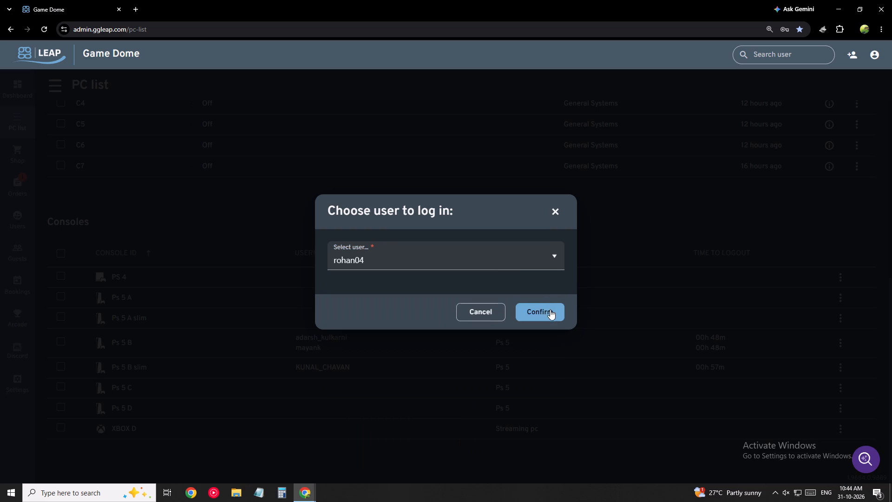
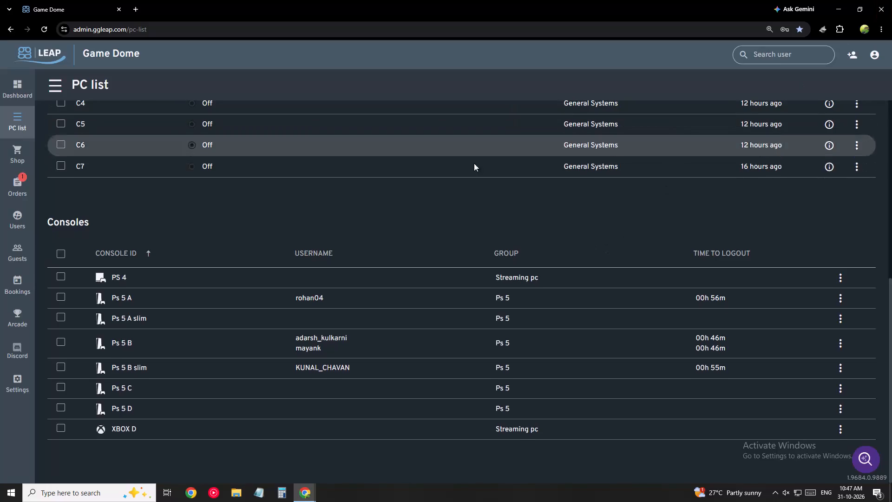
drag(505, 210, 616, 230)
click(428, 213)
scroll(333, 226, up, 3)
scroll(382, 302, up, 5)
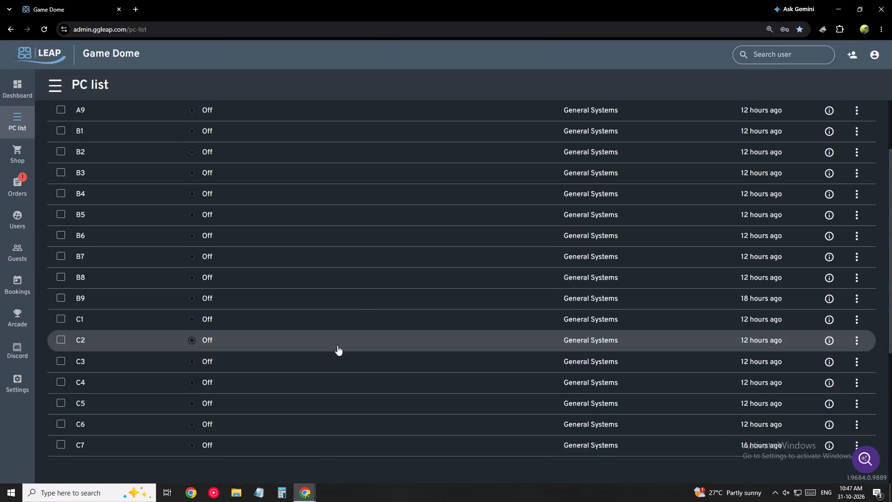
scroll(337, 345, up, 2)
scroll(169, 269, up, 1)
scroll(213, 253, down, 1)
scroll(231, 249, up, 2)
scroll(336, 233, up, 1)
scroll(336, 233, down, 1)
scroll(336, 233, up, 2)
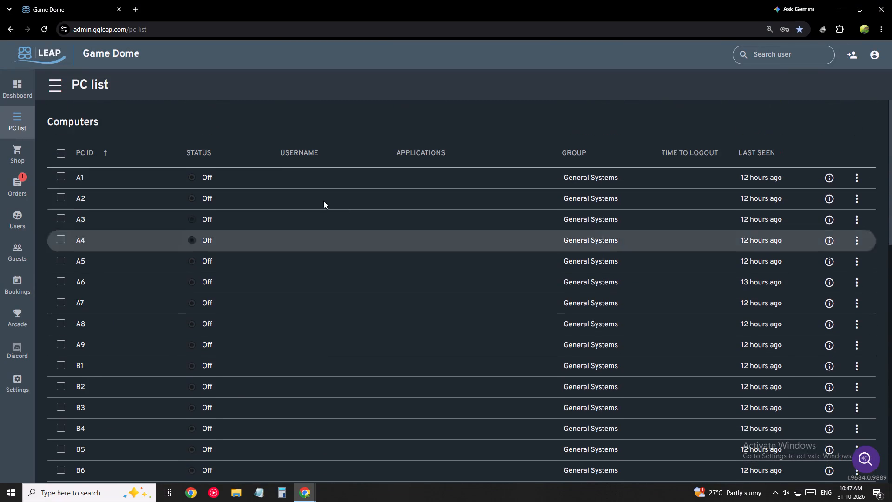
Examine the shop's Order History for recent customer purchases, and return to the PC list.
click(0, 207)
click(7, 190)
click(201, 101)
click(265, 112)
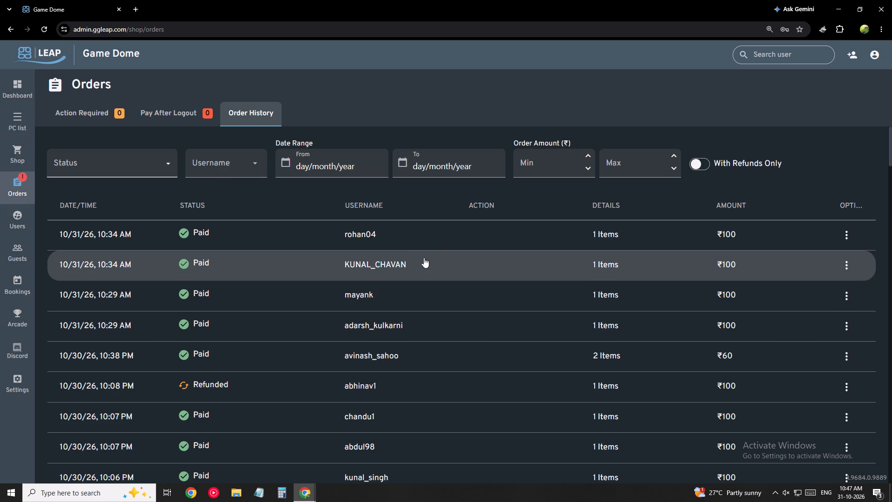
click(0, 117)
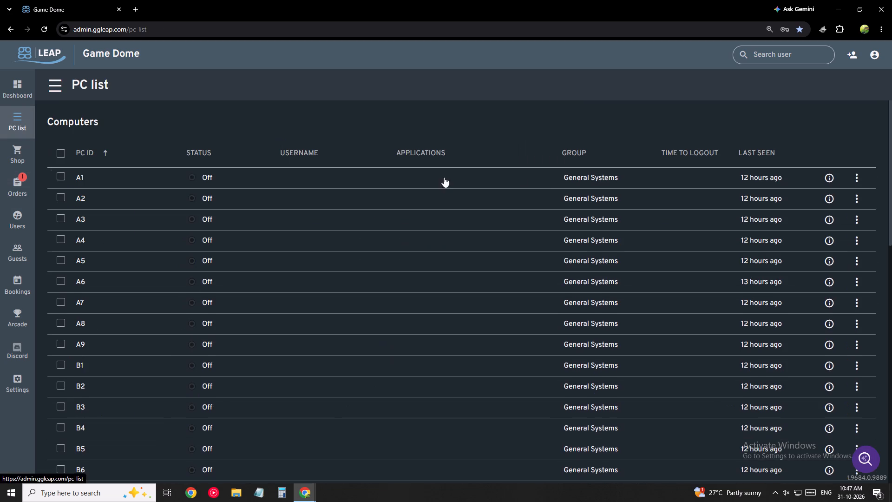
Show the hidden background app icons in the Windows notification area.
click(772, 496)
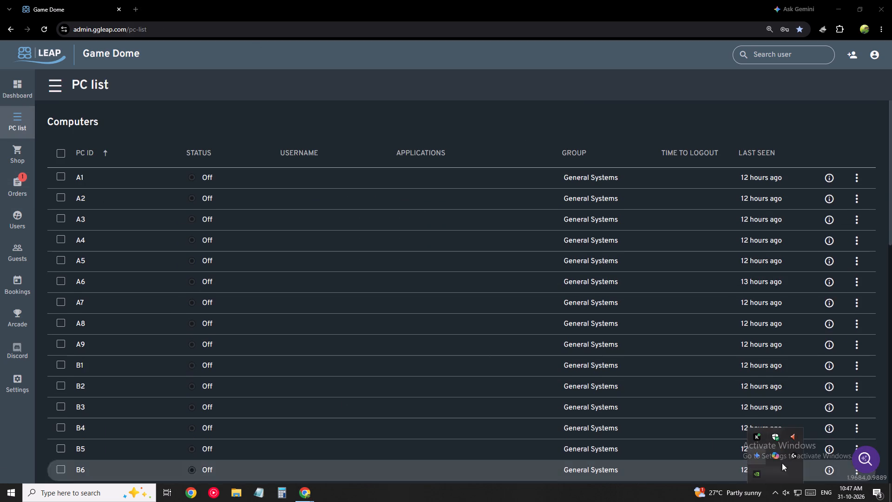
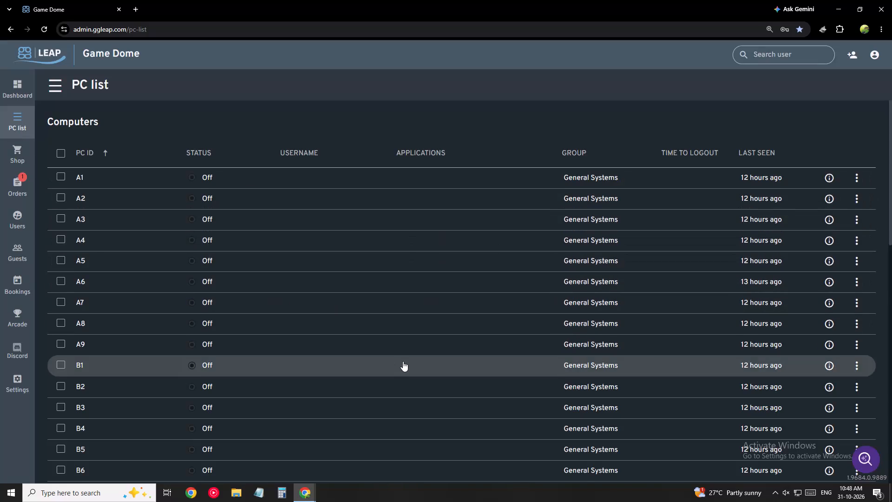
Check the Consoles section of the PC list for customers' PS5 sessions and their time to logout.
scroll(403, 361, down, 11)
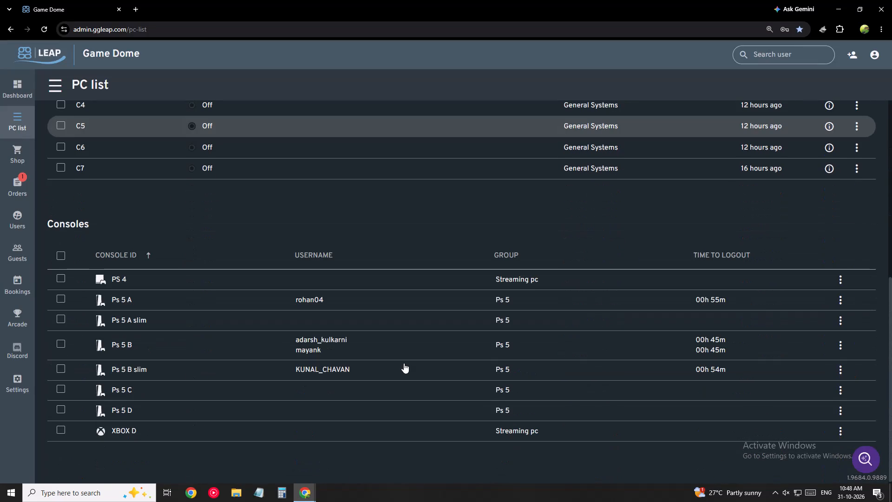
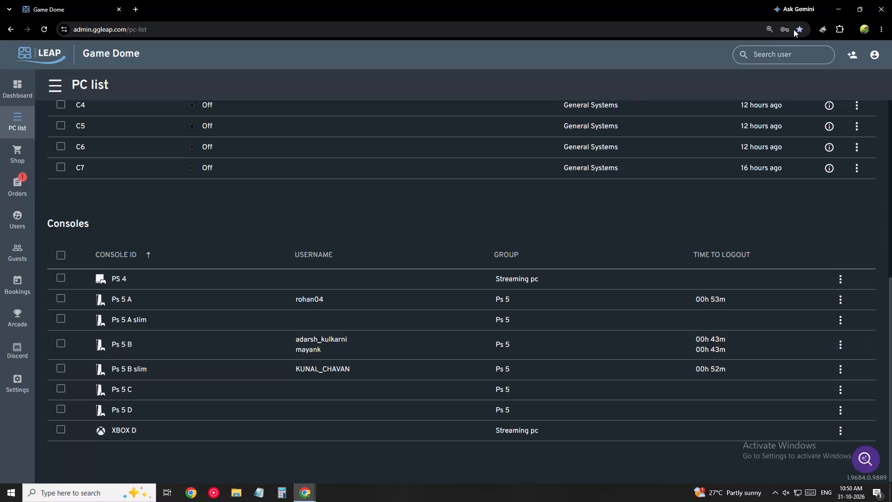
click(772, 50)
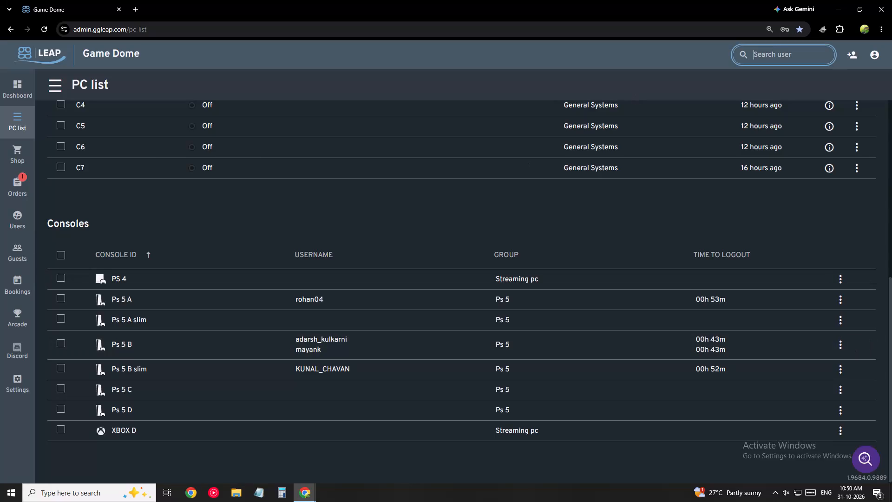
text(aneexh)
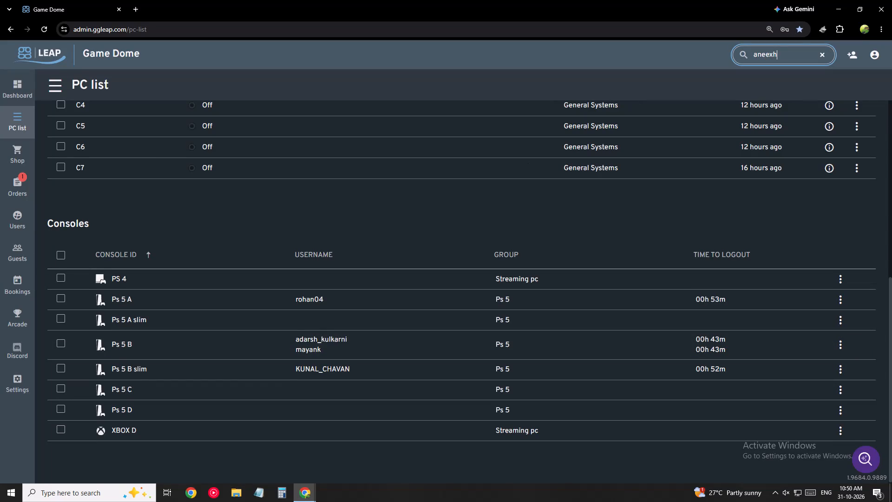
key(BackSpace)
key(BackSpace)
text(sh_)
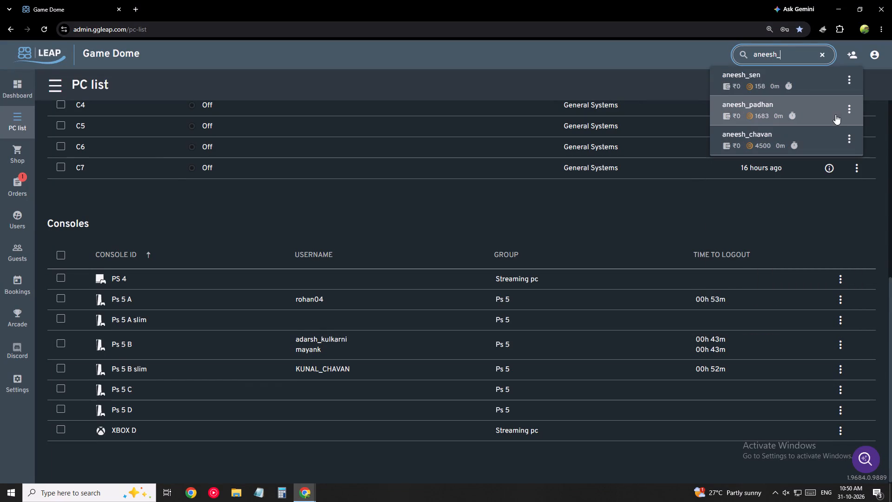
click(841, 115)
click(853, 118)
click(690, 445)
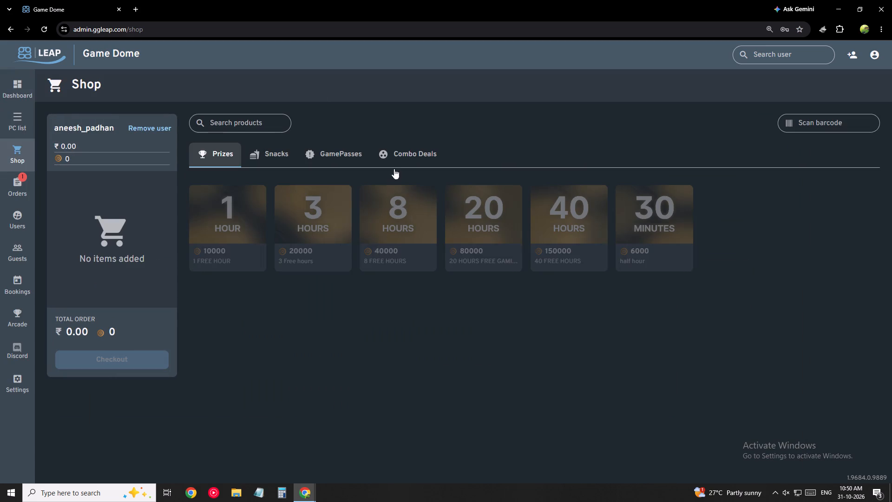
Sell the customer one 1 hr Ps5 Console rental from the Ps5 passes for ₹100, charged as cash.
click(317, 147)
click(320, 182)
drag(192, 267, 66, 241)
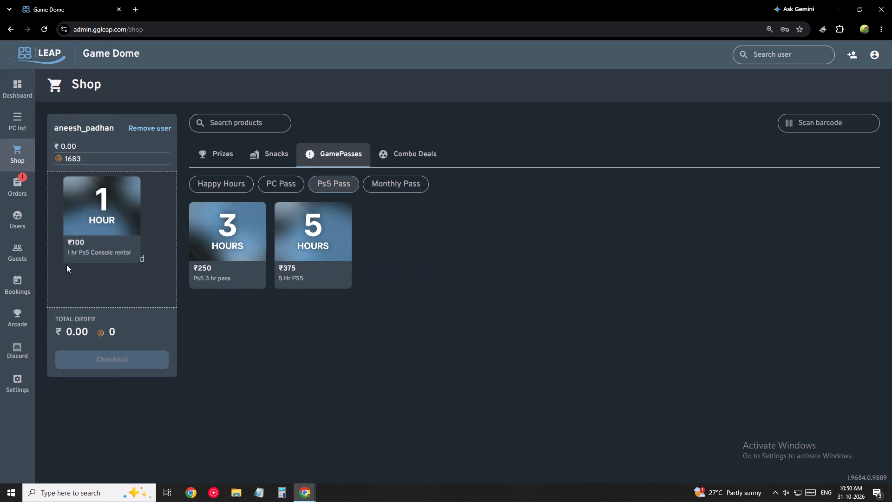
click(105, 356)
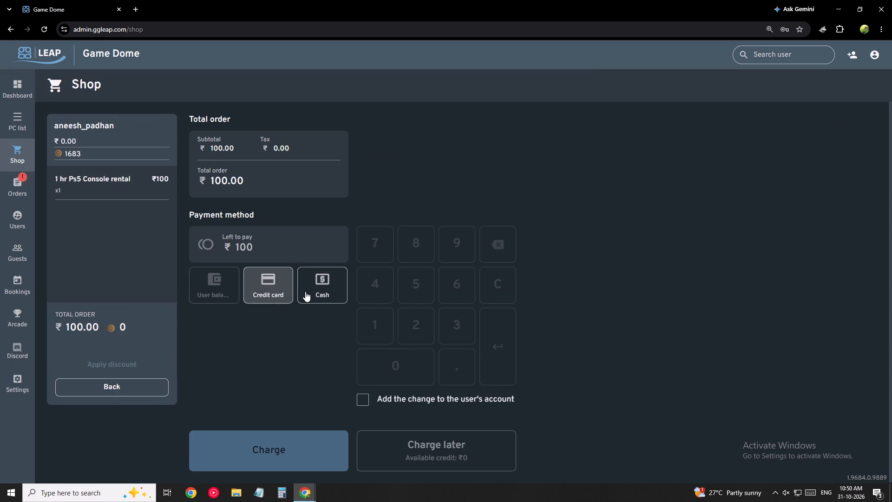
click(329, 270)
click(286, 450)
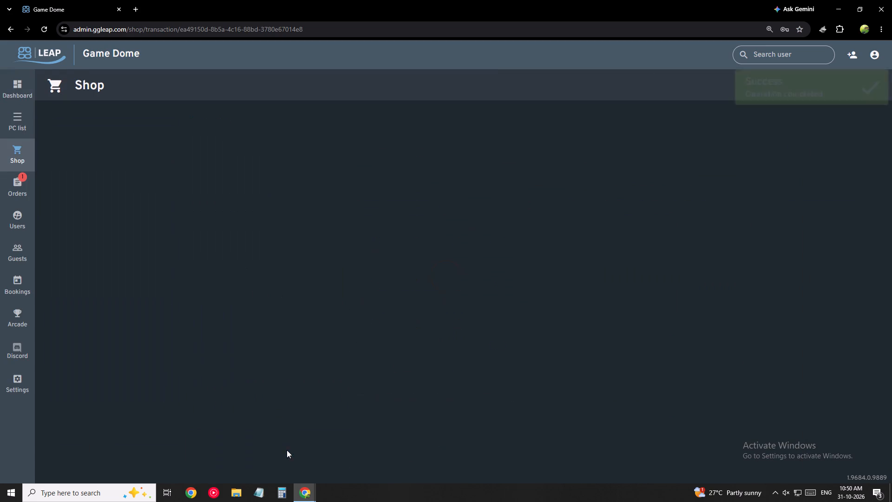
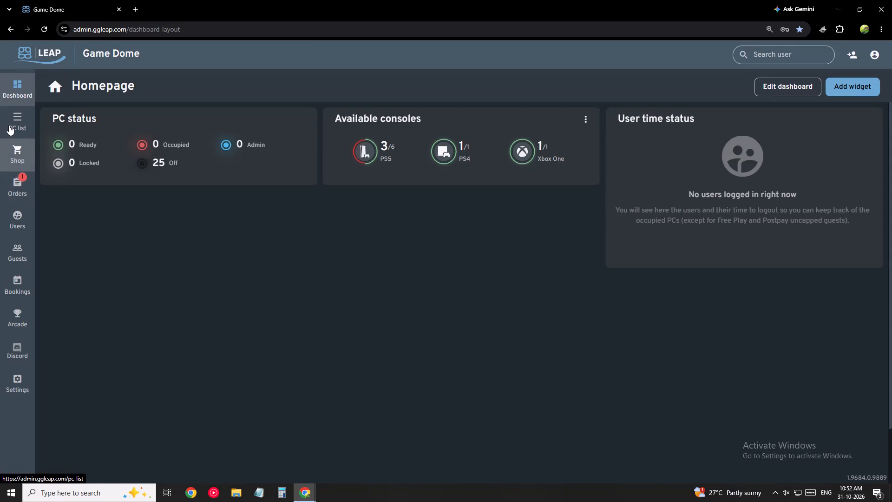
Open the newest ₹100 order in the order history, copy its customer's username, and return to the orders.
click(8, 185)
click(248, 115)
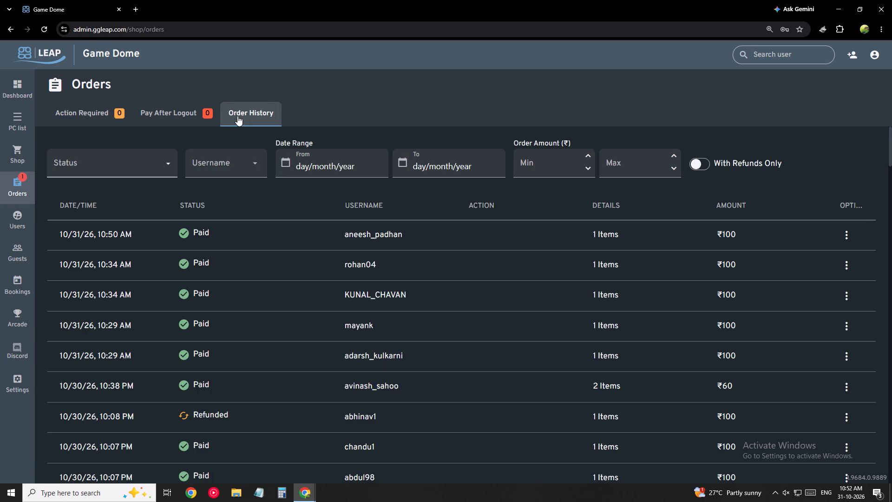
click(385, 237)
double_click(74, 124)
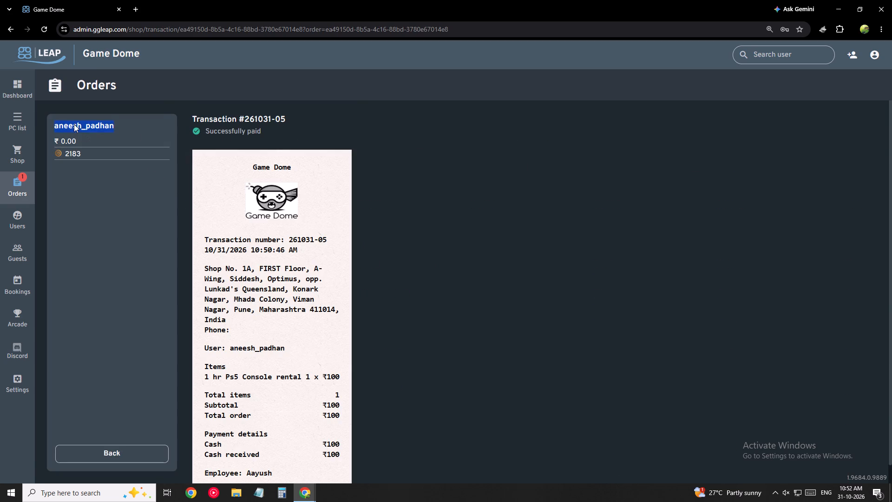
key(ctrl+c)
click(106, 457)
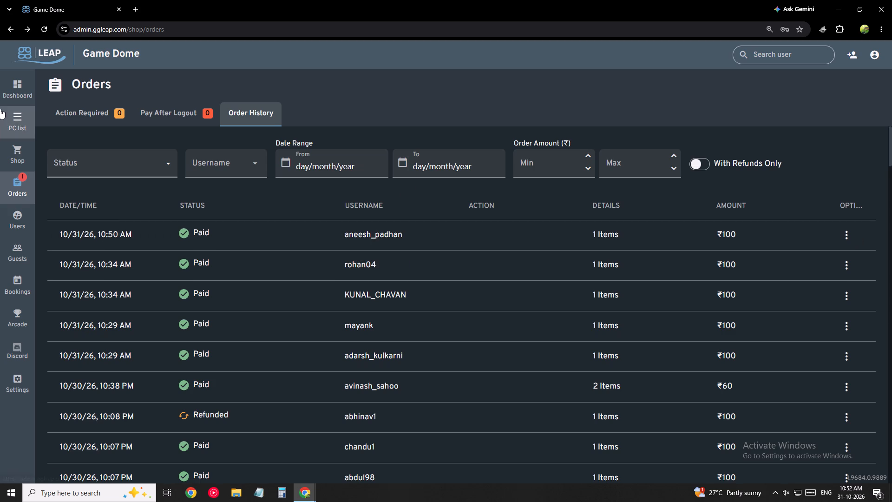
Add the customer whose username was copied as a logged-in user on the Ps 5 A console.
click(0, 109)
scroll(281, 308, down, 3)
scroll(298, 326, up, 1)
scroll(305, 333, down, 13)
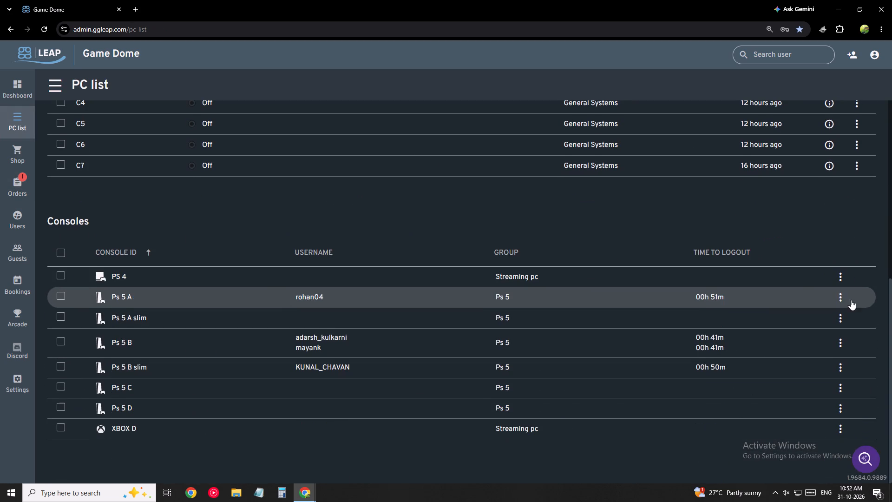
click(842, 296)
click(849, 340)
click(414, 250)
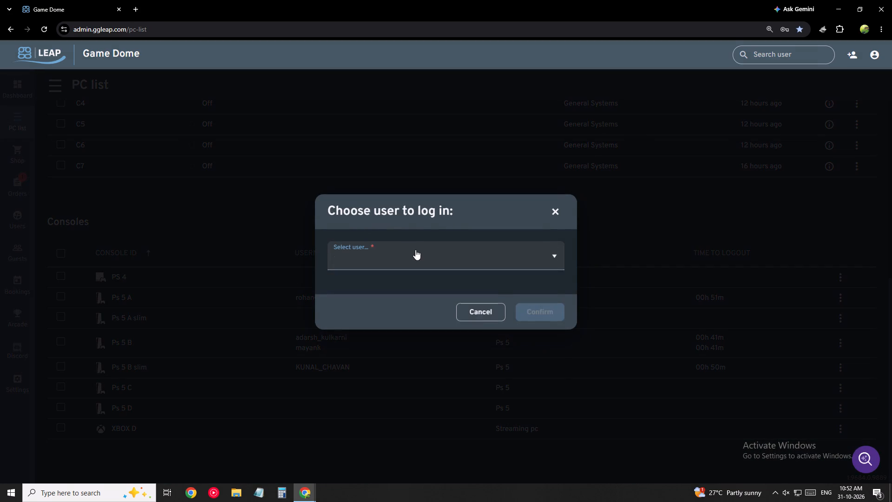
key(ctrl+v)
click(504, 296)
click(547, 310)
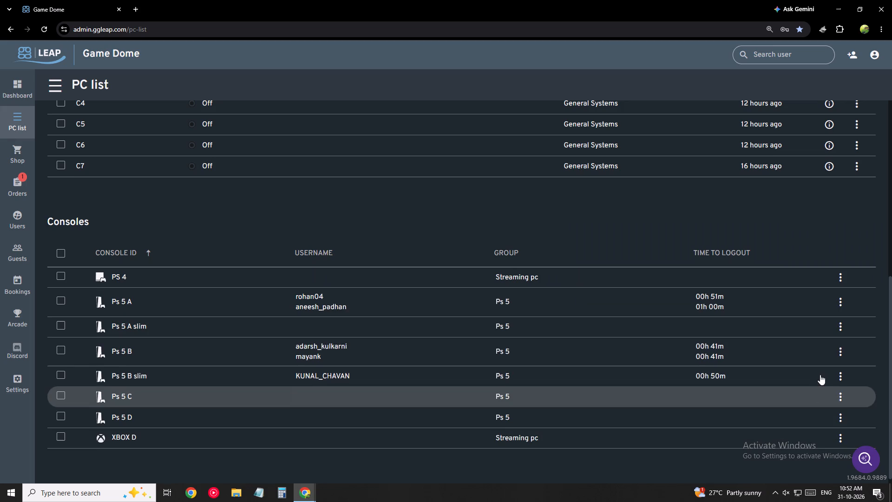
Log out all users from the Ps 5 B slim console.
click(844, 376)
click(847, 298)
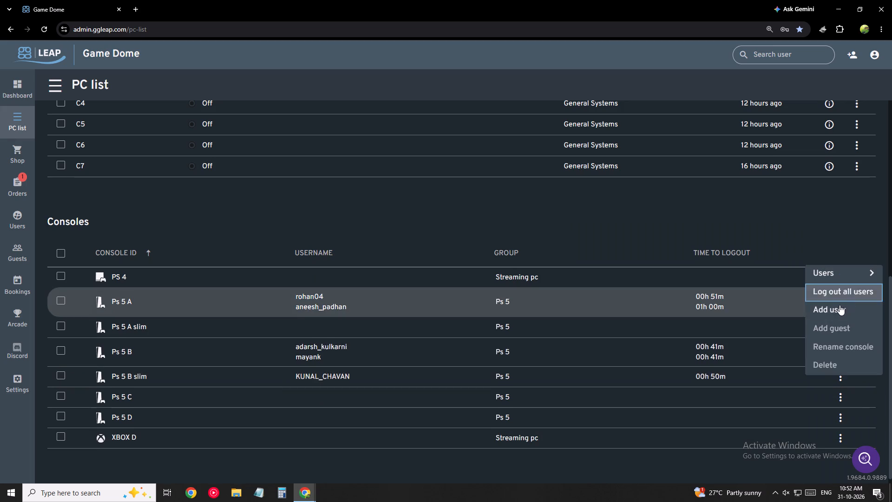
Add the customer who was on Ps 5 B slim to the Ps 5 A console, reusing their username from the clipboard history.
click(840, 305)
click(851, 352)
click(387, 248)
click(397, 255)
key(super+v)
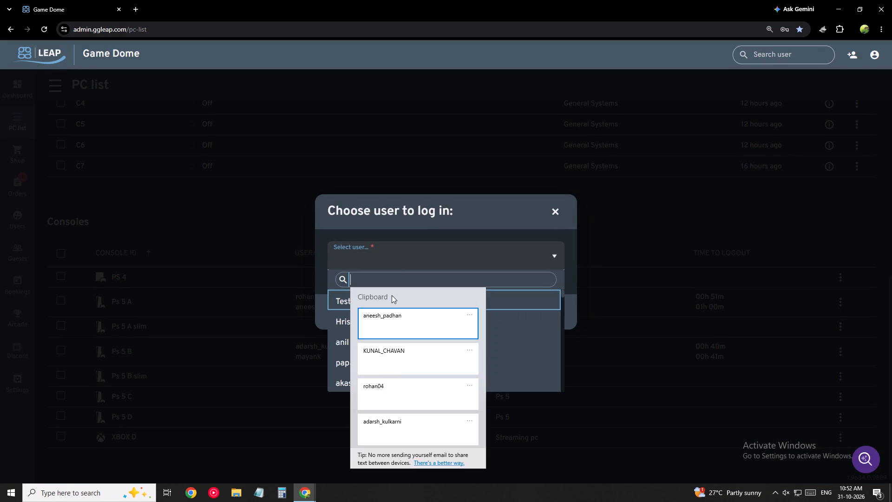
click(408, 363)
key(ctrl+v)
click(466, 277)
click(489, 297)
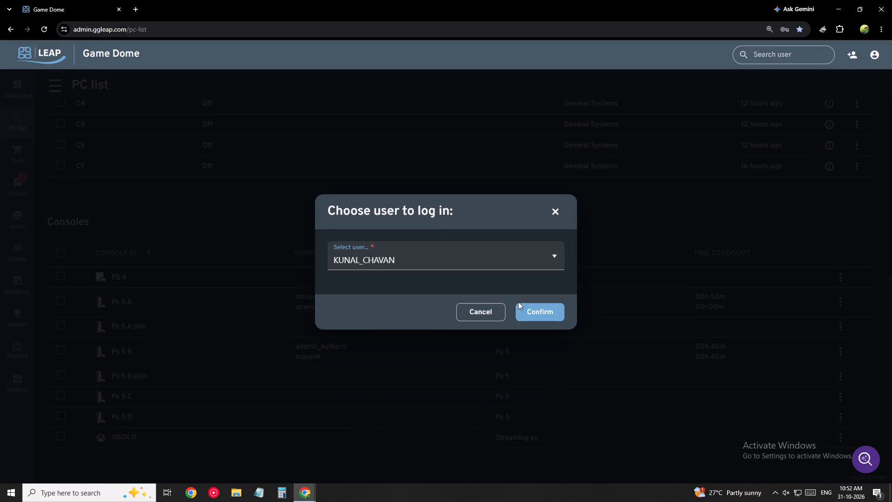
click(536, 315)
Search users for "aneesh" to check the matching accounts, and clear the search.
click(780, 49)
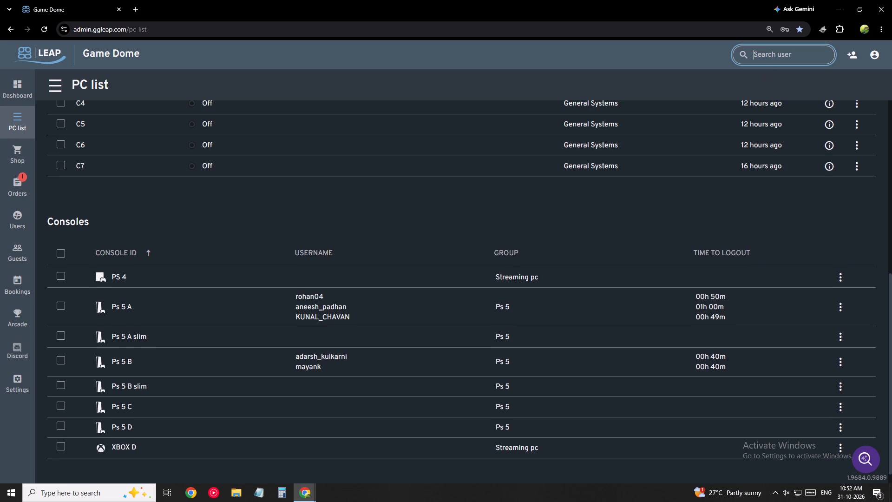
key(a)
key(n)
key(e)
key(e)
key(s)
key(h)
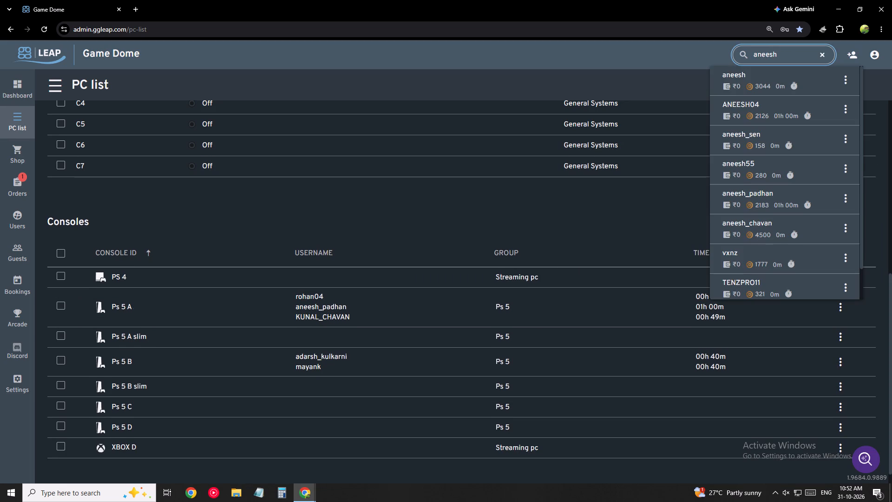
key(BackSpace)
key(BackSpace)
key(BackSpace)
key(BackSpace)
key(BackSpace)
key(BackSpace)
key(BackSpace)
key(BackSpace)
key(BackSpace)
key(BackSpace)
key(BackSpace)
key(BackSpace)
key(BackSpace)
key(BackSpace)
key(BackSpace)
key(BackSpace)
key(BackSpace)
key(BackSpace)
key(BackSpace)
key(BackSpace)
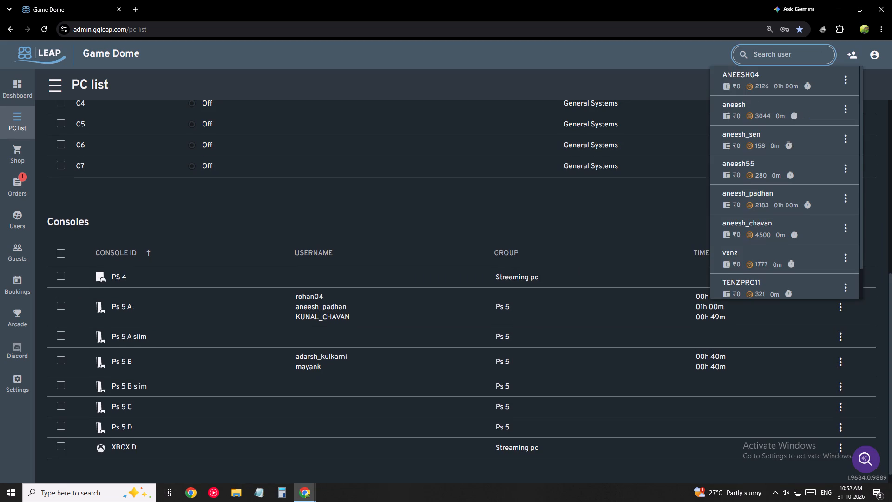
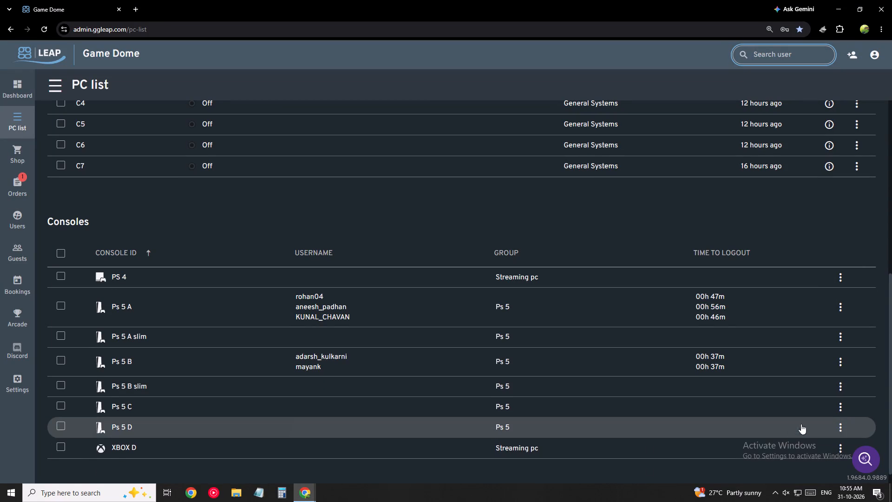
click(843, 425)
click(834, 350)
click(427, 262)
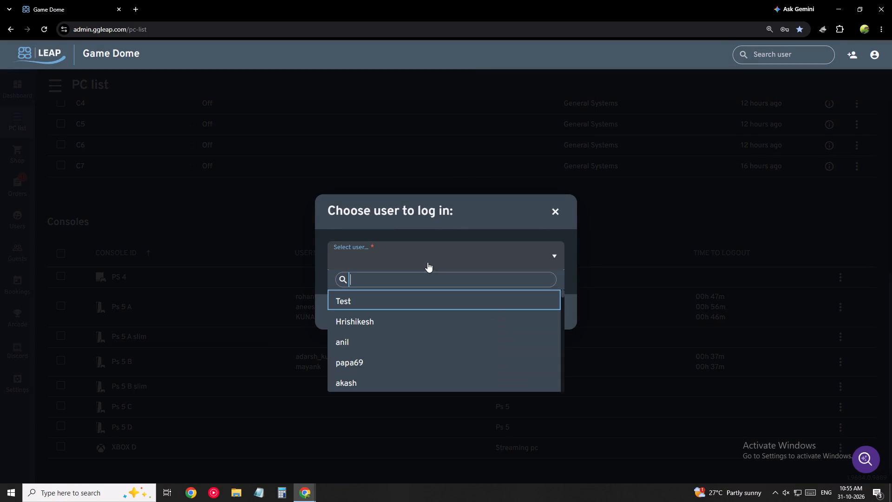
text(sunit_ti)
click(449, 298)
click(536, 309)
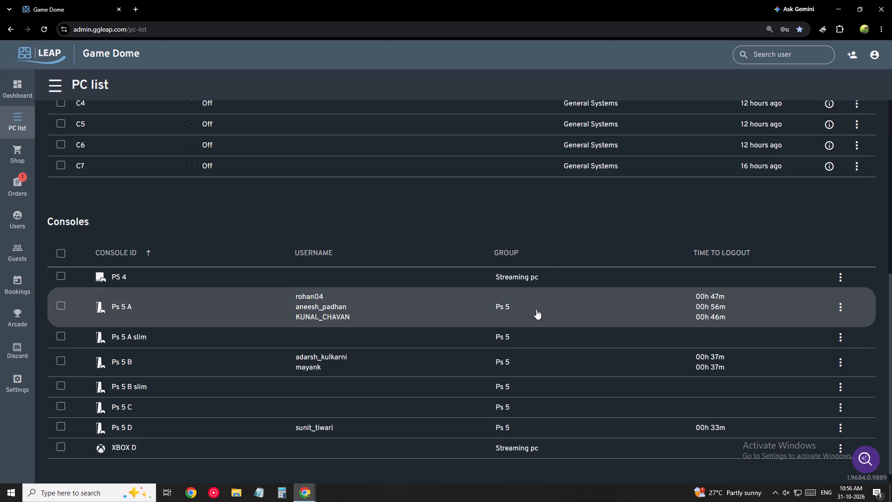
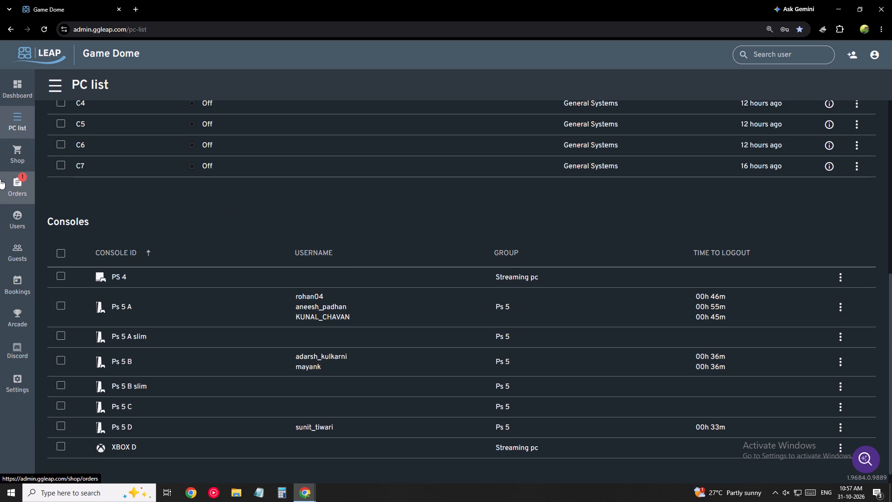
click(777, 56)
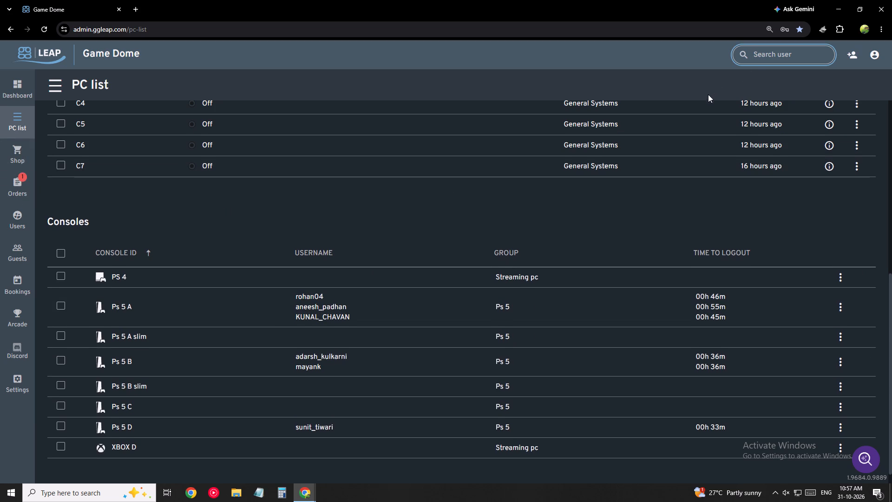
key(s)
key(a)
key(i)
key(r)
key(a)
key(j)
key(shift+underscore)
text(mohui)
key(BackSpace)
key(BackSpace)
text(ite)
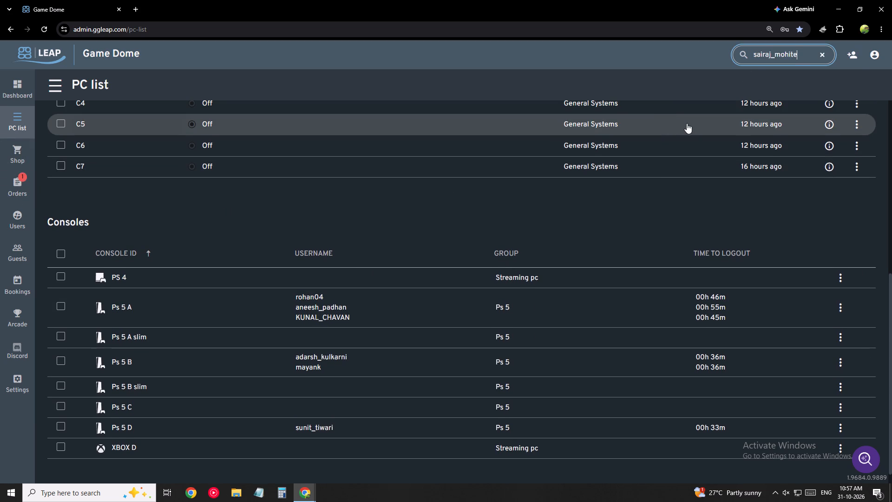
click(841, 80)
click(857, 96)
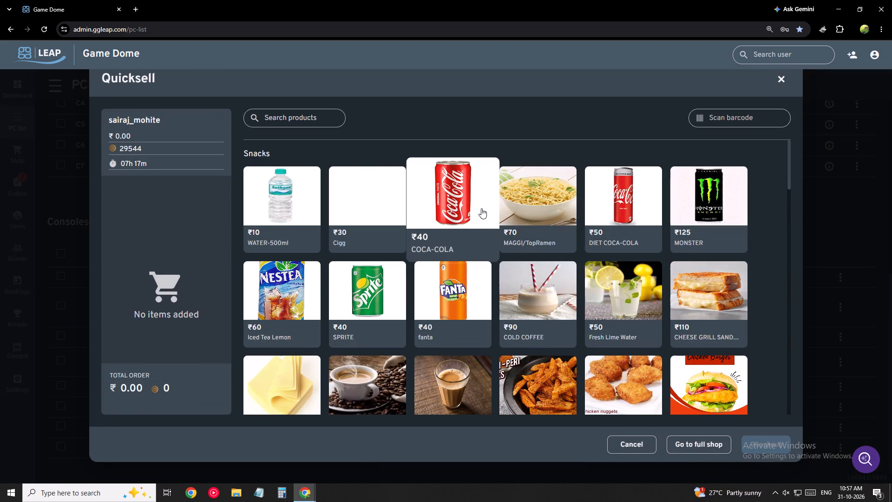
Add one DIET COCA-COLA and one WATER-500ml to the Quicksell order and complete its checkout.
drag(622, 192, 165, 251)
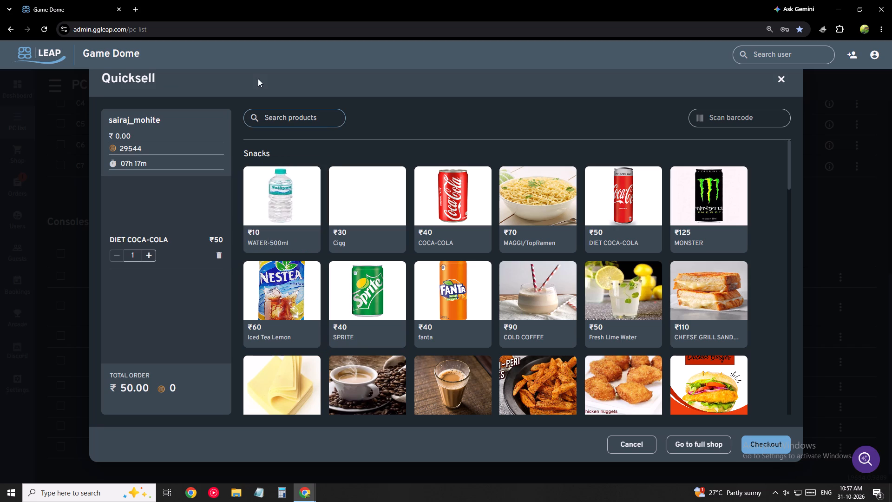
drag(278, 215, 182, 288)
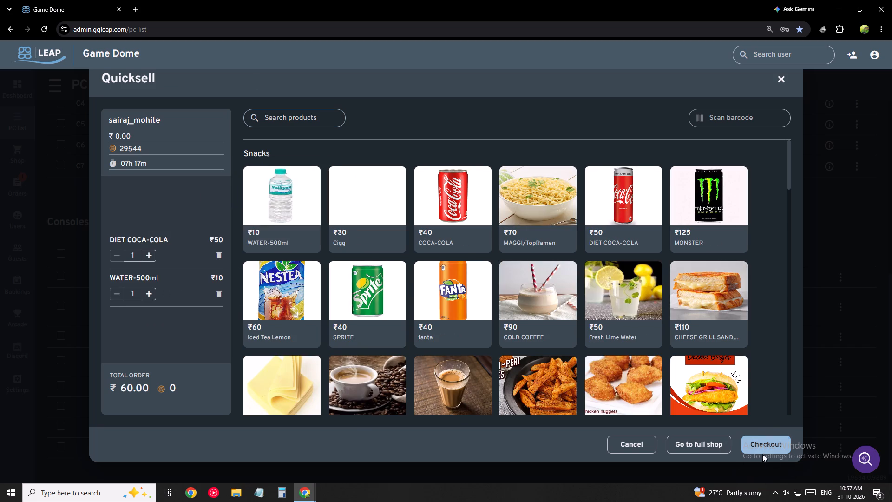
click(758, 451)
click(279, 284)
click(269, 450)
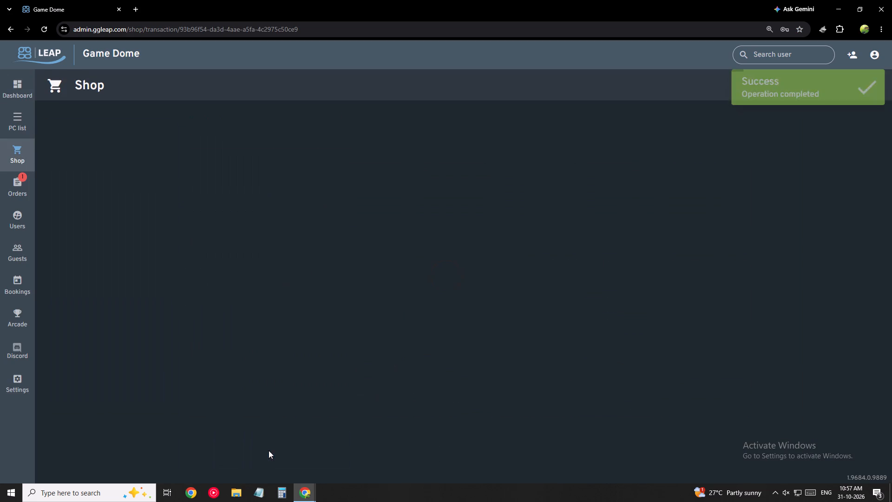
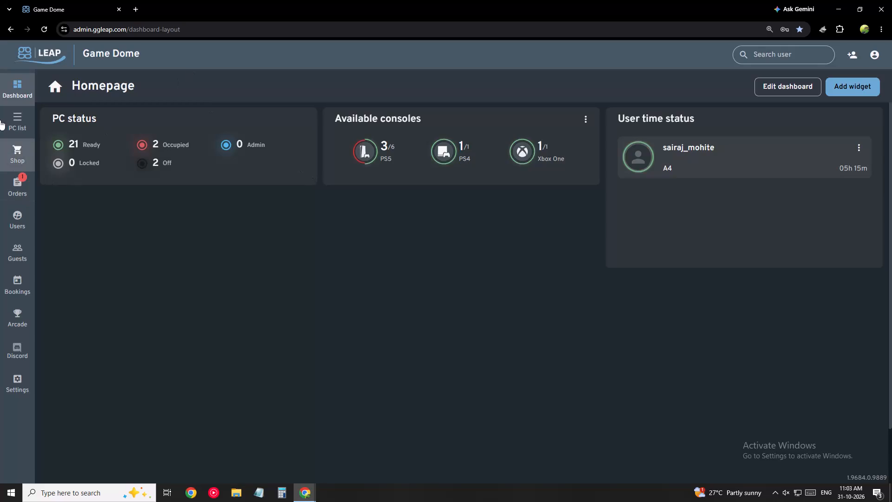
Restart PC B4 from the PC list and confirm the restart.
click(0, 120)
scroll(215, 291, down, 8)
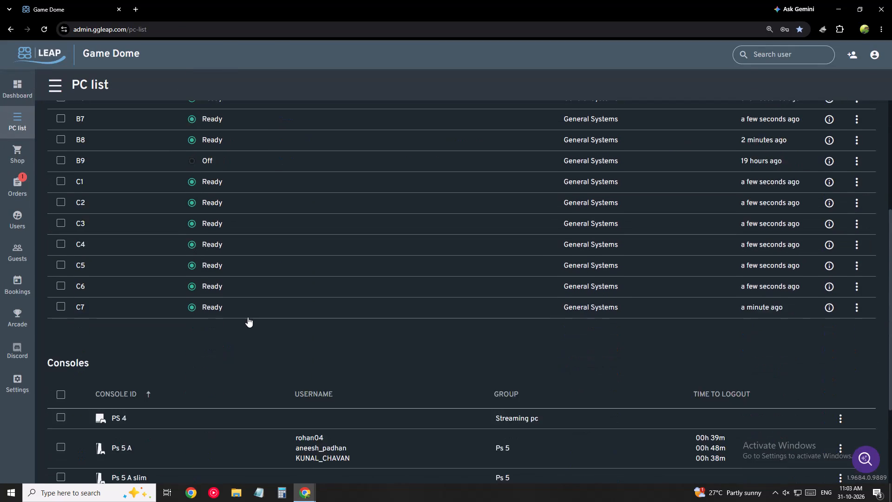
scroll(248, 317, up, 4)
click(199, 242)
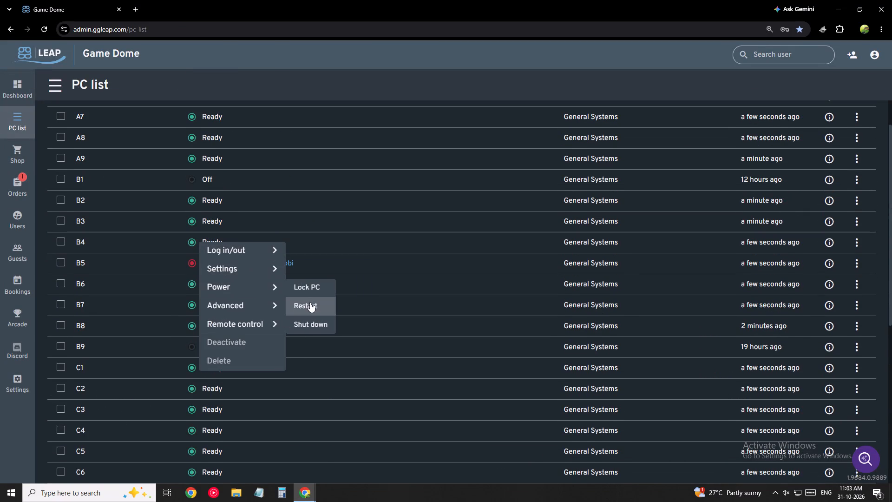
click(316, 303)
click(522, 285)
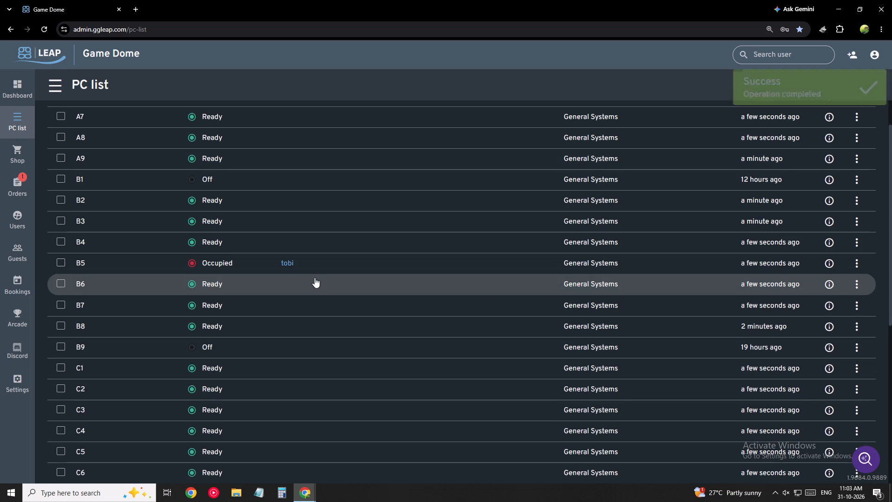
click(764, 90)
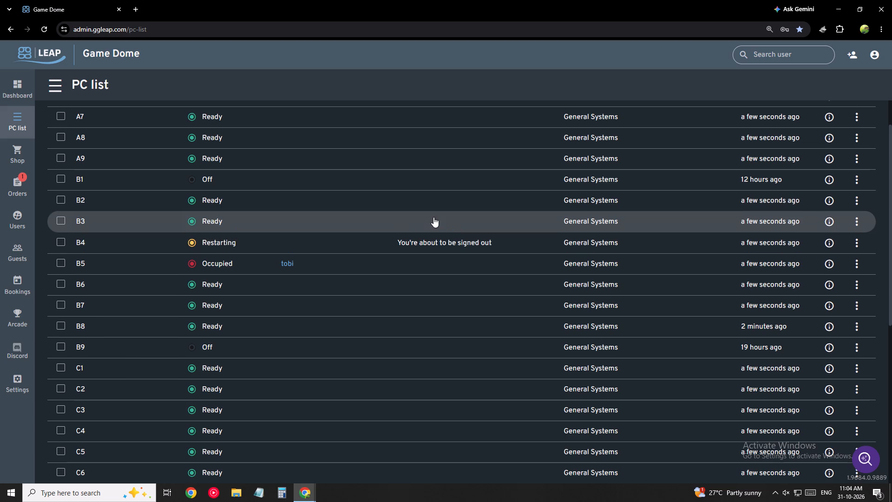
Stop the AnyDesk application running on PC C6.
scroll(372, 322, down, 3)
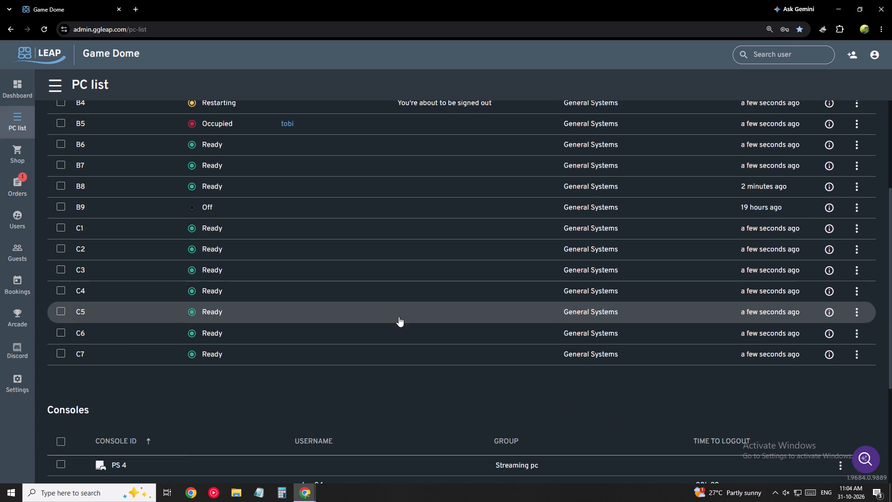
scroll(407, 314, down, 6)
scroll(505, 314, down, 2)
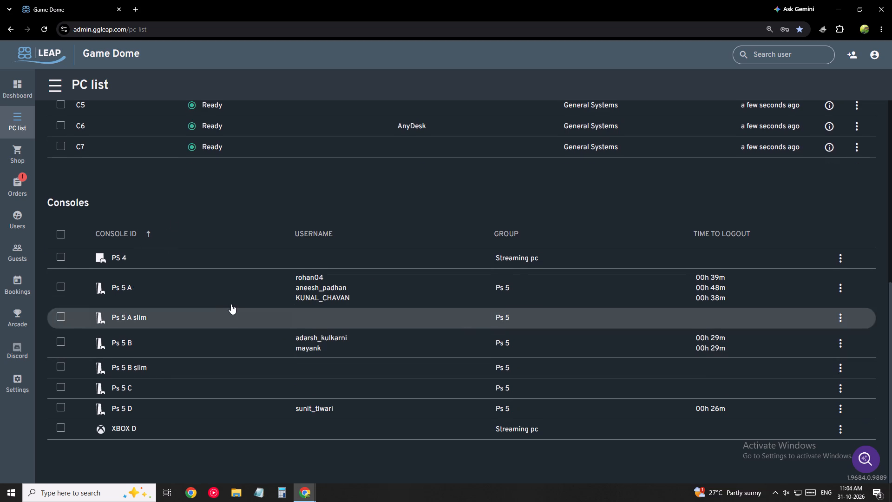
scroll(238, 301, up, 2)
scroll(326, 298, up, 2)
click(439, 313)
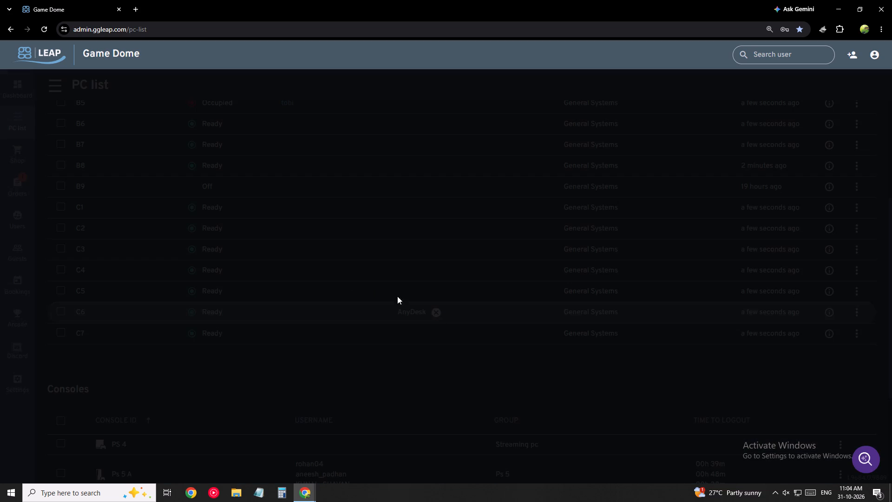
click(357, 260)
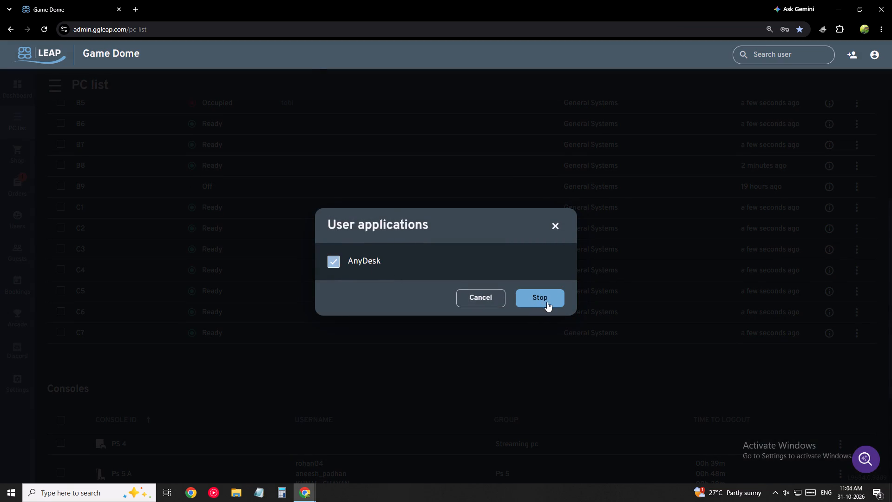
click(534, 301)
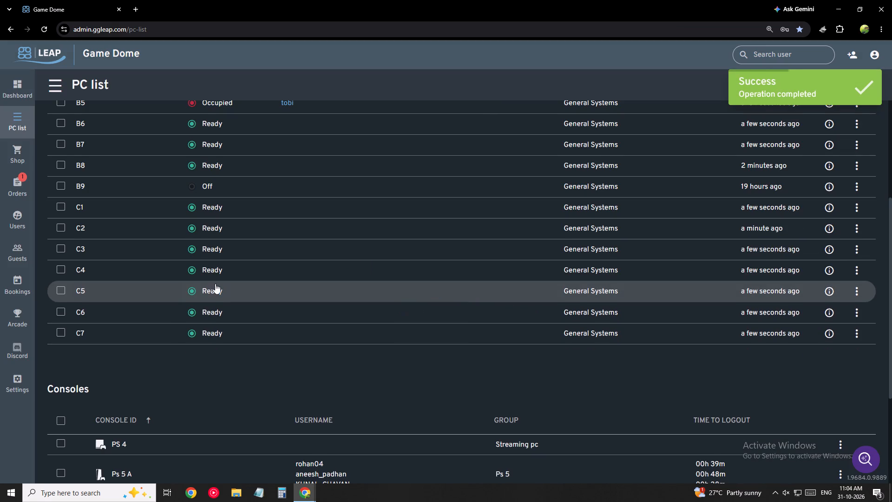
Try to stop the "You're about to be signed out" application on PC B4.
scroll(323, 324, up, 5)
scroll(387, 310, up, 2)
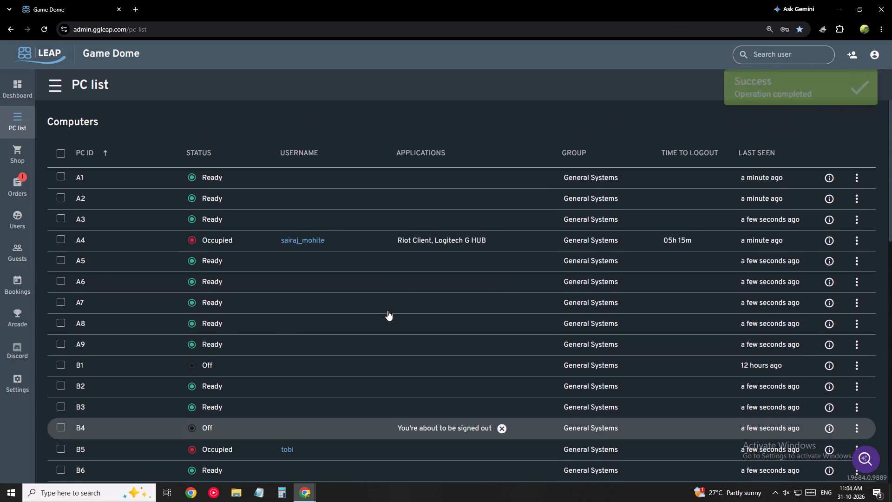
scroll(387, 310, up, 4)
scroll(407, 265, down, 3)
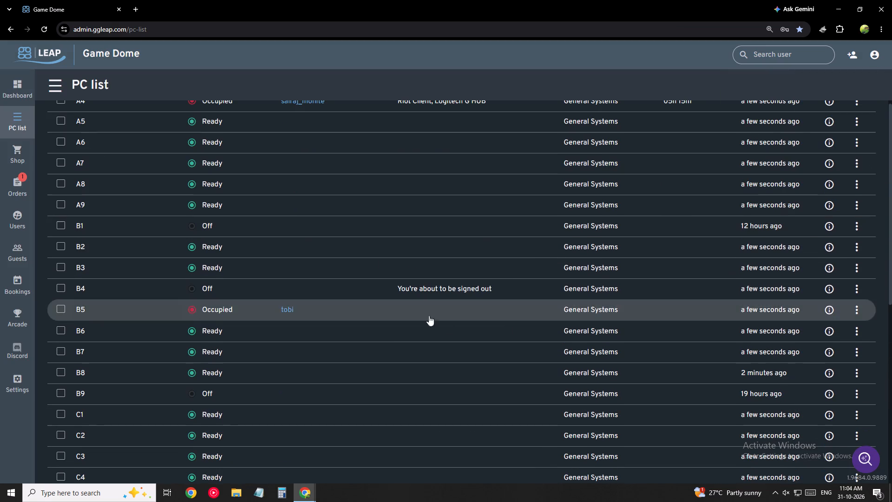
click(502, 289)
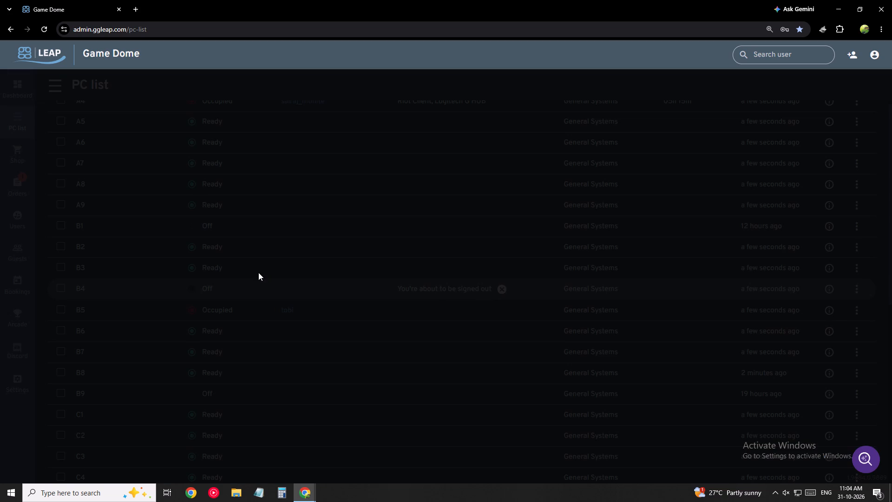
click(424, 264)
click(544, 294)
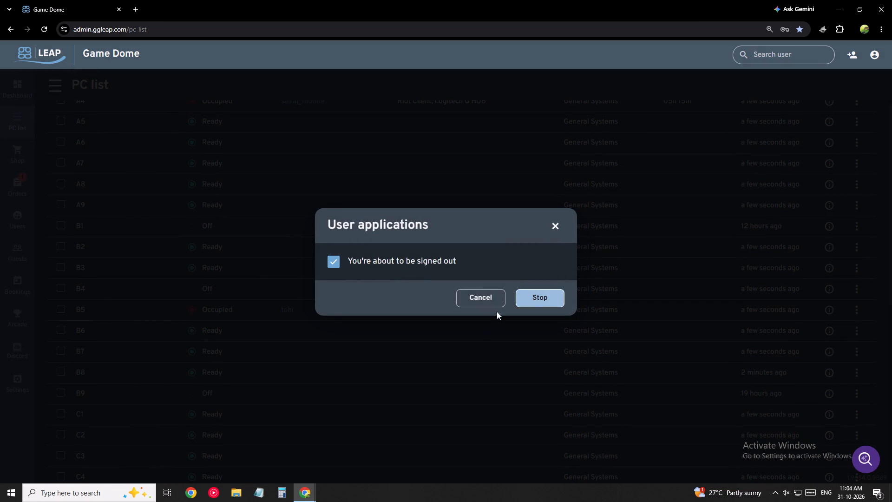
click(542, 293)
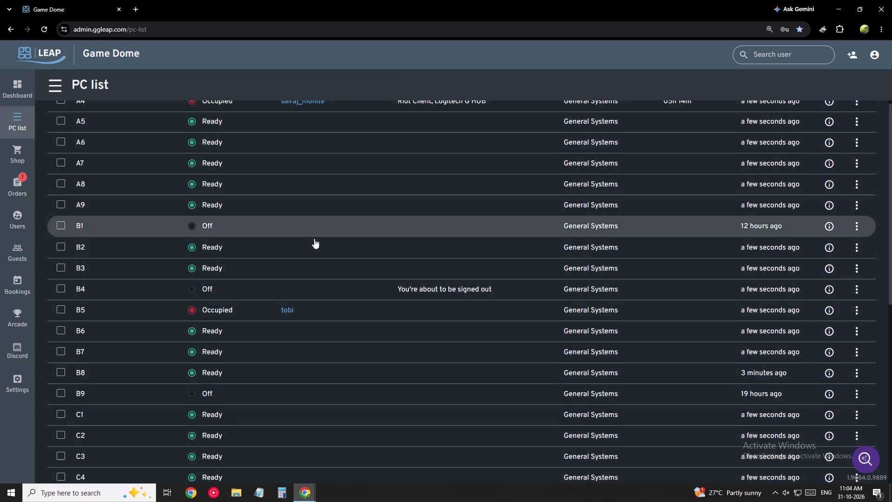
Sell one PC 3 hr pass to tobi on PC B5 through the full shop, charging it to credit card.
scroll(315, 239, up, 2)
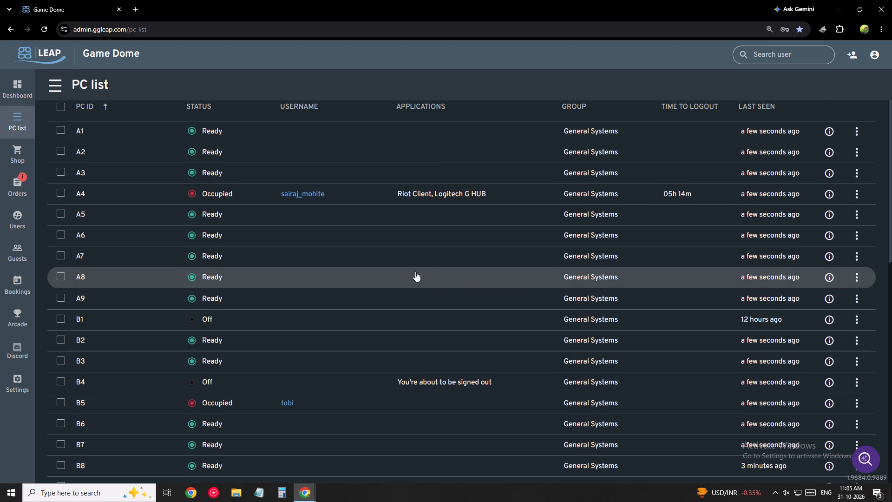
scroll(386, 275, down, 2)
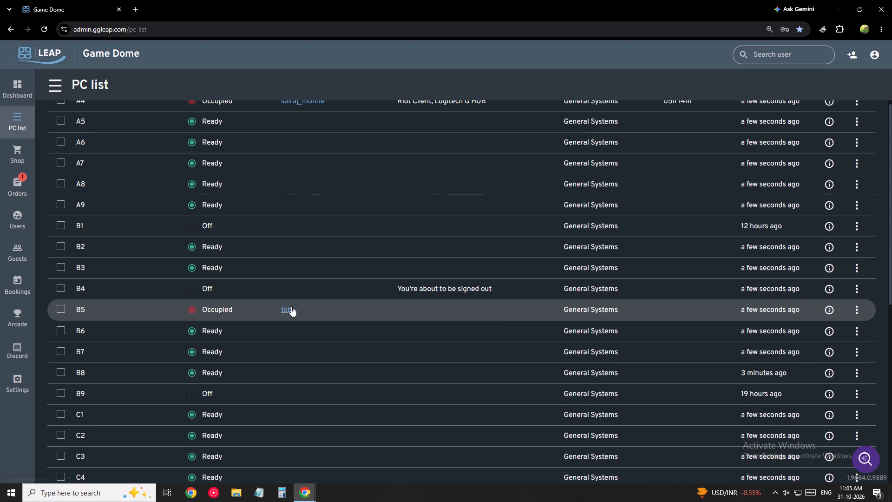
click(291, 306)
click(333, 318)
click(710, 446)
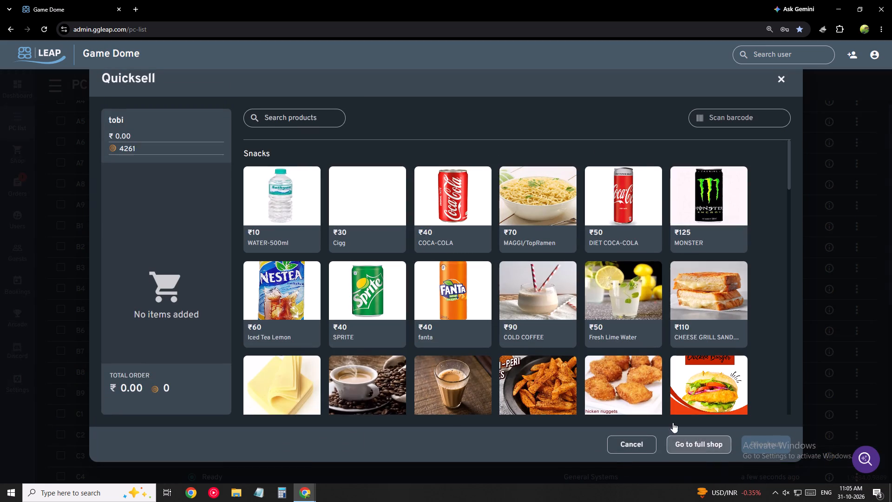
click(339, 148)
click(288, 182)
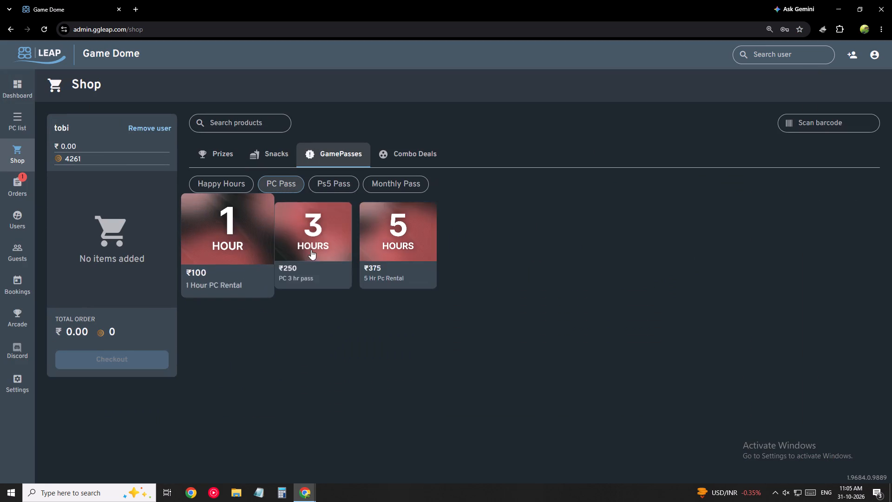
drag(320, 247, 85, 244)
click(113, 352)
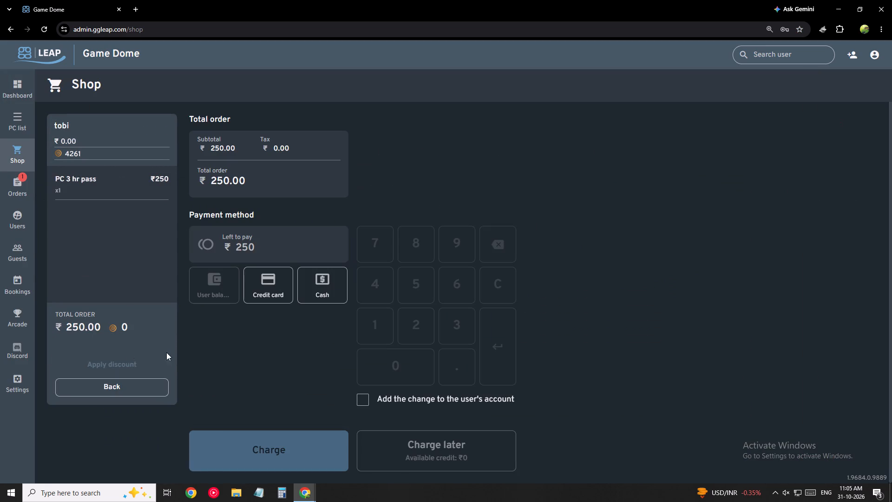
click(258, 299)
click(304, 454)
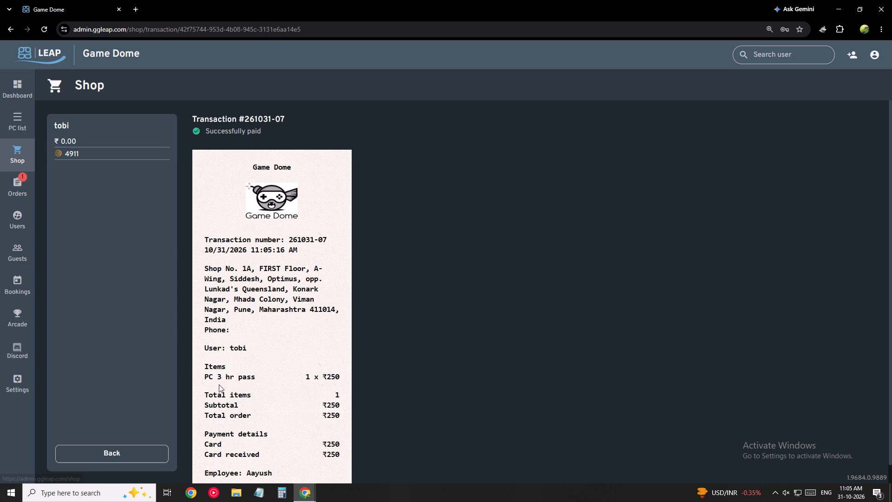
Sell one DIET COCA-COLA to tobi on PC B5 with a Quicksell order, charging it to credit card.
click(1, 114)
scroll(373, 322, down, 4)
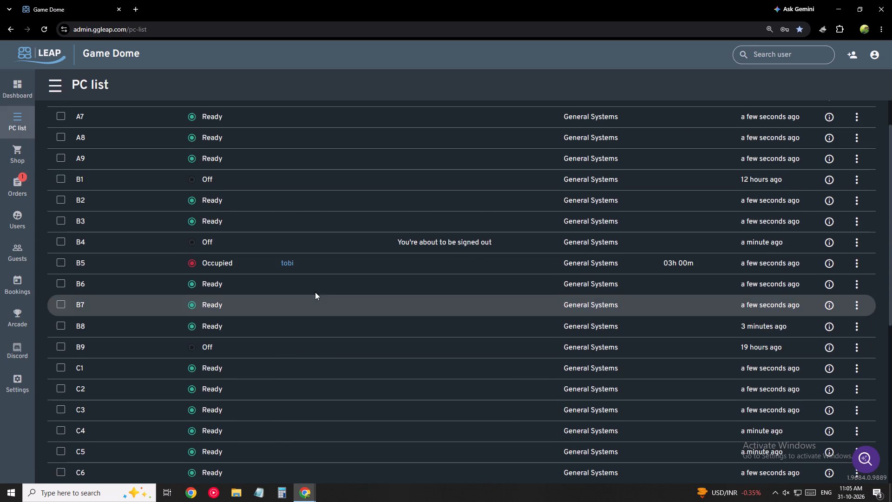
click(288, 267)
click(328, 277)
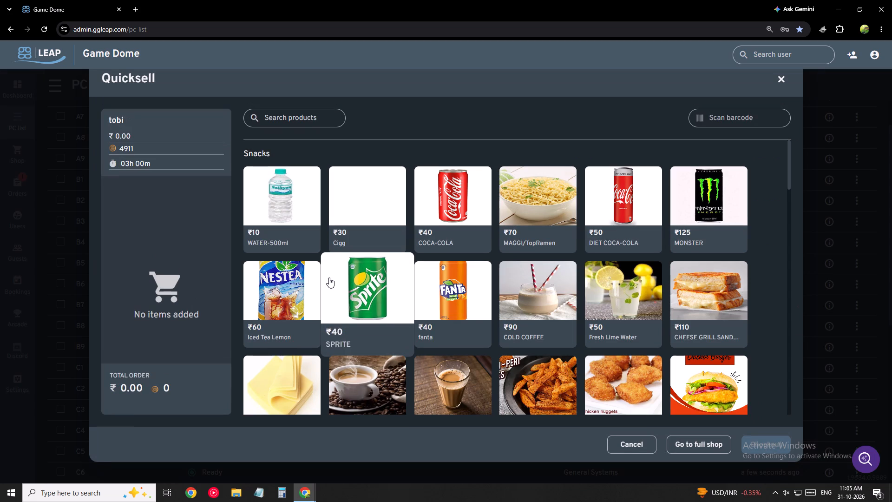
drag(612, 221, 190, 296)
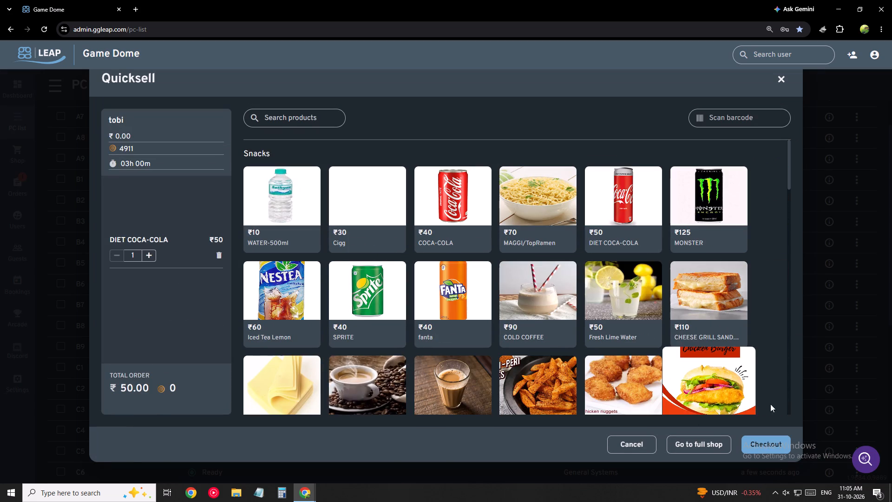
click(766, 445)
click(269, 282)
click(274, 449)
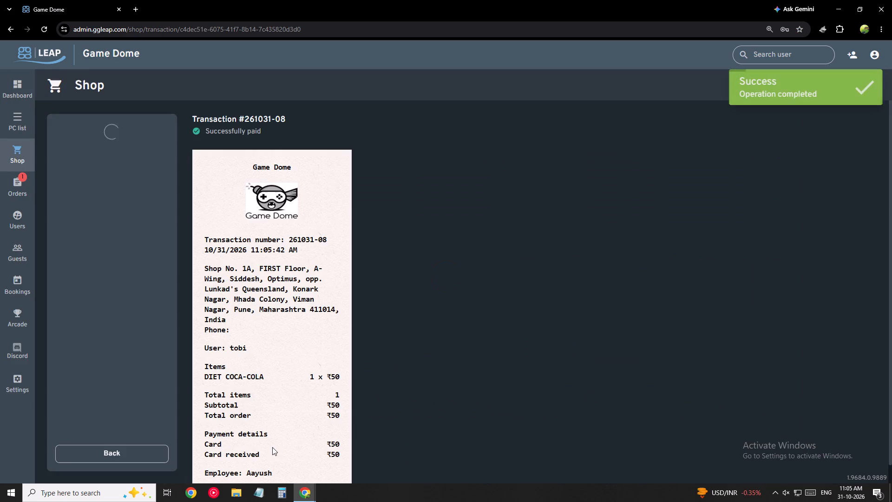
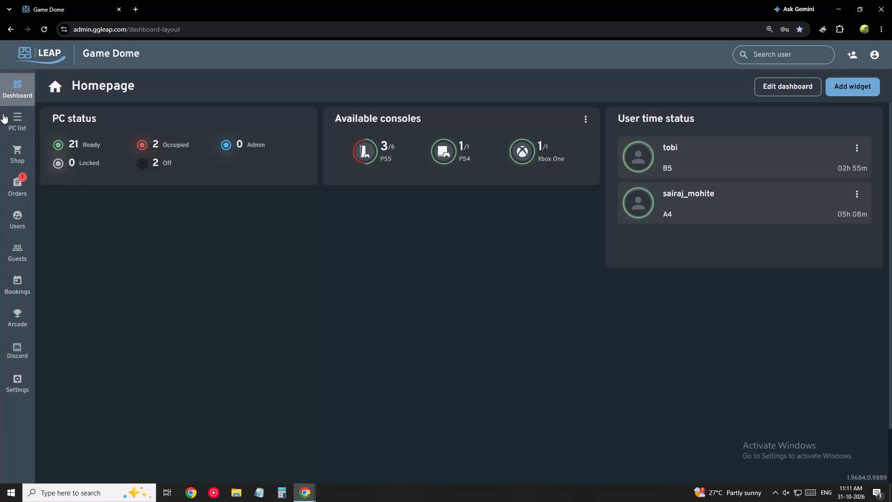
Sell one Cigg to the customer whose username starts with aryan using a Quicksell order, charging it to credit card.
scroll(445, 383, down, 3)
click(287, 311)
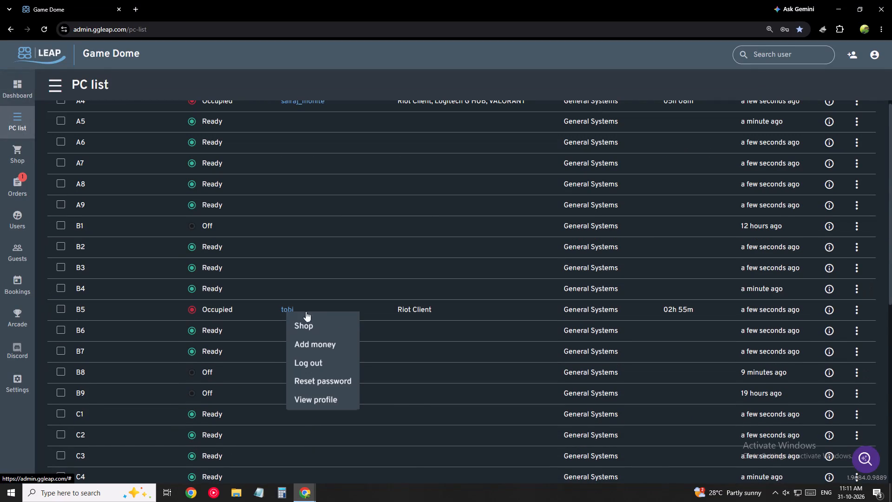
click(763, 53)
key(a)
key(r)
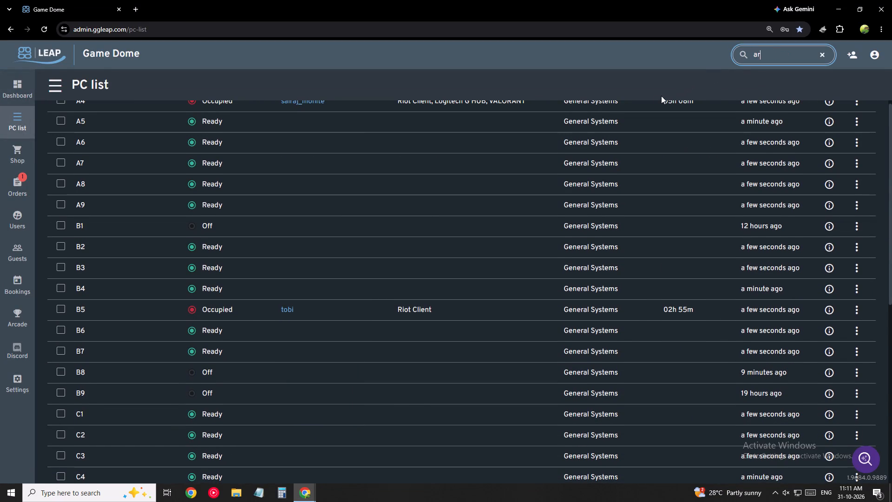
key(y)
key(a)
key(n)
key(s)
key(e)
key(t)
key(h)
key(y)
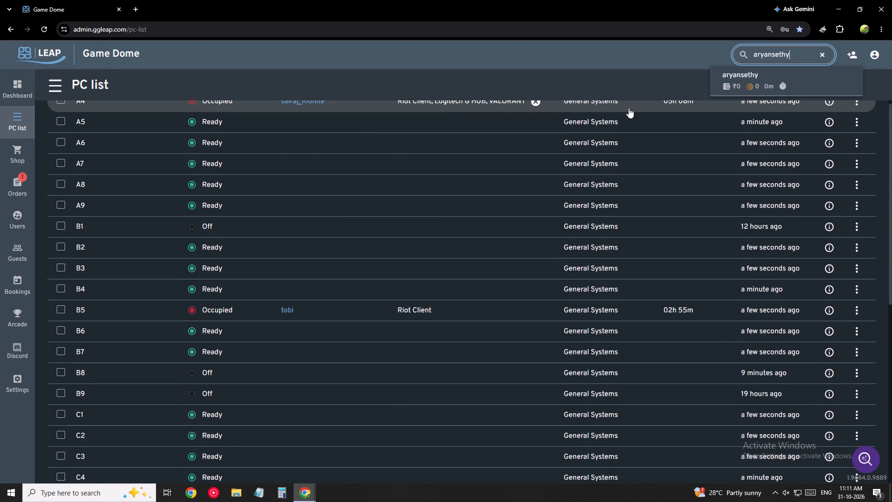
click(847, 82)
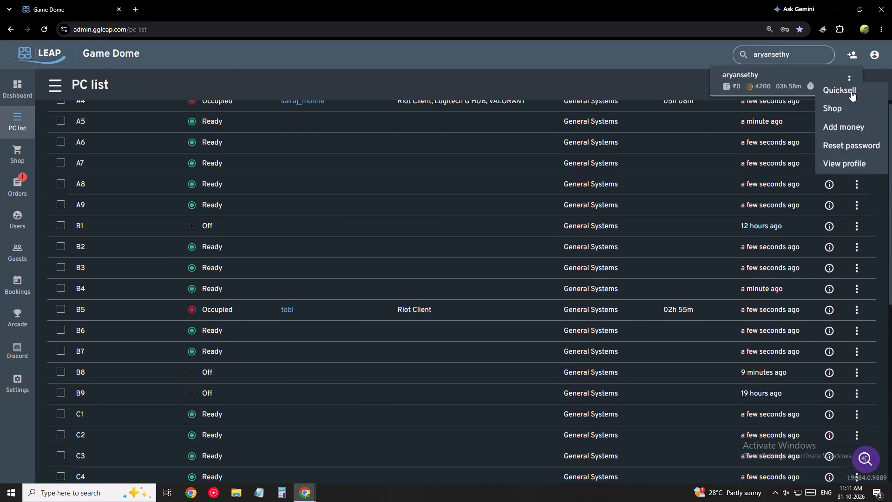
click(851, 91)
drag(630, 207, 142, 377)
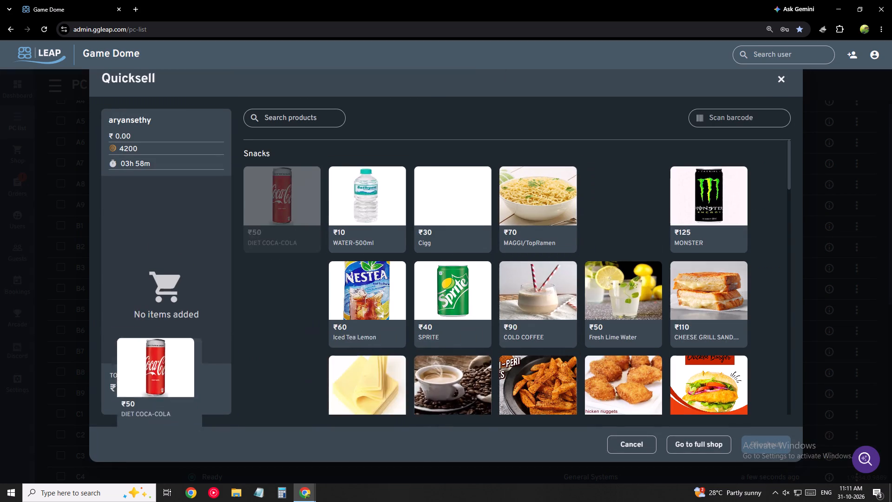
drag(142, 377, 544, 260)
drag(366, 203, 163, 334)
click(770, 441)
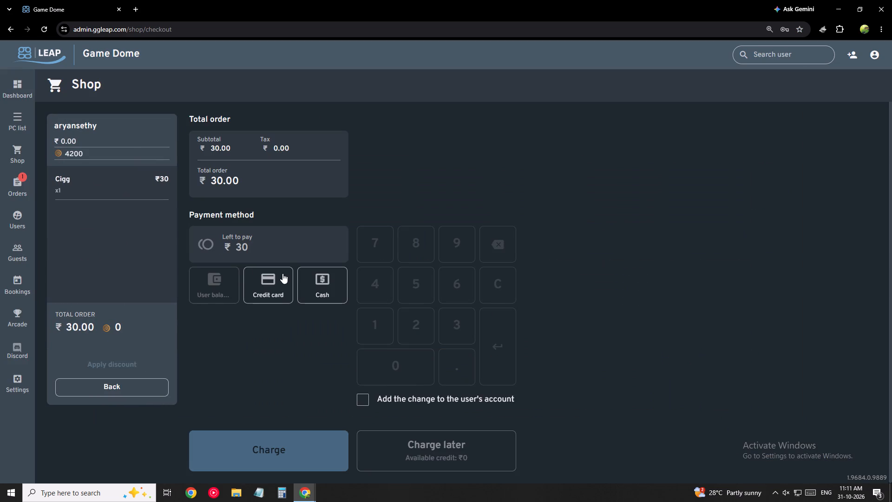
click(285, 271)
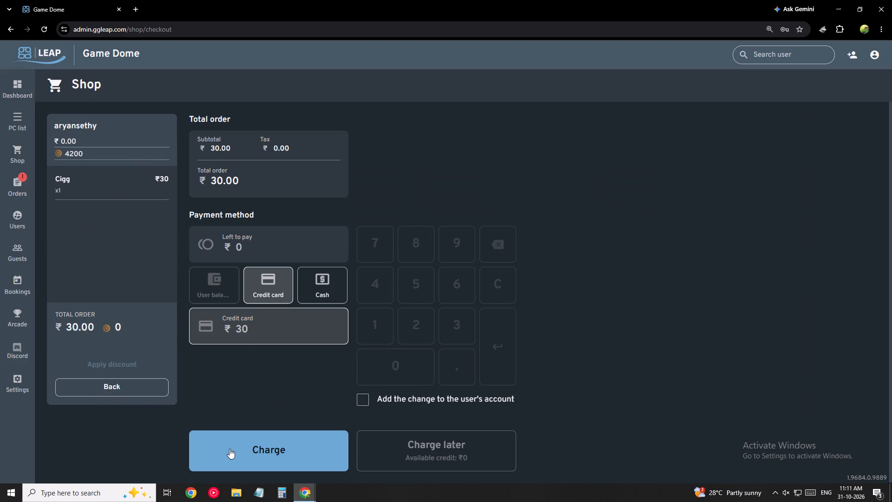
drag(230, 449, 227, 454)
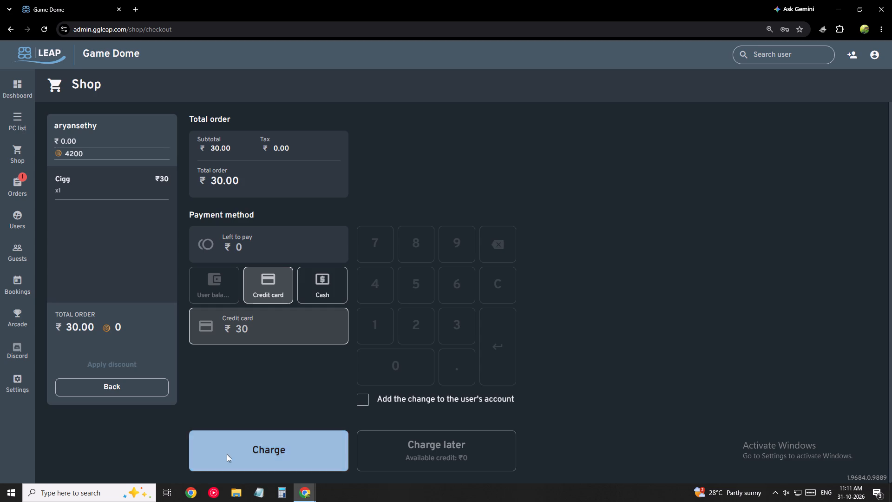
drag(227, 454, 228, 453)
Copy the customer's username from the completed transaction.
double_click(89, 118)
right_click(88, 125)
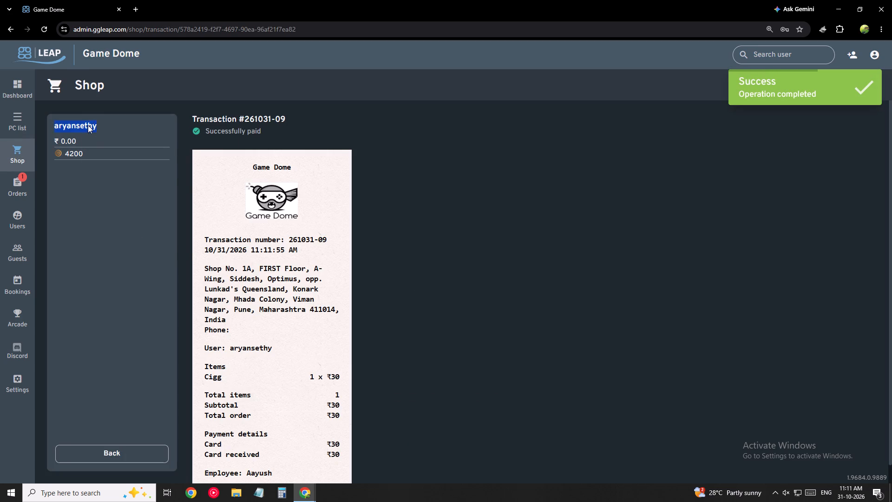
click(118, 135)
Check the PC list and the consoles' logged-in users and times to logout.
click(1, 121)
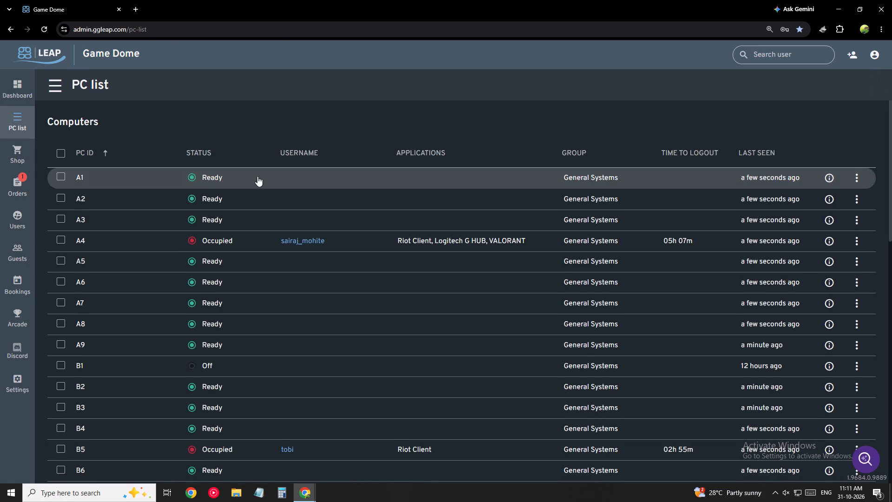
scroll(555, 323, down, 5)
scroll(478, 373, up, 1)
scroll(475, 373, down, 5)
scroll(424, 365, down, 5)
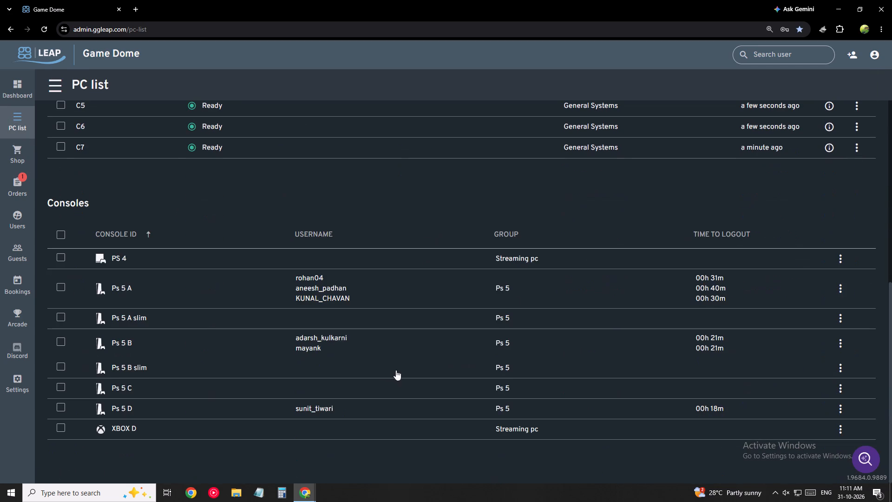
Switch to the GD VIMAN MNAGAR spreadsheet and paste the username into row 26073 of the Customer credit column on the daily exp sheet.
key(alt+Tab)
scroll(692, 318, up, 4)
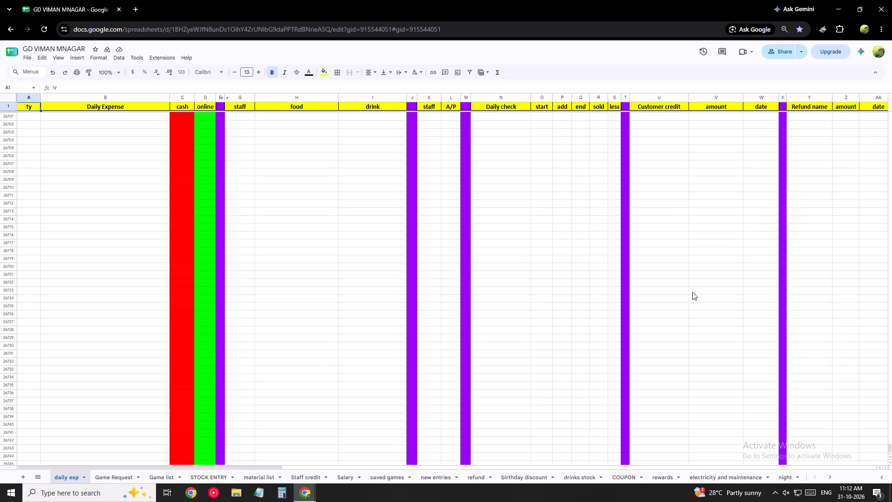
scroll(692, 292, up, 10)
scroll(676, 249, down, 1)
scroll(675, 248, up, 13)
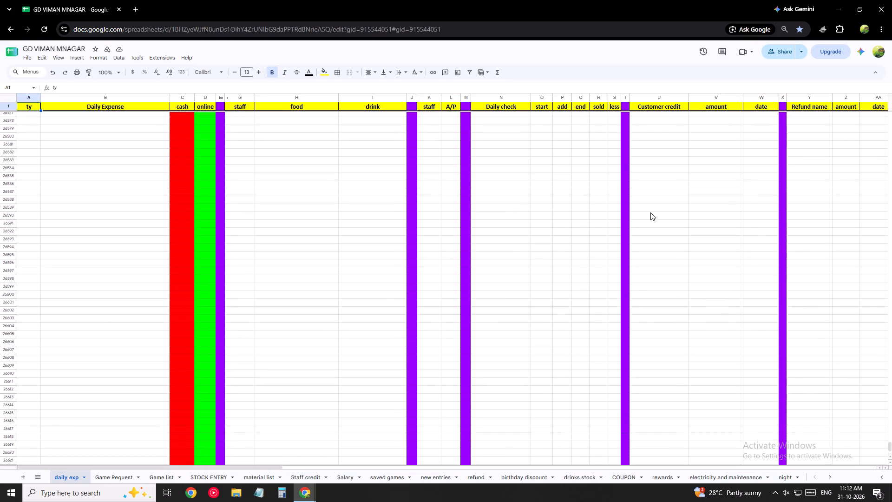
scroll(650, 212, up, 8)
scroll(650, 212, down, 1)
scroll(650, 212, up, 1)
scroll(650, 212, down, 1)
scroll(650, 212, up, 1)
click(426, 251)
key(ctrl+Up)
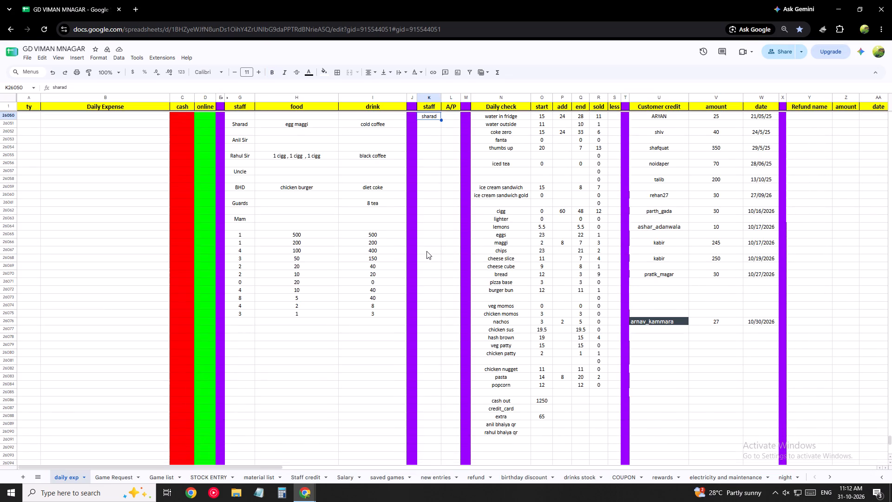
key(Down)
key(Down)
key(Down)
key(Down)
key(Down)
key(Down)
key(Down)
key(Down)
key(Down)
key(Down)
key(Down)
key(Down)
key(Down)
key(Down)
key(Down)
key(Down)
key(Down)
key(Down)
key(Down)
key(Down)
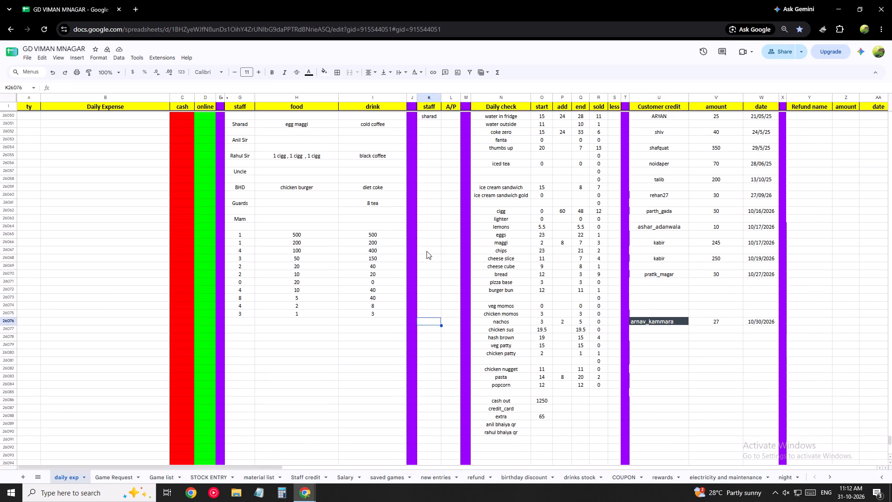
key(Right)
key(Right)
key(Right)
key(Right)
key(Right)
key(Right)
key(Right)
key(Right)
key(Up)
key(Up)
key(Up)
key(Up)
key(Up)
key(Up)
key(Up)
key(Up)
key(Up)
key(Up)
key(Up)
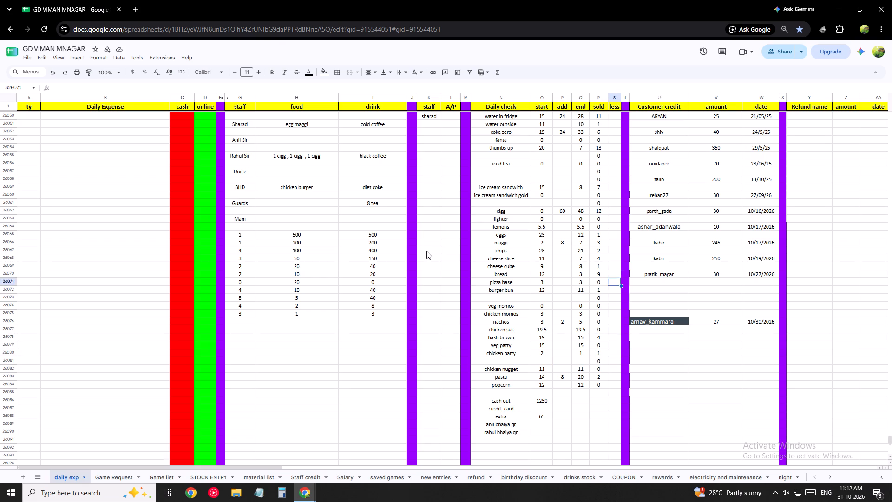
key(Right)
key(Down)
key(Down)
key(Right)
key(Down)
key(ctrl+v)
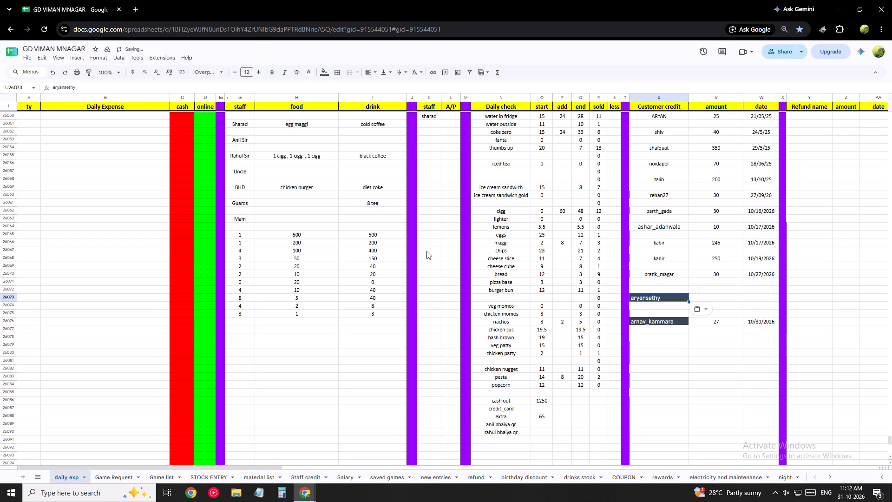
Enter 30 as the amount for the pasted customer credit entry and centre it in its cell.
key(Right)
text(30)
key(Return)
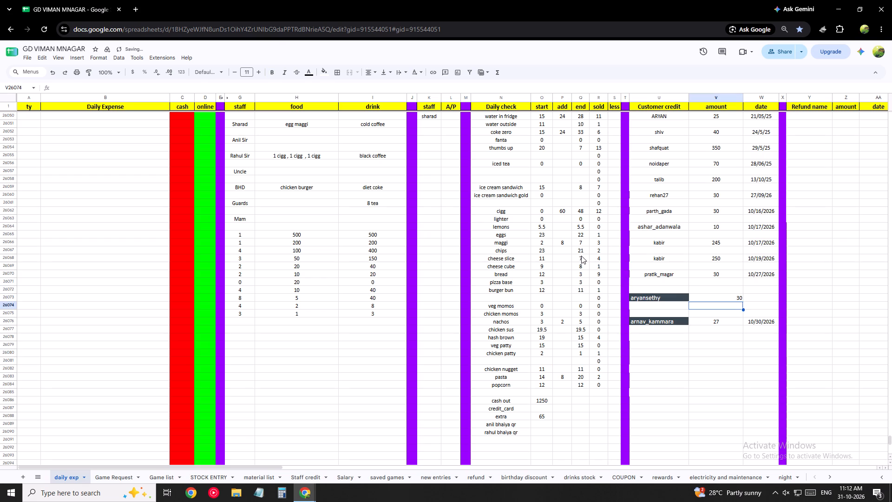
click(727, 297)
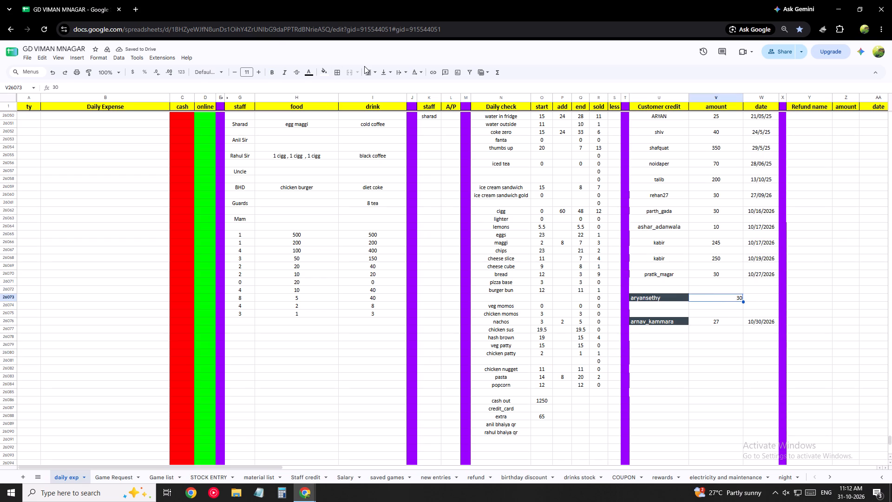
click(366, 75)
click(385, 85)
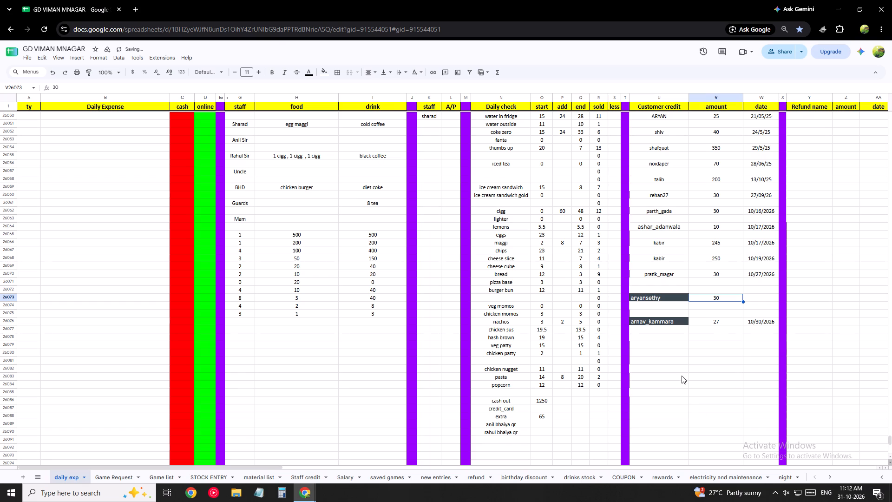
Copy the whole 10/30/26 block, rows 26043 to 26090, from column A through column AA.
scroll(681, 376, up, 2)
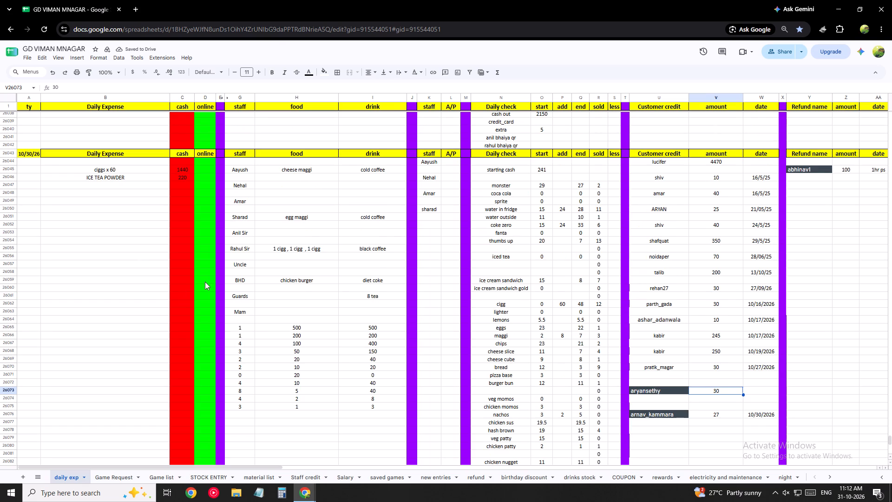
drag(27, 152, 891, 254)
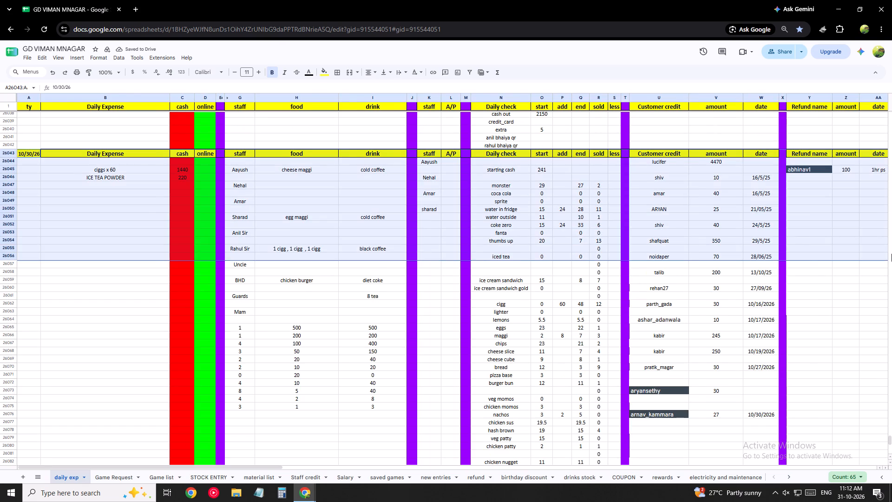
drag(891, 254, 830, 363)
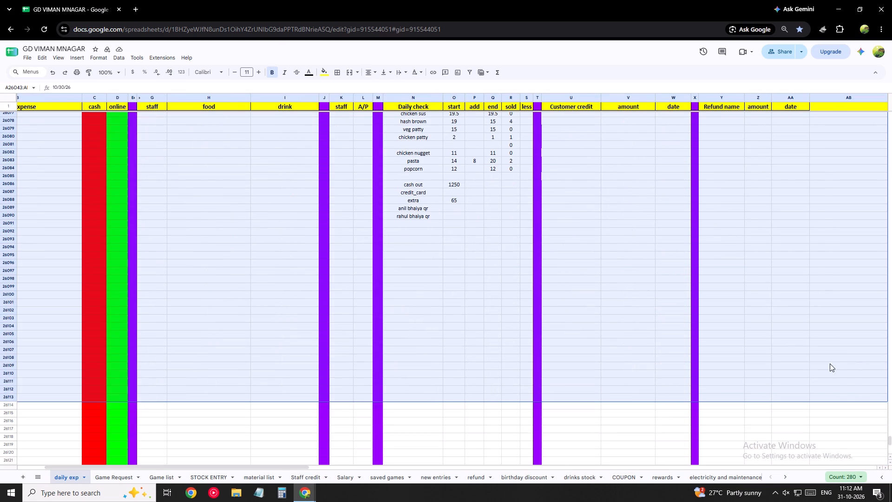
drag(830, 363, 802, 215)
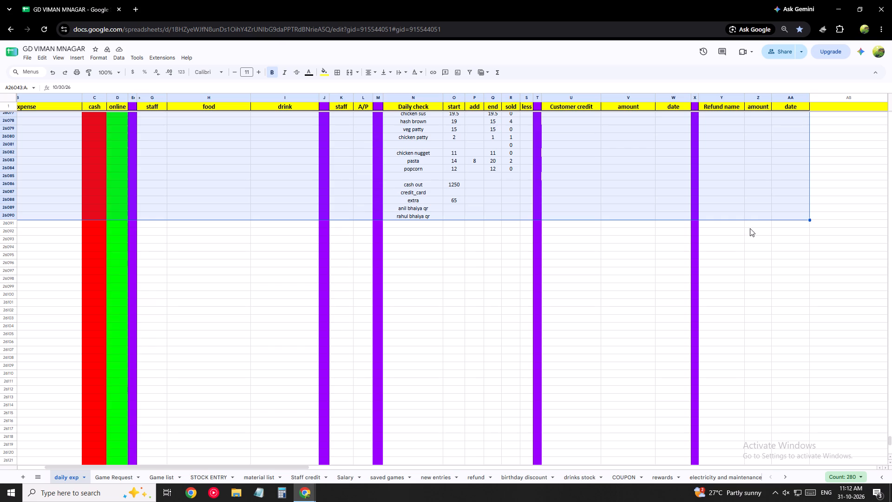
key(ctrl+c)
Delete the username and amount in row 26073 of the original 10/30/26 block and set those cells' fill to white.
scroll(707, 231, up, 3)
scroll(576, 297, up, 3)
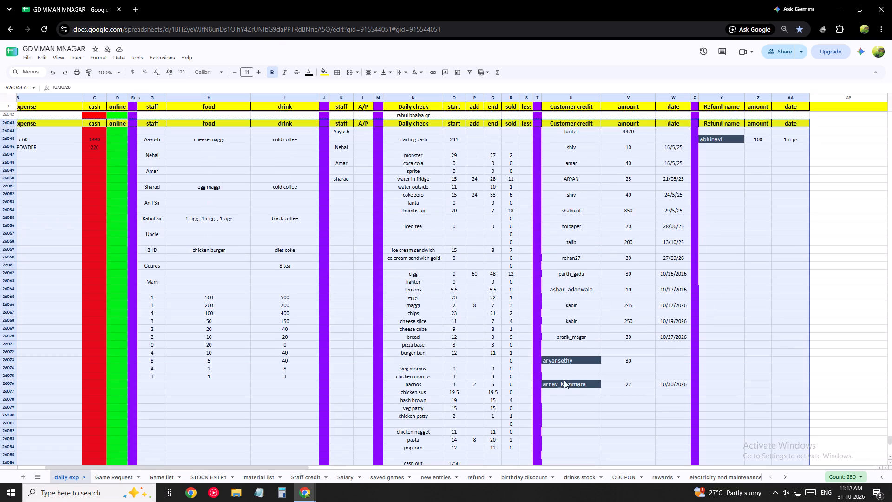
drag(558, 360, 630, 357)
key(Delete)
scroll(624, 405, down, 2)
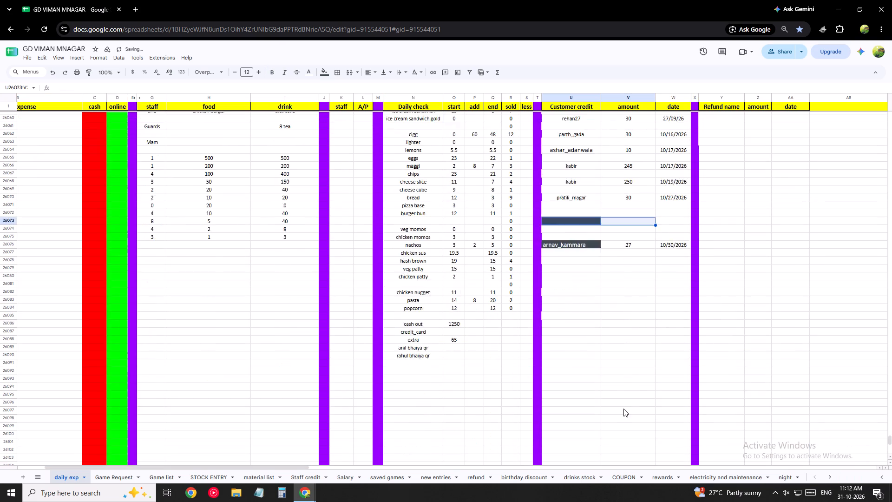
scroll(623, 409, down, 2)
click(322, 72)
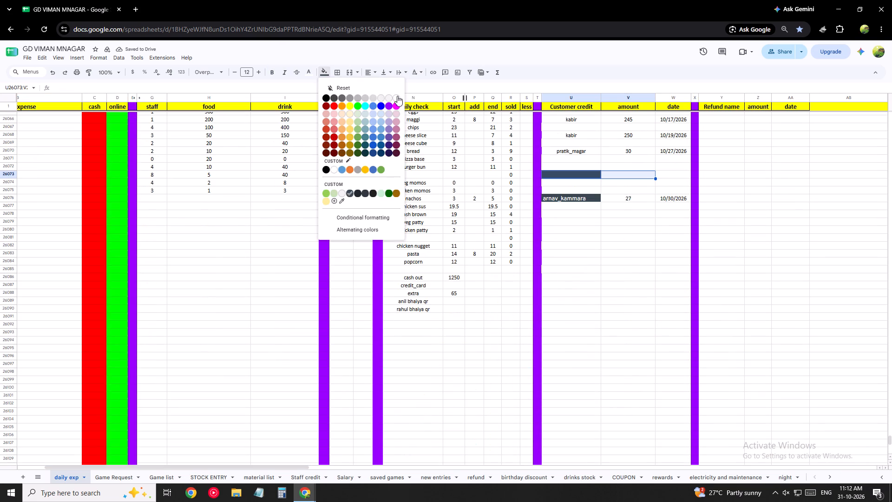
click(397, 101)
Paste the copied daily block directly below the 10/30/26 block, starting at cell A26091.
click(420, 319)
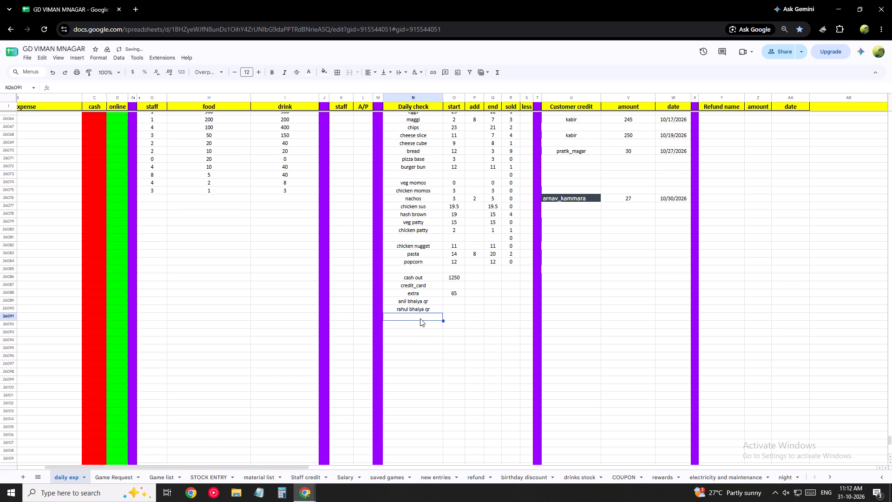
key(Left)
key(Left)
key(Left)
key(Left)
key(Left)
key(Left)
key(Left)
key(Left)
key(Left)
key(Left)
key(Left)
key(Left)
key(Left)
key(Left)
key(Left)
key(Left)
key(Left)
key(Left)
key(Left)
key(Left)
key(ctrl+v)
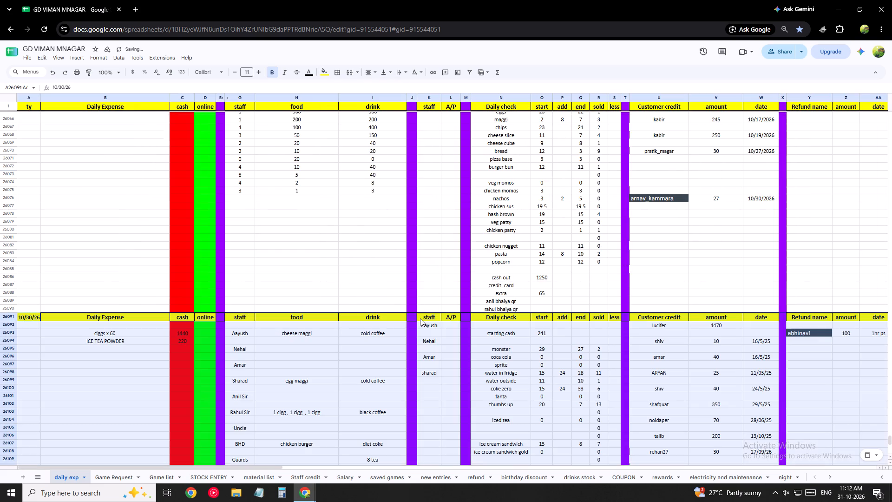
Set the pasted block's date to 10/31/26.
key(Down)
key(Left)
key(Up)
key(Return)
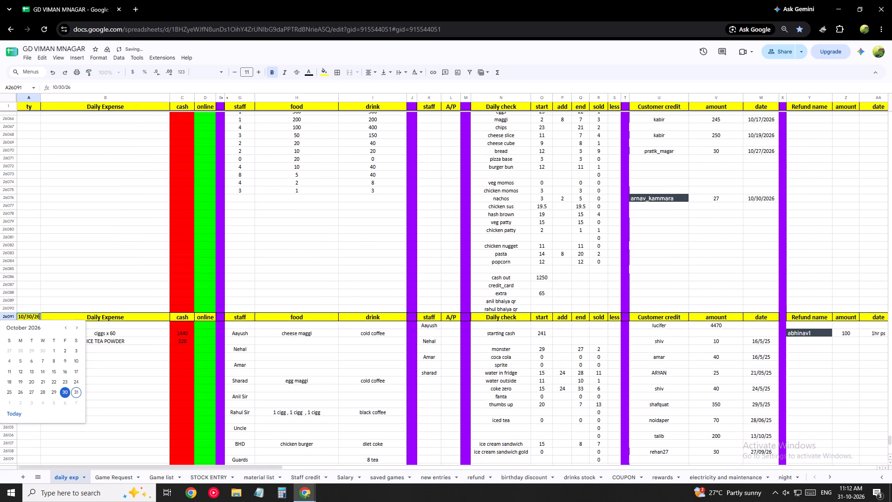
key(Down)
key(Right)
key(Right)
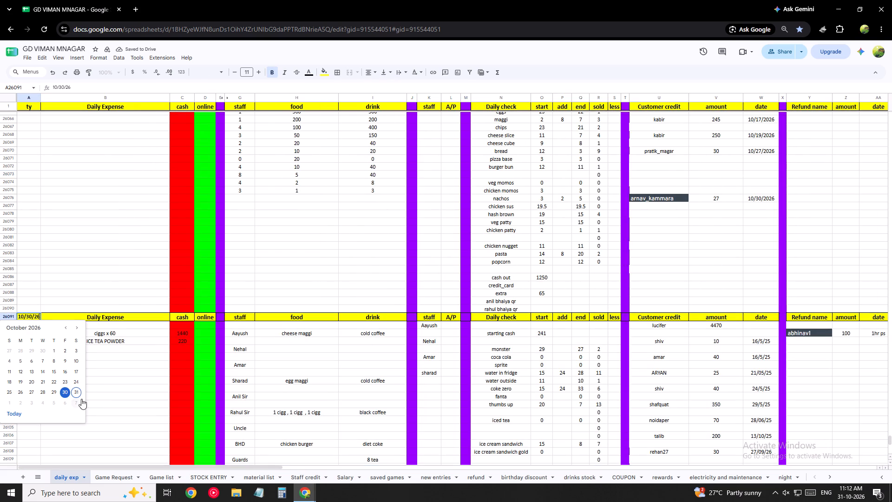
click(78, 395)
Clear the Daily Expense items and their cash amounts in the 10/31/26 block.
scroll(229, 316, down, 1)
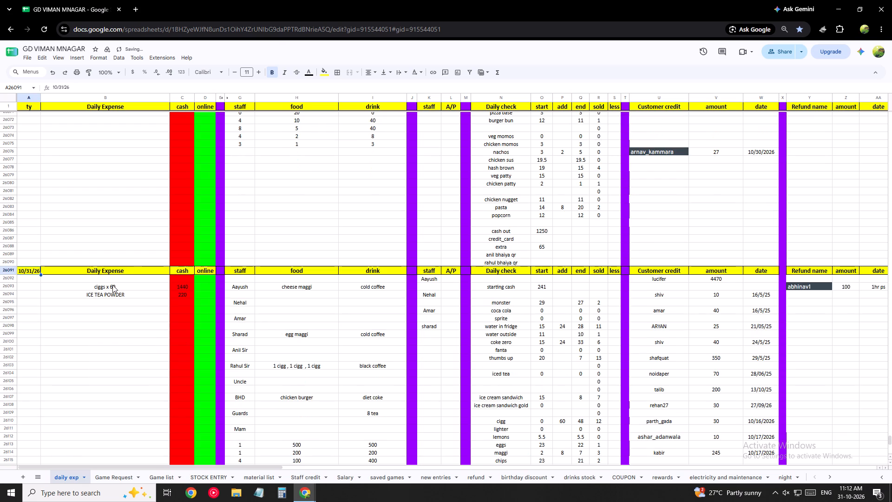
drag(112, 285, 191, 306)
key(Delete)
key(Delete)
key(Delete)
key(Delete)
key(Delete)
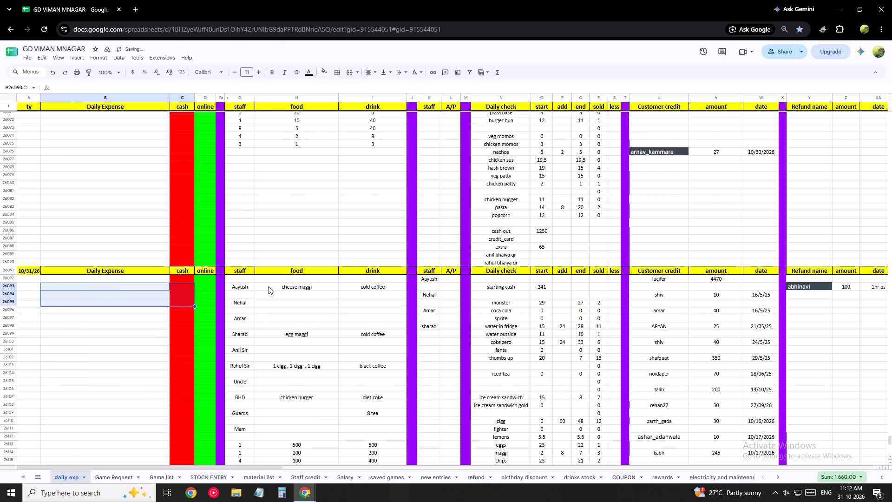
key(Delete)
Clear the food and drink columns and the counts below the staff names in the 10/31/26 block.
drag(269, 285, 353, 333)
key(Delete)
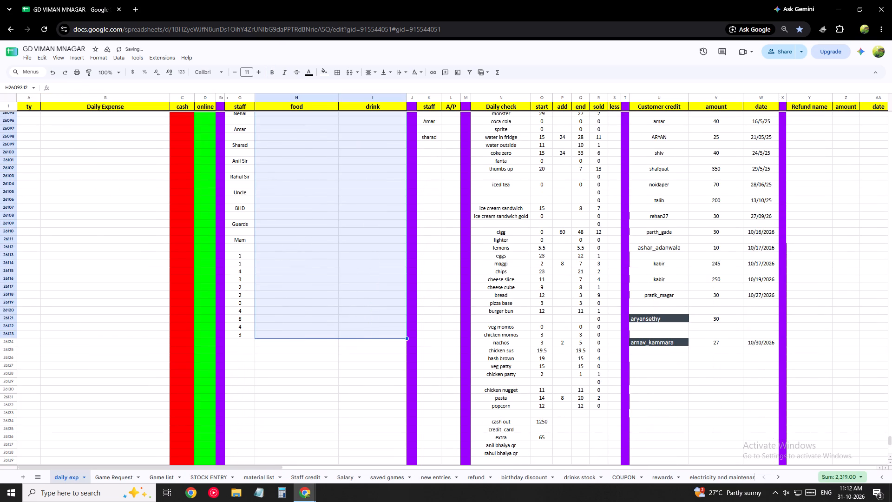
drag(248, 343, 245, 258)
key(Delete)
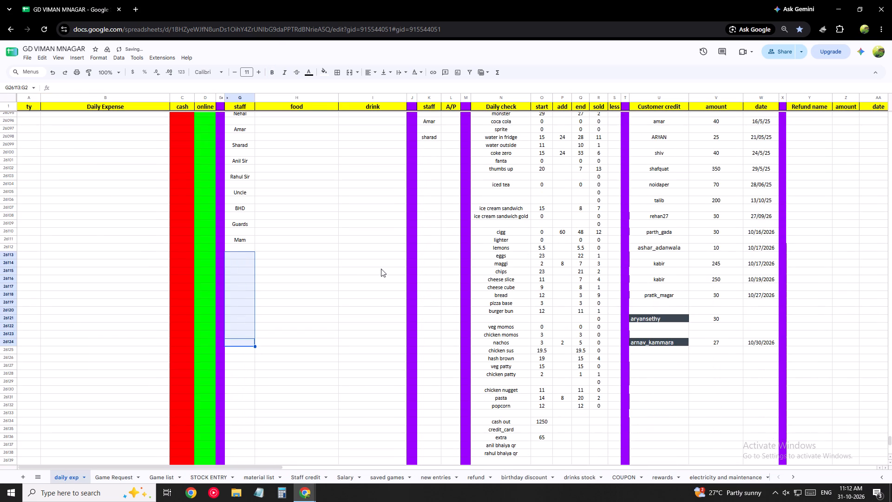
Enter 8 tea in the drink column of the Guards row in the 10/31/26 block.
scroll(443, 266, up, 1)
click(360, 257)
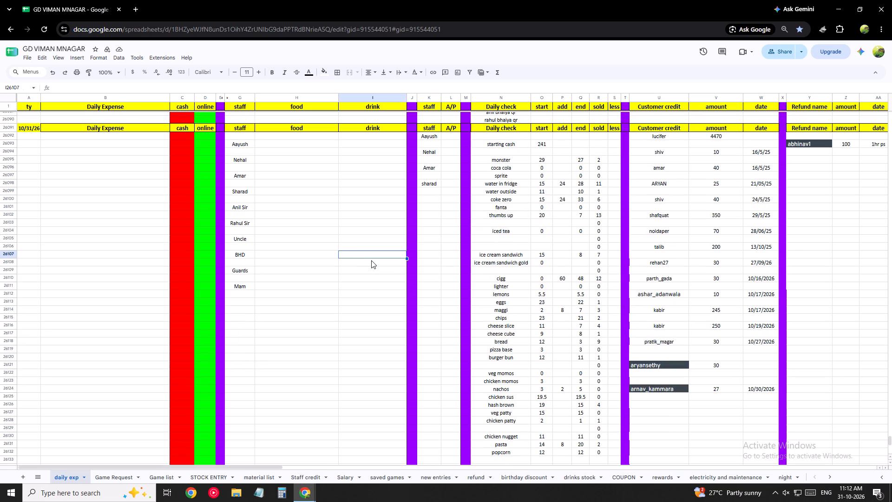
key(Down)
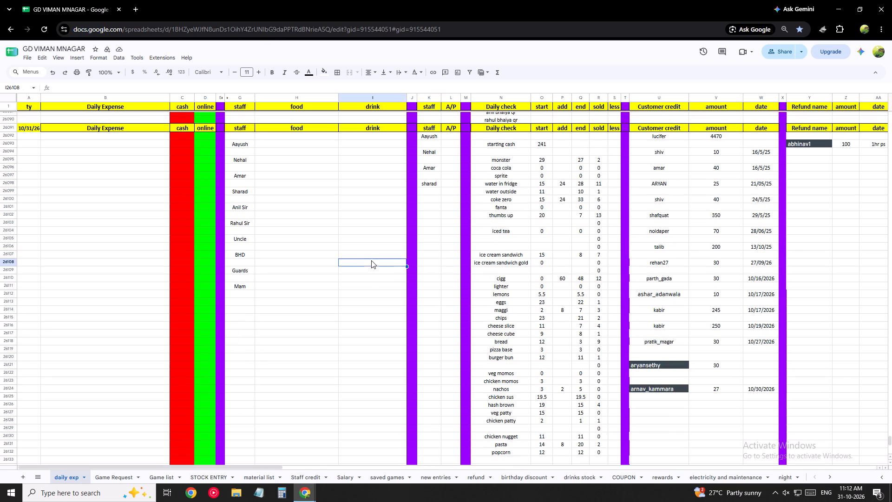
key(Up)
key(Up)
key(Up)
key(Down)
key(Down)
key(Down)
key(Up)
key(Up)
key(Down)
key(Down)
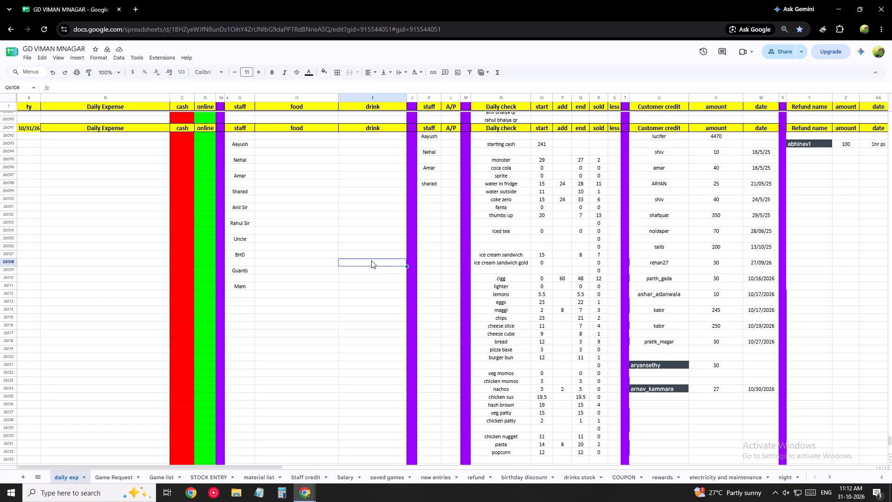
key(Down)
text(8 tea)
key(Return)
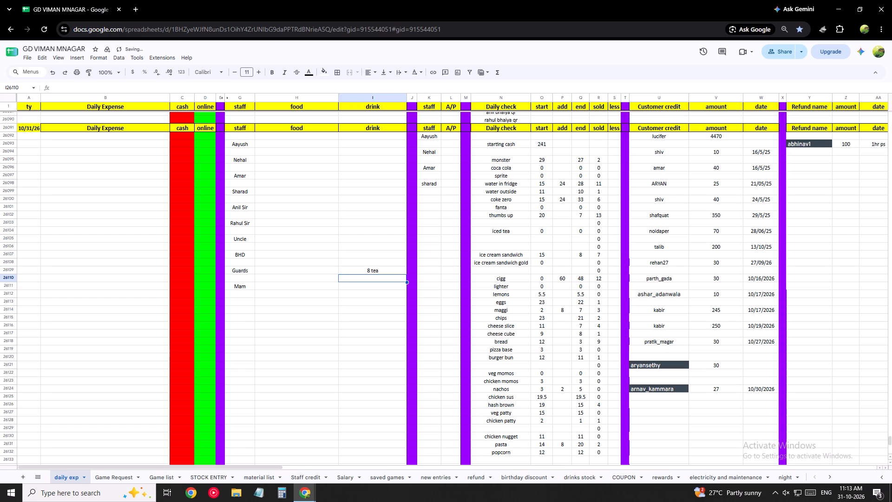
Clear the start, add and end values of the Daily check in the 10/31/26 block, from starting cash down to extra.
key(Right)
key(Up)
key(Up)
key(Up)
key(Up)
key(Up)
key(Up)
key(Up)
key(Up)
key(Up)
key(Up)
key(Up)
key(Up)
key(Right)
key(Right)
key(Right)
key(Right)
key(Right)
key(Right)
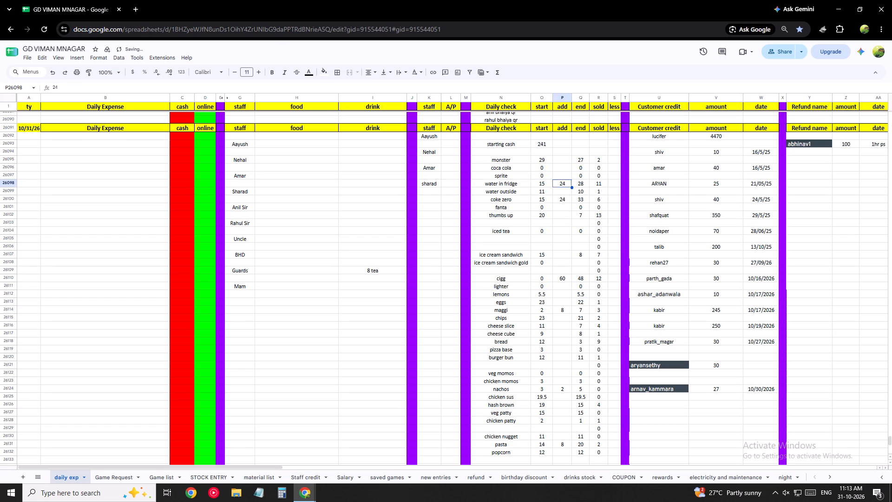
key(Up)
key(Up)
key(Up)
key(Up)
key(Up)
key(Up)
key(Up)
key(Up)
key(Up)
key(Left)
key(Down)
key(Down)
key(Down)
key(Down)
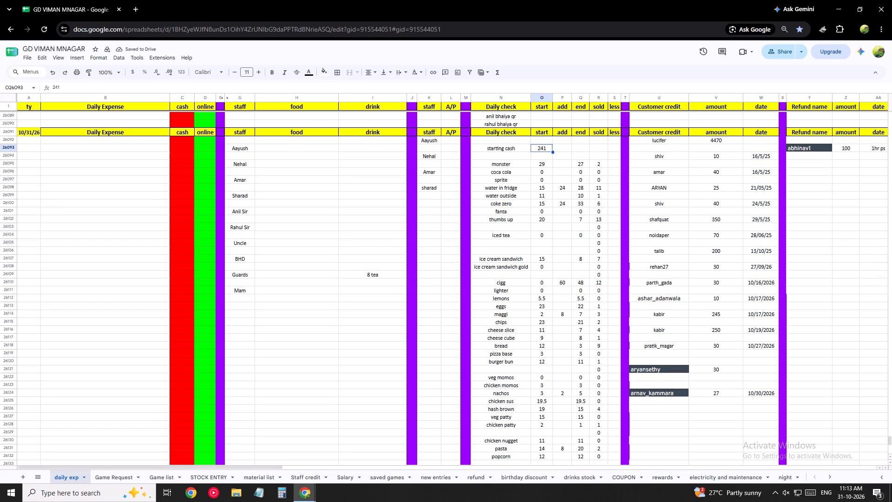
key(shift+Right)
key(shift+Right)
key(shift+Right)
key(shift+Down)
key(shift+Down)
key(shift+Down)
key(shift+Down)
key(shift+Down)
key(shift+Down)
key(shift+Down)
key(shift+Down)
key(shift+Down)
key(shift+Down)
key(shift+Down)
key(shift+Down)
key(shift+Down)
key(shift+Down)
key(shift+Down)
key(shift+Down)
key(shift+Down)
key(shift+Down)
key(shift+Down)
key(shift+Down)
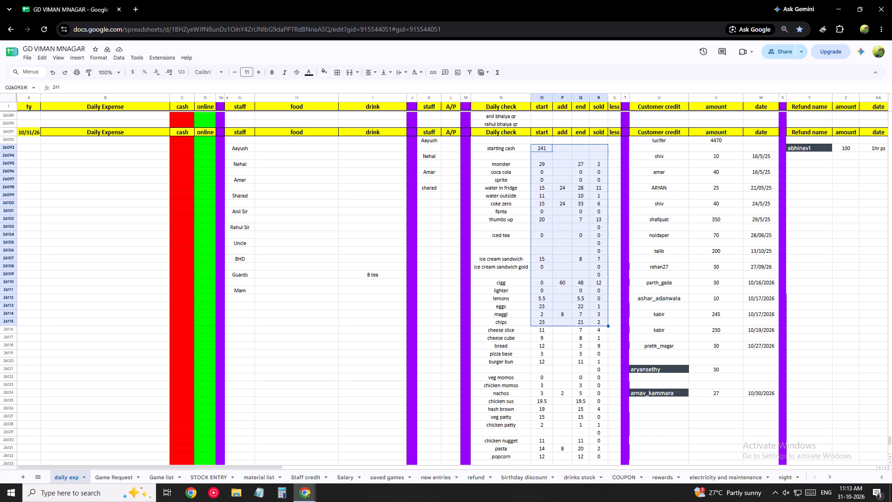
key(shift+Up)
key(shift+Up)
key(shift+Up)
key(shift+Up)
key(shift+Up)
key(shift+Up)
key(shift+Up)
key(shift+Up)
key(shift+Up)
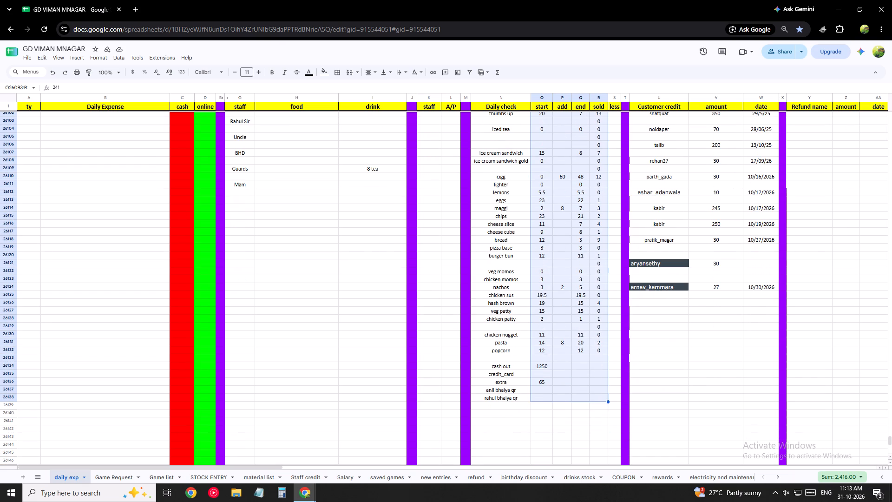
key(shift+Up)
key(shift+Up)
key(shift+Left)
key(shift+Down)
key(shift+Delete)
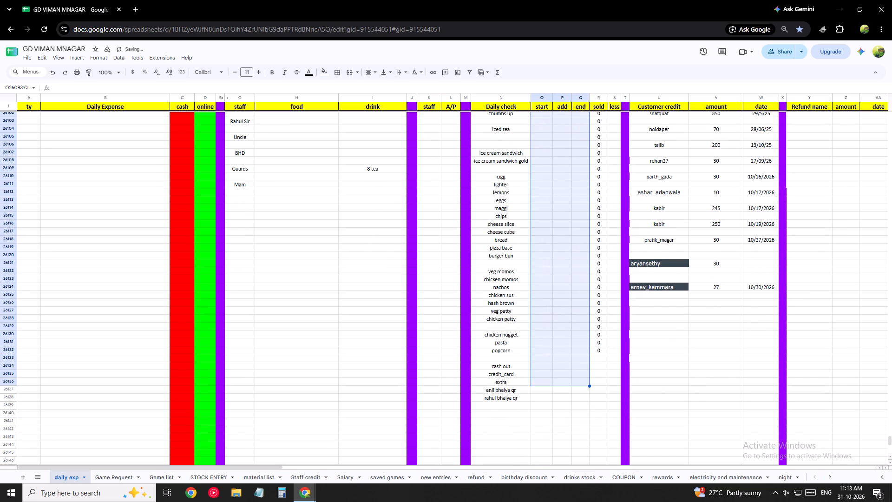
Clear the sold and less columns of the Daily check in the 10/31/26 block, rows 26093 to 26133.
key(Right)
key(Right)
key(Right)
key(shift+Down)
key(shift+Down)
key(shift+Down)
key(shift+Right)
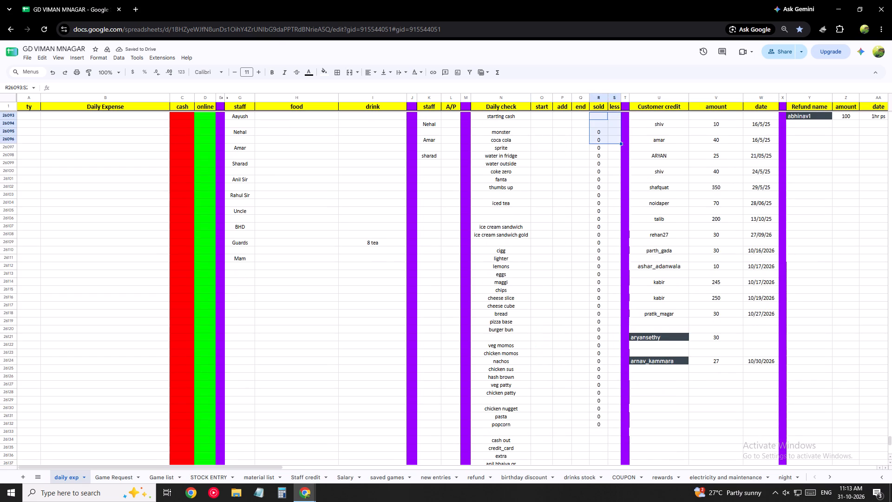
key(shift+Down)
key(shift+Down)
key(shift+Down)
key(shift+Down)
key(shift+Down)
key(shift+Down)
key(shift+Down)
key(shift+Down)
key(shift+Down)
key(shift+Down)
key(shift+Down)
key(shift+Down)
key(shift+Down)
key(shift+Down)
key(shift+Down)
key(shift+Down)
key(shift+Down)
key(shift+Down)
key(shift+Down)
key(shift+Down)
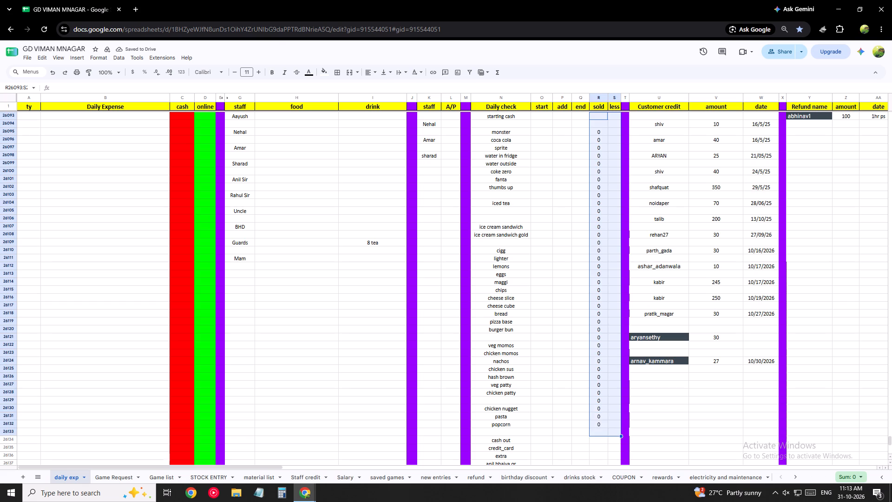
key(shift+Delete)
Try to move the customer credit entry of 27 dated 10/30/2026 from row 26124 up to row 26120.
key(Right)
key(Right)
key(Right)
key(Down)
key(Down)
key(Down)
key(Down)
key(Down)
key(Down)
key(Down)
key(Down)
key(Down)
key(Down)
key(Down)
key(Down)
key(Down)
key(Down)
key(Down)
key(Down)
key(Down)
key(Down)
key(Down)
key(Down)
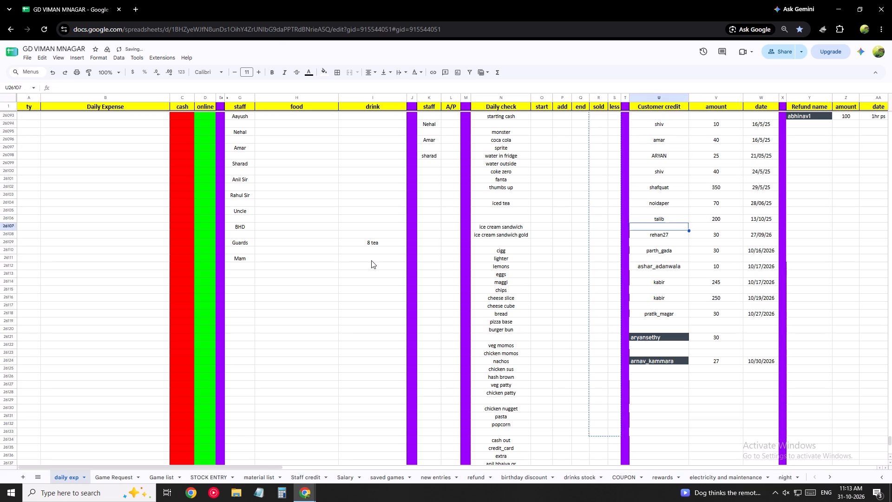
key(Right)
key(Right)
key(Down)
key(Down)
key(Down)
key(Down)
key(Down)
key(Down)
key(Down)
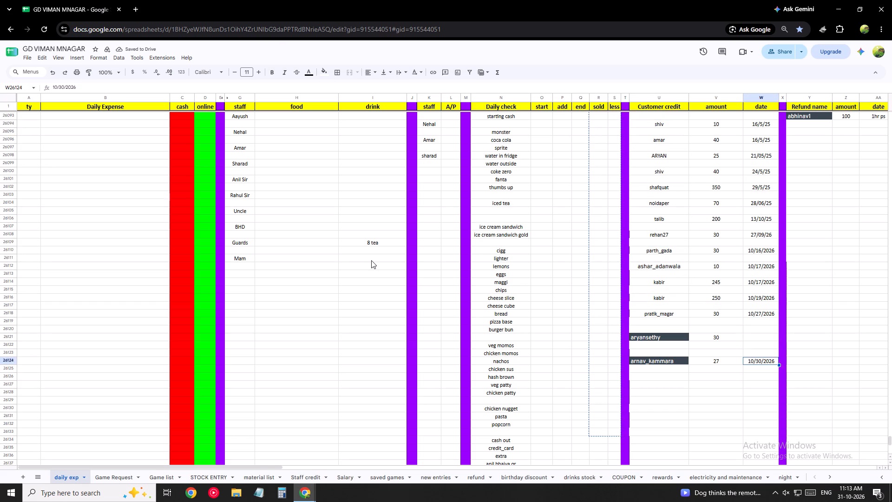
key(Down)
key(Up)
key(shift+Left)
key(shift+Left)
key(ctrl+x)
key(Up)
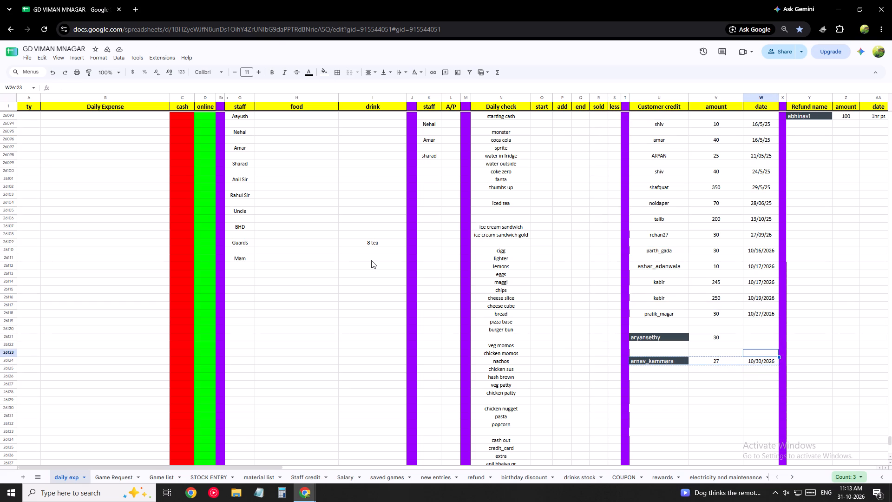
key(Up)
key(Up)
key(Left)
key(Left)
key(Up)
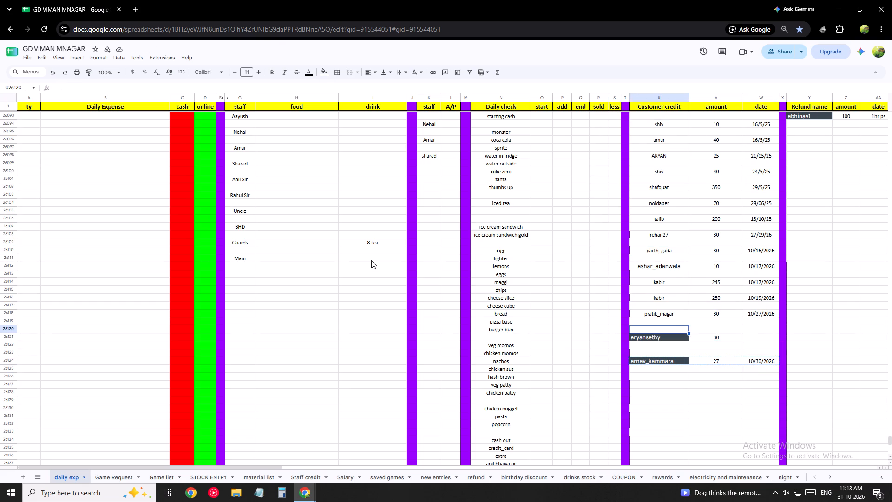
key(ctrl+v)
Cut the customer credit entry in row 26121, undo the previous entry's move, and paste the cut entry into row 26120.
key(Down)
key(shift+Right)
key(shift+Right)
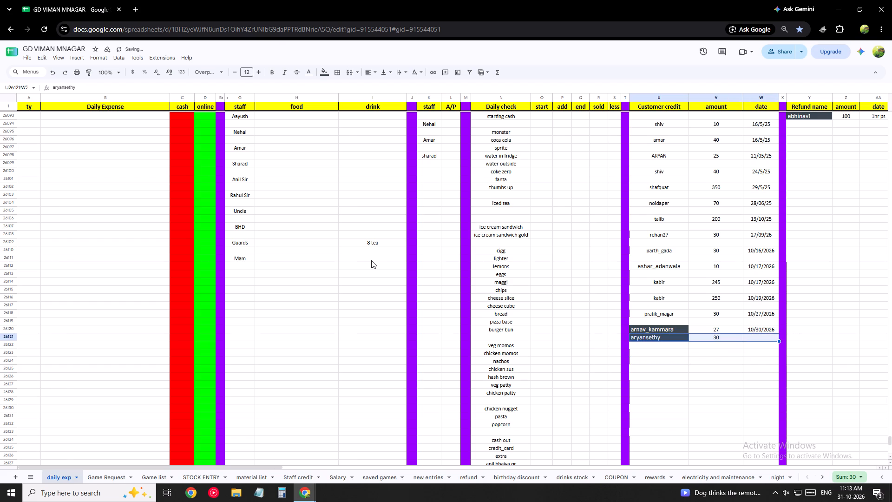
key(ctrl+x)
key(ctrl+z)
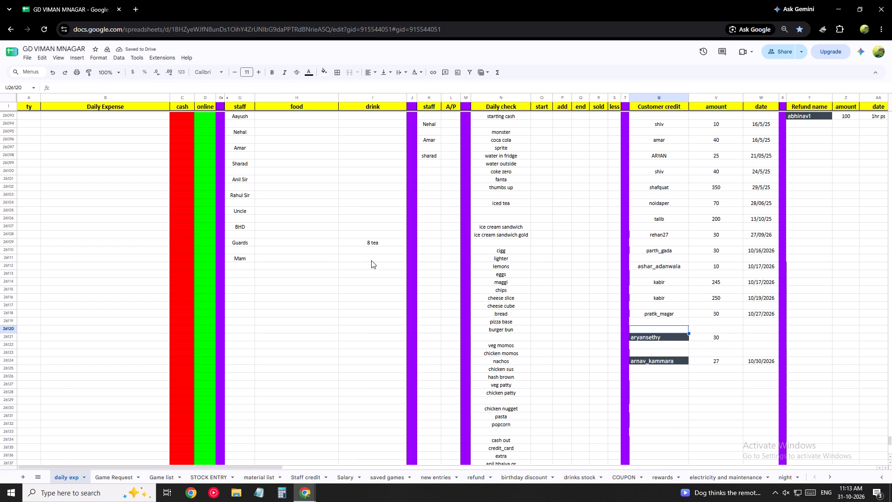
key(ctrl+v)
Move the customer credit entry dated 10/30/2026 from row 26124 to row 26120, replacing the entry there.
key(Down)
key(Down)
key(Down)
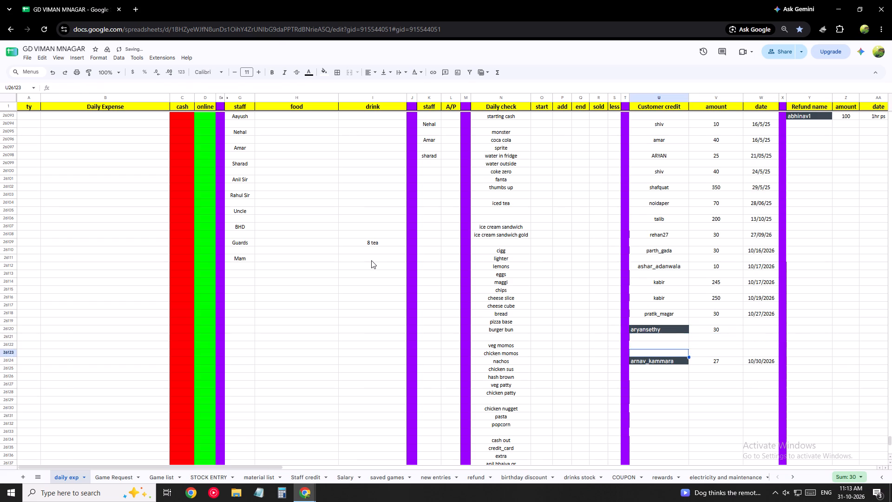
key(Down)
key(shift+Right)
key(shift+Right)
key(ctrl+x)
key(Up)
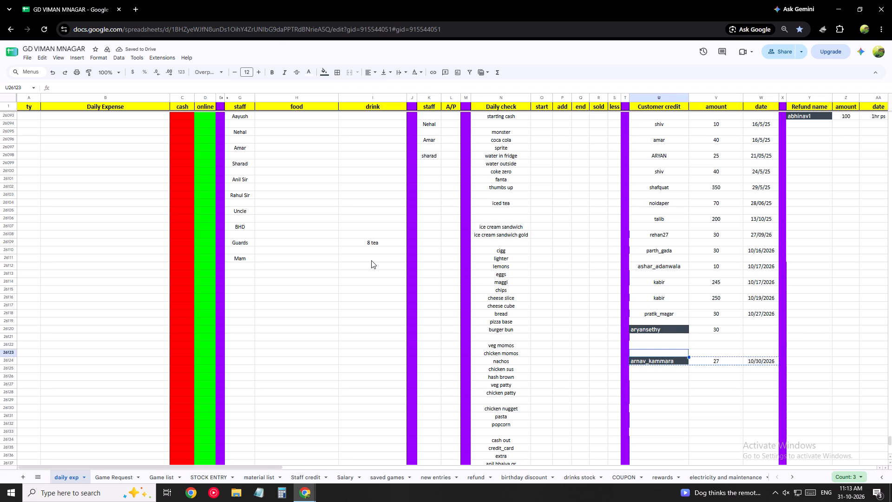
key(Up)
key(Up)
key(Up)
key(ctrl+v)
Re-enter the replaced customer's username with amount 30 in row 26122 of Customer credit, and centre the amount.
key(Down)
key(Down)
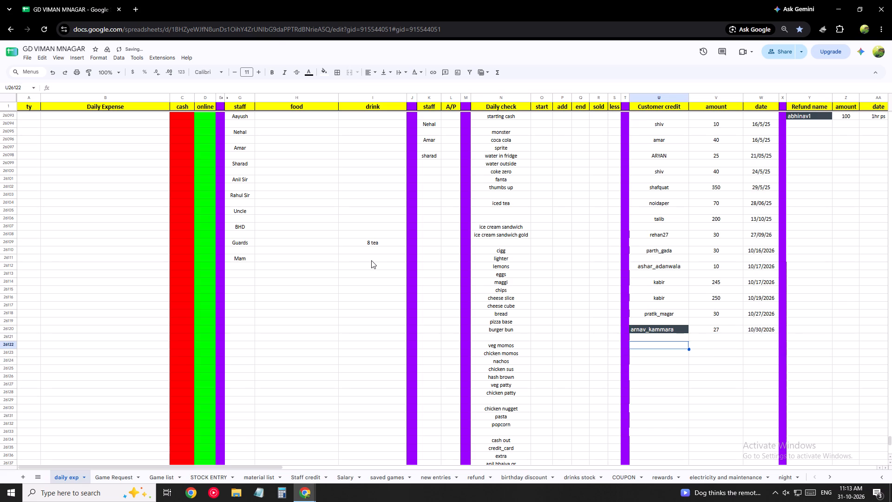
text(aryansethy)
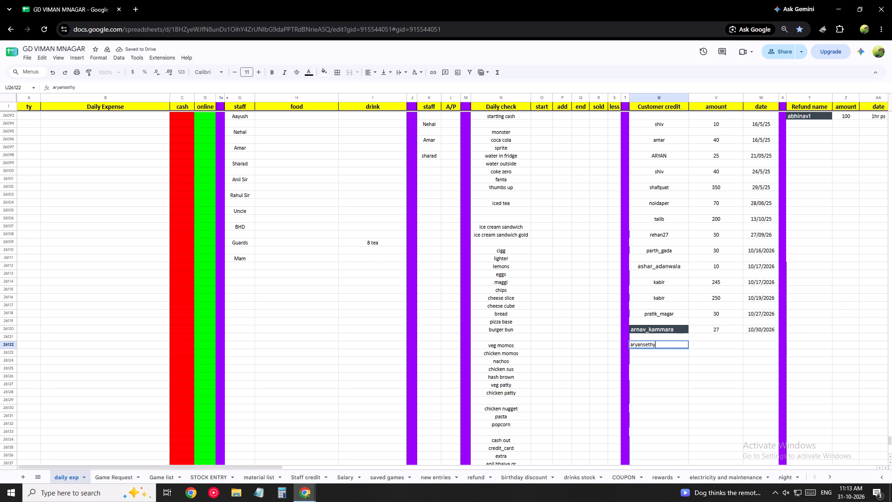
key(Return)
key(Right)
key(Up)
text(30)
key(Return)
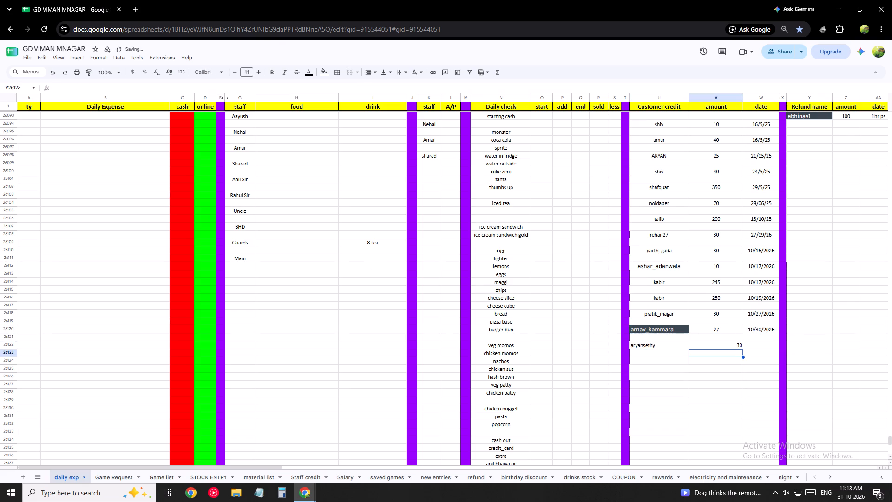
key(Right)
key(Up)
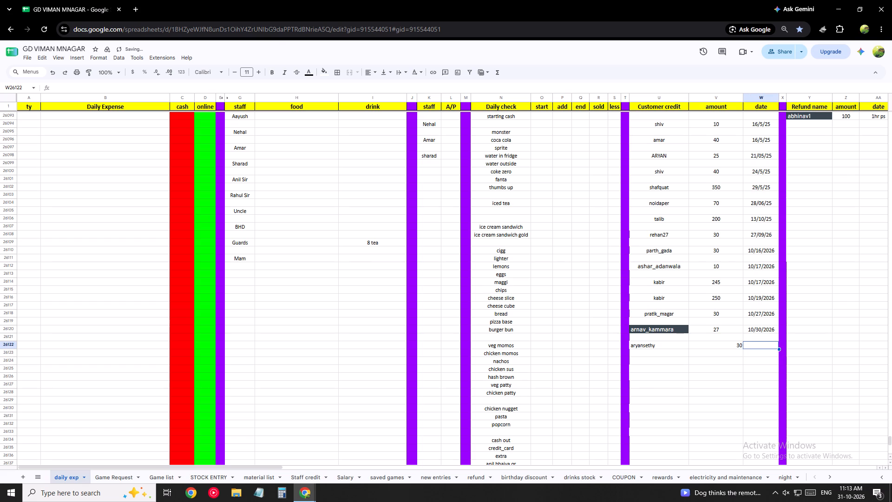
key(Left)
scroll(371, 260, up, 1)
click(368, 71)
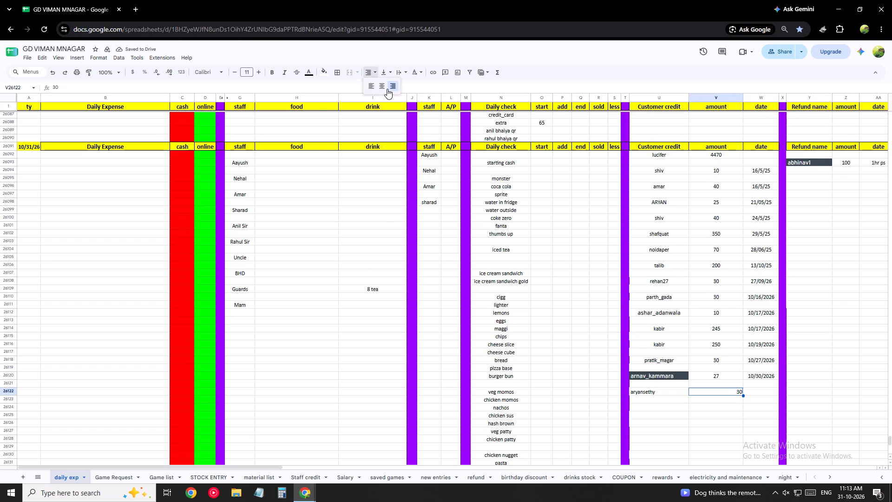
click(381, 86)
Copy the 10/30/2026 date into the credit entry in row 26122 and change it to 10/31/2026.
click(778, 394)
click(756, 376)
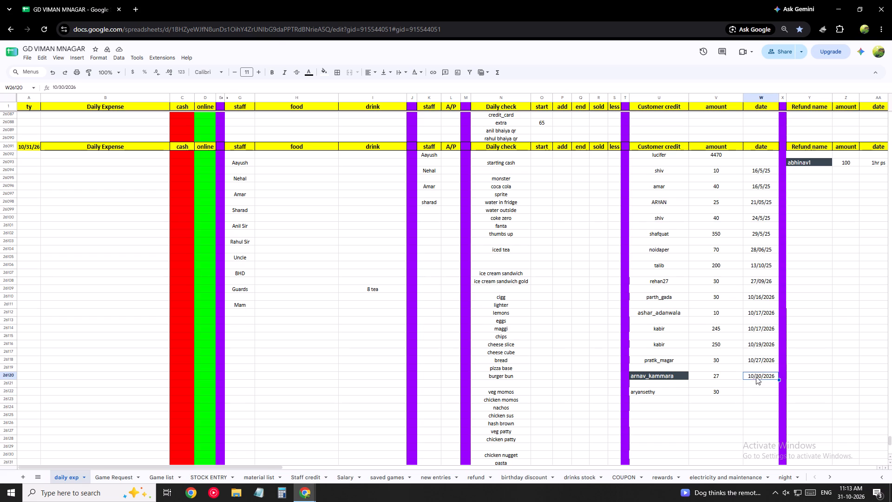
key(ctrl+c)
click(761, 393)
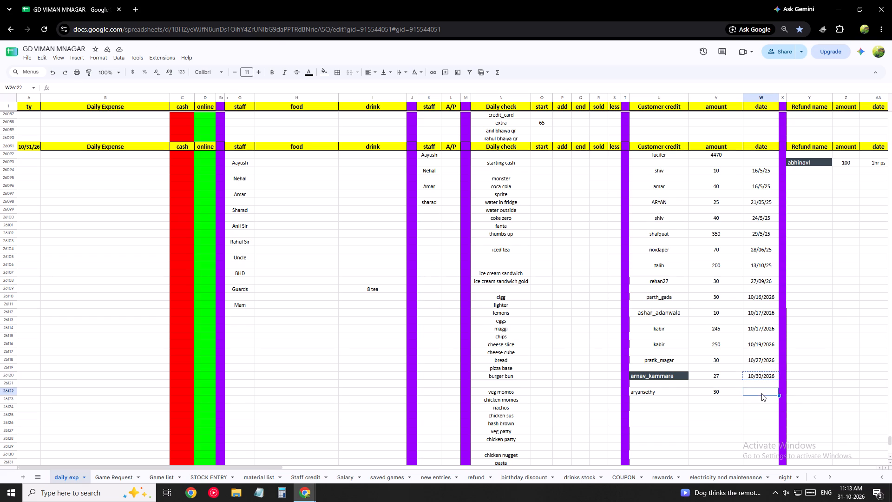
key(ctrl+v)
key(Return)
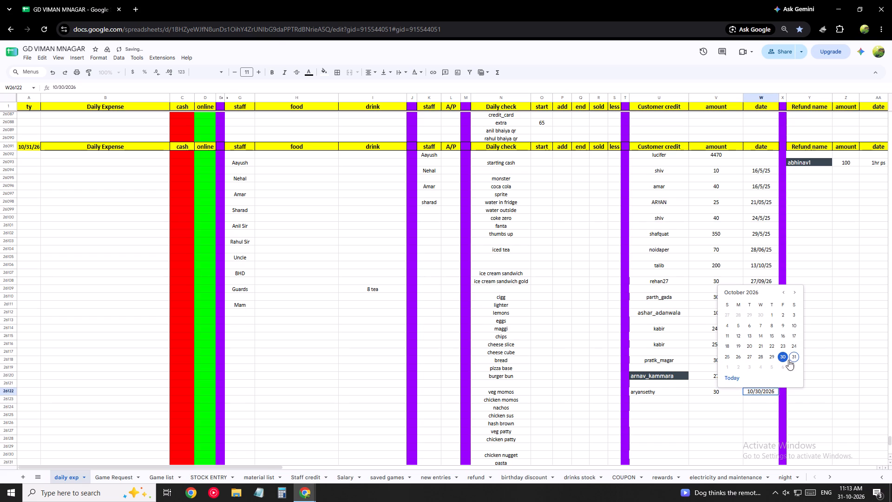
click(795, 359)
drag(812, 164, 891, 165)
key(Delete)
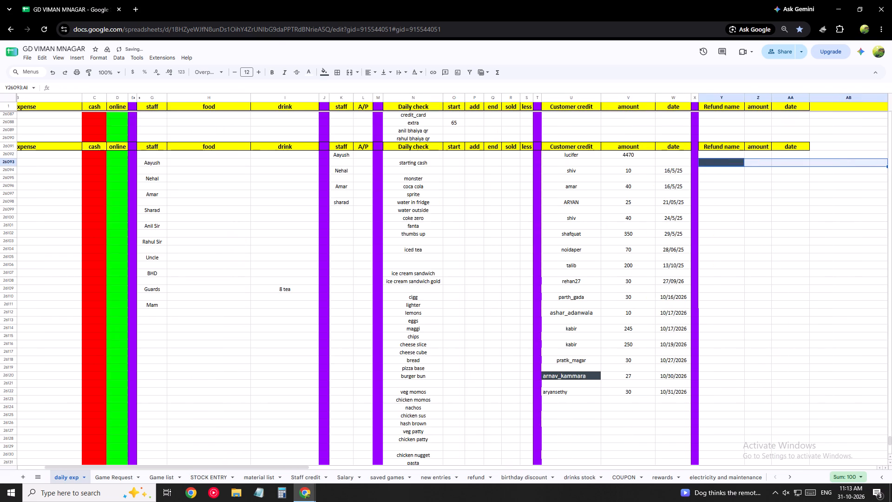
key(Delete)
key(Delete)
key(Delete)
key(Delete)
key(Delete)
key(Delete)
key(Delete)
key(Delete)
key(Delete)
key(Delete)
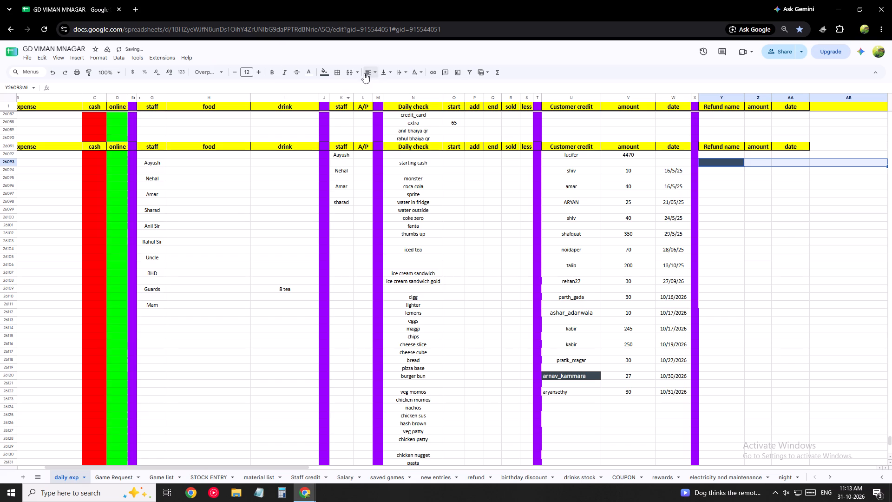
click(325, 71)
click(330, 171)
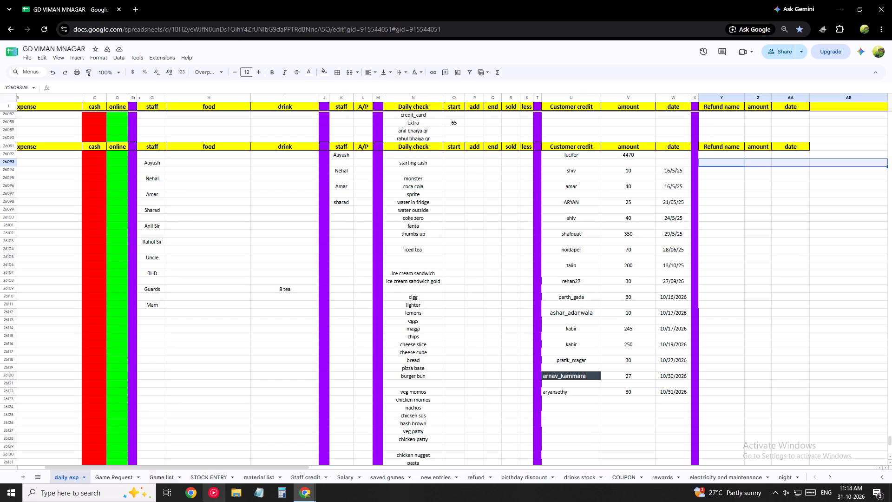
click(306, 493)
click(312, 467)
scroll(265, 471, up, 3)
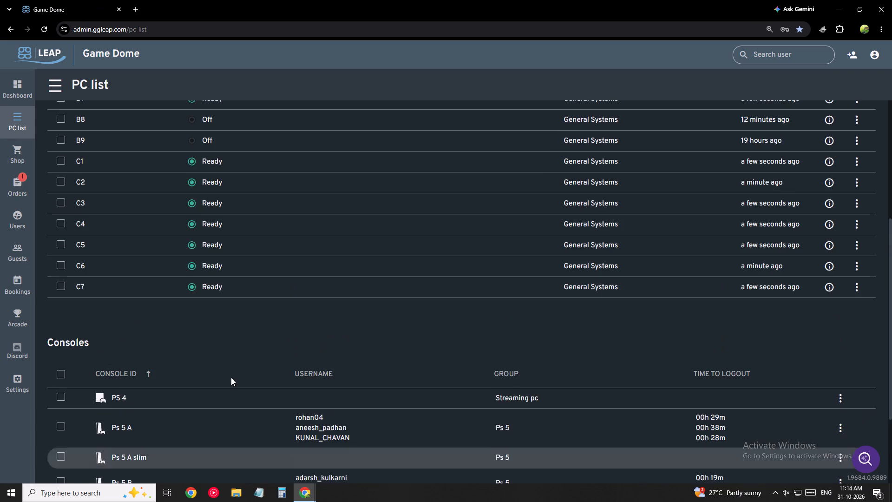
scroll(184, 350, up, 4)
click(305, 181)
click(335, 188)
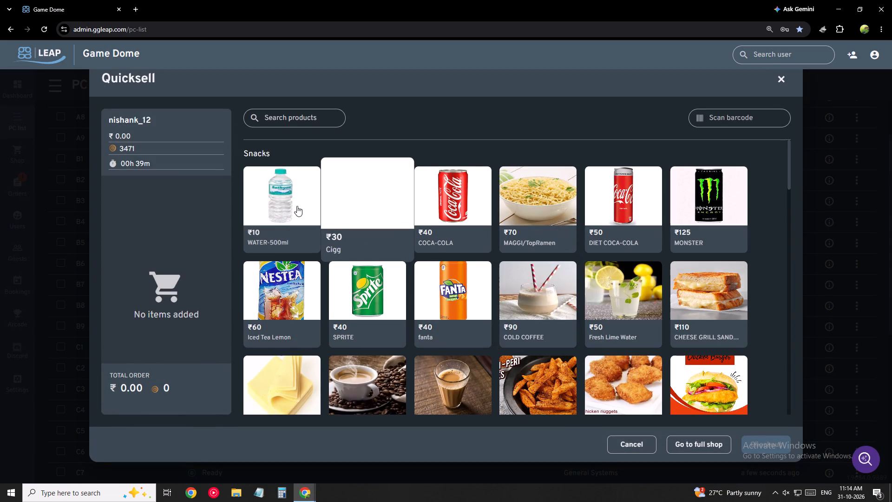
click(699, 195)
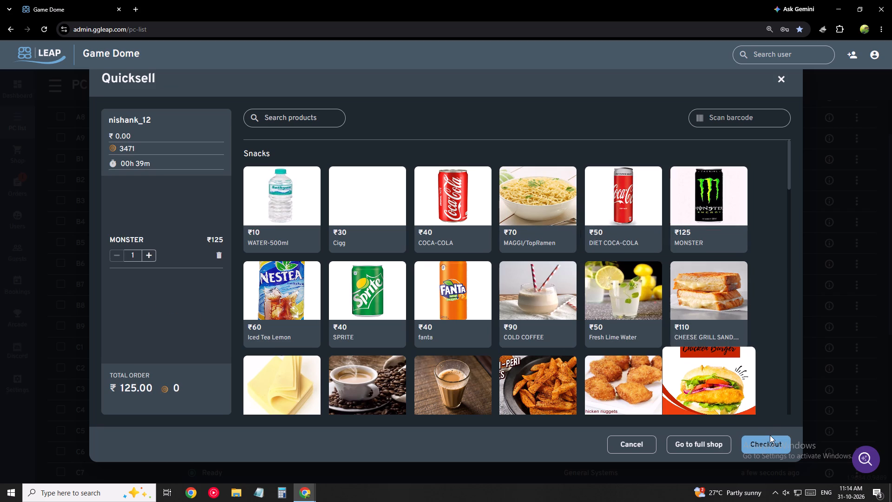
click(695, 451)
click(331, 158)
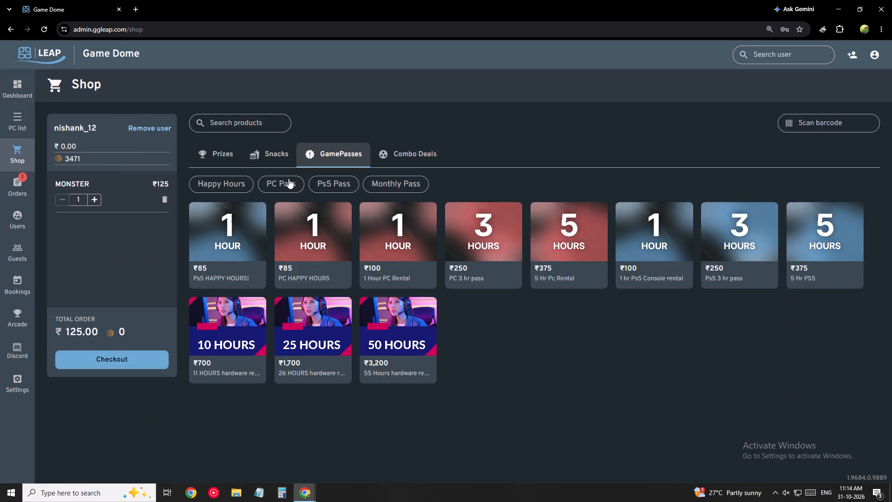
click(289, 183)
drag(392, 221, 107, 246)
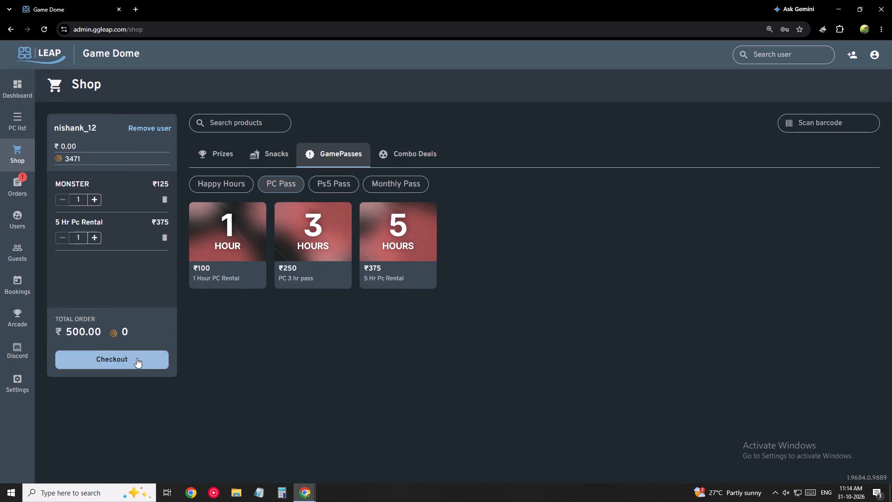
click(138, 358)
click(283, 279)
click(272, 444)
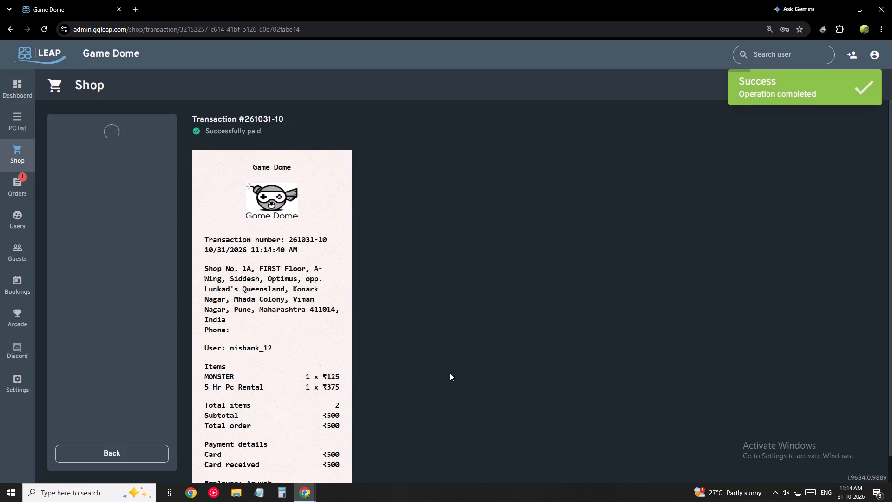
key(alt+Tab)
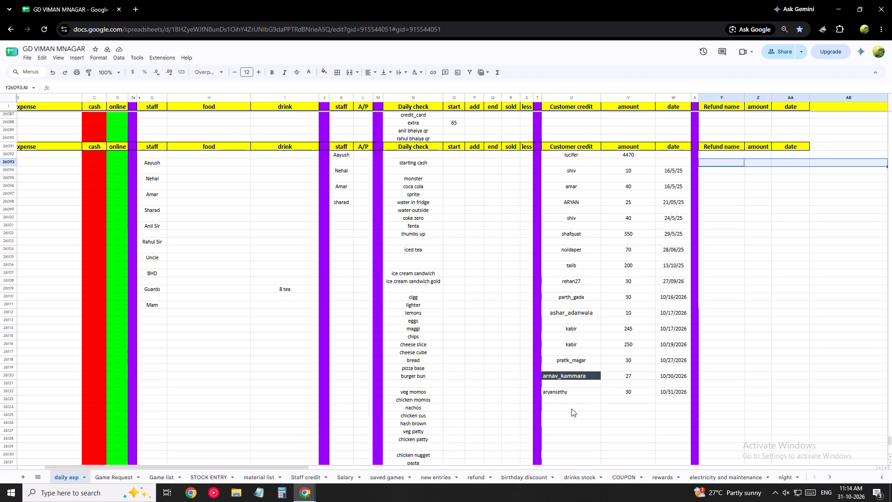
click(571, 409)
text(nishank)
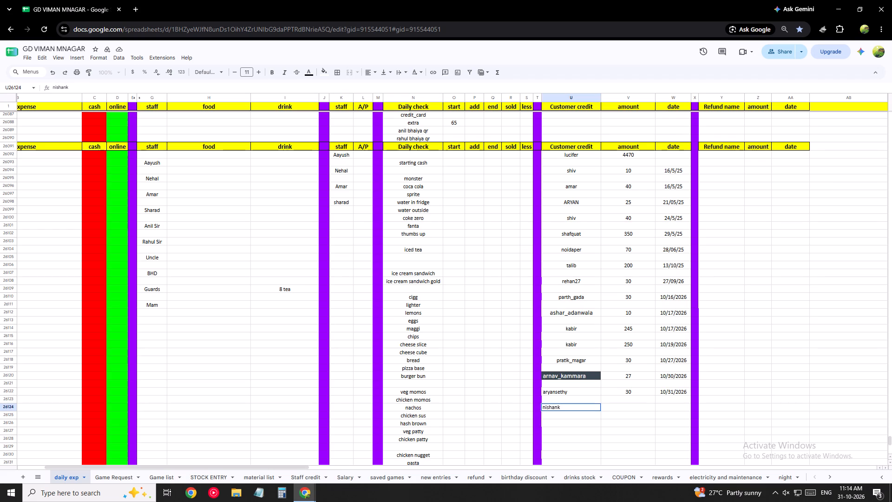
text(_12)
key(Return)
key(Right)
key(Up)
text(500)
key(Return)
click(624, 408)
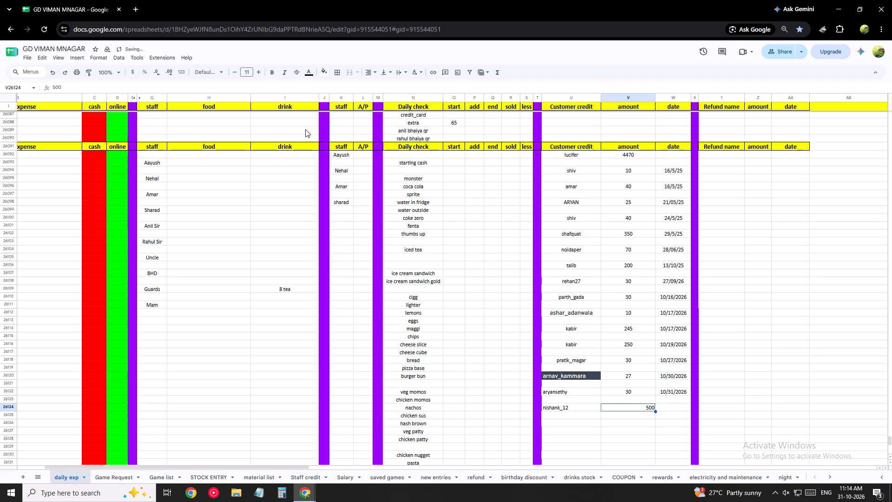
click(369, 71)
click(383, 88)
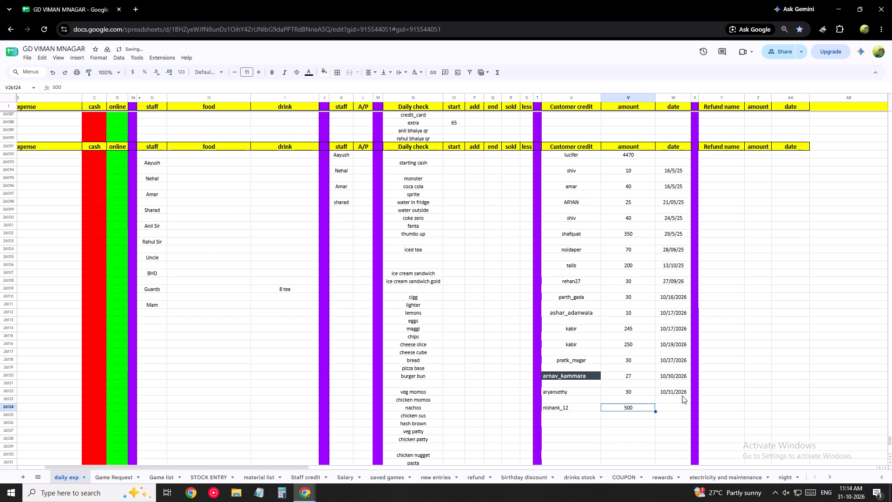
click(682, 396)
key(ctrl+c)
click(665, 409)
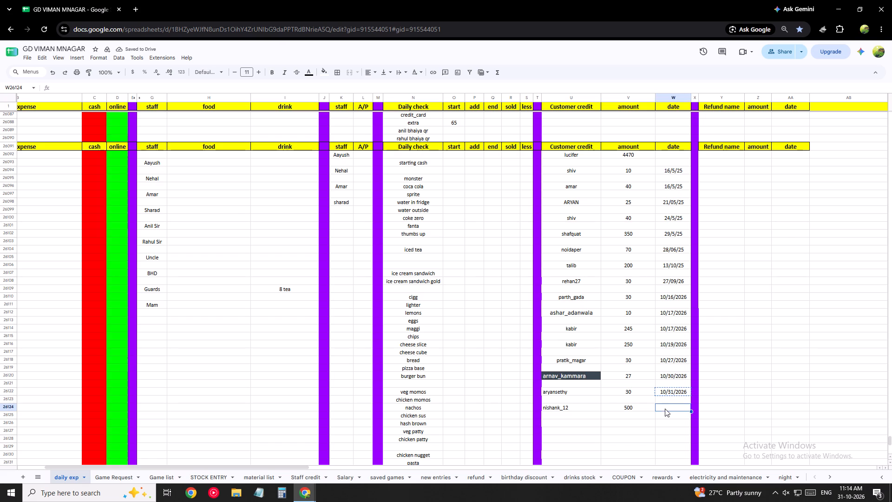
key(ctrl+v)
Fill the empty Customer credit, amount and date cells of row 26121 with cyan as a separator.
drag(566, 383, 678, 383)
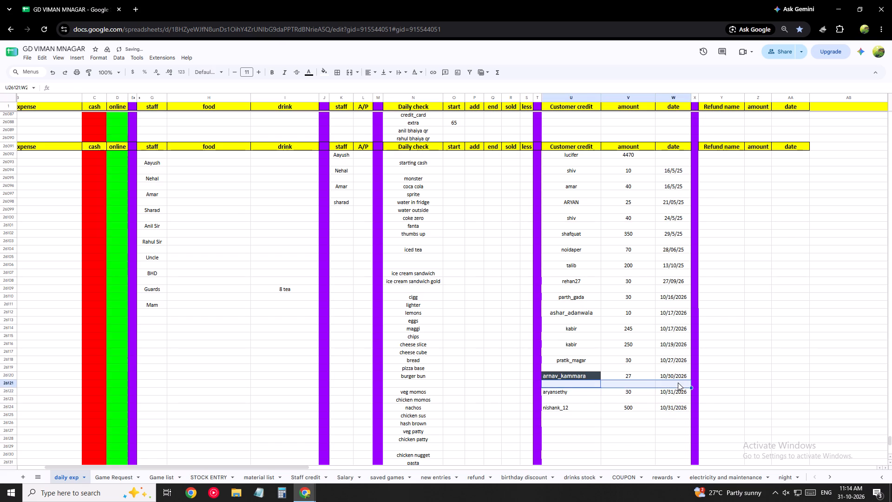
click(327, 73)
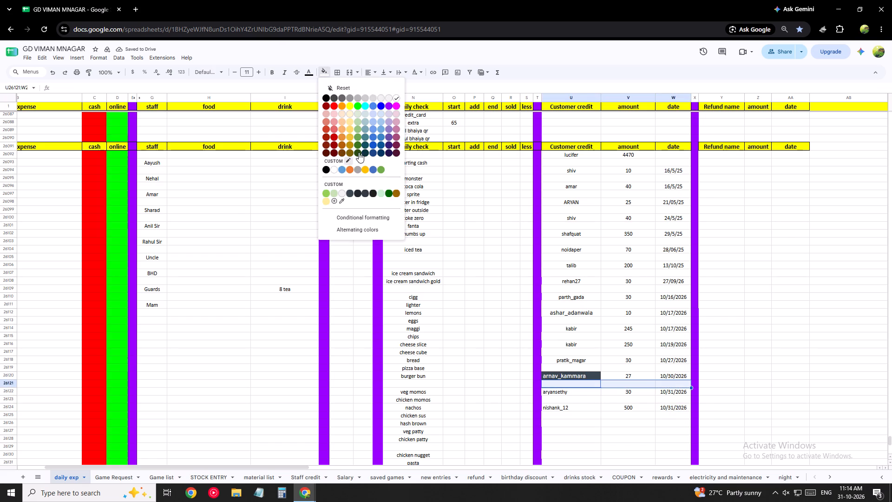
click(365, 107)
click(597, 429)
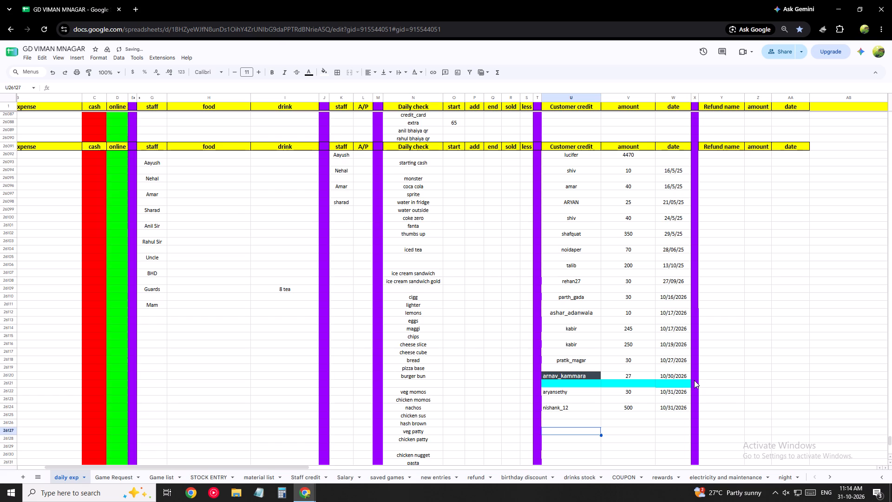
scroll(716, 405, down, 1)
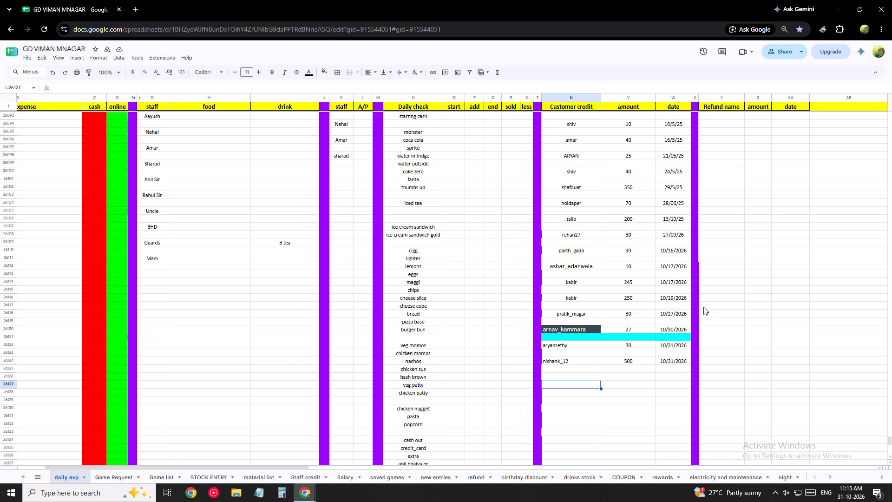
Switch to the Game Dome admin site, review the recent entries in the order history, and open the PC list.
key(alt+Tab)
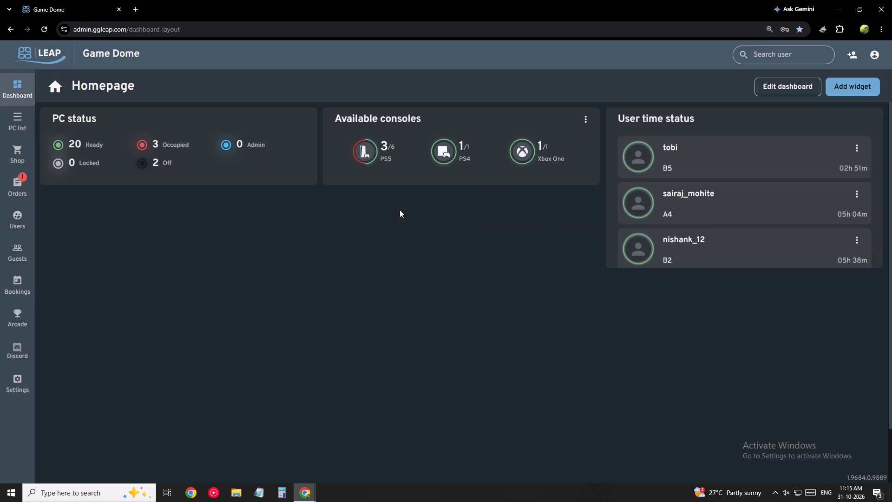
click(4, 197)
click(257, 115)
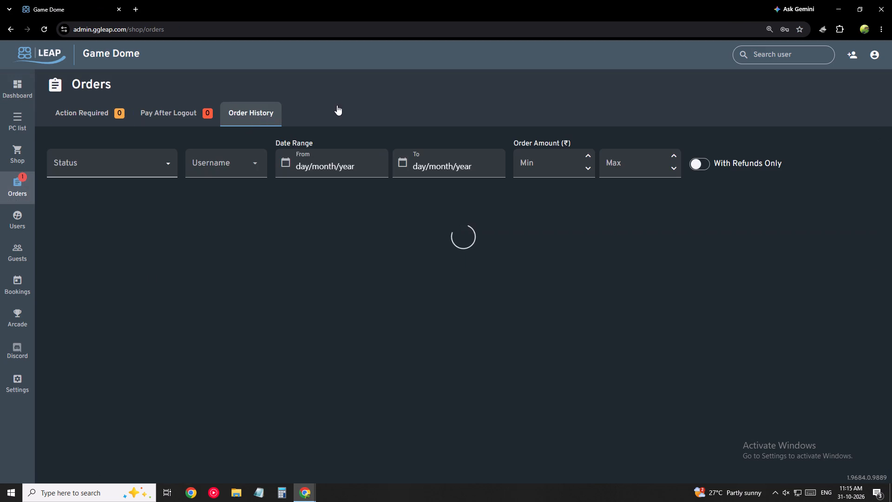
scroll(432, 354, down, 3)
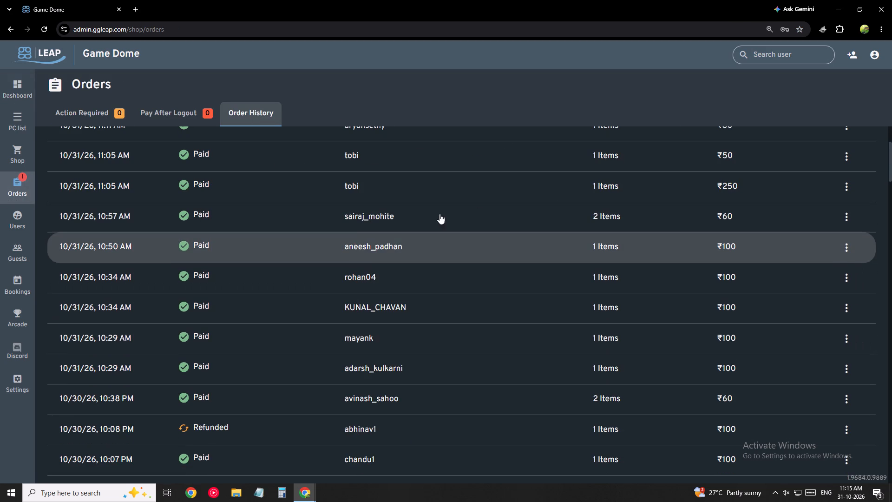
scroll(177, 307, up, 5)
click(0, 122)
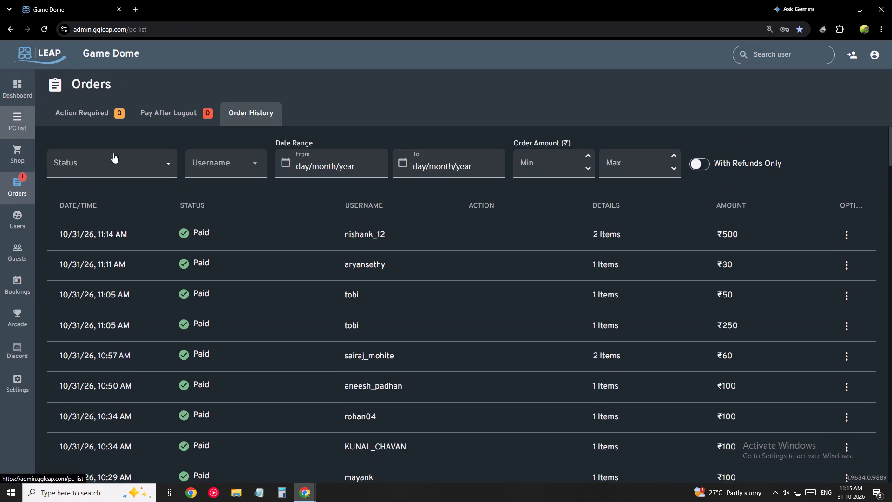
Return to the expense sheet, total the previous block's cash denominations of 20 and below, and enter 151 as the new block's starting cash.
key(alt+Tab)
scroll(466, 312, up, 6)
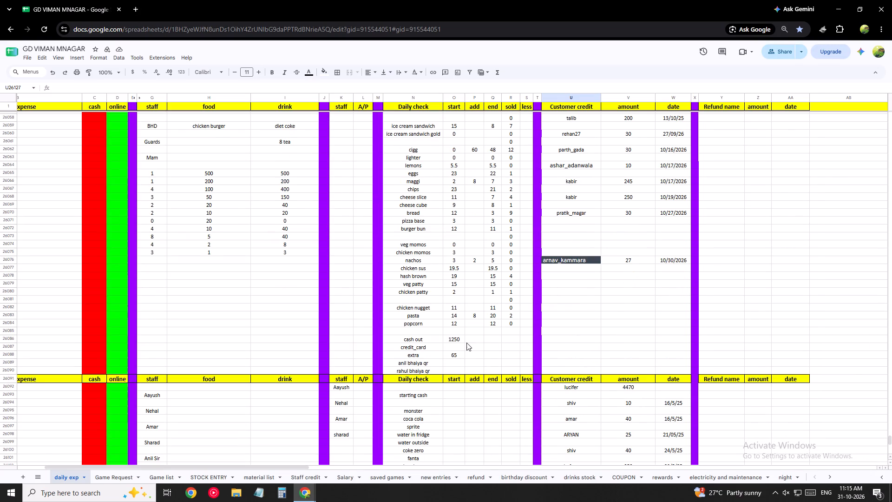
drag(286, 264, 292, 206)
scroll(435, 416, down, 1)
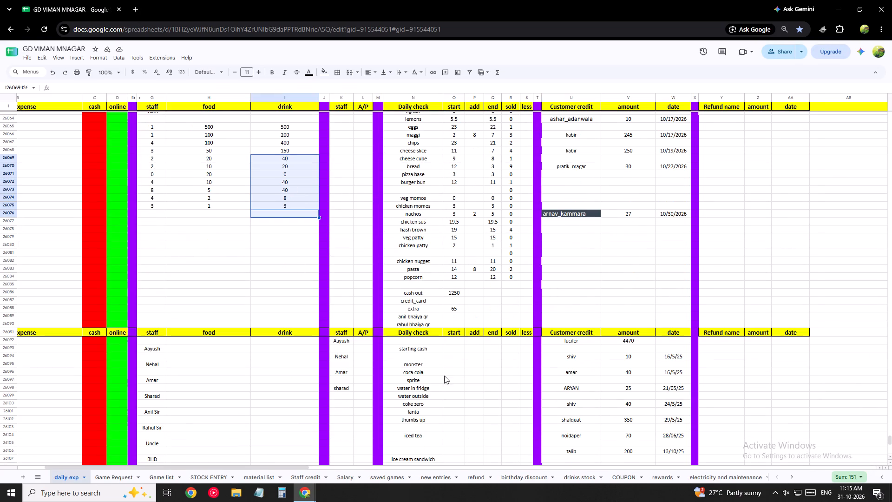
click(444, 350)
key(Right)
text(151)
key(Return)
Move the previous block's end stock values, monster through popcorn, into the new block's start column beginning at the monster row 26095.
scroll(525, 328, up, 3)
scroll(470, 375, down, 2)
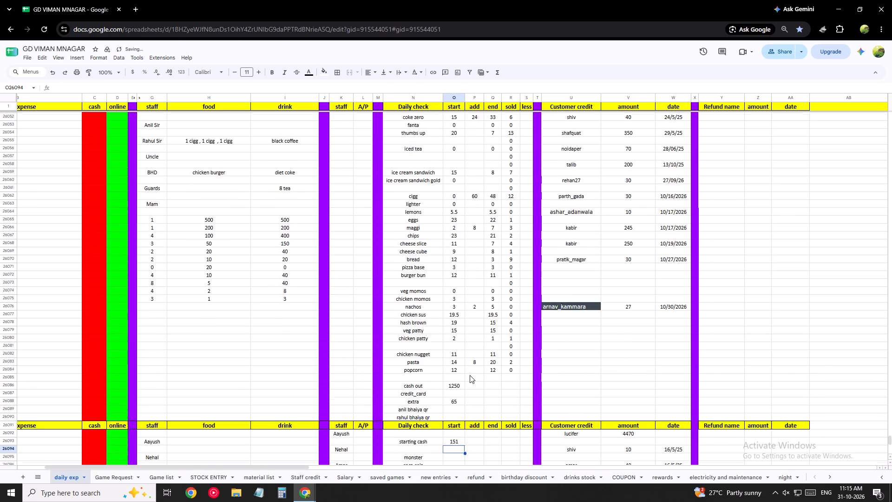
scroll(470, 375, down, 1)
drag(495, 277, 498, 222)
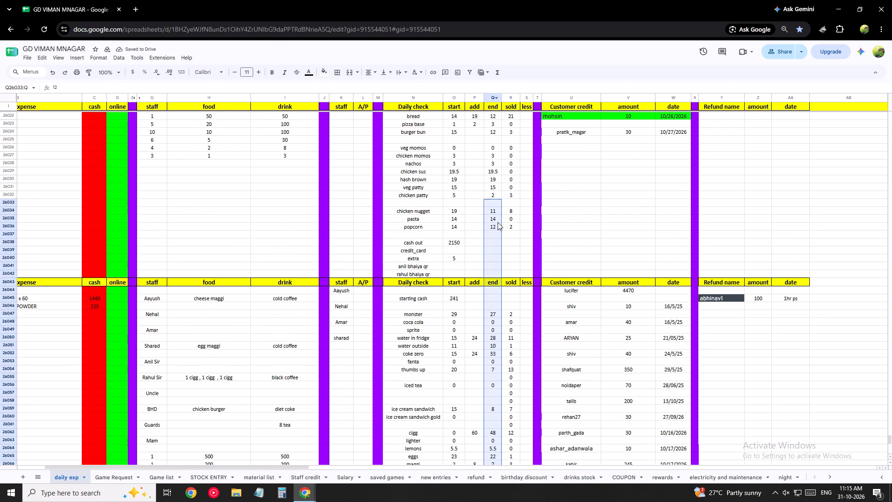
drag(498, 222, 495, 313)
key(ctrl+x)
scroll(472, 346, down, 6)
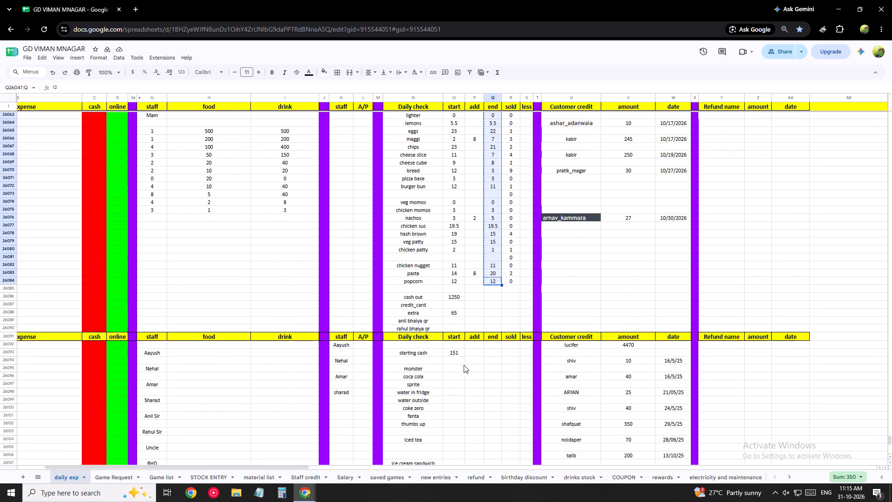
scroll(464, 365, down, 3)
click(450, 276)
key(ctrl+v)
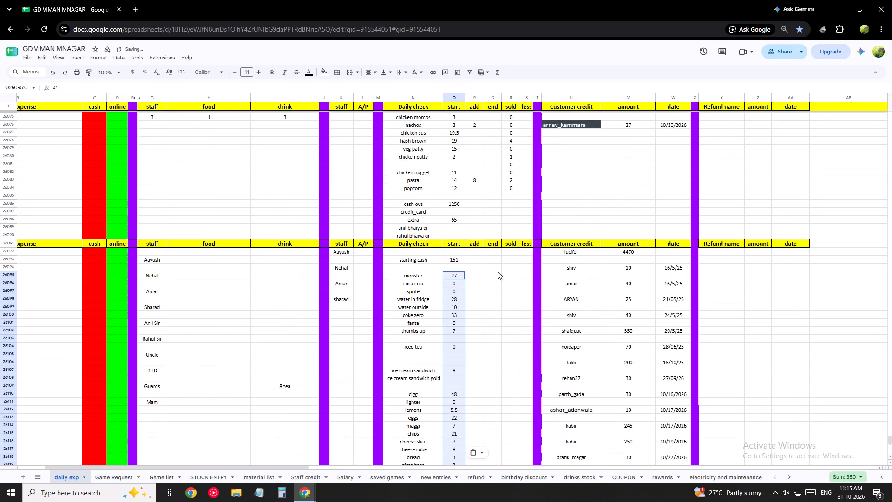
click(475, 274)
scroll(504, 291, down, 2)
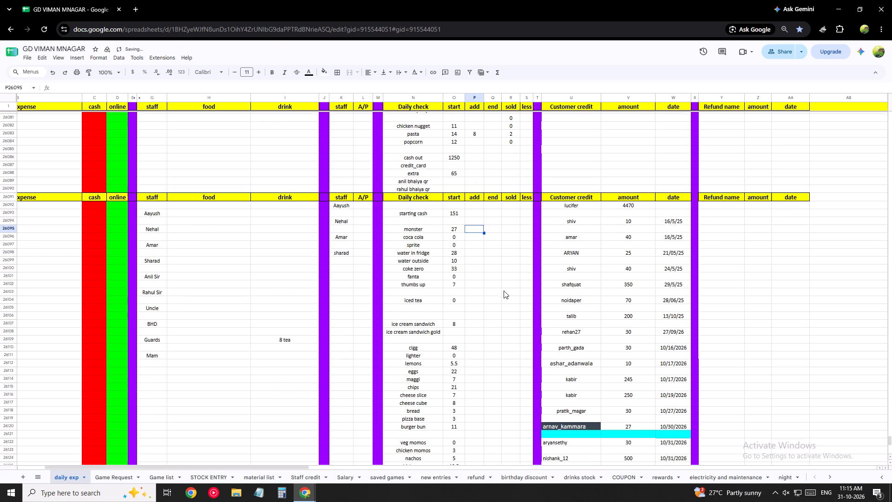
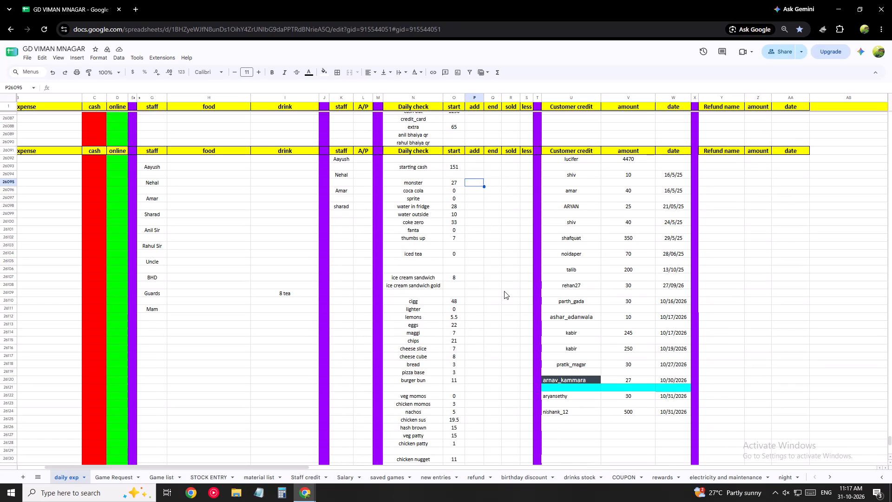
scroll(673, 350, down, 2)
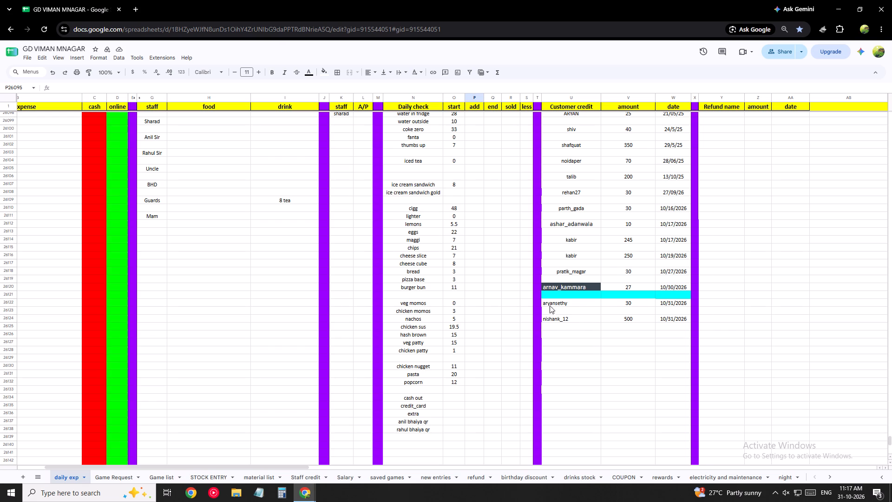
scroll(660, 312, up, 2)
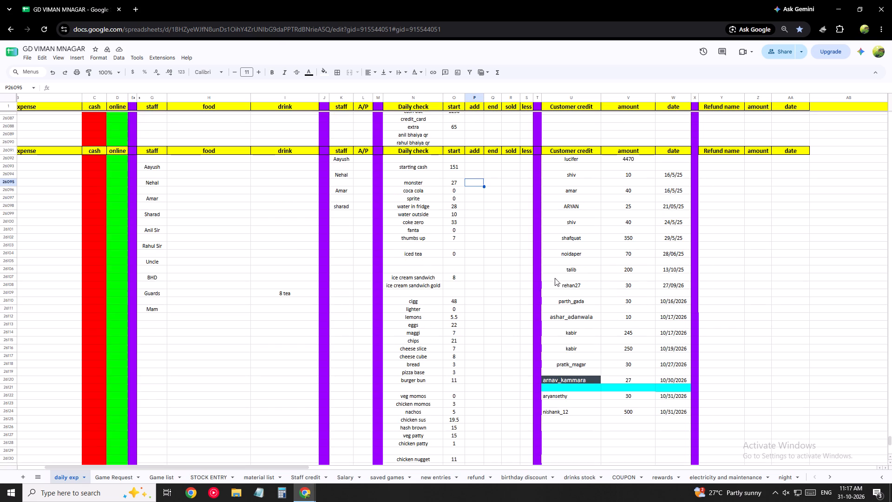
drag(561, 275, 677, 274)
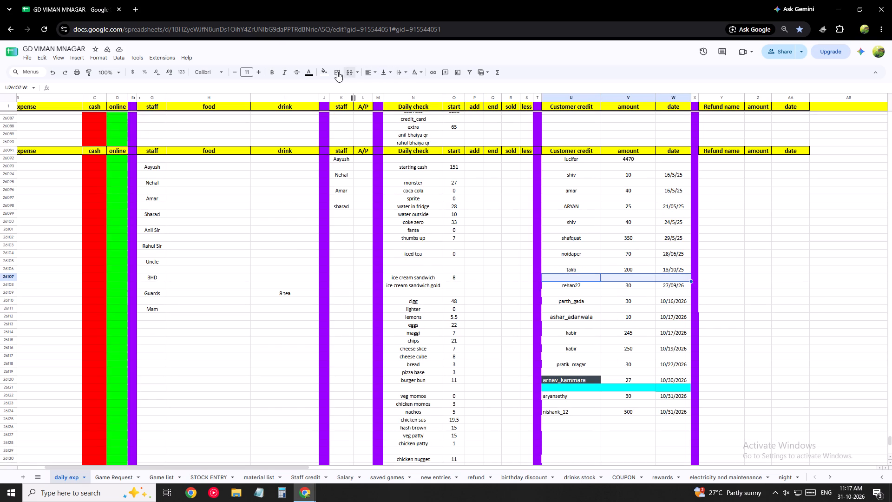
click(322, 74)
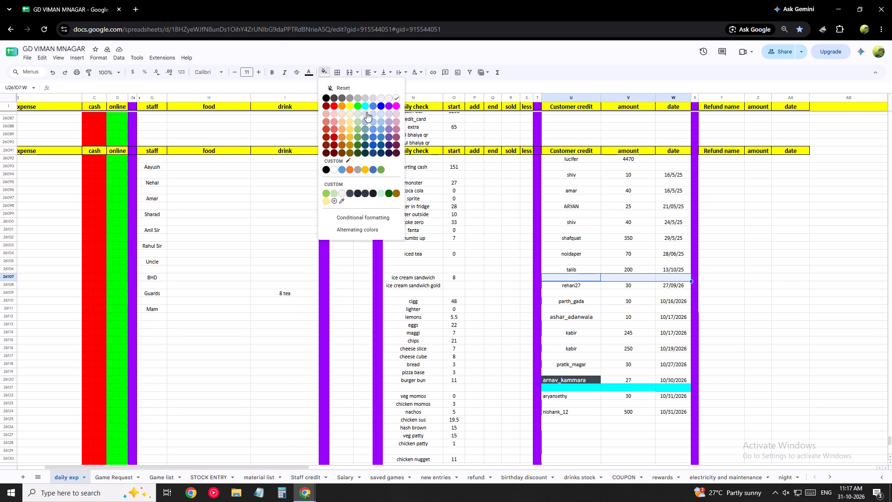
click(356, 115)
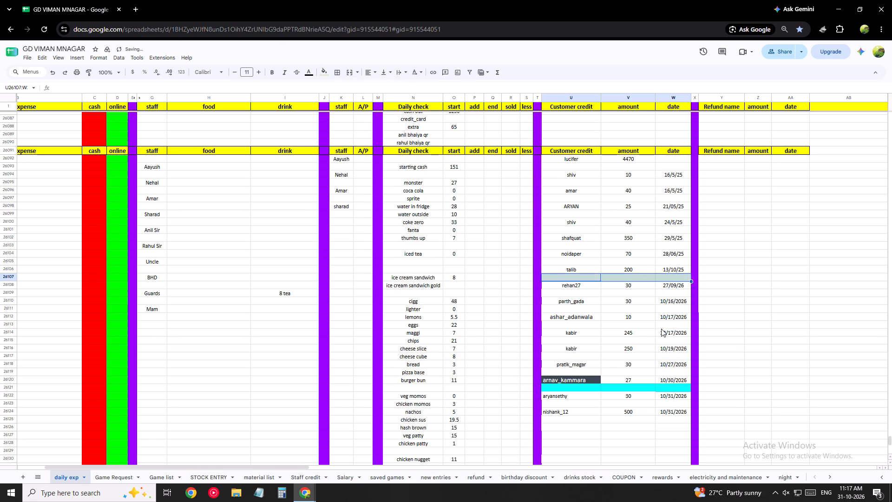
scroll(665, 327, down, 3)
click(633, 300)
scroll(482, 372, up, 2)
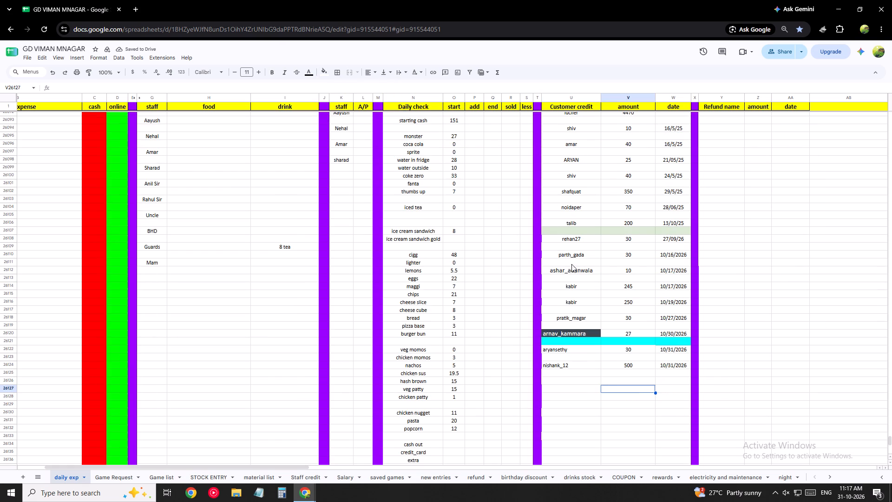
Examine the customer credit dates below the light green row and look back over the previous block.
click(677, 240)
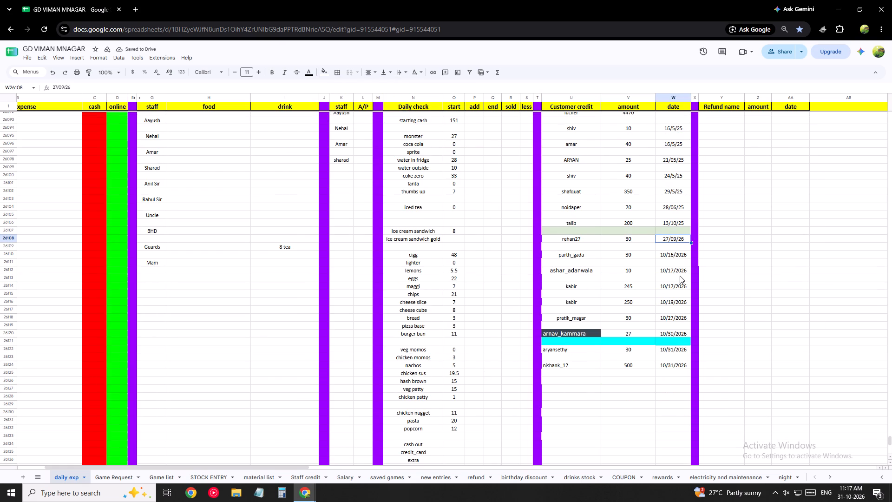
click(673, 260)
drag(672, 400, 657, 283)
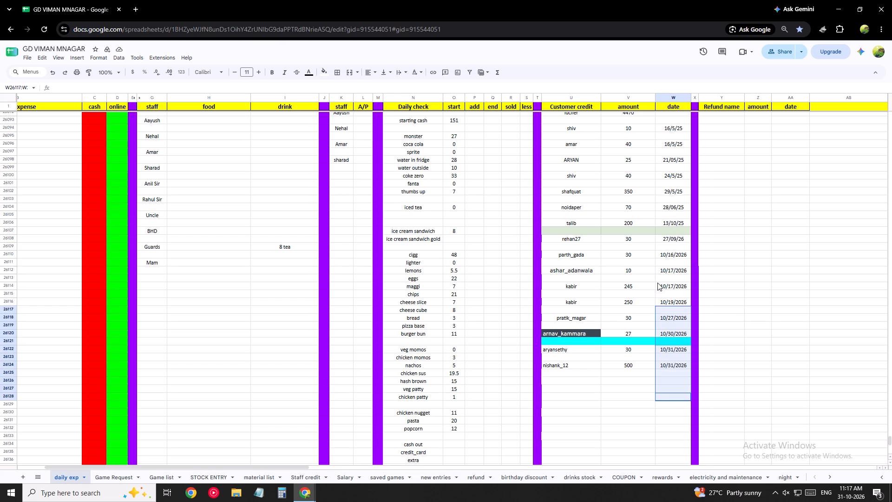
drag(657, 283, 658, 241)
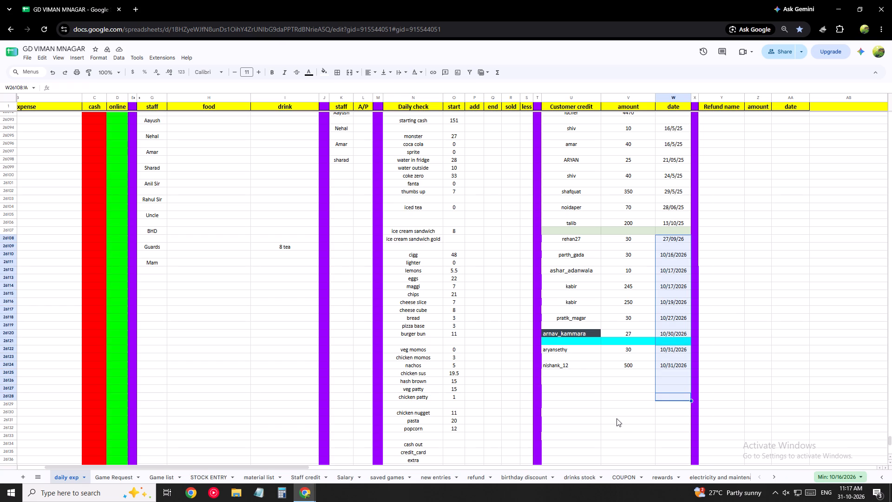
click(617, 418)
drag(683, 382, 714, 310)
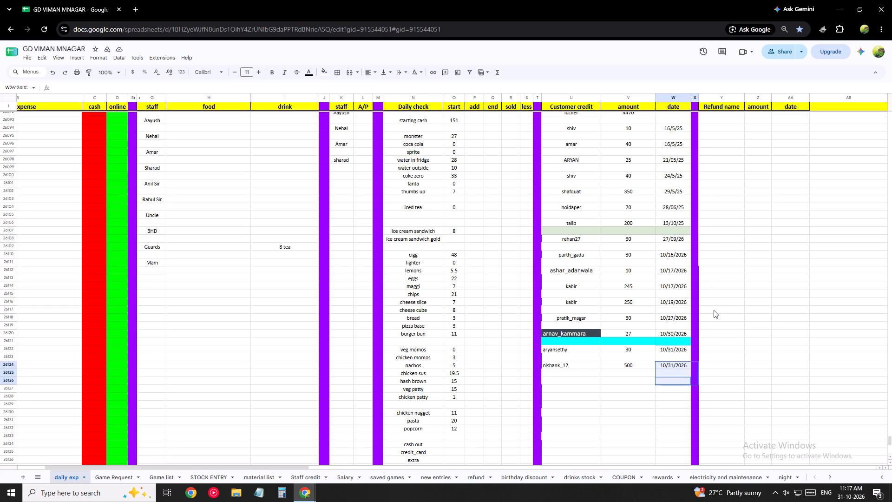
drag(714, 310, 677, 235)
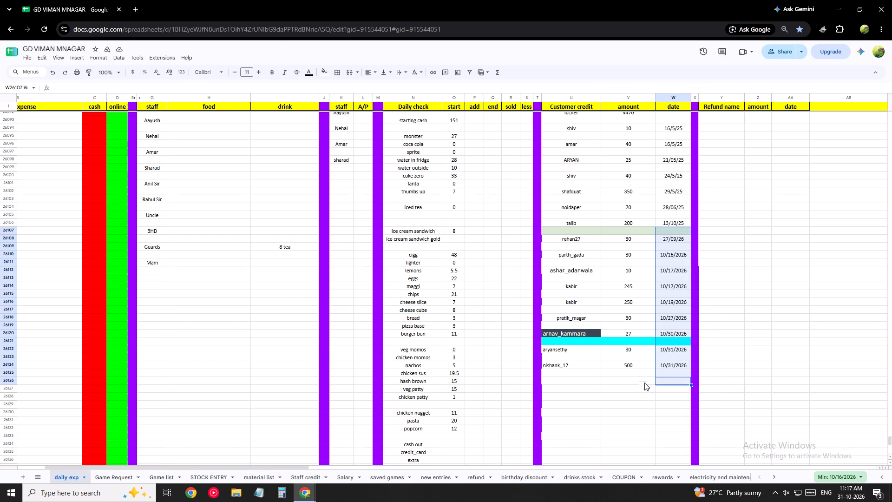
click(643, 389)
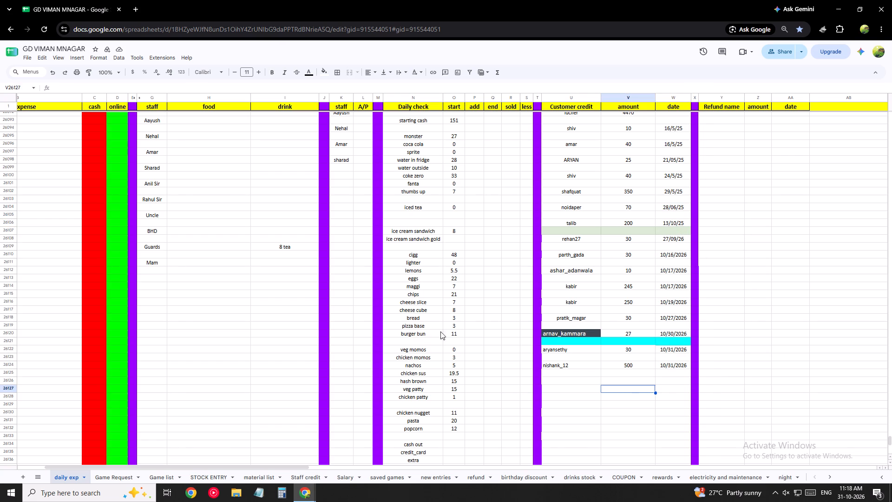
scroll(416, 327, up, 3)
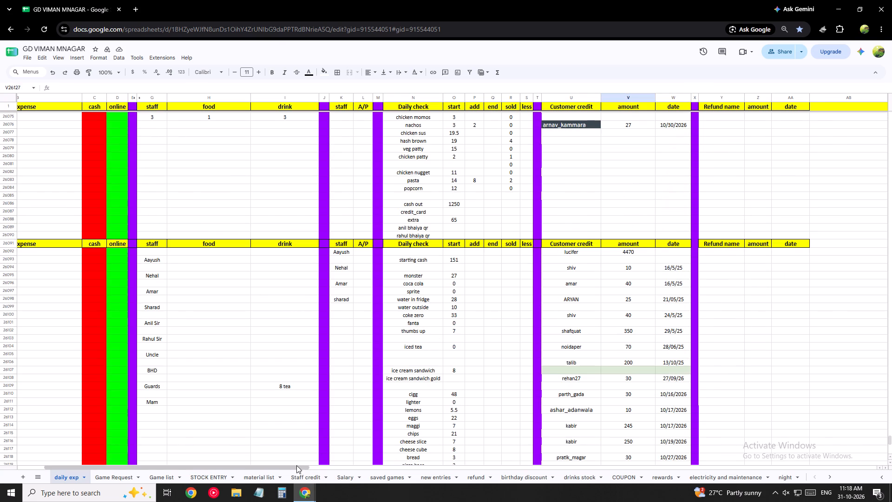
drag(297, 466, 175, 463)
scroll(264, 337, up, 3)
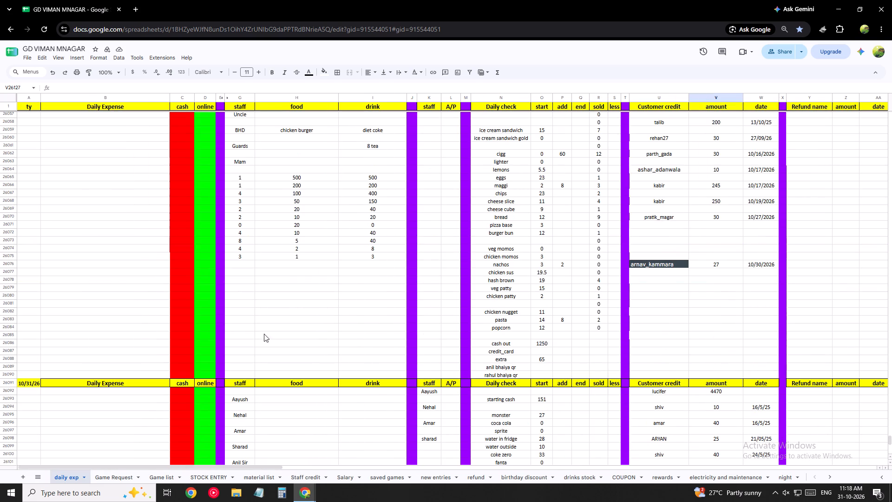
Switch to the Game Dome admin site and check the PC list's consoles with their users and time to logout.
key(alt+Tab)
scroll(272, 394, down, 8)
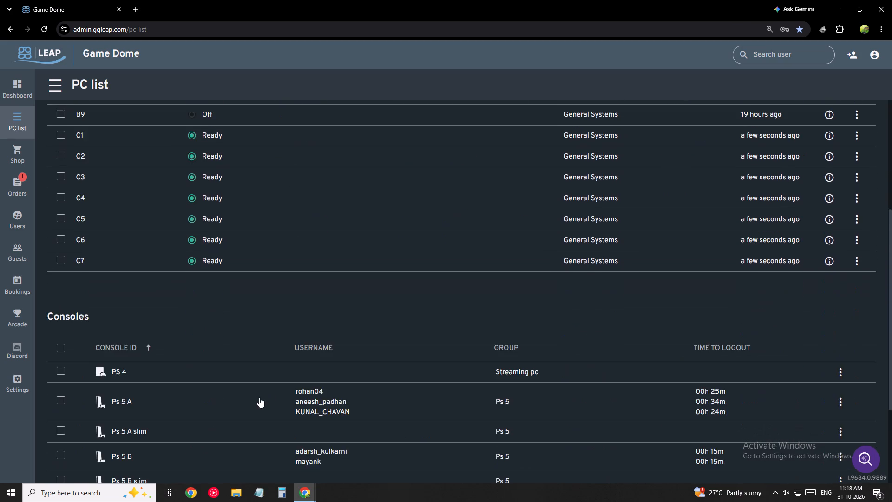
scroll(259, 397, down, 1)
scroll(236, 375, up, 4)
scroll(235, 370, down, 7)
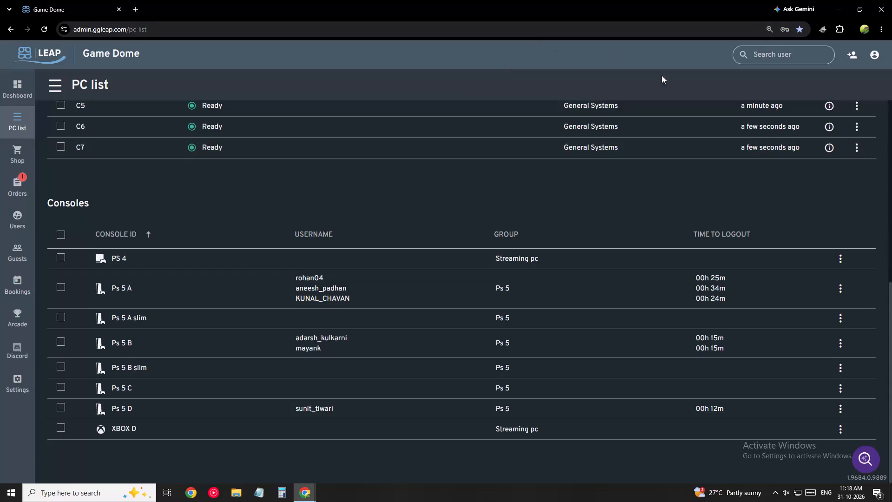
Search for the customer from credit row 26122, open their user details, and check their expired and active GamePasses.
drag(749, 64, 759, 59)
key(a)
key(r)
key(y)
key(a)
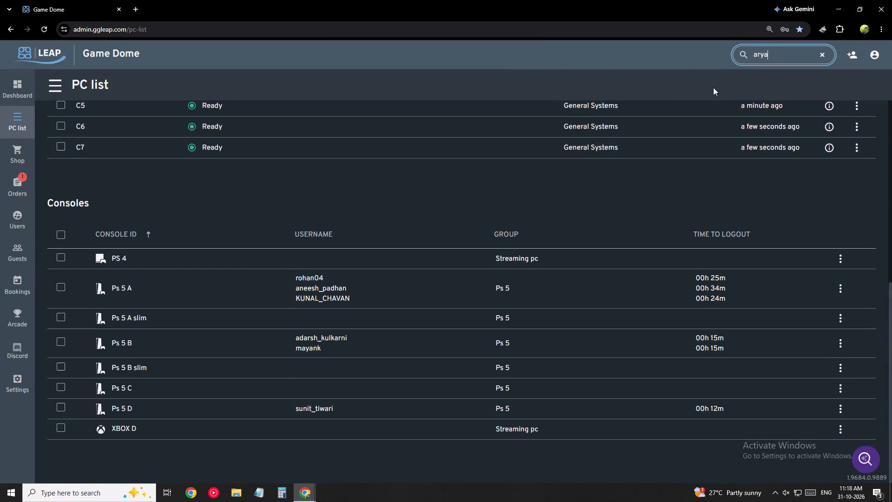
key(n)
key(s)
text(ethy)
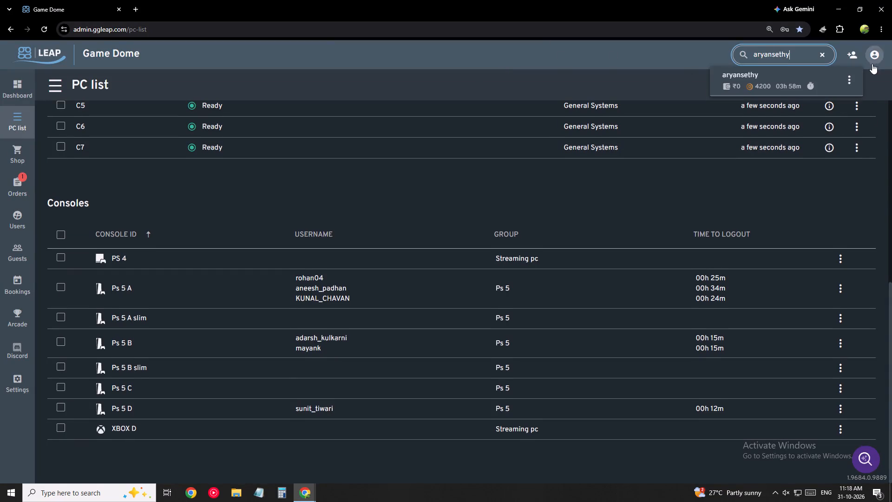
click(854, 78)
click(860, 161)
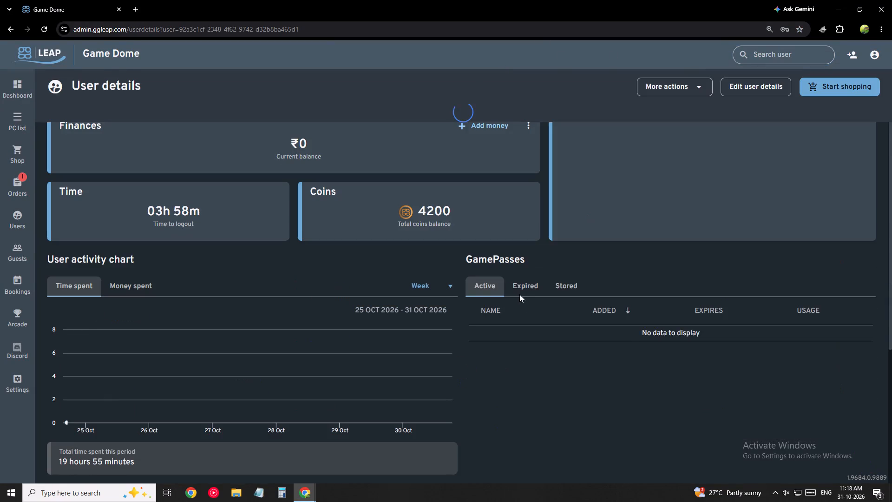
click(521, 291)
click(512, 366)
click(482, 367)
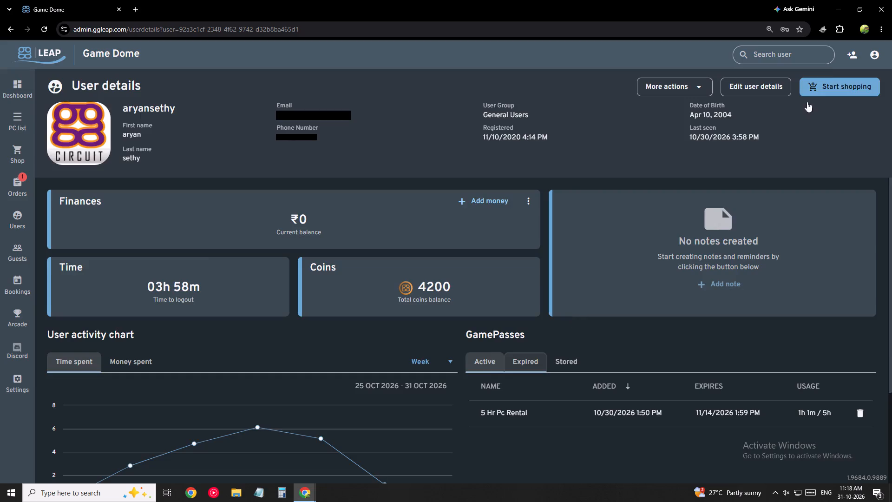
Sell this customer one 1 hr Ps5 Console rental pass for ₹100, charged as credit card payment.
click(836, 81)
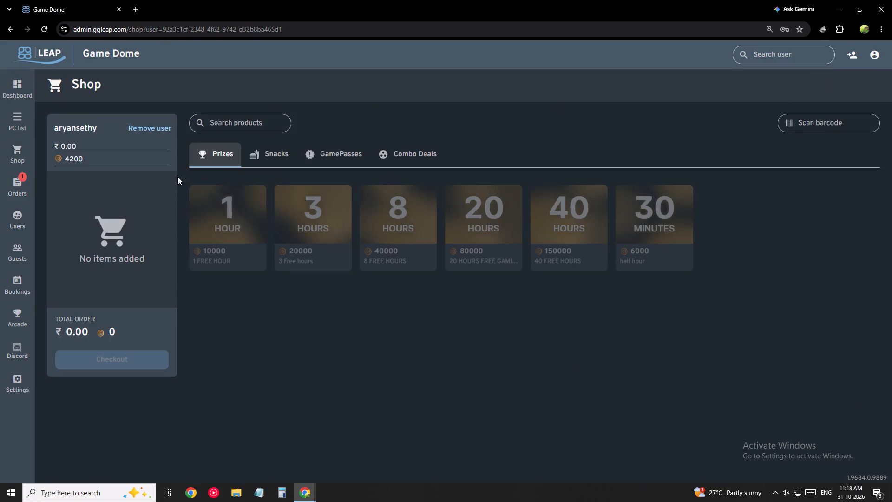
click(343, 150)
click(324, 187)
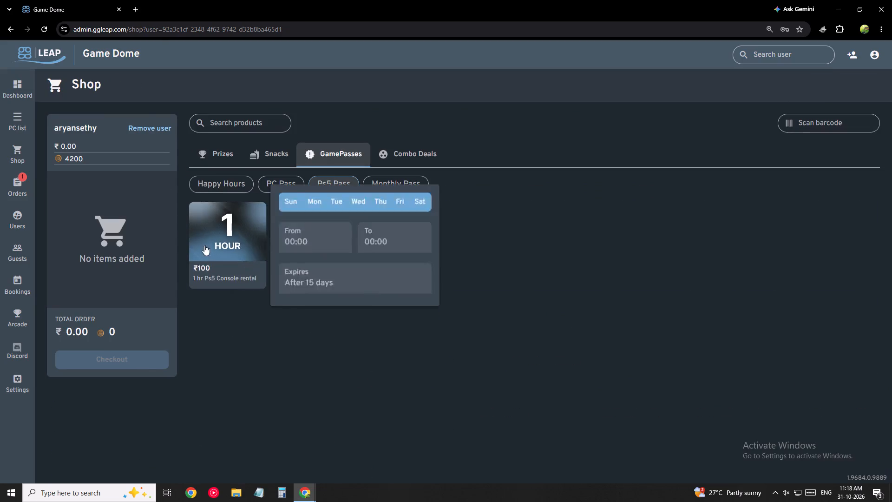
drag(202, 245, 92, 254)
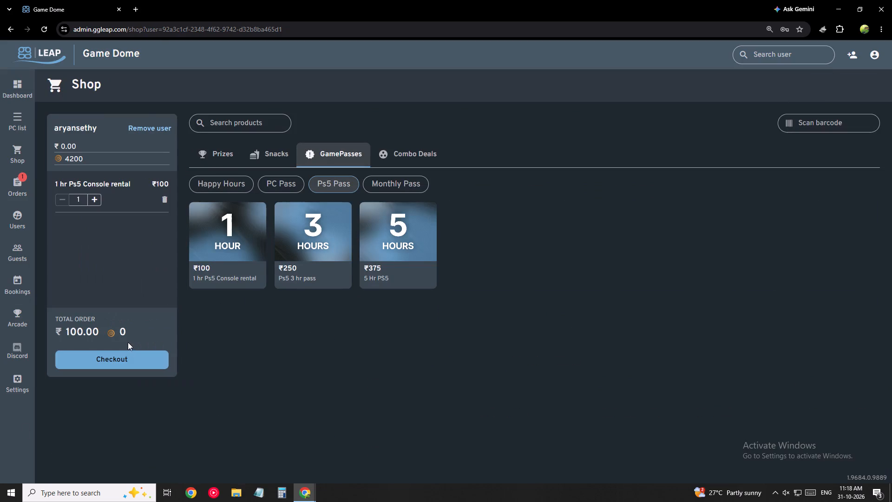
click(123, 353)
click(285, 271)
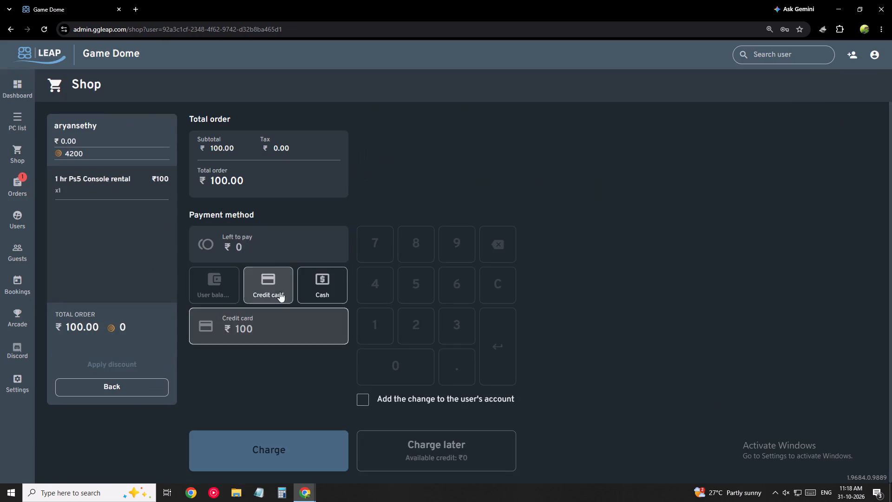
click(291, 471)
Switch to the expense sheet and set the customer credit amount in row 26122 to 130.
key(alt+Tab)
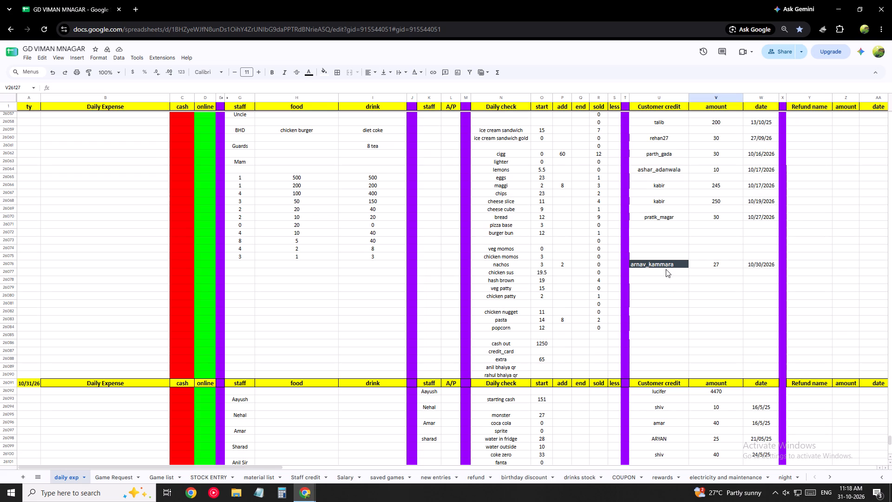
scroll(610, 297, down, 6)
click(727, 348)
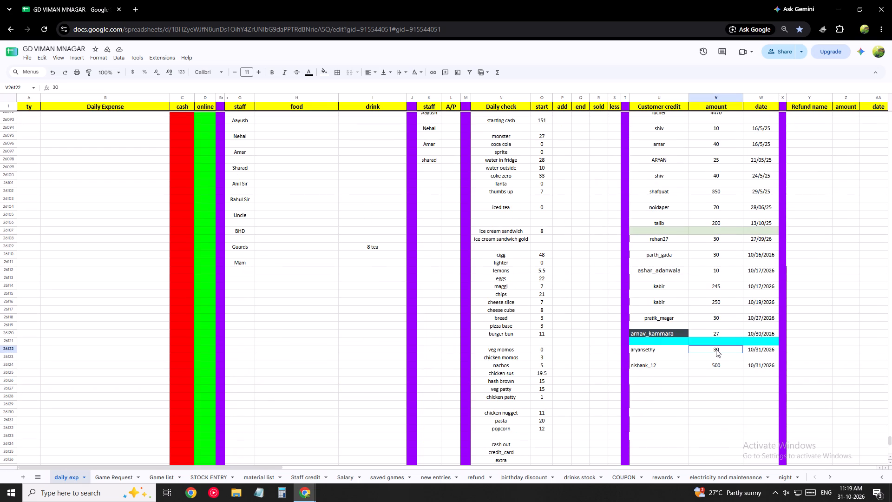
double_click(704, 350)
click(705, 350)
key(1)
key(Return)
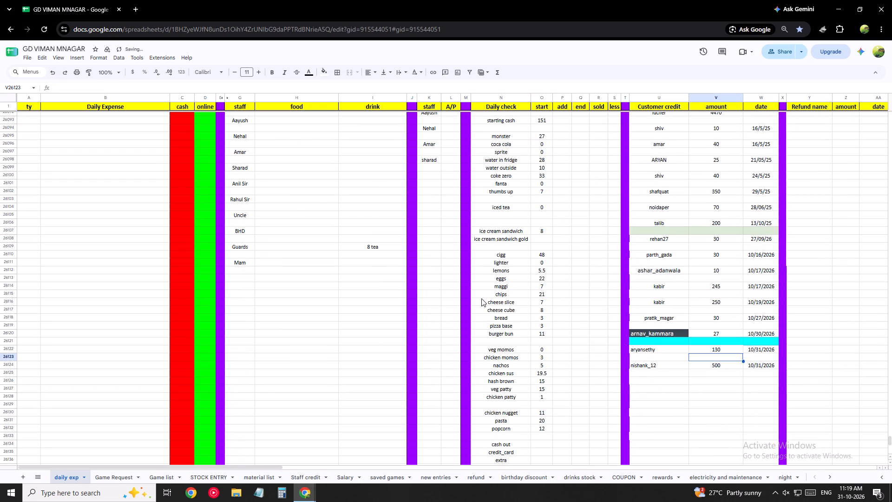
Switch back to the Game Dome admin site, open the PC list, and look through the station statuses.
key(alt+Tab)
click(12, 127)
scroll(258, 291, down, 5)
scroll(258, 291, up, 1)
scroll(258, 291, down, 1)
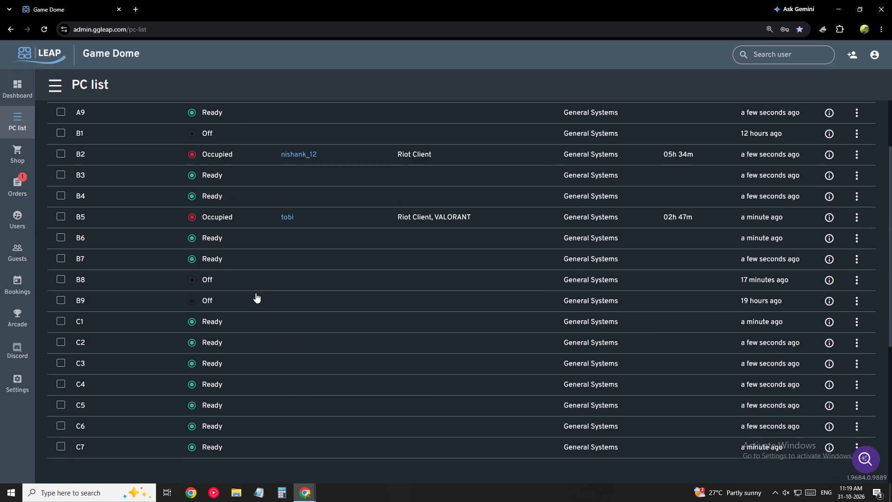
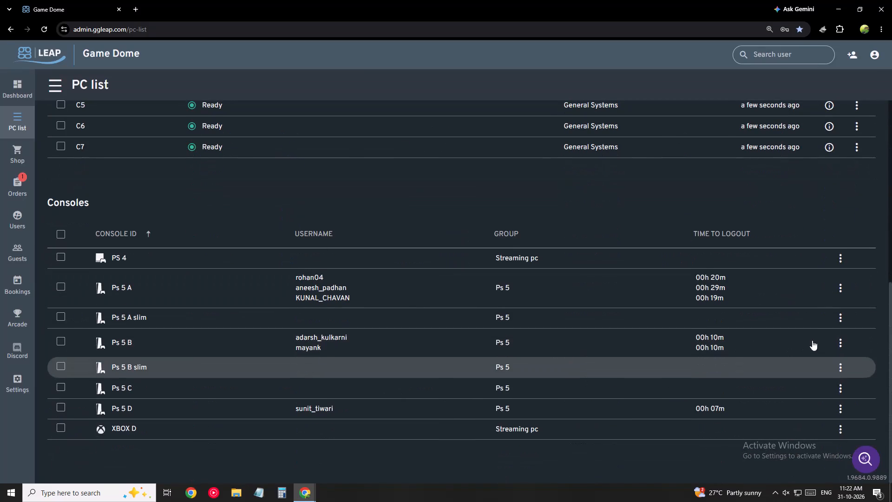
Log the customer from the 11:18 AM ₹100 order in to the Ps 5 A slim console.
click(861, 311)
click(846, 314)
click(853, 321)
click(453, 260)
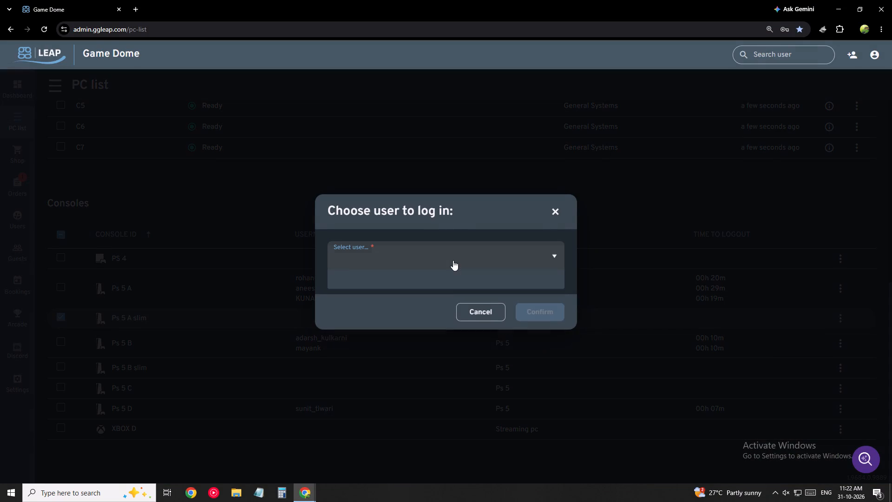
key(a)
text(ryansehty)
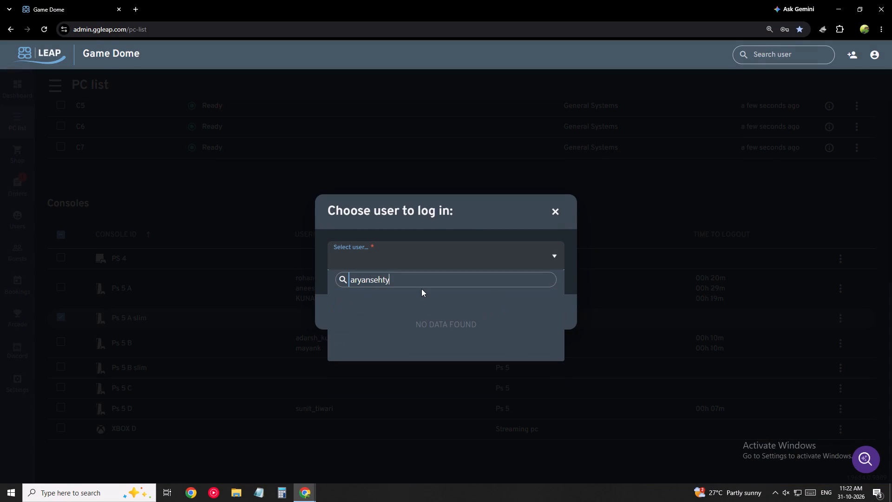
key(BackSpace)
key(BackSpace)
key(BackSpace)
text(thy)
click(444, 299)
click(531, 303)
click(538, 306)
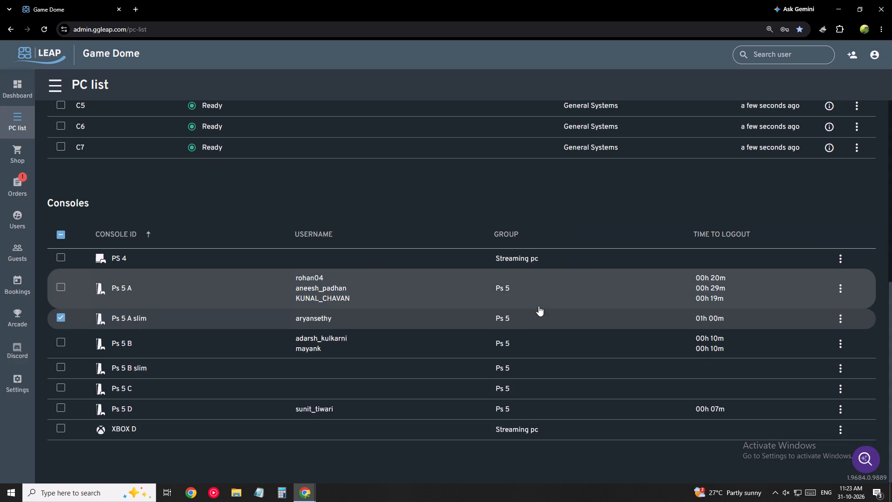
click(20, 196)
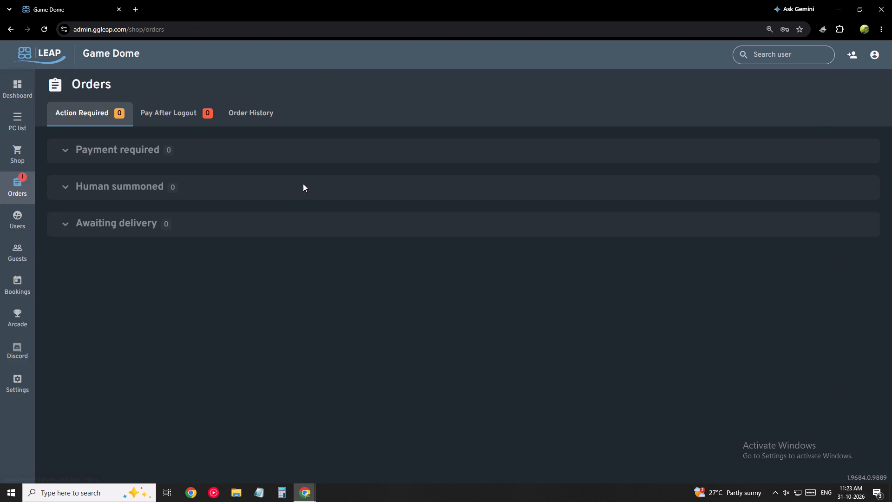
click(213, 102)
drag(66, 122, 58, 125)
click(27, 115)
Log out all users from the Ps 5 B console.
scroll(347, 387, down, 2)
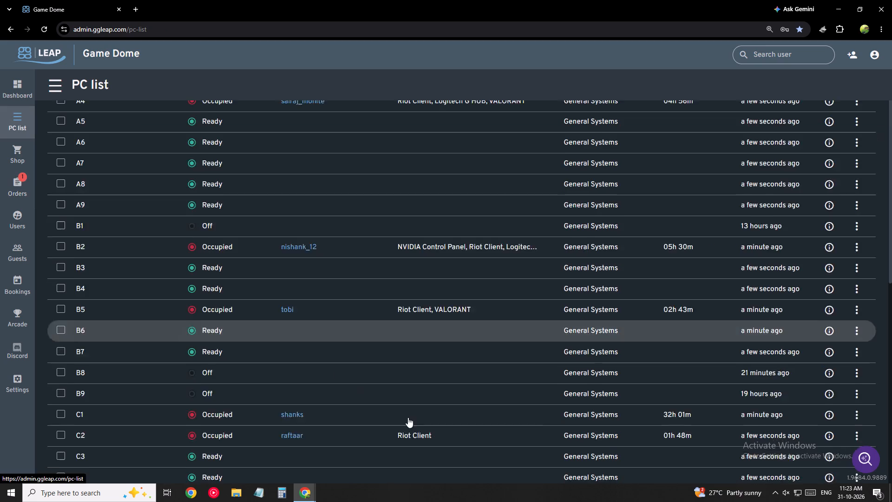
scroll(408, 417, down, 10)
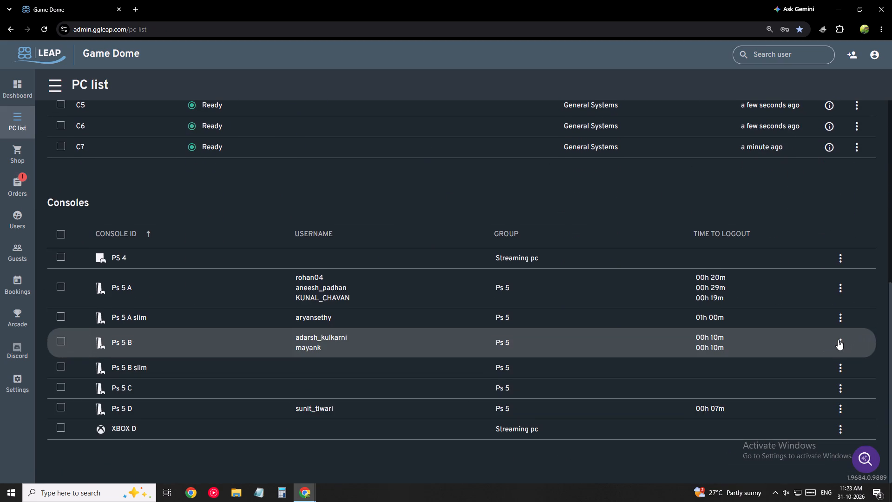
click(839, 341)
click(858, 368)
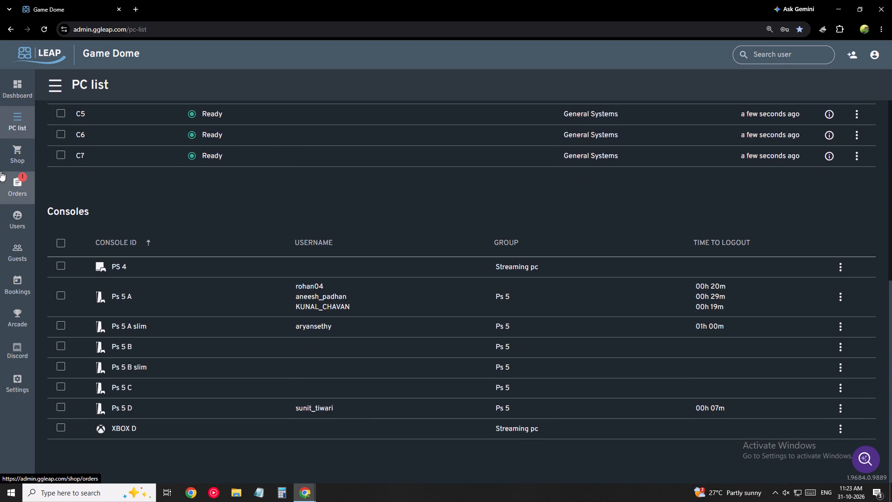
click(0, 171)
click(243, 112)
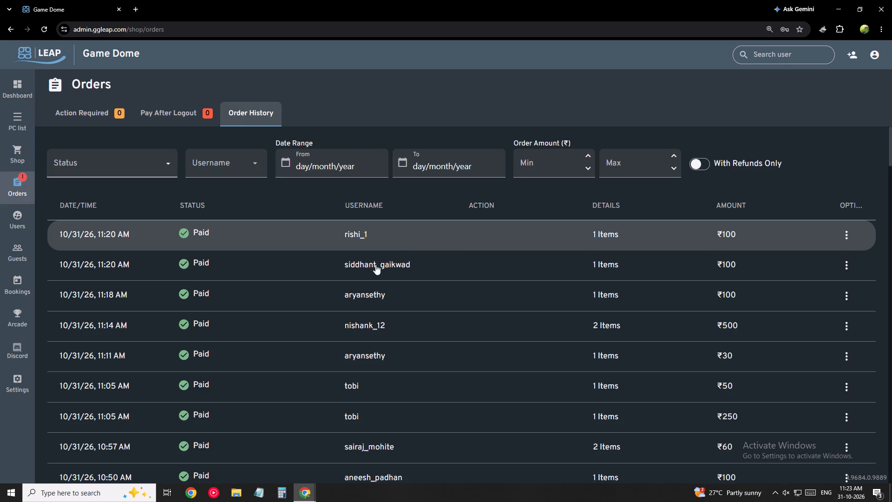
click(368, 267)
double_click(59, 120)
key(ctrl+c)
click(130, 455)
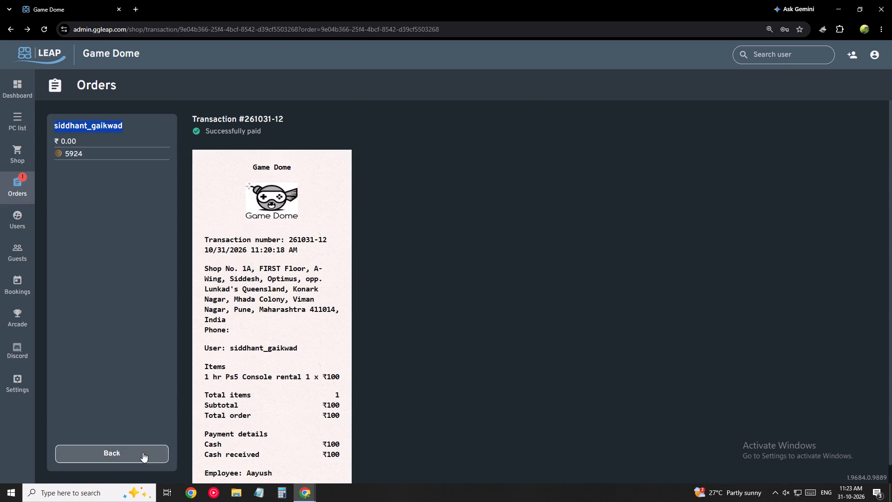
click(353, 237)
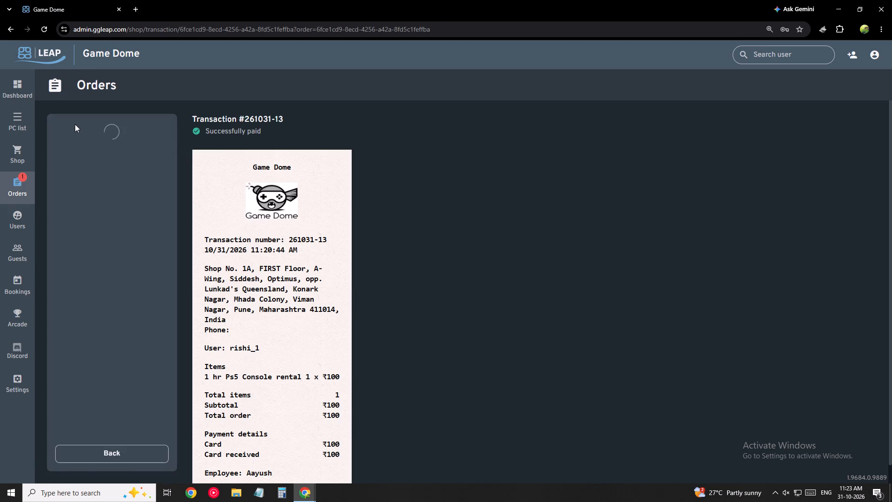
double_click(75, 124)
key(ctrl+c)
click(13, 122)
scroll(290, 365, down, 11)
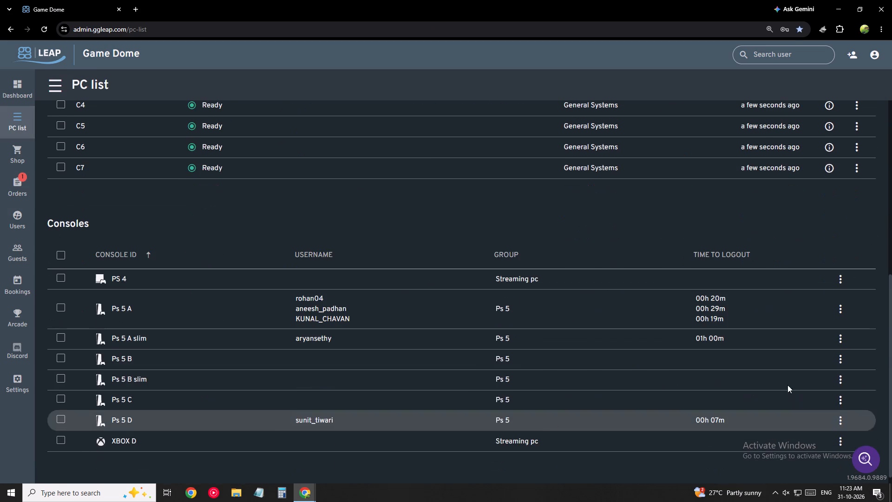
click(837, 364)
click(860, 367)
click(370, 255)
key(ctrl+v)
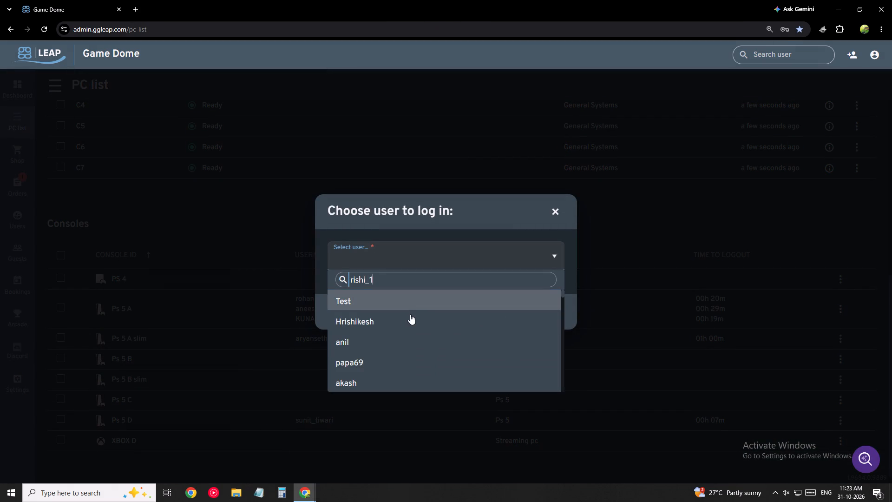
click(452, 298)
click(510, 304)
click(536, 313)
Add the cash-paying customer from the 11:20 AM order to Ps 5 B as its second user, using the earlier copied username.
click(842, 361)
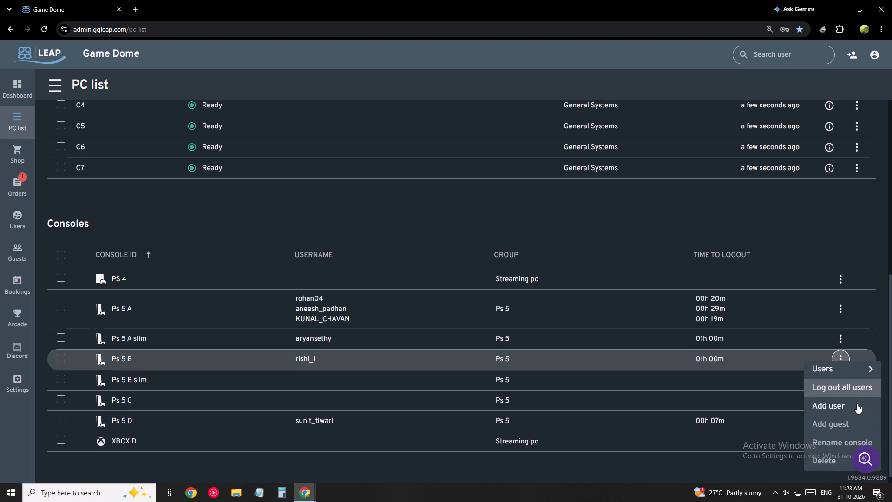
click(857, 405)
click(391, 258)
key(super+v)
click(415, 361)
key(ctrl+v)
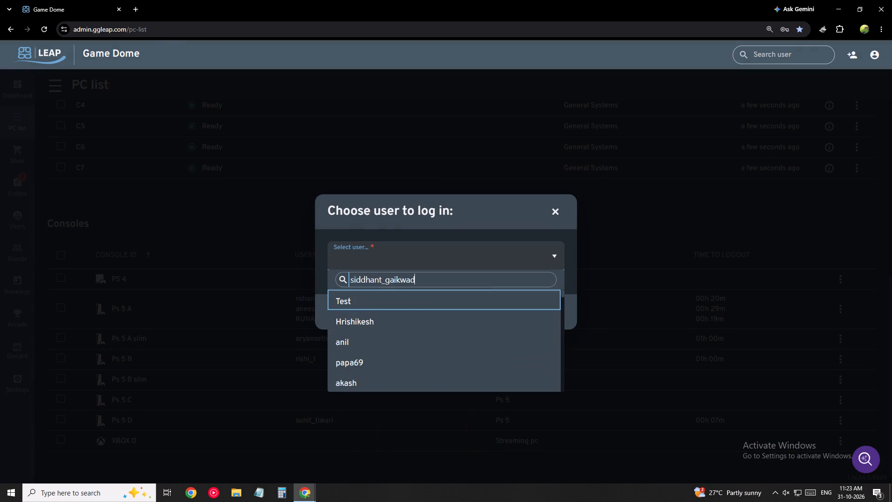
click(436, 283)
click(485, 299)
click(561, 310)
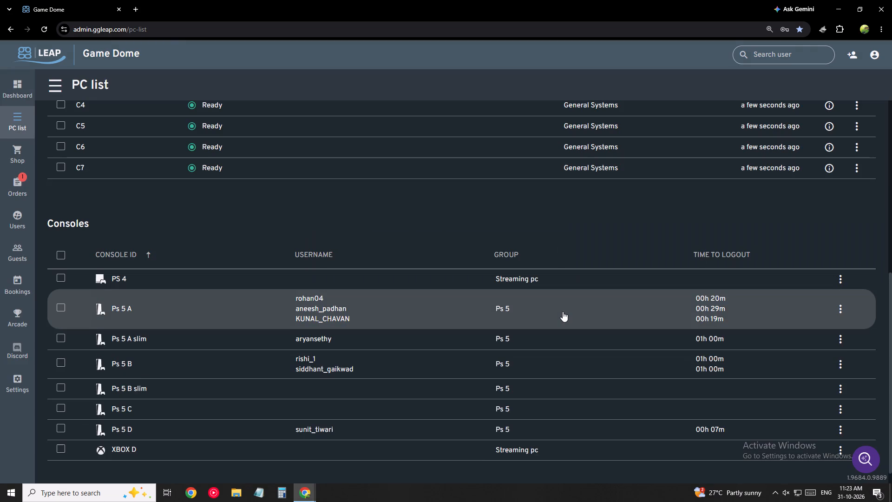
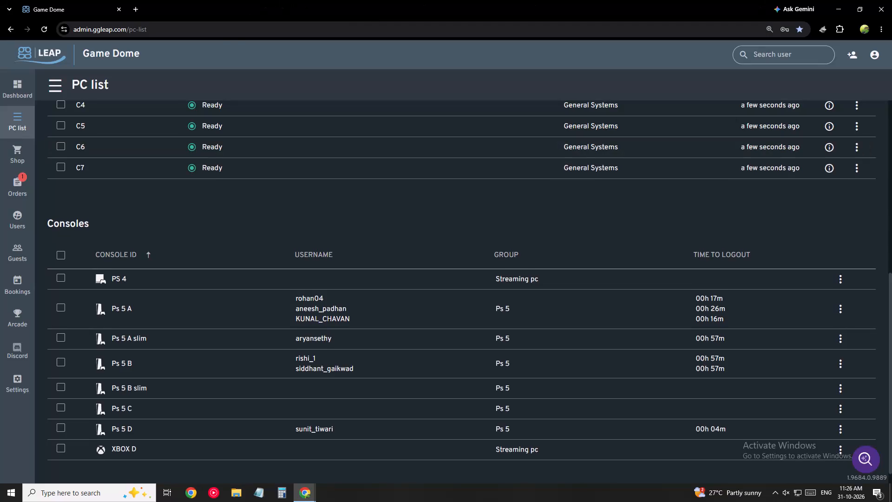
Open YouTube Music in a new tab, search for "jungle chris lake" and play Jungle by Chris Lake & Black Lotus.
click(135, 4)
click(466, 218)
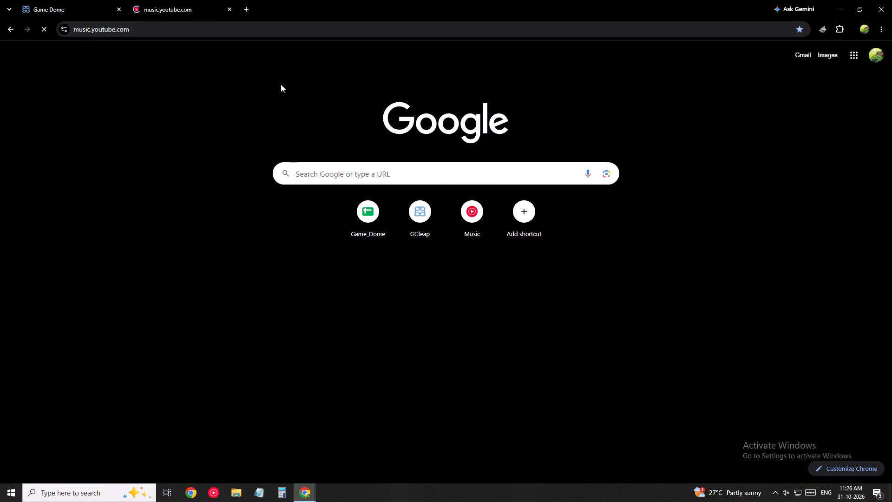
click(262, 46)
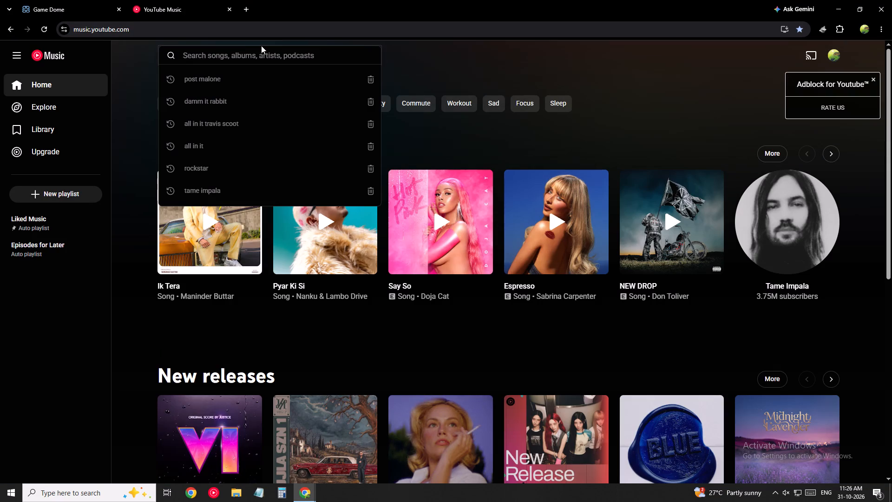
text(jungle)
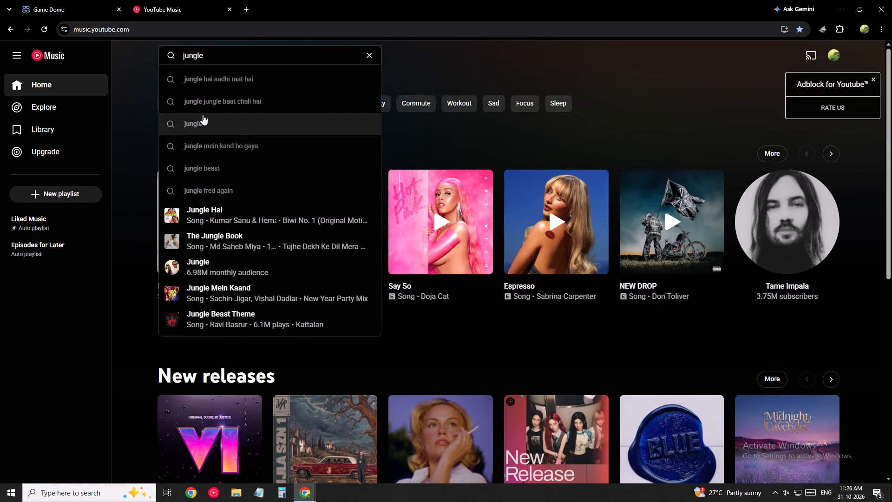
key(space)
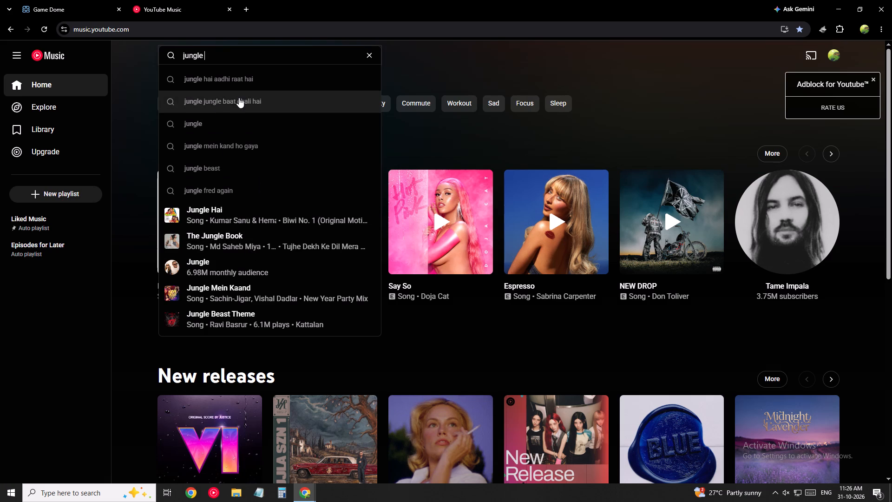
text(cjhr)
key(BackSpace)
key(BackSpace)
key(BackSpace)
text(hr)
key(BackSpace)
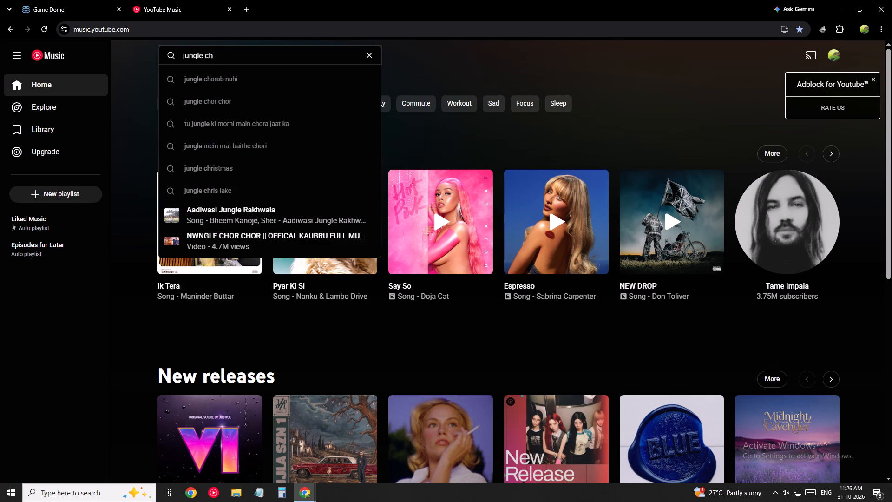
text(ri)
key(BackSpace)
key(BackSpace)
text(ris)
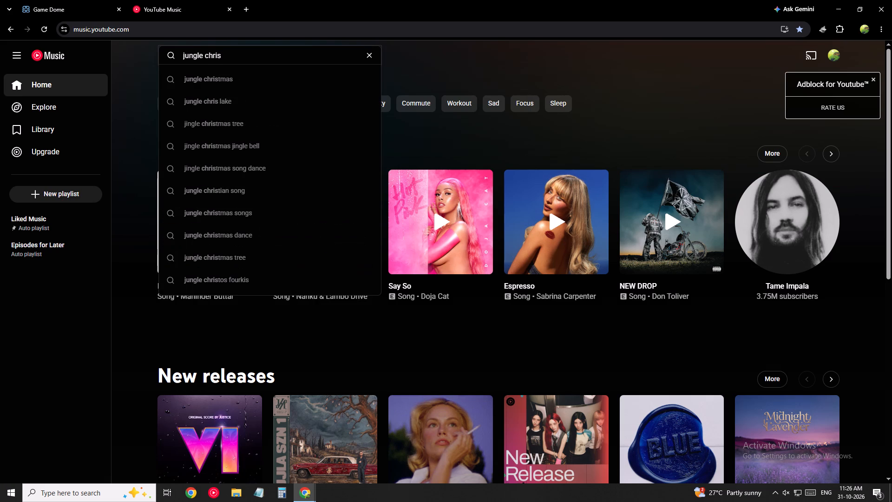
click(221, 102)
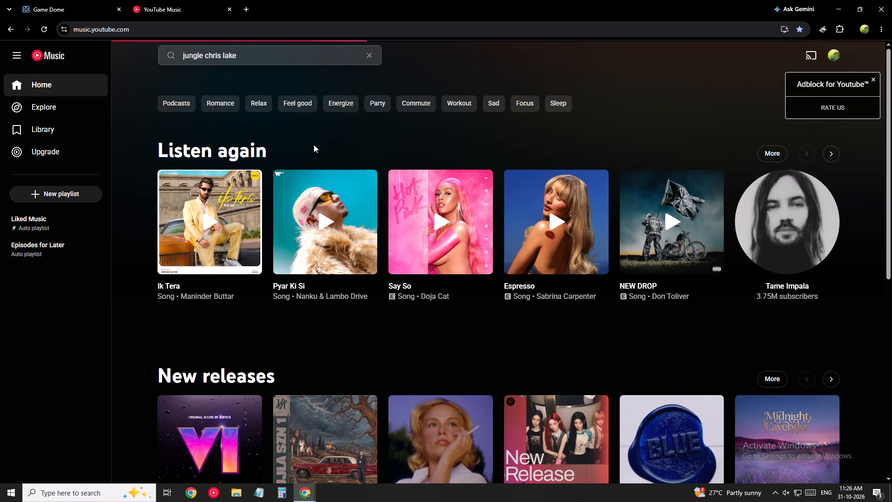
click(318, 221)
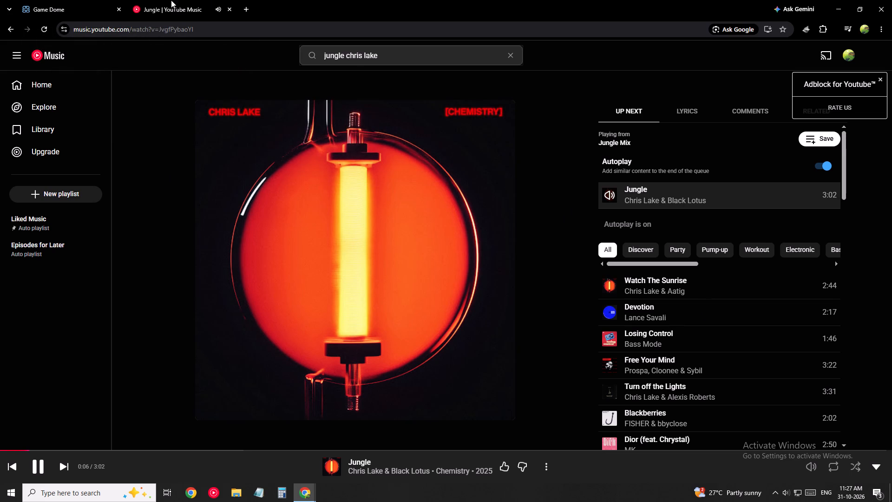
Return to the Game Dome PC list and examine the computers' occupancy and the consoles' users and times to logout.
click(28, 0)
scroll(321, 224, down, 3)
scroll(304, 216, up, 2)
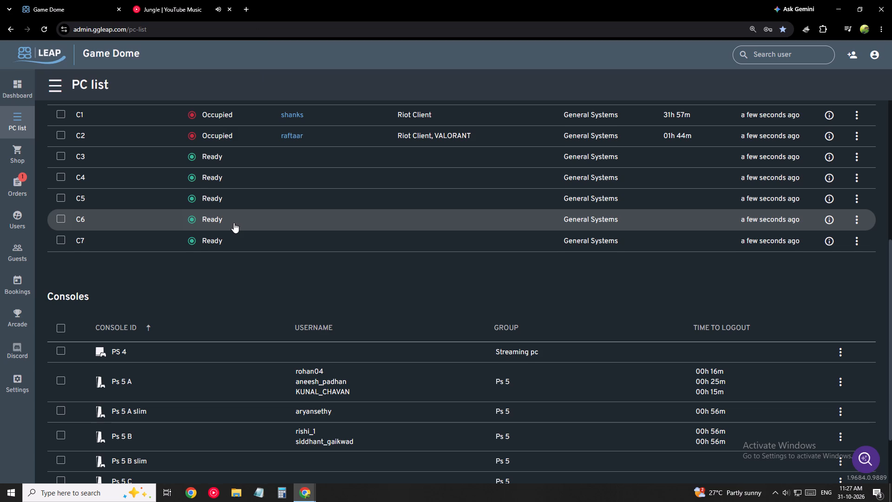
scroll(351, 412, up, 5)
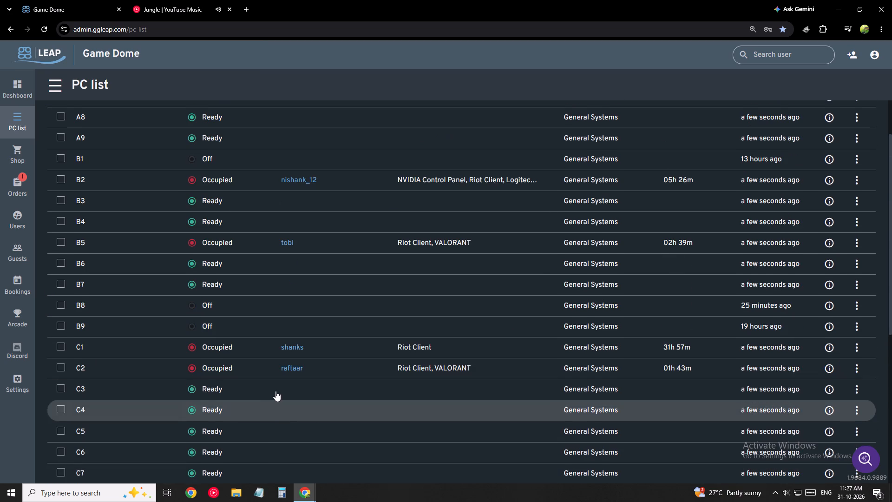
scroll(259, 381, up, 6)
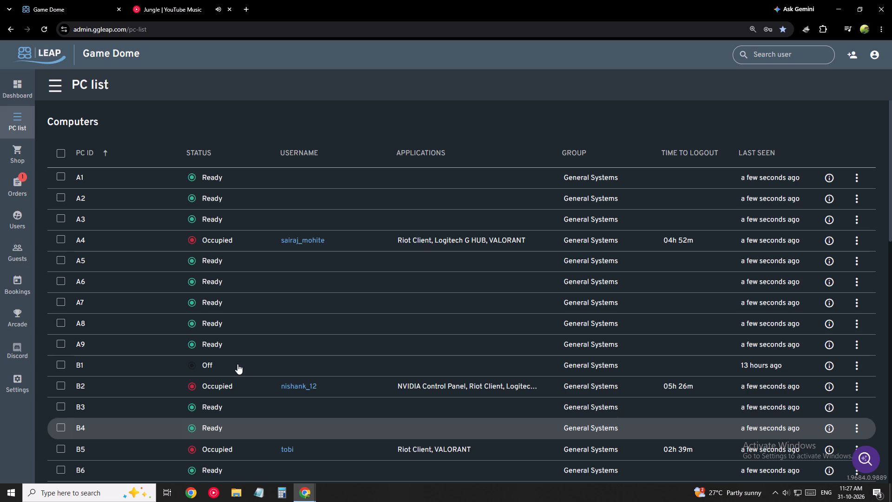
scroll(325, 371, down, 9)
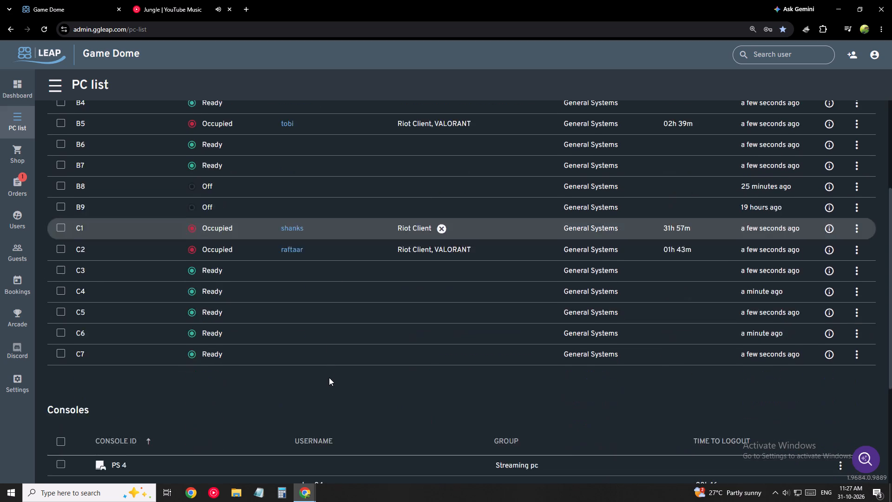
scroll(329, 377, down, 5)
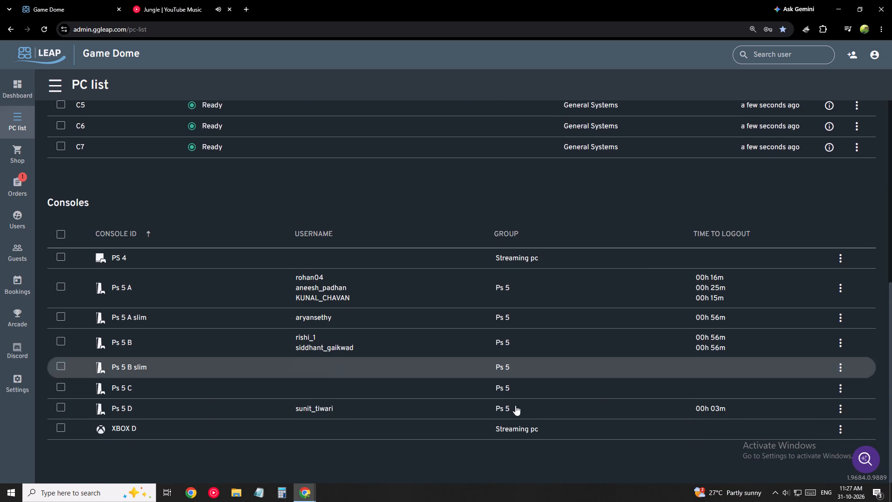
click(833, 410)
click(848, 343)
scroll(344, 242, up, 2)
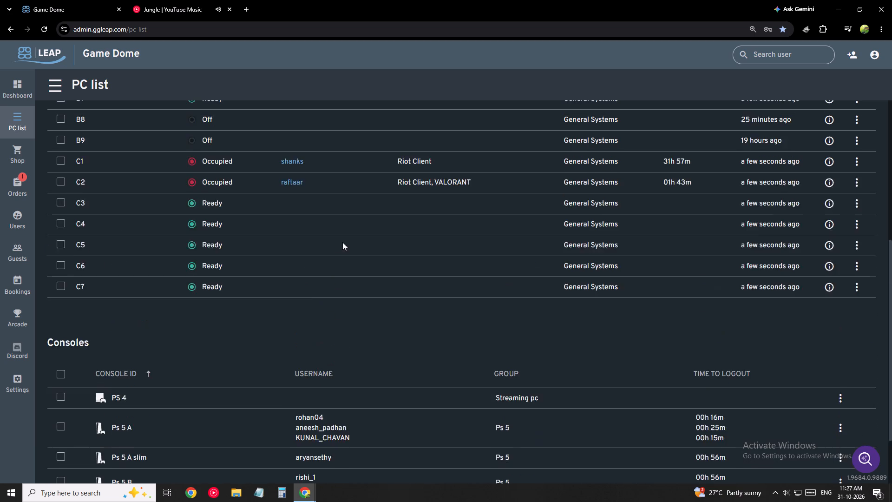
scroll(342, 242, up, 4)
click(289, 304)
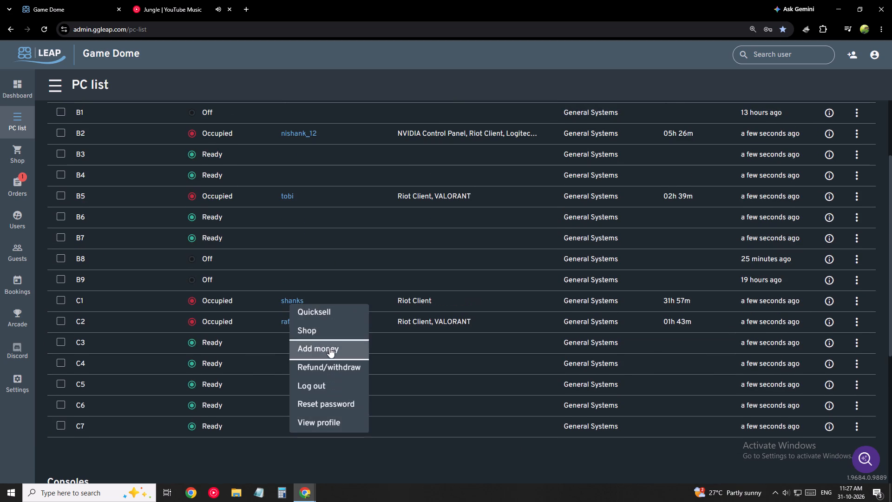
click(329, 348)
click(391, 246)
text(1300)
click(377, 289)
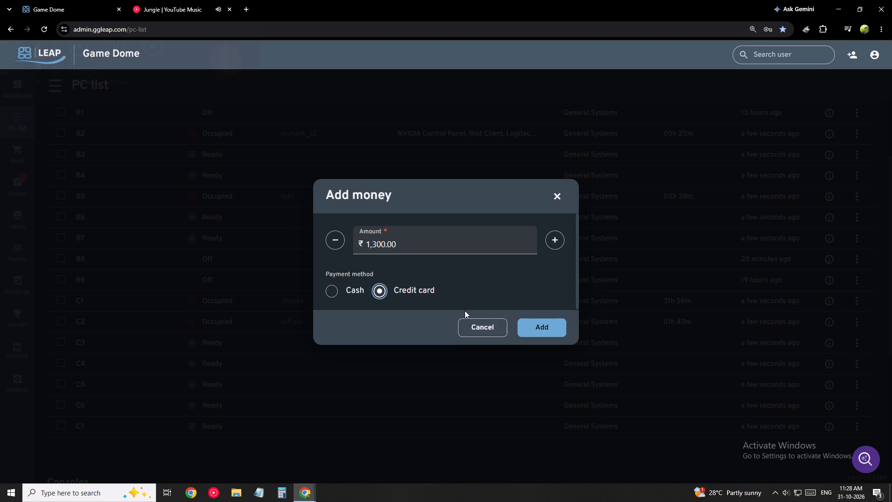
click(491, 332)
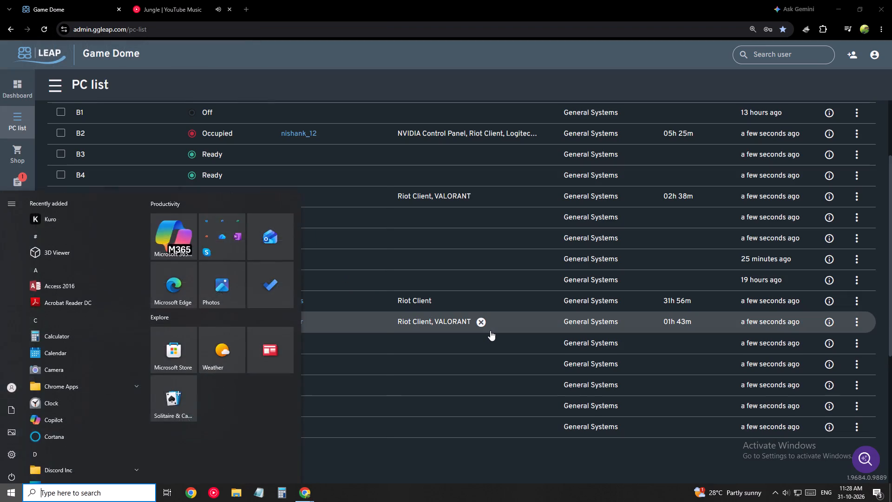
Switch to Calculator and compute 700 minus 1300.
text(cal)
key(Return)
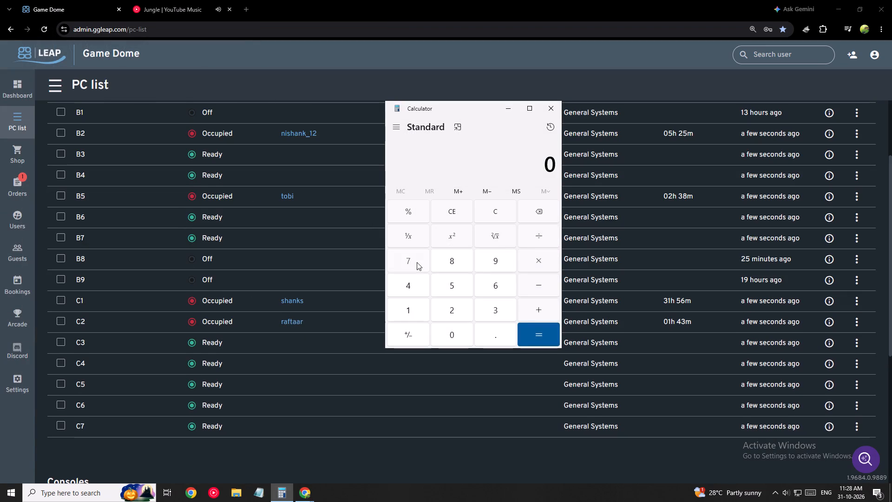
click(417, 262)
double_click(444, 337)
click(546, 280)
click(391, 317)
click(492, 304)
double_click(467, 337)
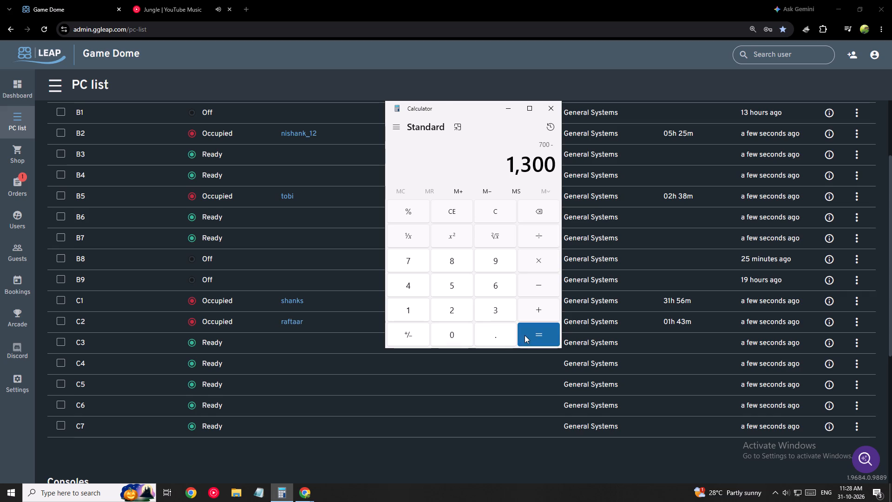
click(525, 335)
drag(463, 112, 507, 156)
click(295, 300)
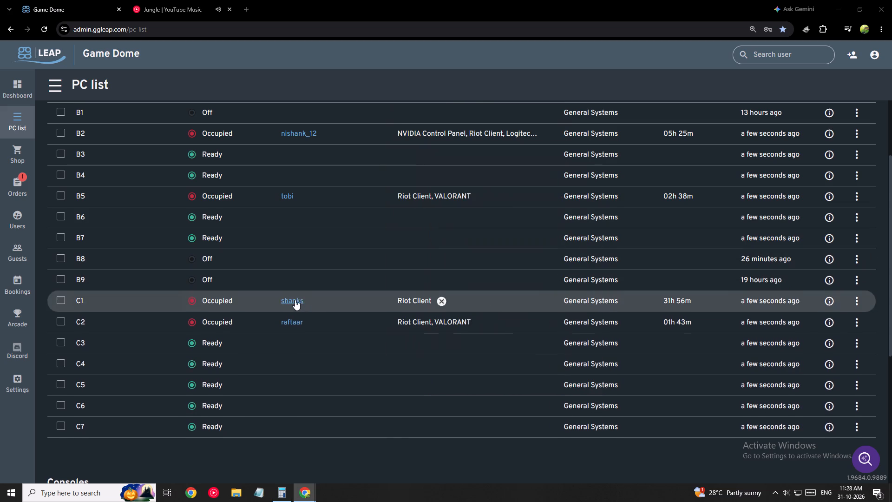
click(331, 343)
click(422, 255)
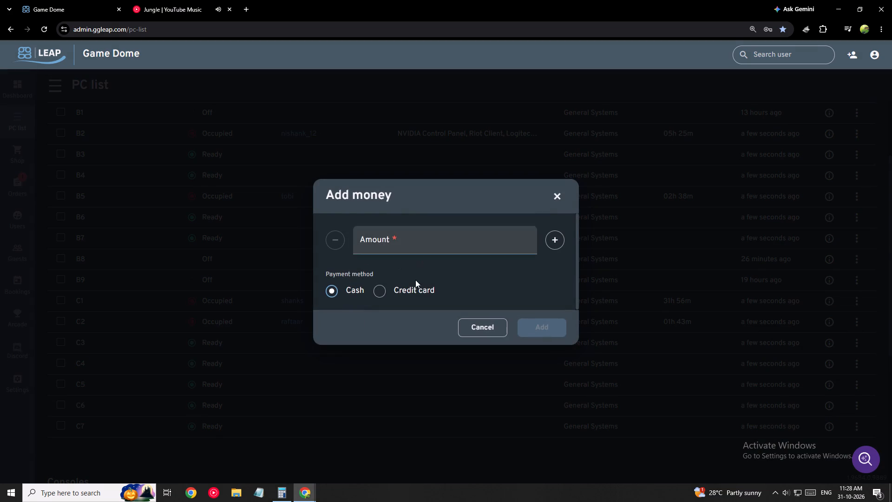
click(380, 292)
click(399, 248)
text(600)
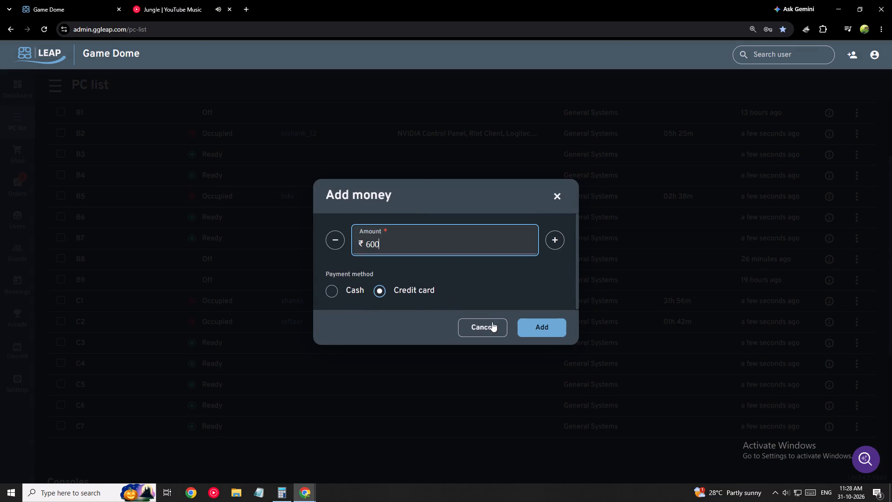
click(525, 324)
Sell raftaar on C2 the ₹700 11 HOURS hardware rental monthly pass, charged to credit card.
click(287, 325)
click(319, 332)
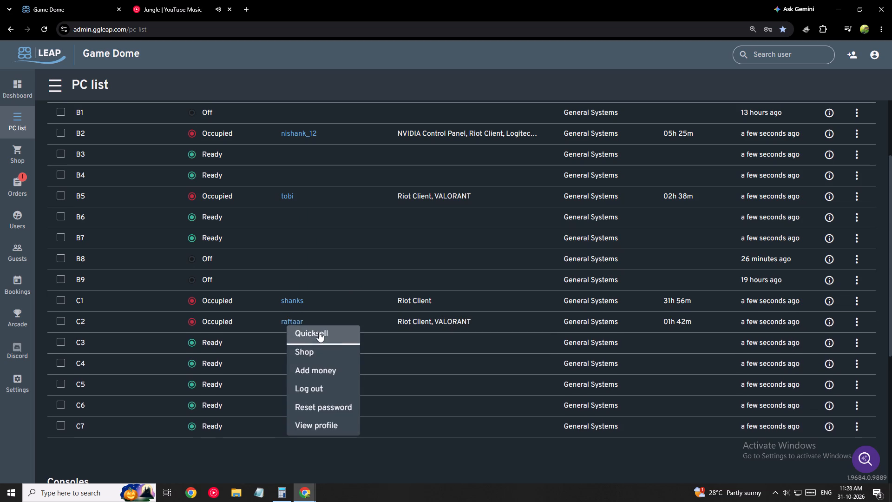
click(686, 439)
click(337, 163)
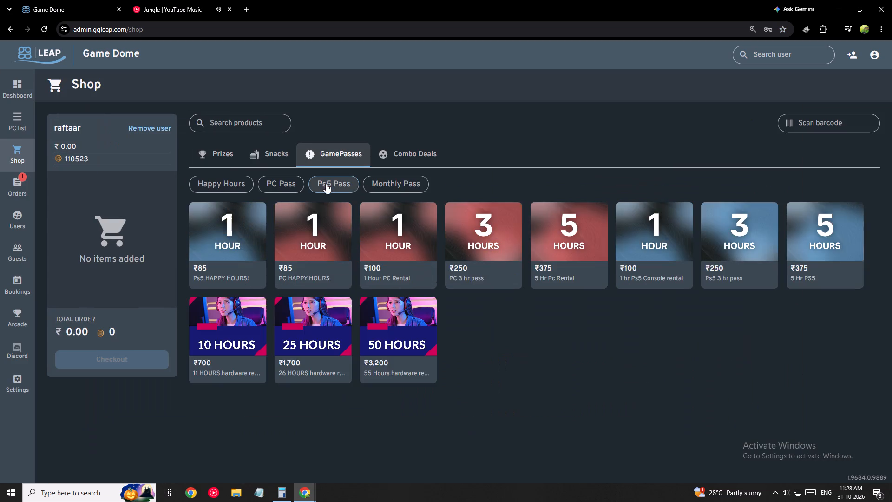
click(399, 187)
drag(230, 234, 129, 264)
drag(122, 365, 128, 364)
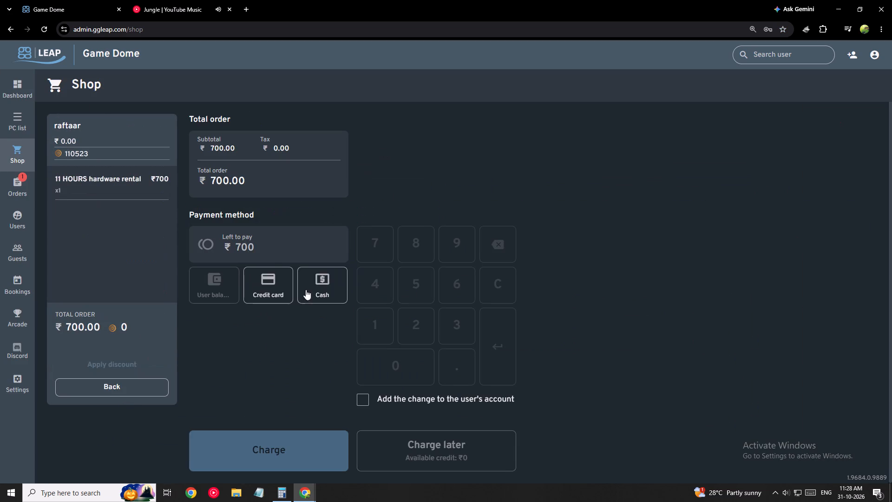
click(251, 284)
click(241, 434)
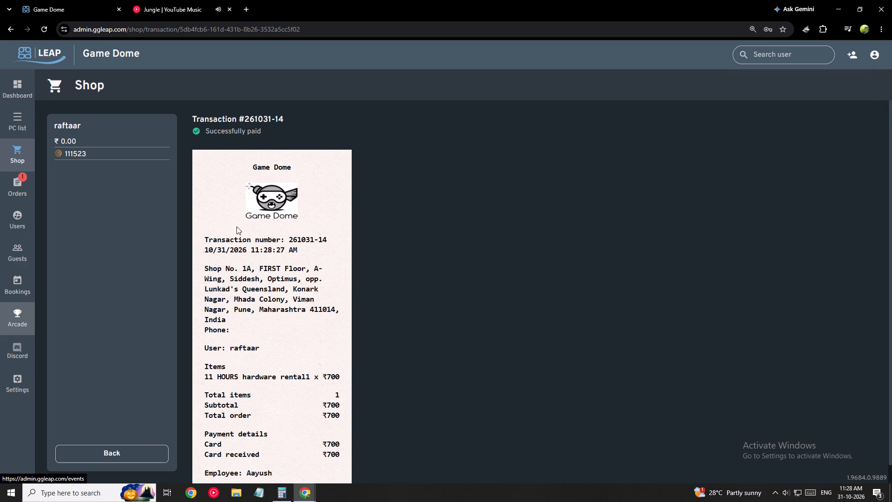
click(36, 100)
click(13, 119)
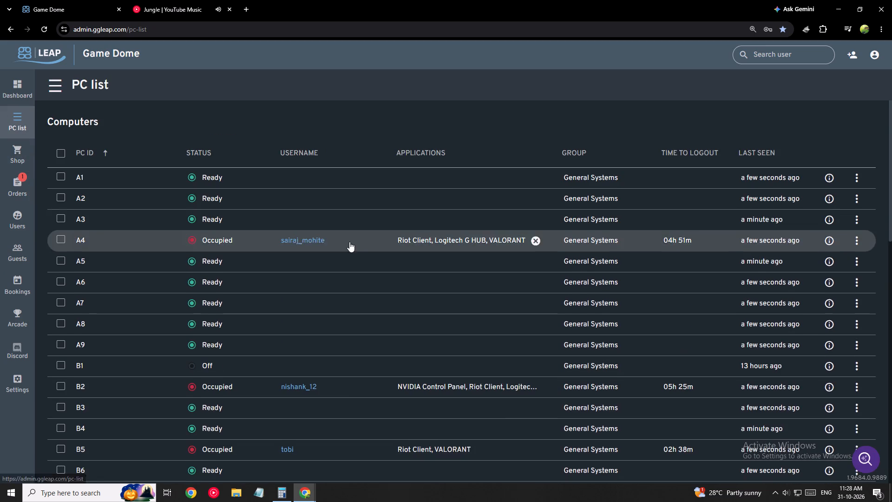
scroll(330, 250, down, 4)
click(292, 368)
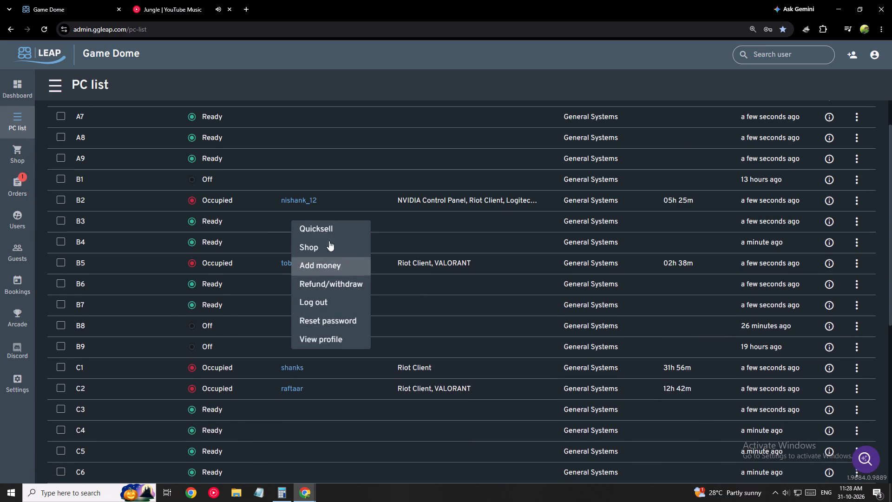
click(322, 232)
click(298, 203)
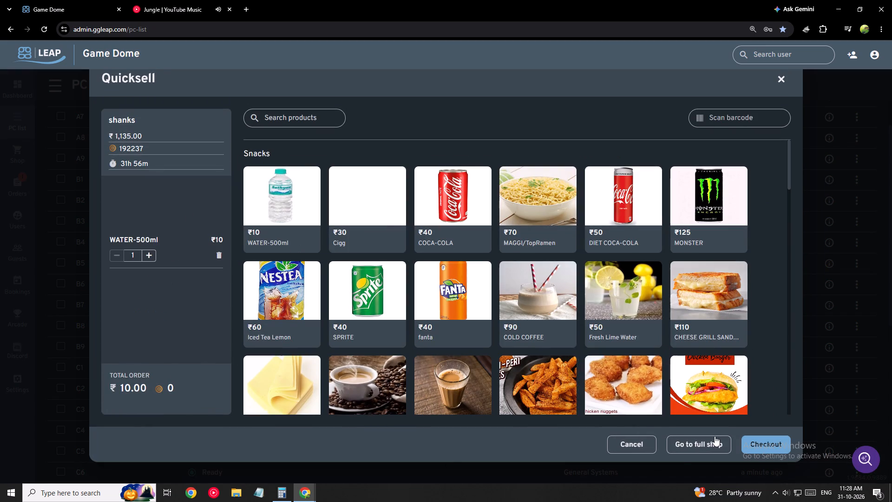
click(755, 447)
click(225, 274)
click(285, 449)
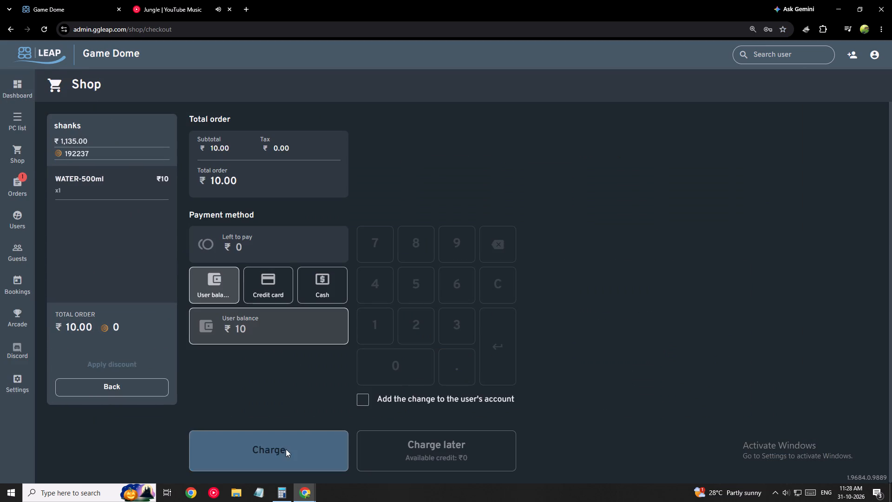
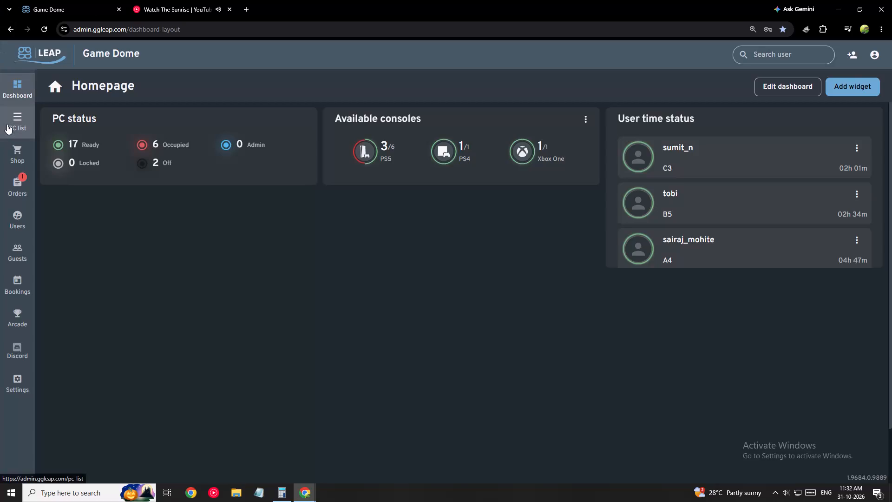
Check the orders for pending actions and pay-after-logout entries, look over the order history, and return to the PC list.
click(7, 124)
click(9, 181)
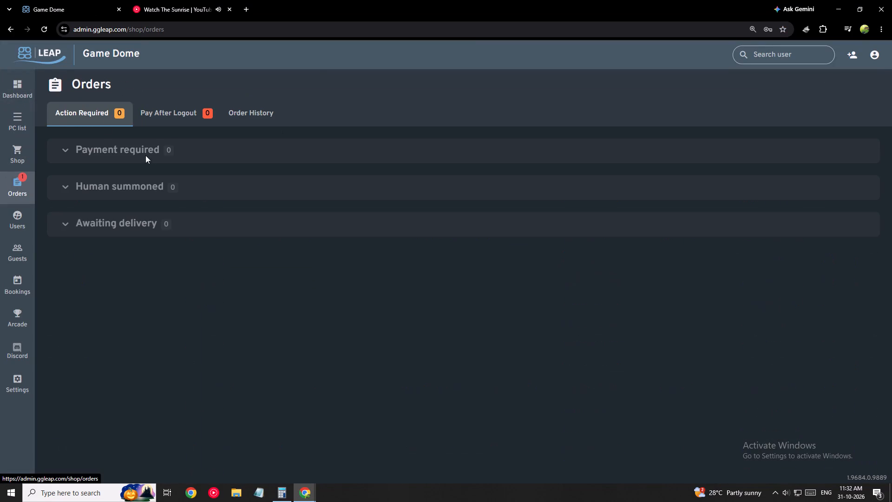
click(26, 108)
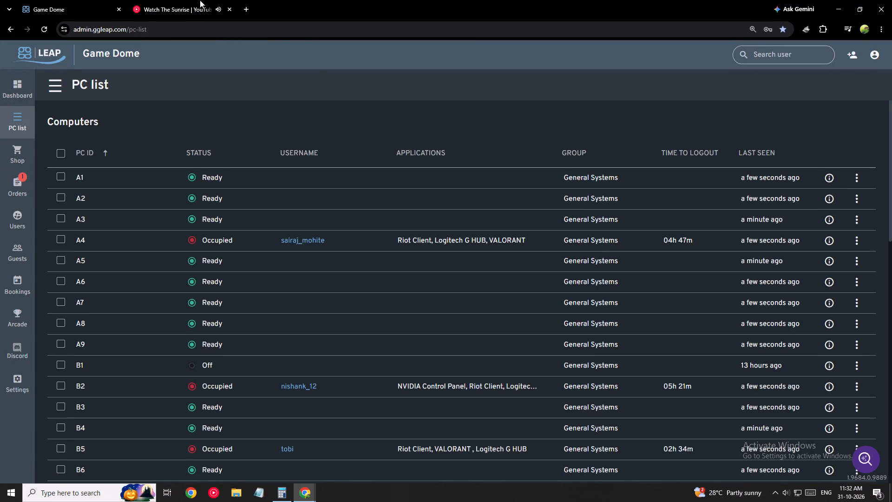
click(21, 182)
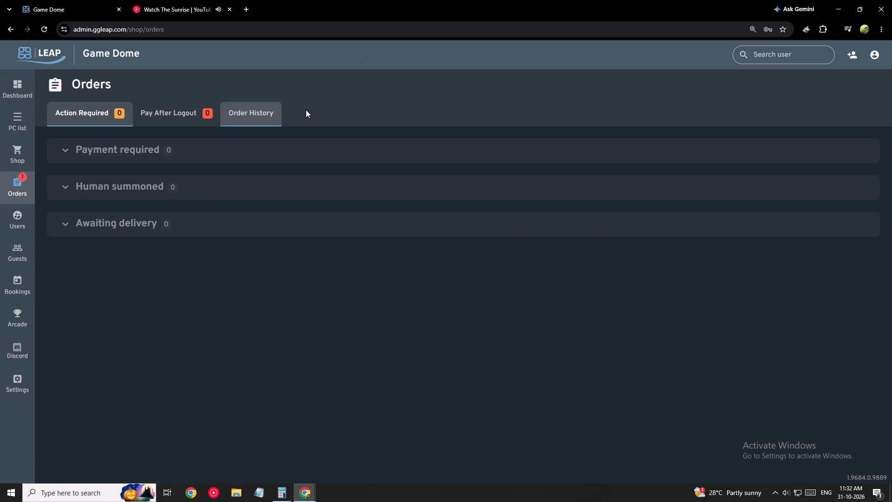
click(156, 119)
click(73, 126)
click(96, 120)
click(87, 168)
drag(129, 185, 133, 194)
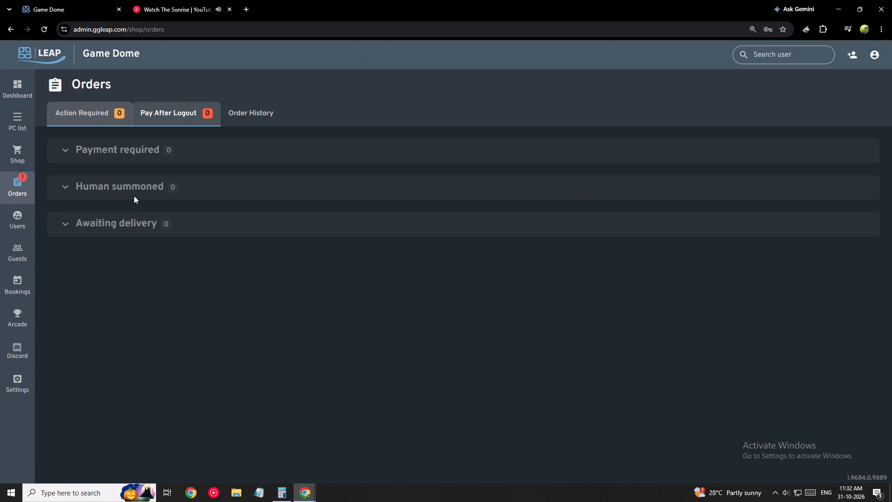
drag(134, 196, 138, 205)
click(140, 214)
click(143, 215)
click(155, 187)
drag(156, 214, 157, 220)
click(266, 100)
click(257, 114)
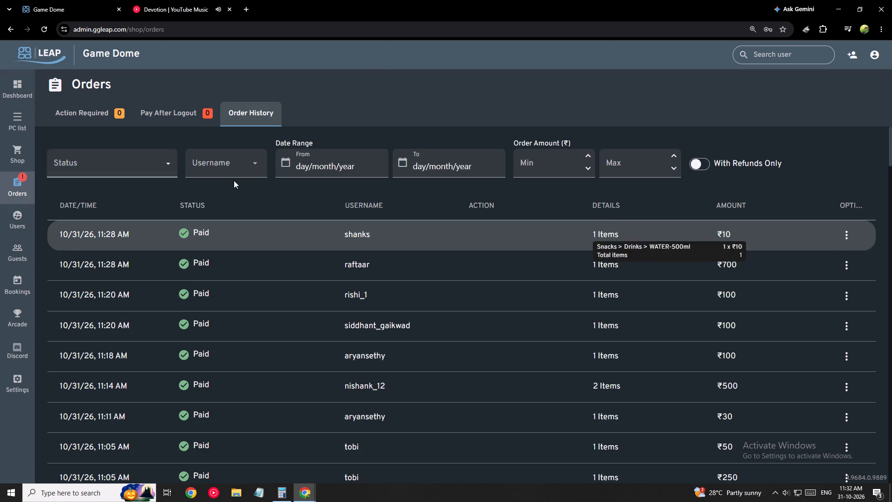
click(6, 109)
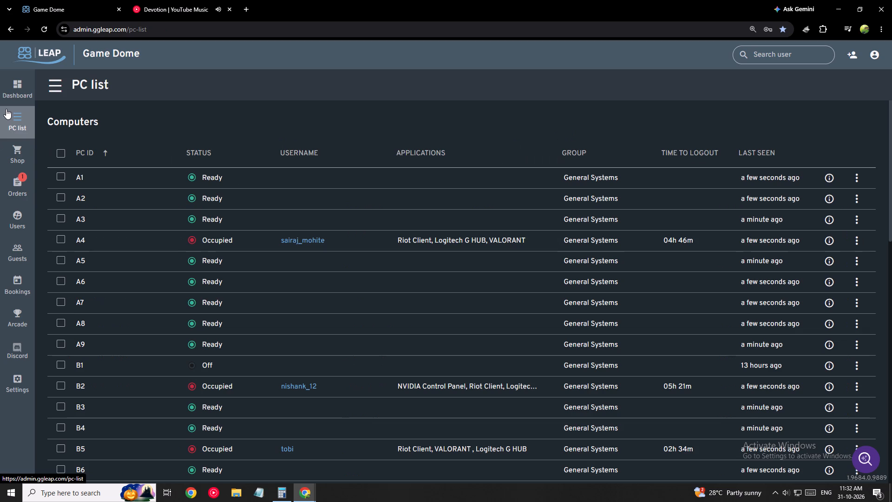
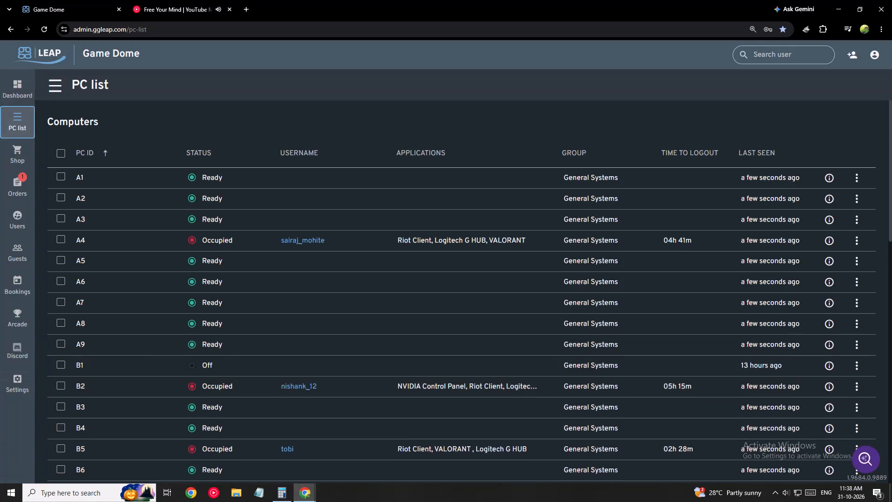
Switch to the GD VIMAN MNAGAR spreadsheet and look back through the daily exp entries from 10/31/26 to 10/27/26.
click(313, 492)
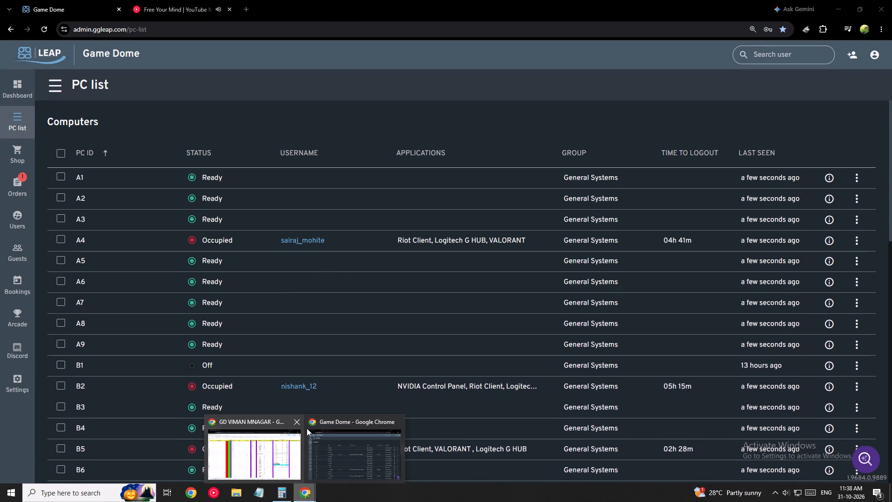
click(275, 453)
scroll(471, 374, up, 2)
scroll(429, 392, up, 3)
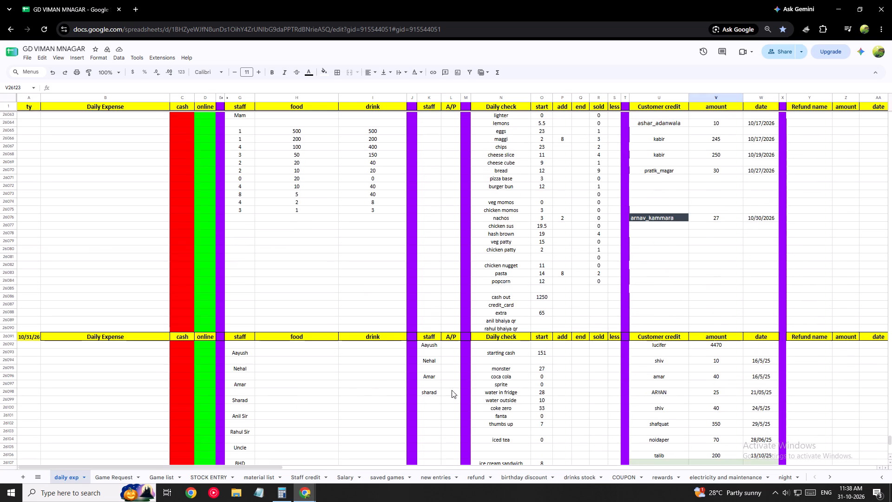
scroll(477, 394, up, 12)
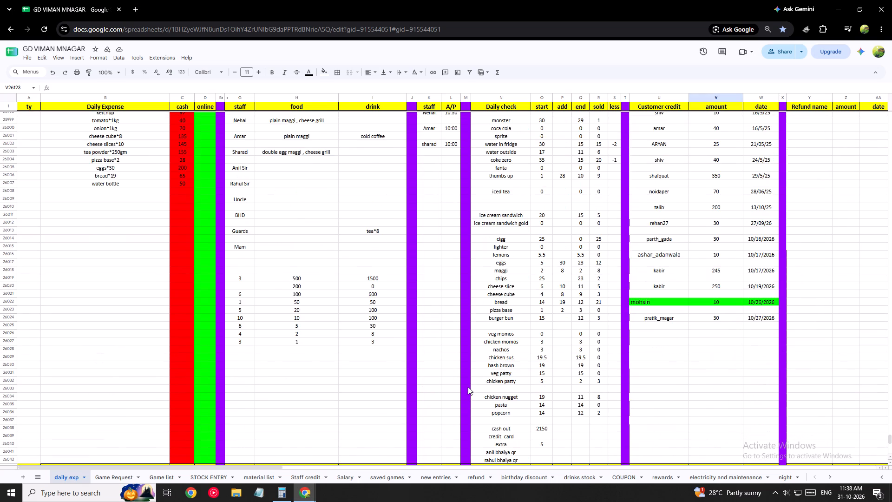
scroll(468, 387, up, 15)
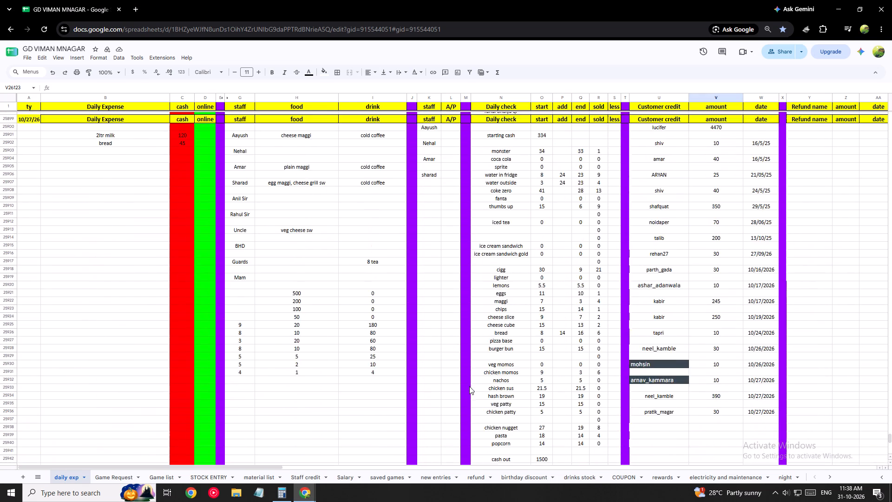
scroll(469, 386, up, 3)
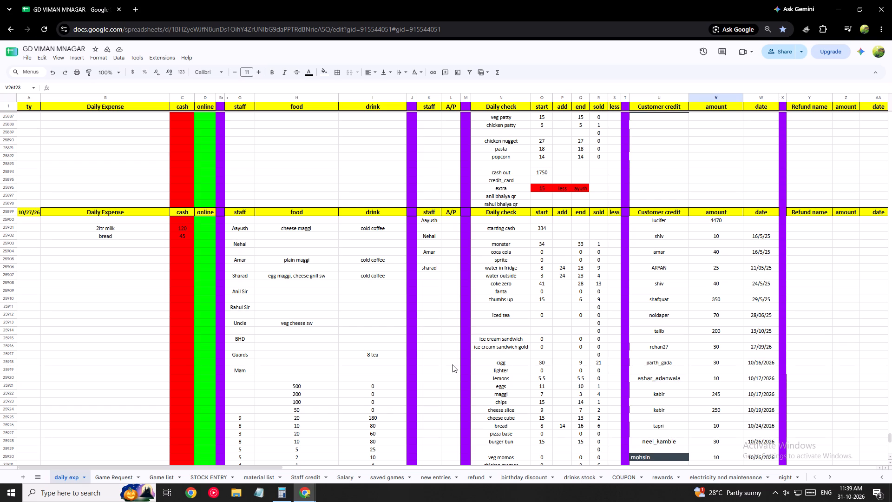
Examine the earlier days' expense, daily check and customer credit records in the daily exp sheet, going back to 10/14/26.
key(Up)
key(Left)
key(Left)
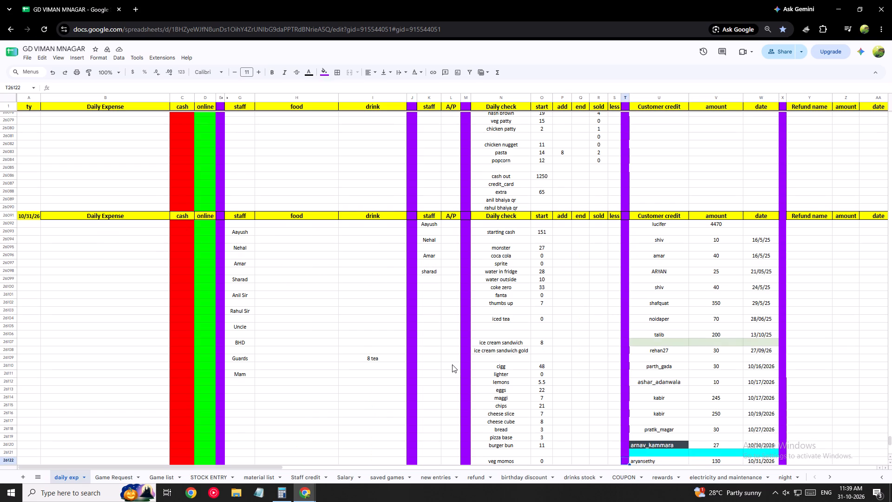
key(Left)
key(Up)
key(Up)
key(Up)
key(Up)
key(Up)
key(Up)
key(Up)
key(Up)
key(Up)
key(Up)
key(Up)
key(Up)
key(Up)
key(Up)
key(Up)
key(Up)
key(Up)
key(Up)
key(Up)
key(Up)
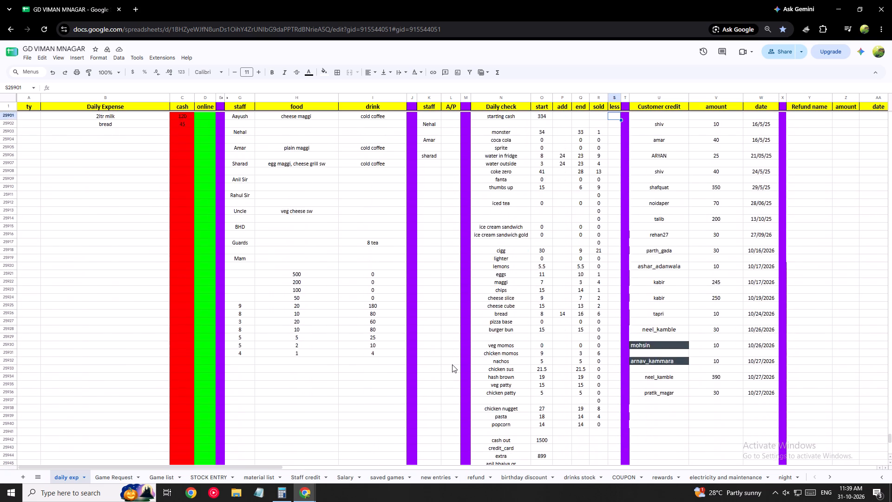
key(Up)
key(Up)
key(Up)
key(Up)
key(Up)
key(Up)
key(Up)
key(Up)
key(Up)
key(Up)
key(Up)
key(Up)
key(Up)
key(Up)
key(Up)
key(Up)
key(Up)
key(Up)
key(Up)
key(Up)
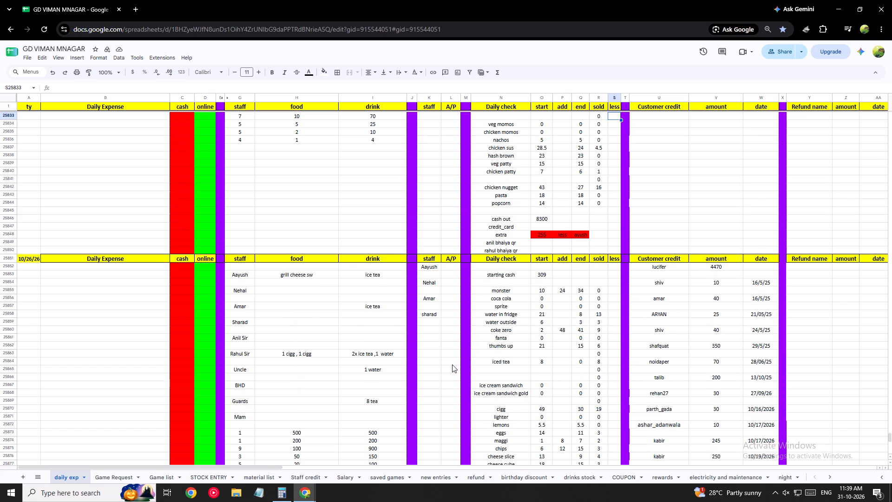
key(Up)
key(Up)
key(Up)
key(Up)
key(Up)
key(Up)
key(Up)
key(Up)
key(Up)
key(Up)
key(Up)
key(Up)
key(Up)
key(Up)
key(Up)
key(Up)
key(Up)
key(Up)
key(Up)
key(Up)
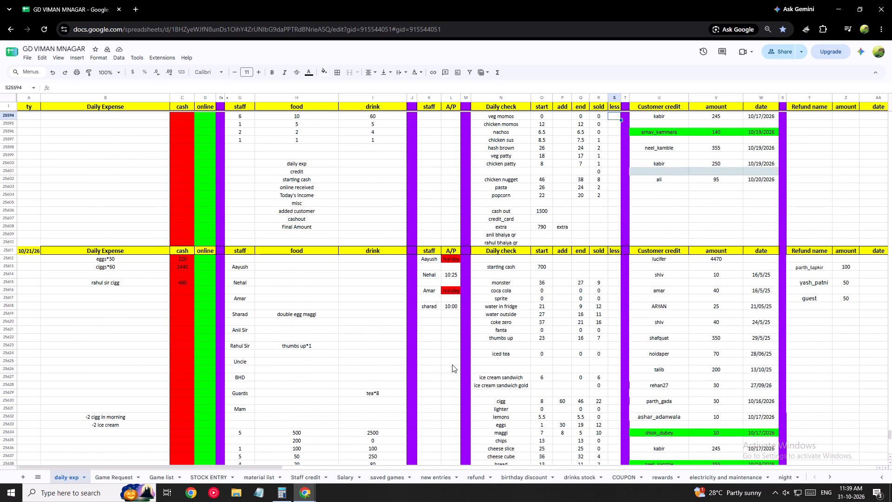
key(Up)
key(Up)
key(Up)
key(Up)
key(Up)
key(Up)
key(Up)
key(Up)
key(Up)
key(Up)
key(Up)
key(Up)
key(Up)
key(Up)
key(Up)
key(Up)
key(Up)
key(Up)
key(Up)
key(Up)
key(Up)
key(Up)
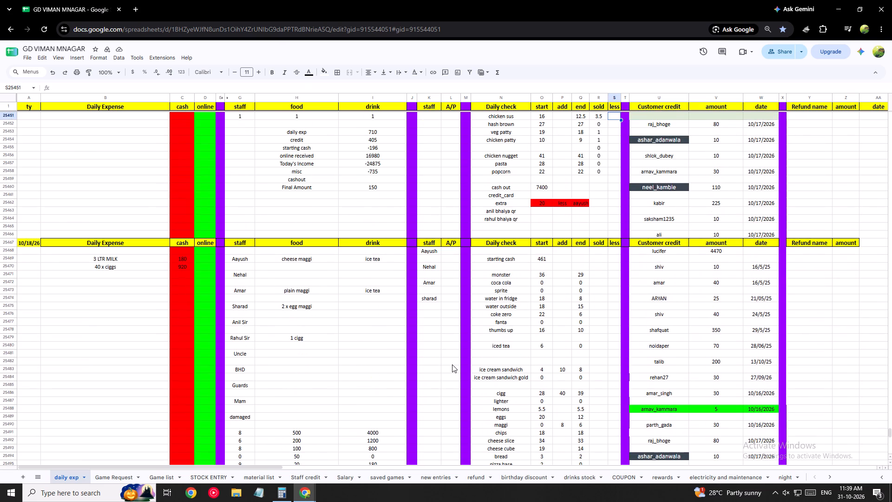
key(Up)
key(Up)
key(Up)
key(Up)
key(Up)
key(Up)
key(Up)
key(Up)
key(Up)
key(Up)
key(Up)
key(Up)
key(Up)
key(Up)
key(Up)
key(Up)
key(Up)
key(Up)
key(Up)
key(Up)
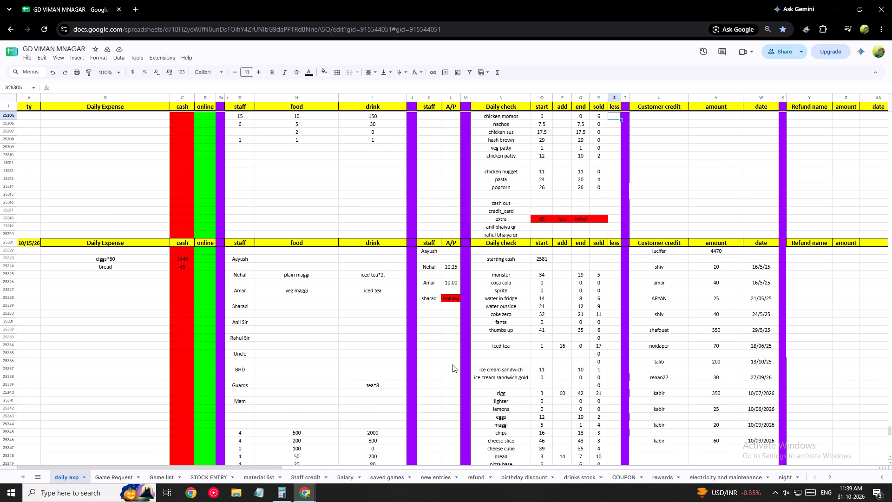
key(Up)
key(Up)
key(Up)
key(Up)
key(Up)
key(Up)
key(Up)
key(Up)
key(Up)
key(Up)
key(Up)
key(Up)
key(Up)
key(Up)
key(Up)
key(Up)
key(Up)
key(Up)
key(Up)
key(Up)
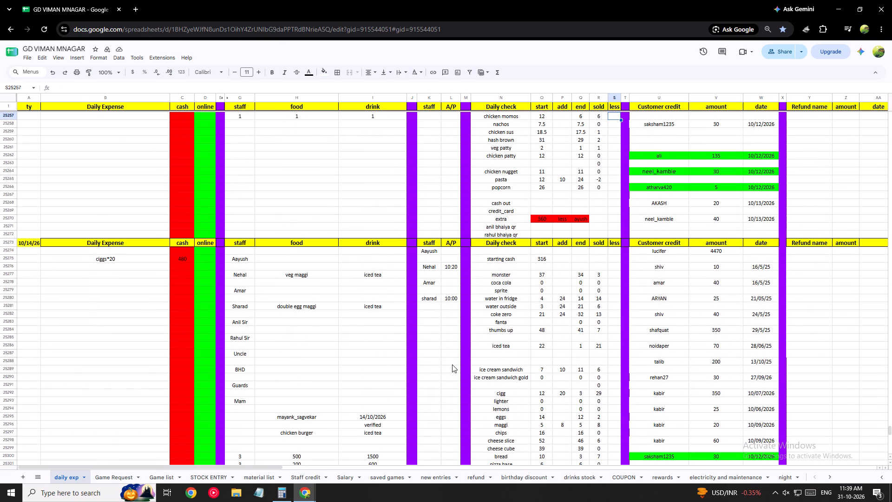
key(Up)
key(Up)
key(Up)
key(Up)
key(Up)
key(Up)
key(Up)
key(Up)
key(Up)
key(Up)
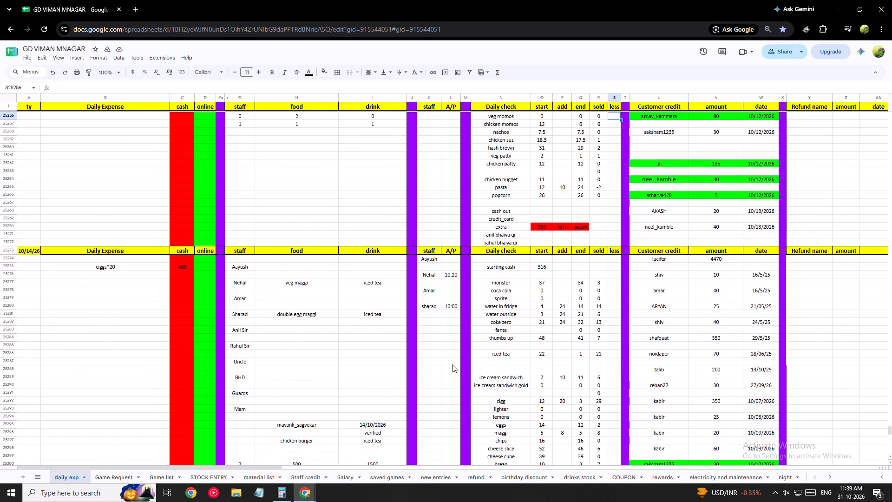
Examine the 10/13/26 and 10/12/26 expense, daily check and customer credit records in the daily exp sheet.
key(Up)
key(Up)
key(Up)
key(Up)
key(Up)
key(Up)
key(Up)
key(Up)
key(Up)
key(Up)
key(Up)
key(Up)
key(Up)
key(Up)
key(Up)
key(Up)
key(Up)
key(Up)
key(Up)
key(Up)
key(Up)
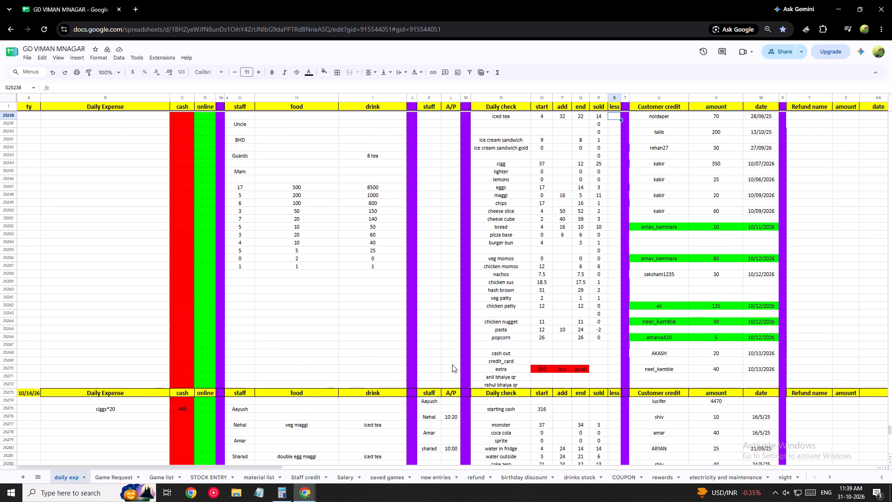
key(Up)
key(Up)
key(Up)
key(Up)
key(Up)
key(Up)
key(Up)
key(Up)
key(Up)
key(Up)
key(Up)
key(Up)
key(Up)
key(Up)
key(Up)
key(Up)
key(Up)
key(Up)
key(Up)
key(Up)
key(Up)
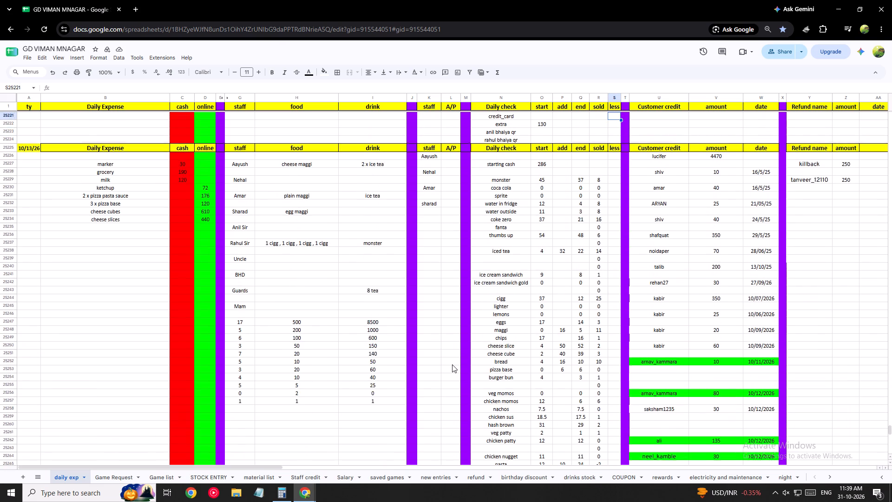
key(Up)
key(Up)
key(Up)
key(Up)
key(Up)
key(Up)
key(Up)
key(Up)
key(Up)
key(Up)
key(Up)
key(Up)
key(Up)
key(Up)
key(Up)
key(Up)
key(Up)
key(Up)
key(Up)
key(Up)
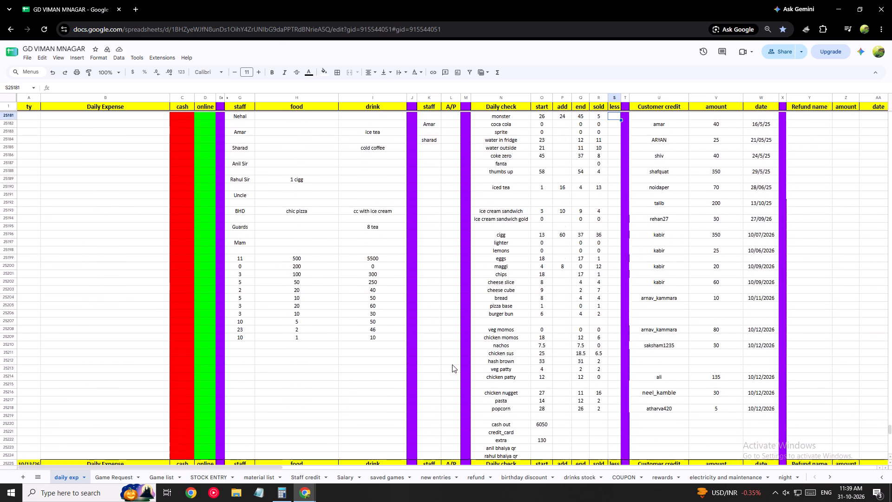
key(Up)
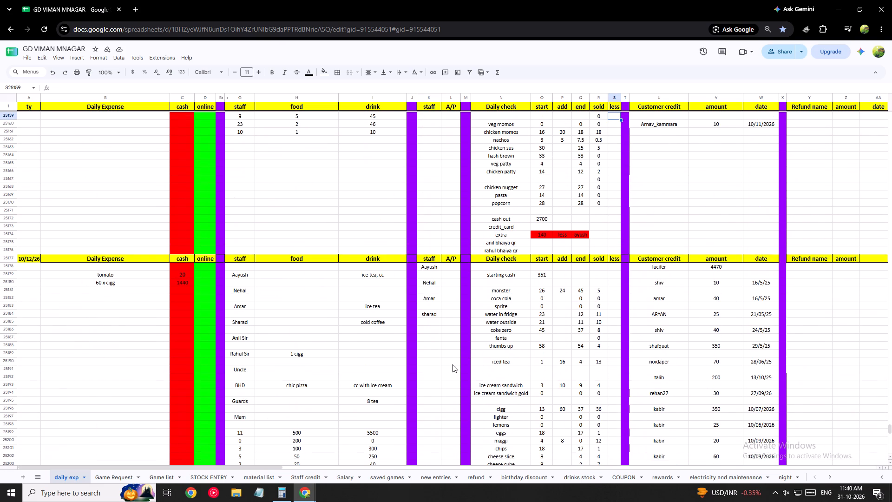
Look back through the 10/11/26 and 10/10/26 expense, stock check and customer credit records.
key(Up)
key(Up)
key(Up)
key(Up)
key(Up)
key(Up)
key(Up)
key(Up)
key(Up)
key(Up)
key(Up)
key(Up)
key(Up)
key(Up)
key(Up)
key(Up)
key(Up)
key(Up)
key(Up)
key(Up)
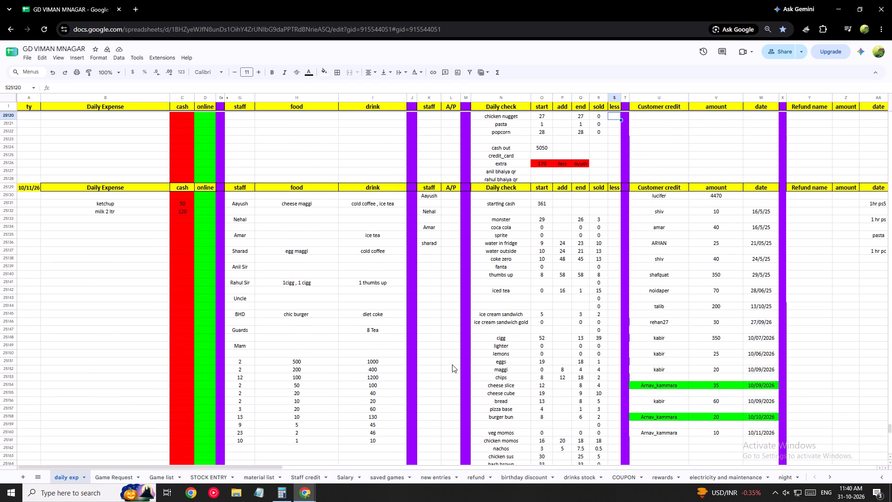
key(Up)
key(Up)
key(Up)
key(Up)
key(Up)
key(Up)
key(Up)
key(Up)
key(Up)
key(Up)
key(Up)
key(Up)
key(Up)
key(Up)
key(Up)
key(Up)
key(Up)
key(Up)
key(Up)
key(Up)
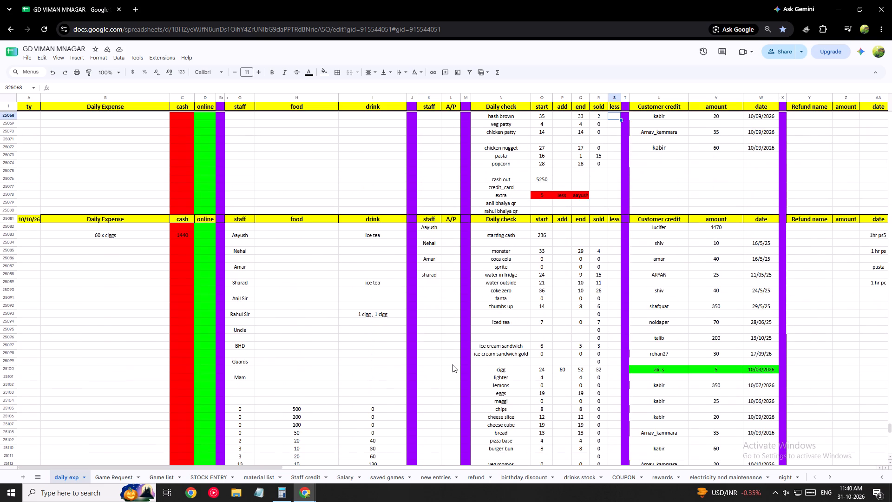
Look back through the expense, daily check and customer credit records from 10/09/26 to 10/06/26.
key(Up)
key(Up)
key(Up)
key(Up)
key(Up)
key(Up)
key(Up)
key(Up)
key(Up)
key(Up)
key(Up)
key(Up)
key(Up)
key(Up)
key(Up)
key(Up)
key(Up)
key(Up)
key(Up)
key(Up)
key(Up)
key(Up)
key(Up)
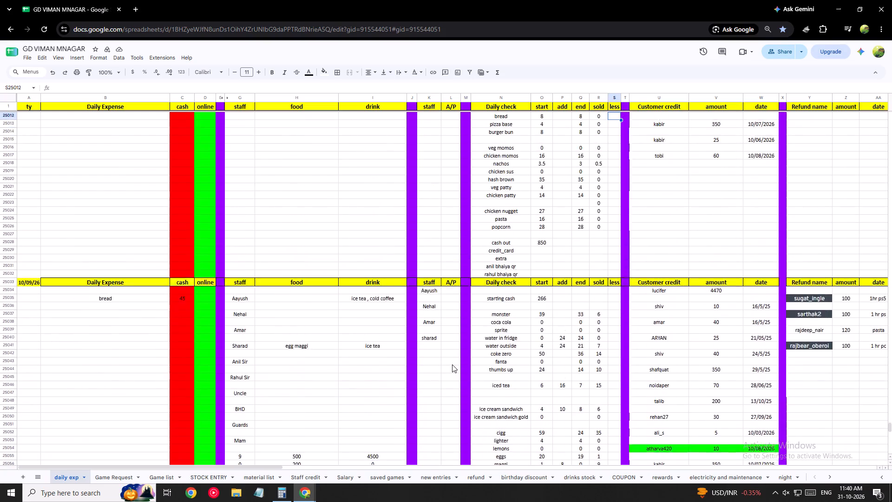
key(Up)
key(Up)
key(Up)
key(Up)
key(Up)
key(Up)
key(Up)
key(Up)
key(Up)
key(Up)
key(Up)
key(Up)
key(Up)
key(Up)
key(Up)
key(Up)
key(Up)
key(Up)
key(Up)
key(Up)
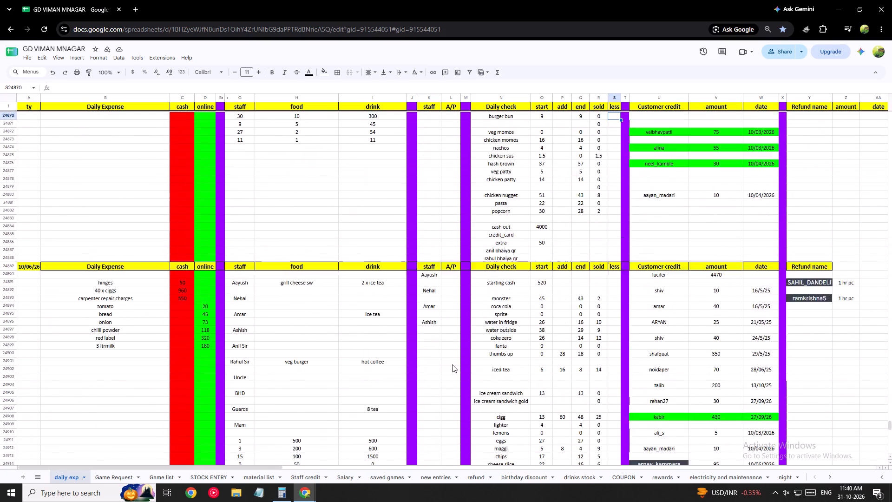
Examine the earlier expense, daily check and customer credit records in the daily exp sheet, going back to 10/03/26.
key(Up)
key(Up)
key(Up)
key(Up)
key(Up)
key(Up)
key(Up)
key(Up)
key(Up)
key(Up)
key(Up)
key(Up)
key(Up)
key(Up)
key(Up)
key(Up)
key(Up)
key(Up)
key(Up)
key(Up)
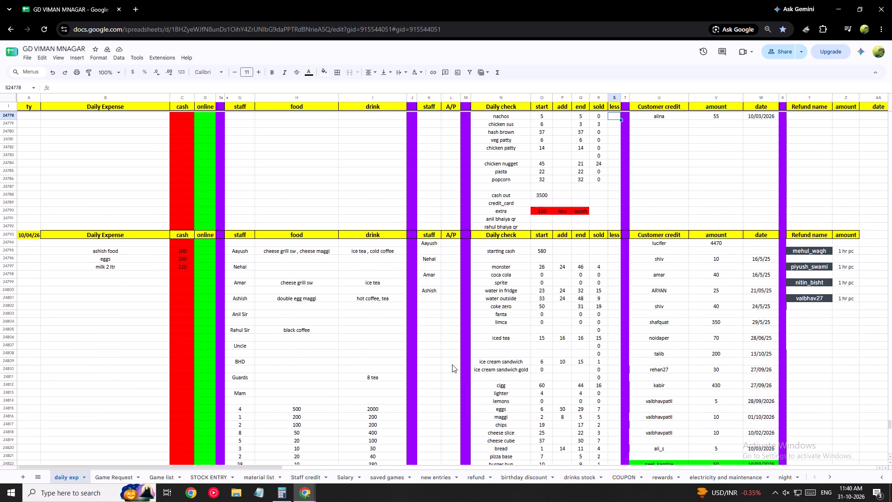
key(Up)
key(Up)
key(Up)
key(Up)
key(Up)
key(Up)
key(Up)
key(Up)
key(Up)
key(Up)
key(Up)
key(Up)
key(Up)
key(Up)
key(Up)
key(Up)
key(Up)
key(Up)
key(Up)
key(Up)
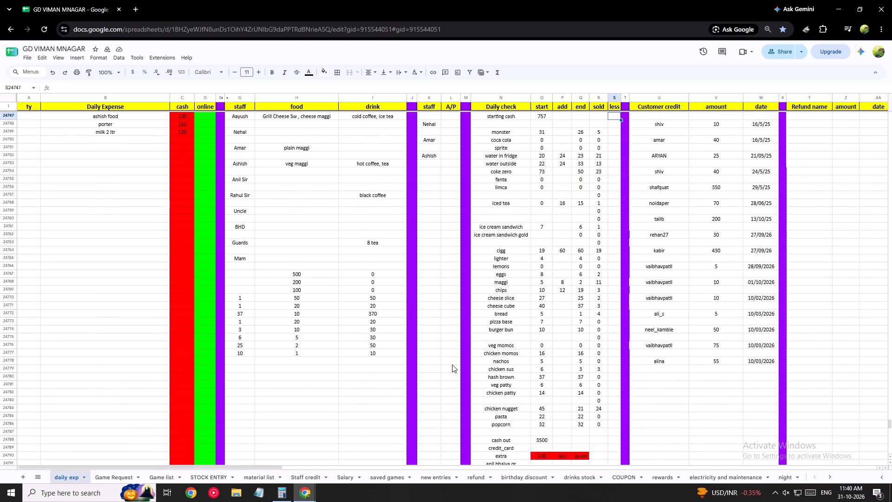
key(Up)
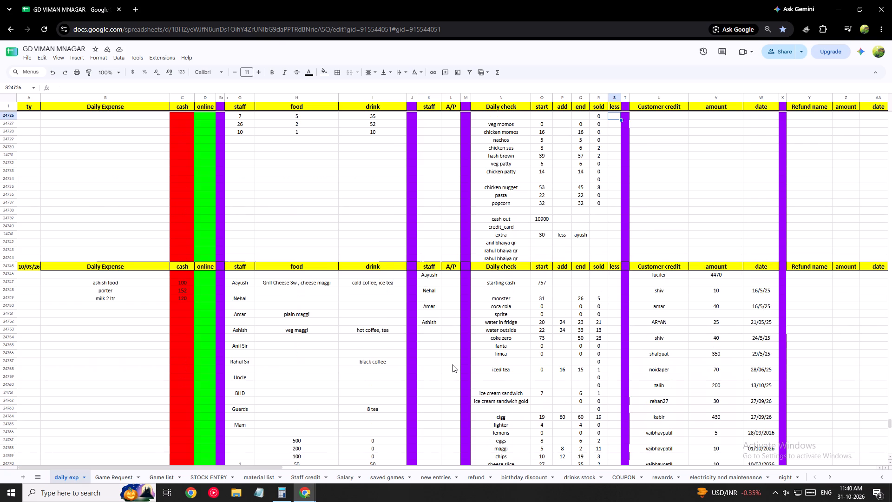
Examine the 10/02/26 and 10/01/26 expense, stock check and customer credit records in the daily exp sheet.
key(Up)
key(Up)
key(Up)
key(Up)
key(Up)
key(Up)
key(Up)
key(Up)
key(Up)
key(Up)
key(Up)
key(Up)
key(Up)
key(Up)
key(Up)
key(Up)
key(Up)
key(Up)
key(Up)
key(Up)
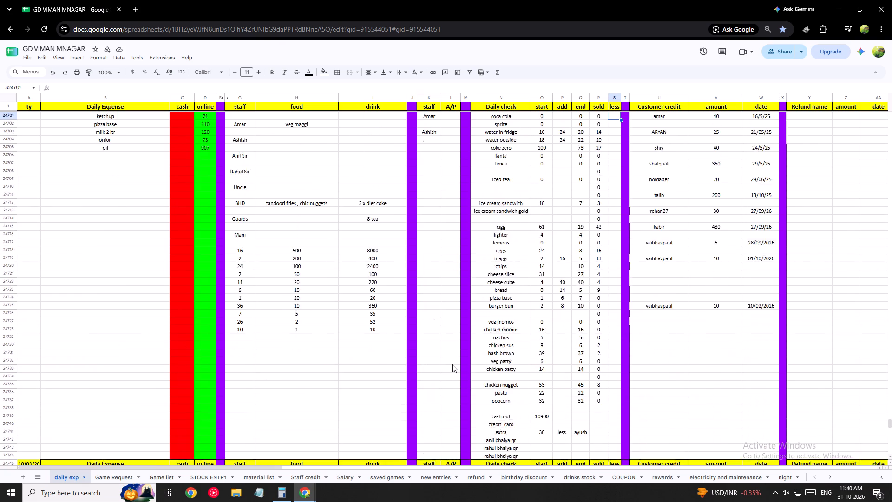
key(Up)
key(Up)
key(Up)
key(Up)
key(Up)
key(Up)
key(Up)
key(Up)
key(Up)
key(Up)
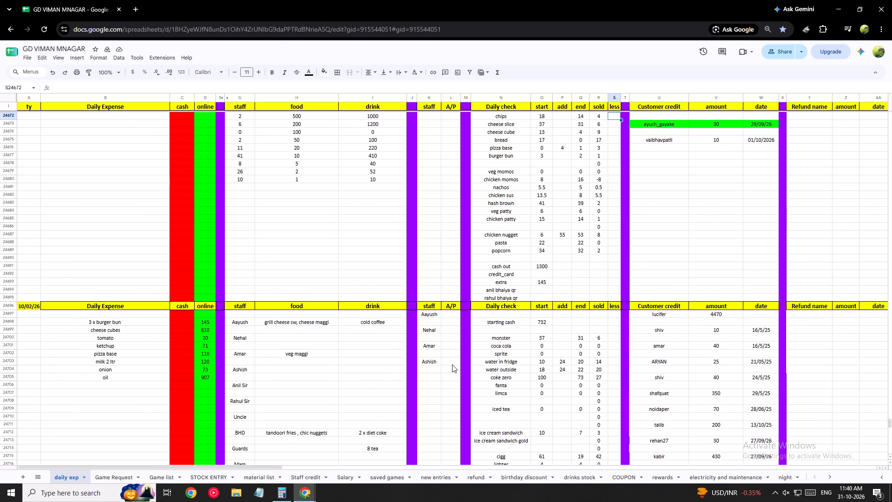
key(Up)
key(Up)
key(Up)
key(Up)
key(Up)
key(Up)
key(Up)
key(Up)
key(Up)
key(Up)
key(Up)
key(Up)
key(Up)
key(Up)
key(Up)
key(Up)
key(Up)
key(Up)
key(Up)
key(Up)
key(Up)
key(Up)
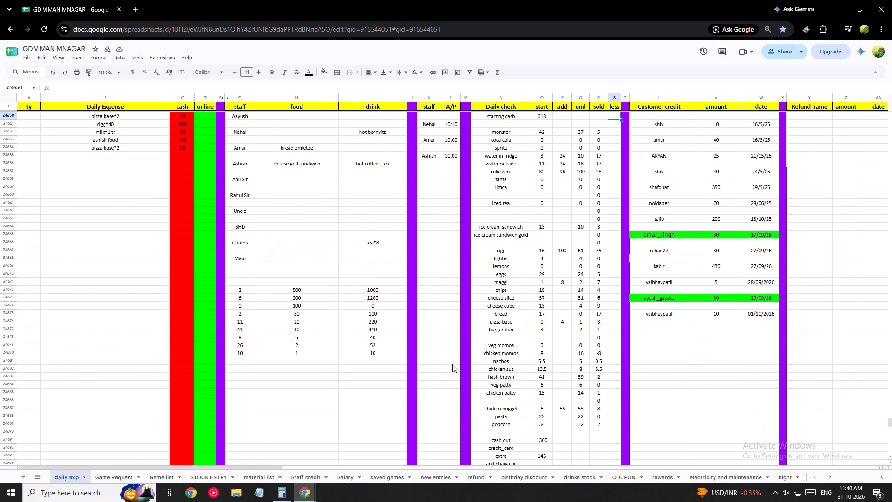
key(Up)
key(Up)
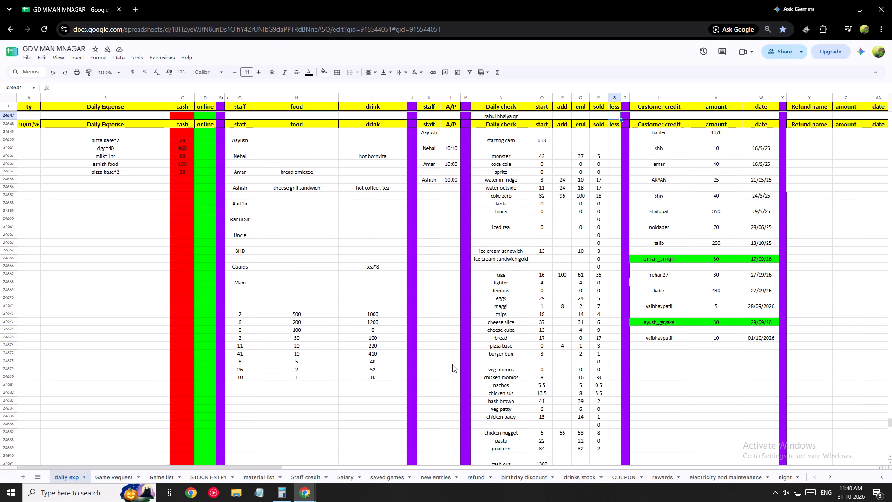
Switch to the ggLeap admin page, look up users matching "master", and clear the user search.
key(alt+Tab)
drag(786, 20, 785, 25)
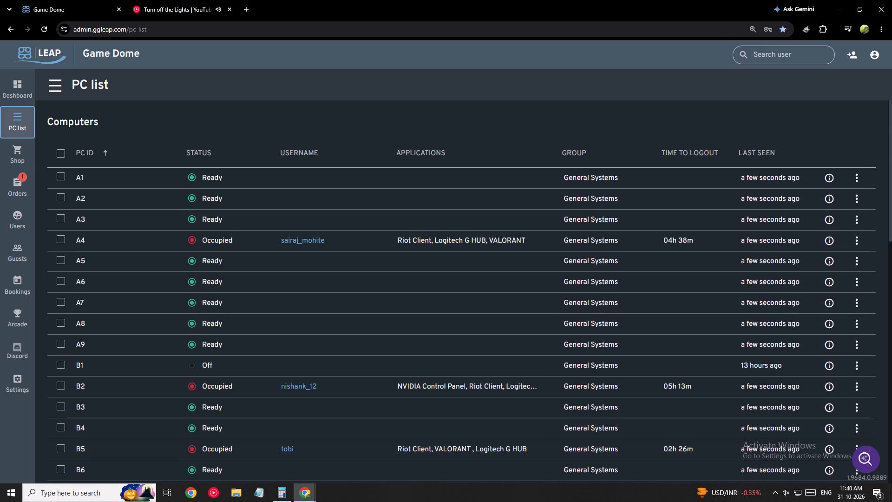
click(791, 56)
key(m)
key(a)
key(s)
key(e)
key(t)
key(r)
key(a)
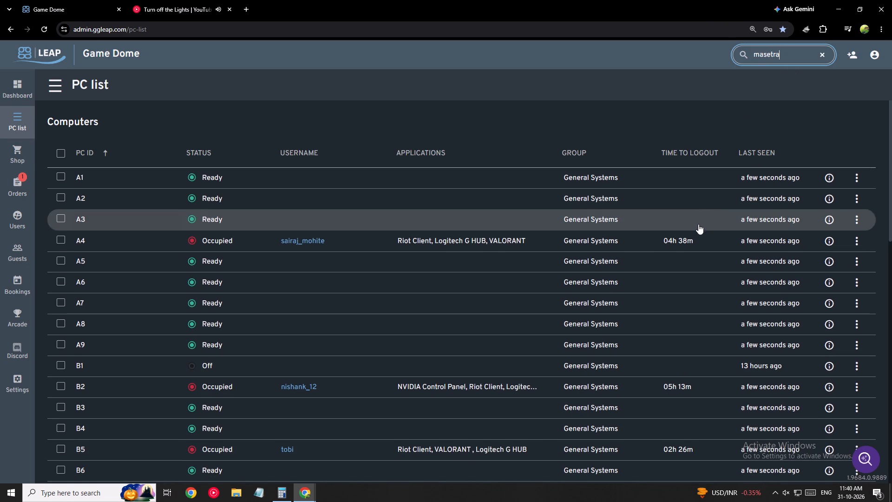
key(BackSpace)
key(BackSpace)
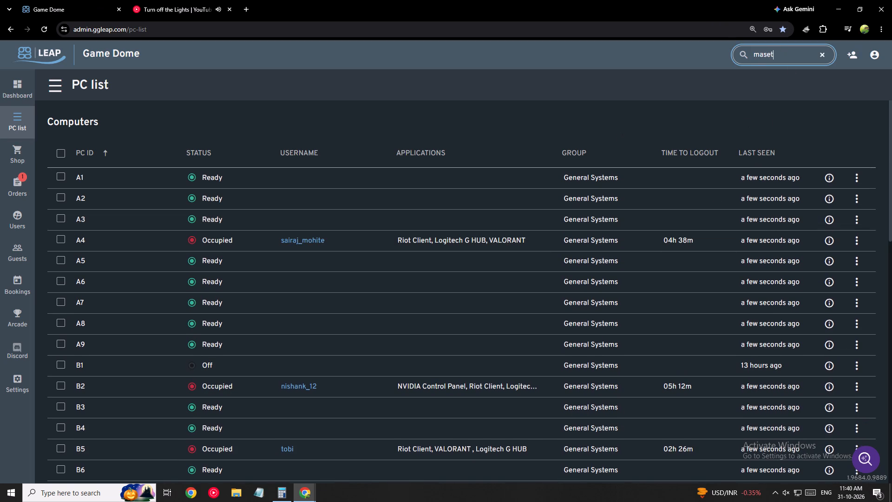
key(BackSpace)
key(BackSpace)
text(ter)
key(BackSpace)
key(BackSpace)
key(BackSpace)
key(BackSpace)
key(BackSpace)
key(BackSpace)
key(BackSpace)
key(BackSpace)
key(BackSpace)
key(BackSpace)
key(BackSpace)
key(BackSpace)
key(BackSpace)
key(BackSpace)
key(BackSpace)
key(BackSpace)
key(BackSpace)
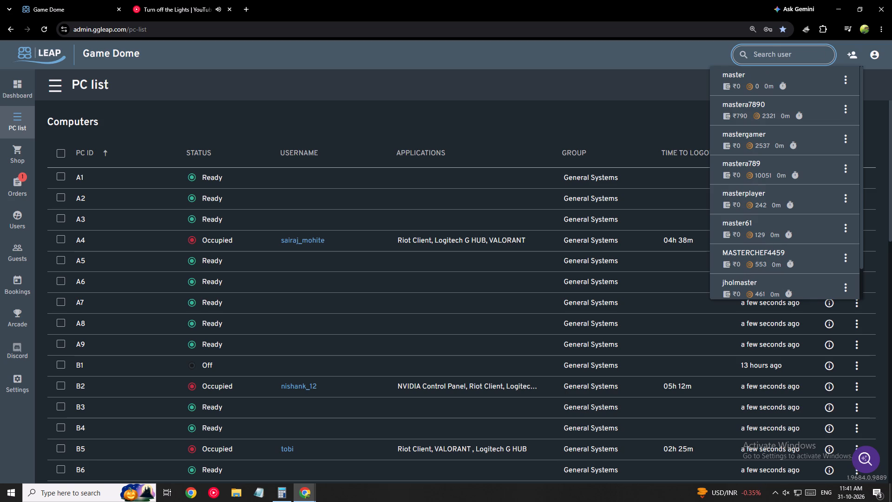
click(422, 113)
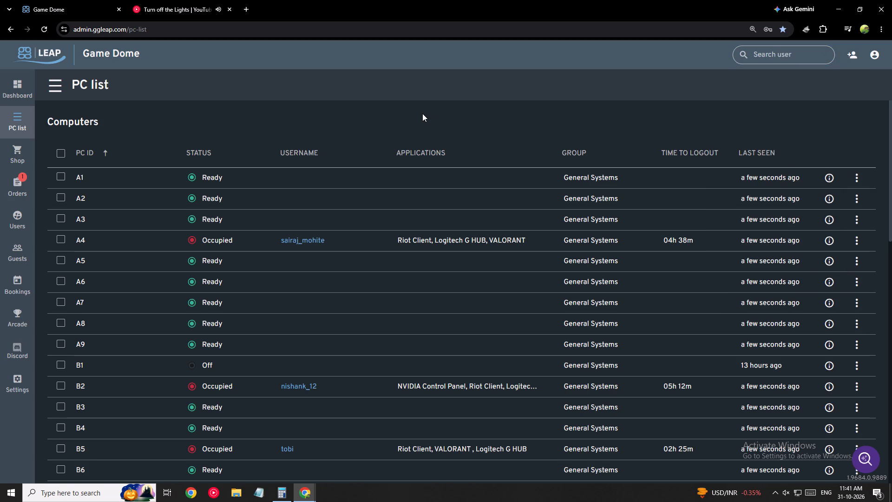
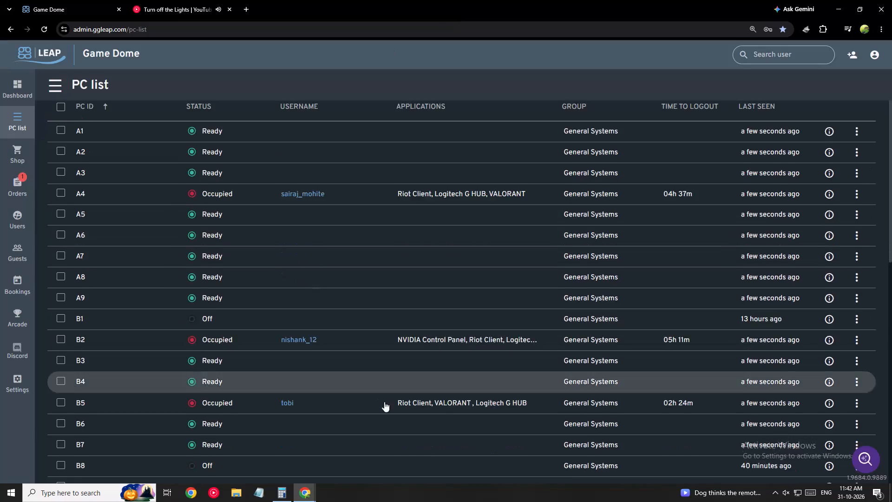
scroll(400, 411, up, 1)
scroll(400, 411, down, 12)
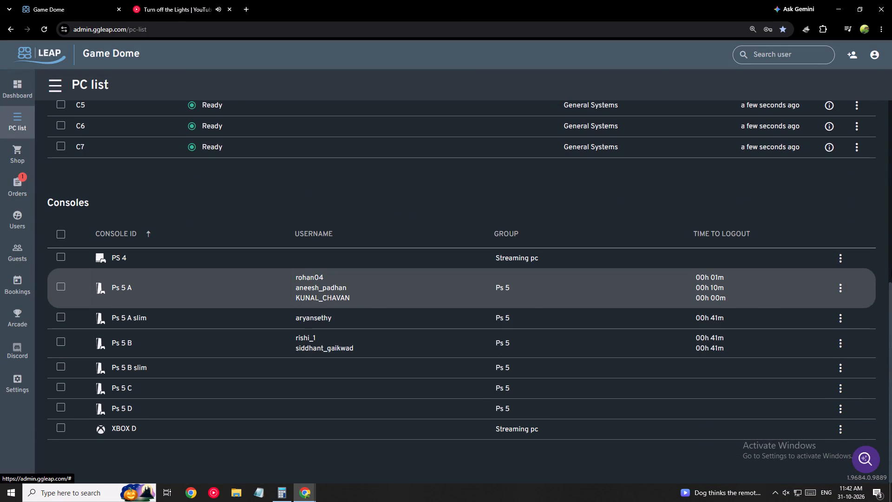
click(336, 300)
click(358, 369)
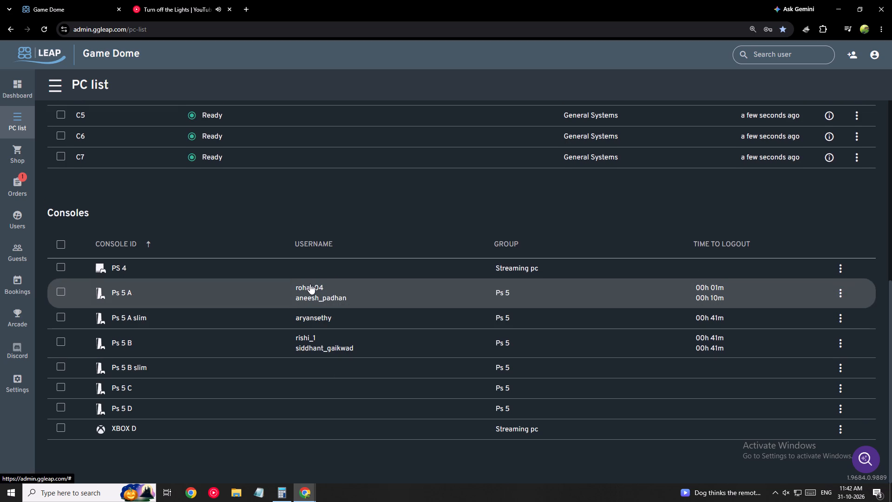
click(310, 284)
click(339, 348)
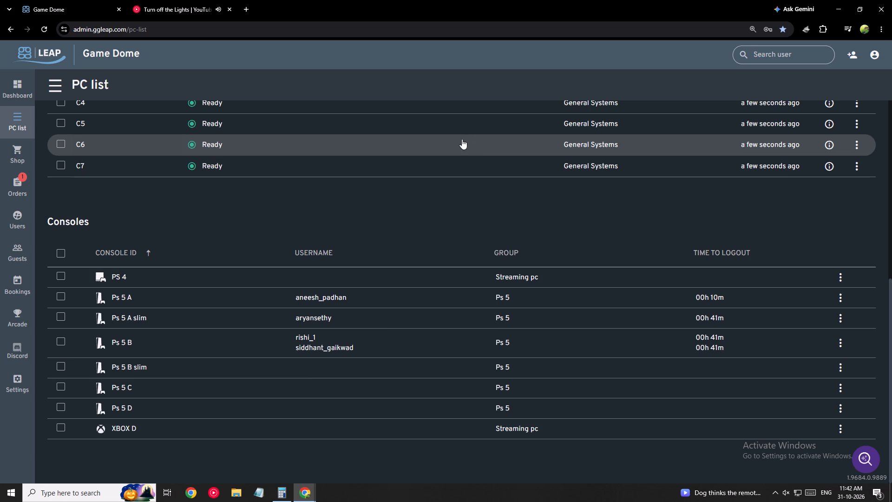
Switch to the YouTube Music page and dismiss the Adblock for Youtube rating pop-up.
click(171, 0)
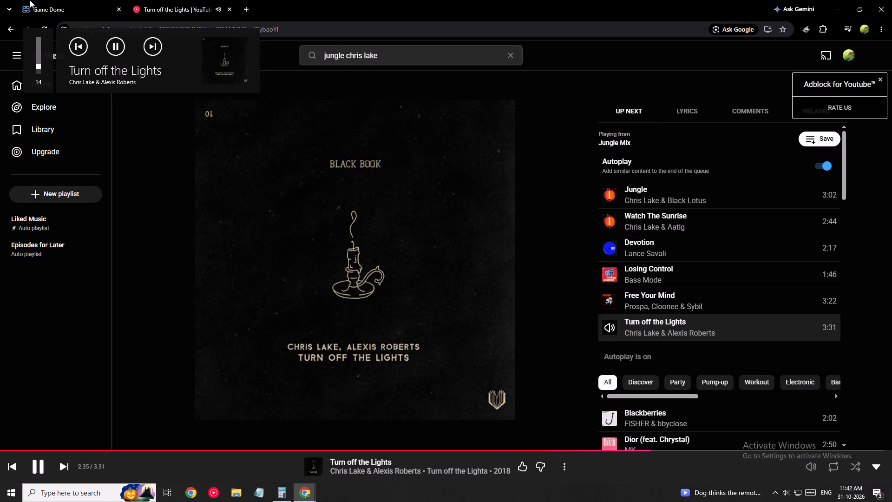
click(879, 79)
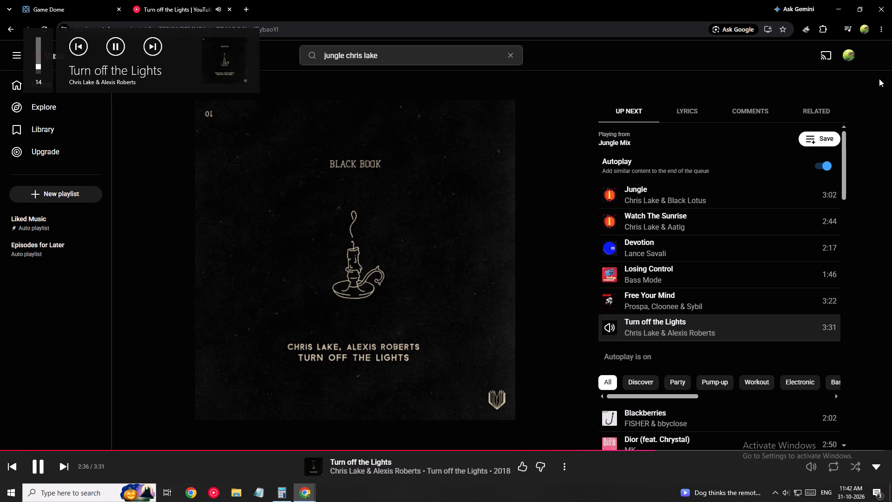
Return to the ggLeap admin page and review the status and remaining time of the computers and consoles.
click(53, 0)
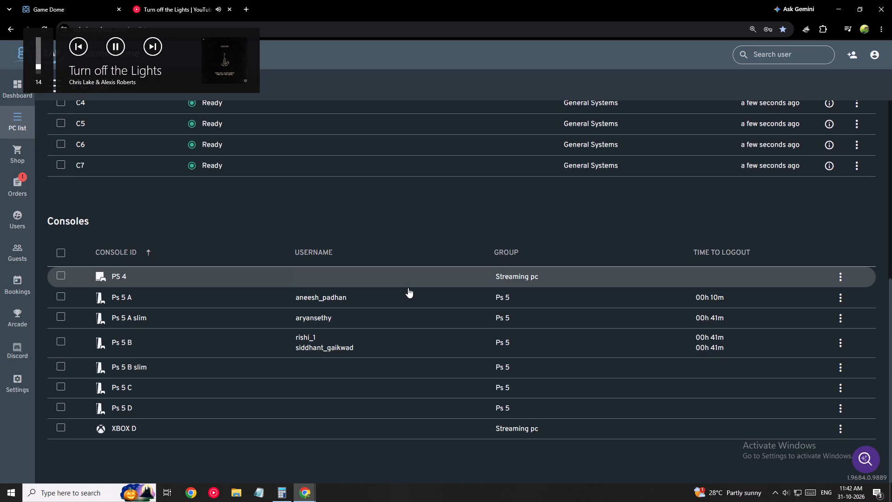
scroll(405, 284, up, 2)
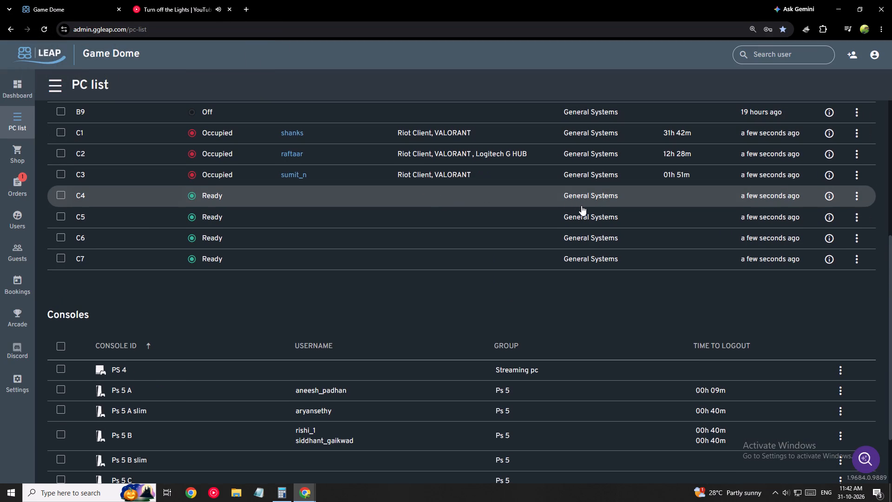
scroll(479, 306, up, 11)
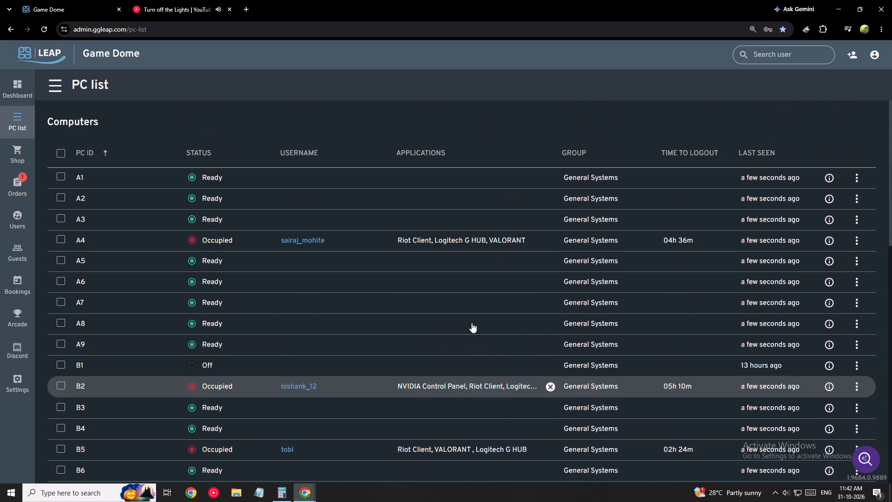
scroll(472, 305, up, 4)
scroll(483, 286, down, 9)
scroll(534, 295, down, 2)
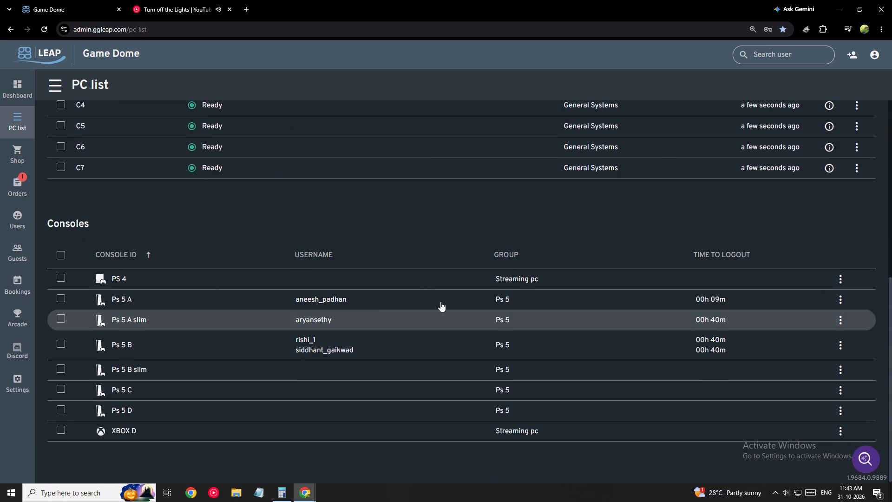
Look up users matching "sanika", examine the first match's user details, activity chart and GamePasses, and return to the PC list.
click(777, 59)
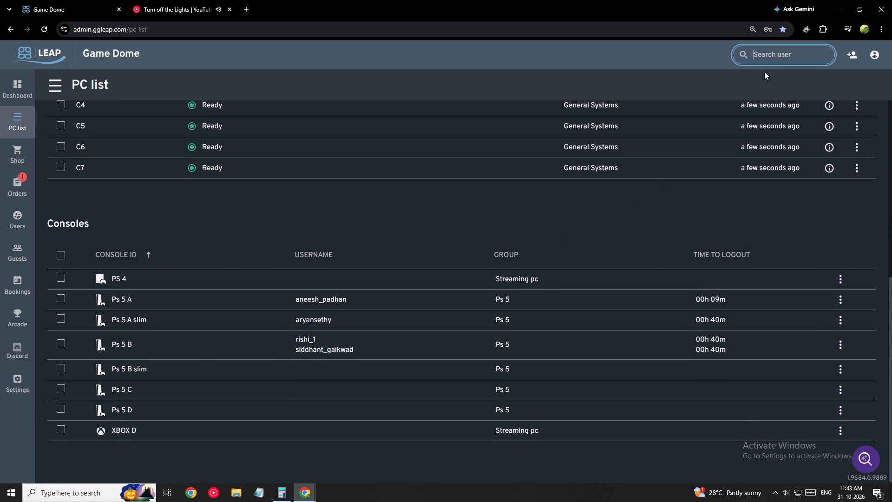
key(s)
key(a)
key(n)
key(i)
key(k)
key(a)
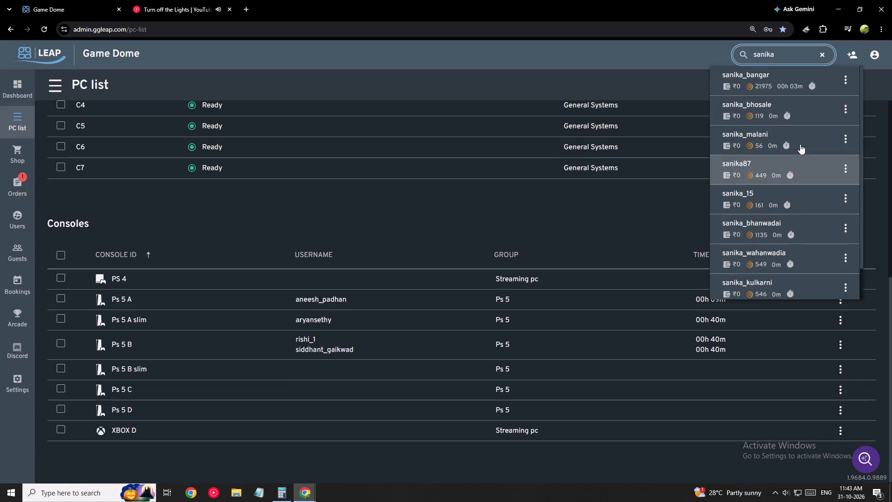
click(847, 84)
click(860, 169)
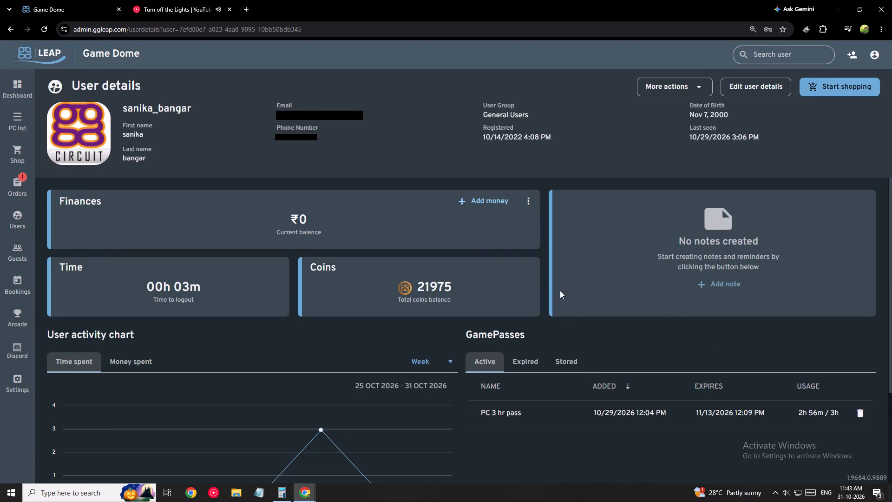
scroll(285, 382, down, 6)
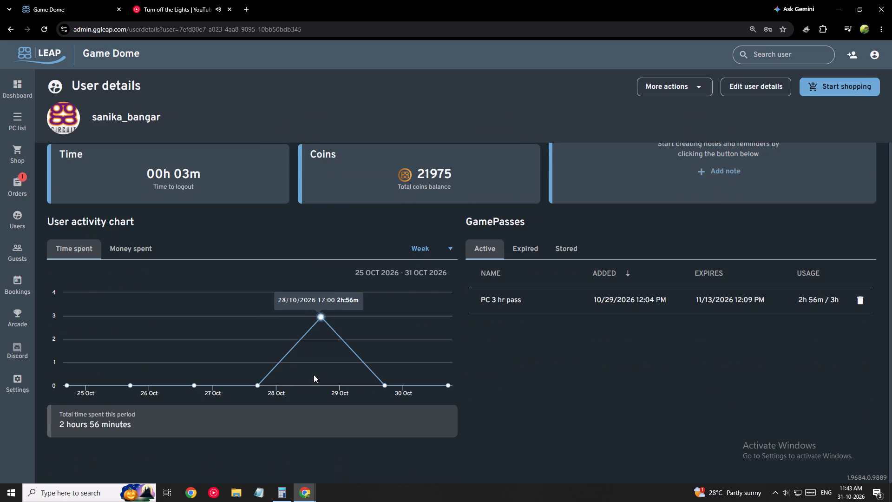
scroll(314, 375, down, 2)
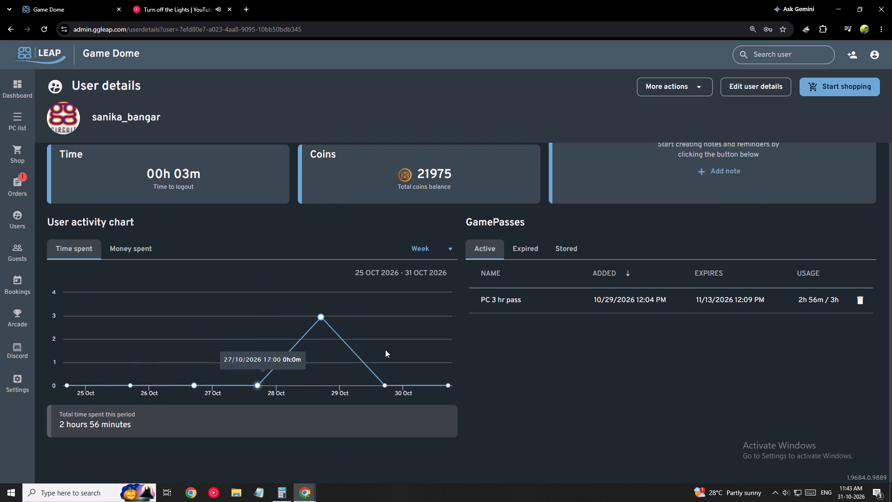
click(4, 125)
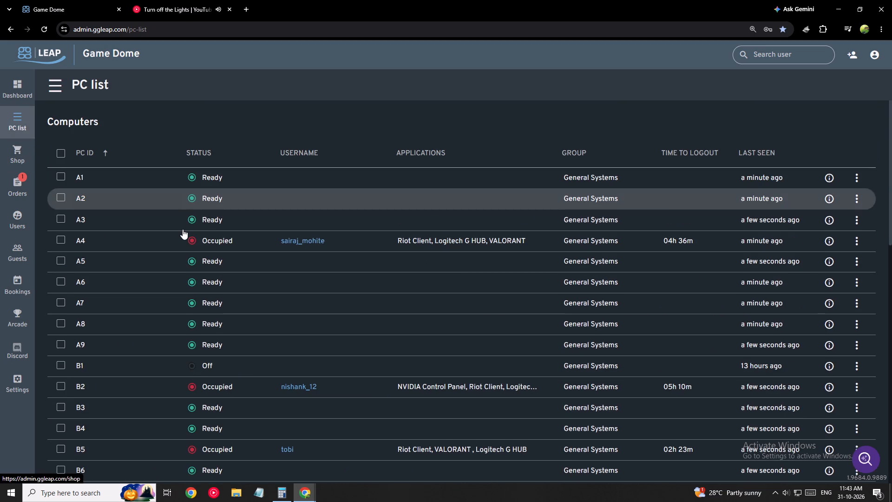
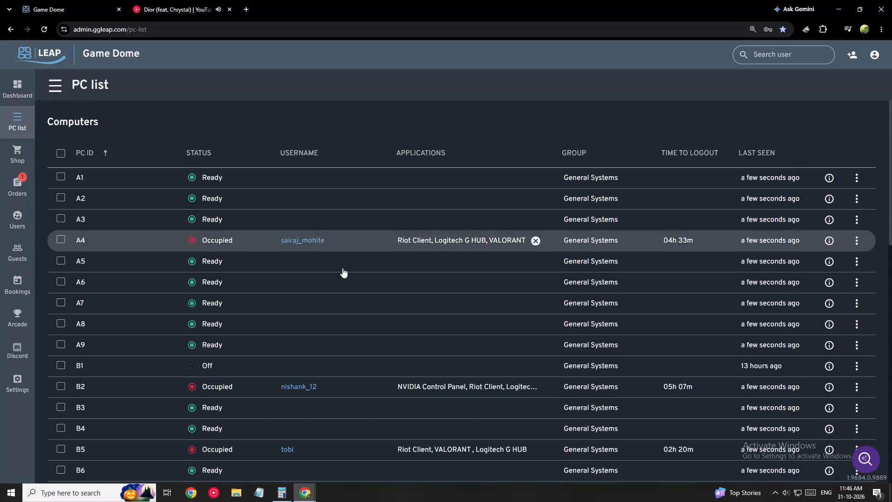
Look up the user "kedar" and open a sale for that exact account in the full shop.
scroll(352, 271, down, 5)
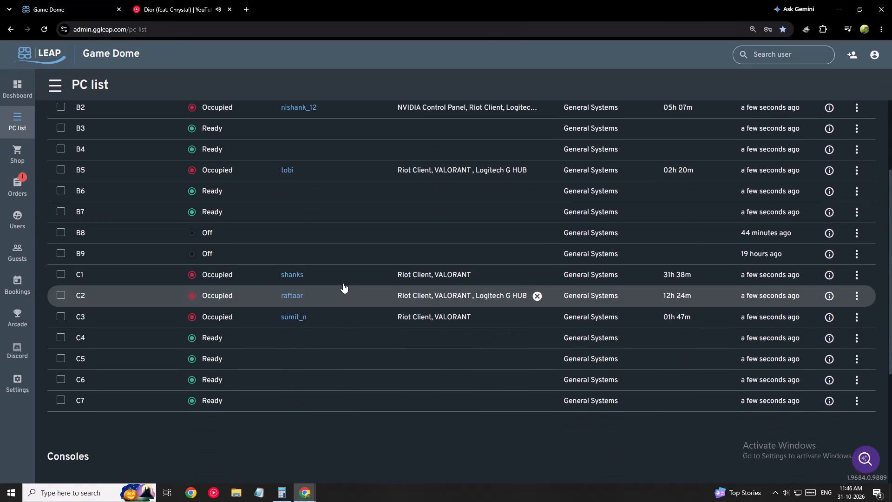
scroll(329, 288, down, 2)
click(761, 58)
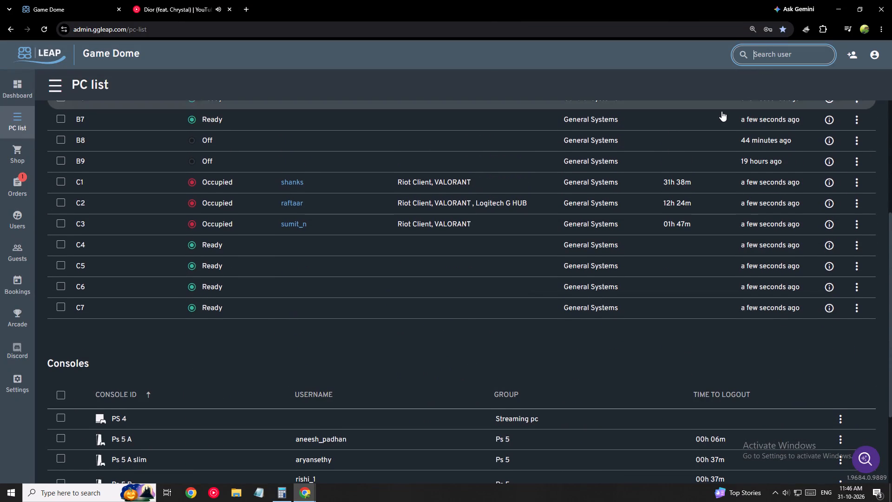
key(k)
key(e)
key(d)
key(a)
key(r)
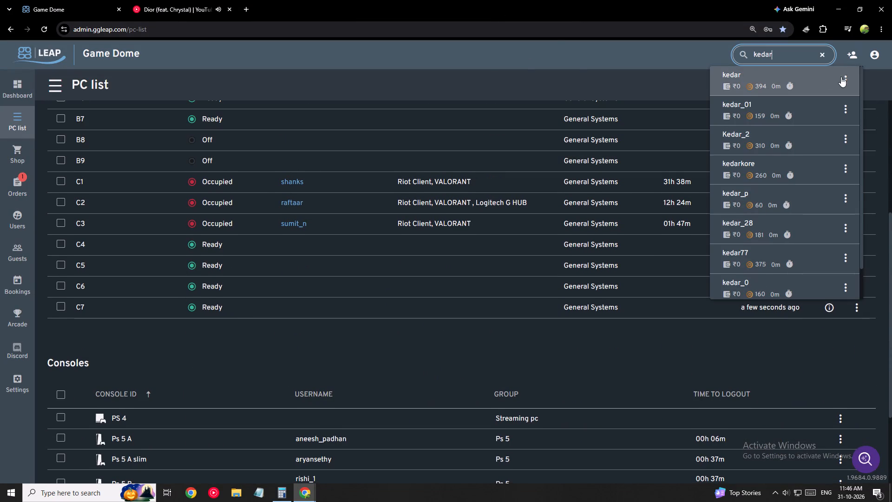
scroll(271, 321, down, 2)
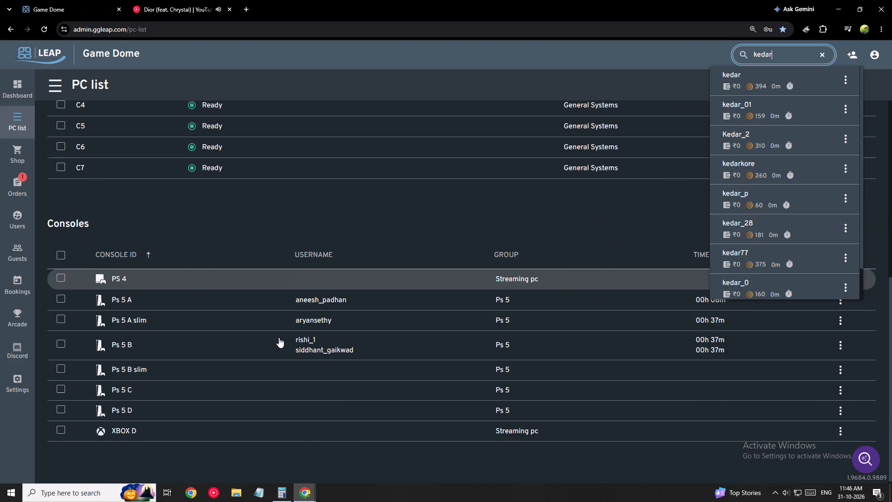
scroll(279, 337, down, 5)
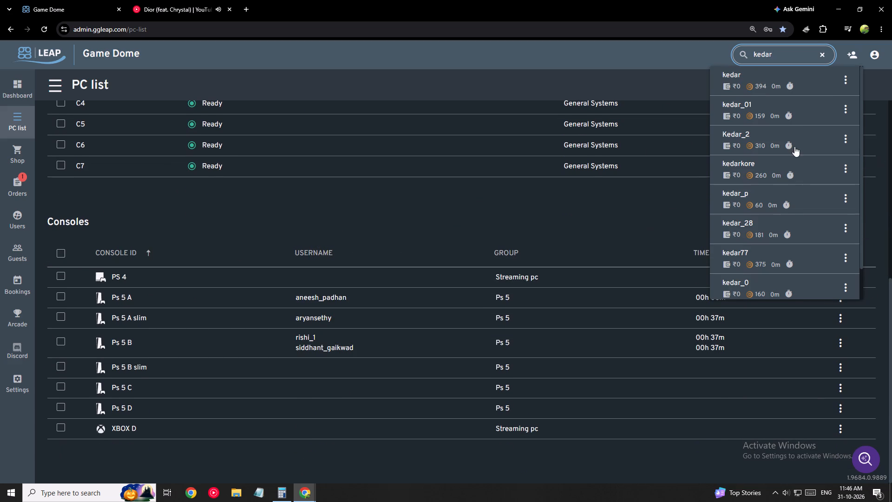
click(841, 73)
click(858, 85)
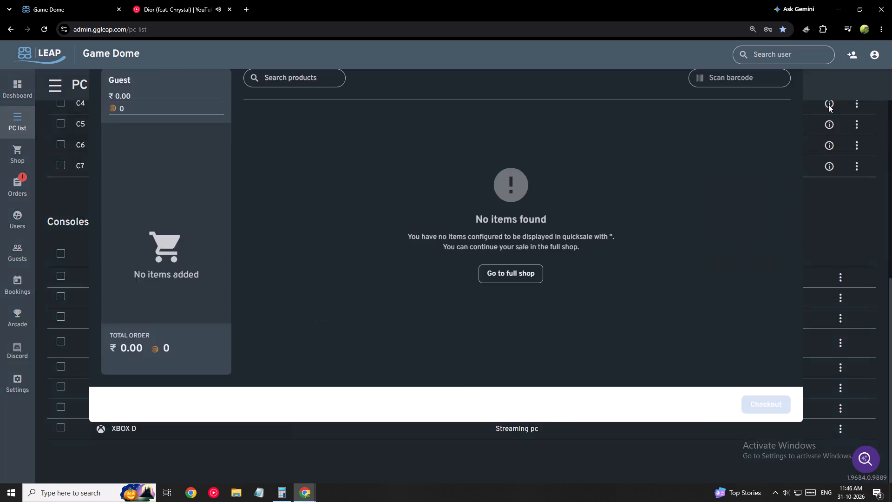
click(706, 433)
click(699, 445)
Sell kedar one 1 hr Ps5 Console rental GamePass and charge the ₹100 in cash.
click(338, 150)
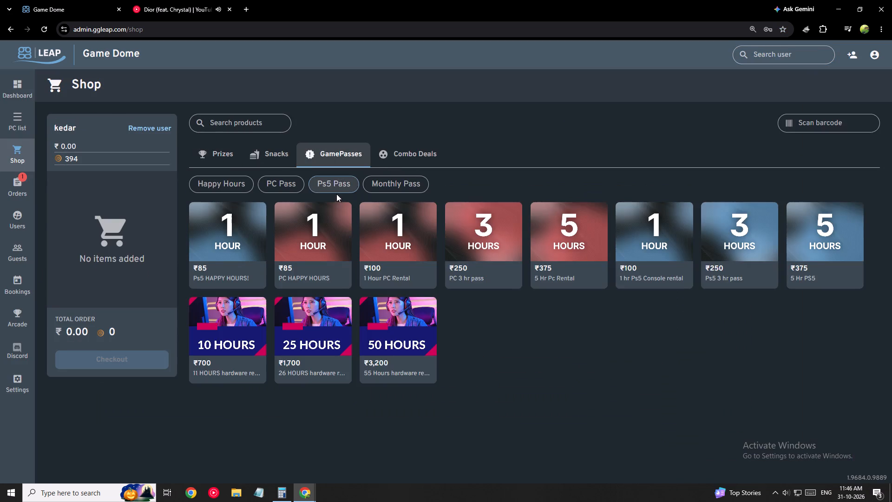
click(332, 181)
drag(200, 261, 47, 229)
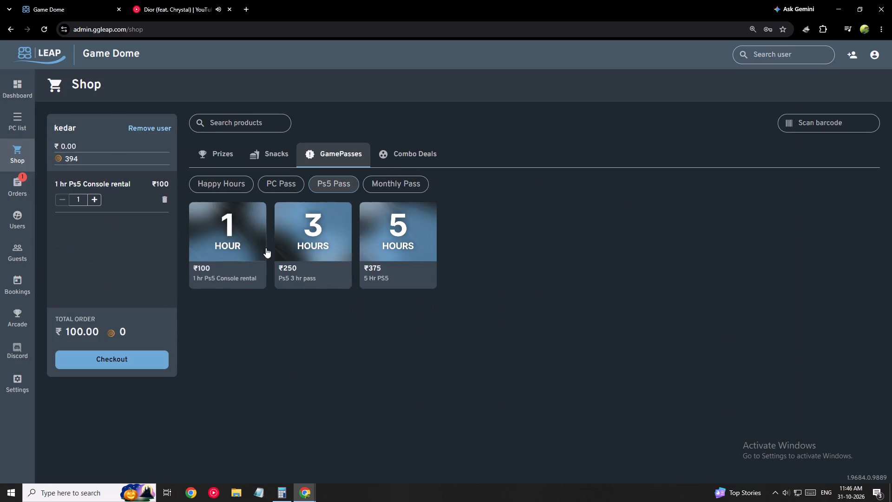
click(110, 350)
click(270, 291)
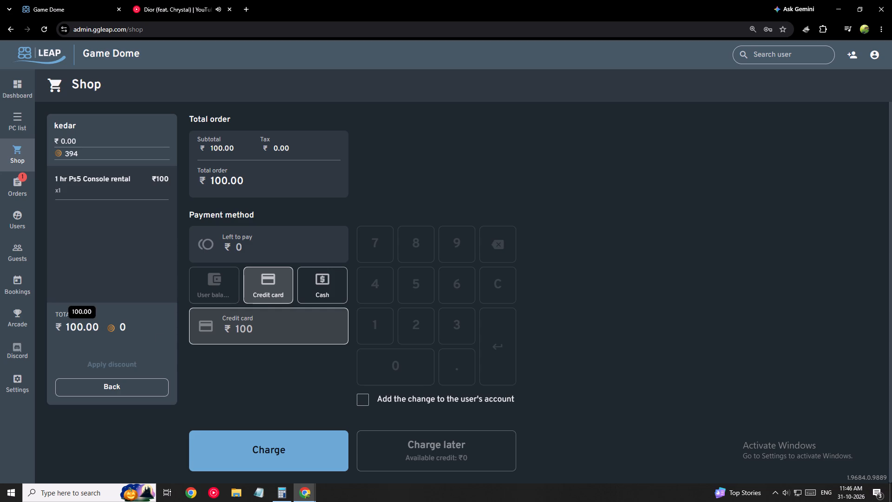
click(277, 291)
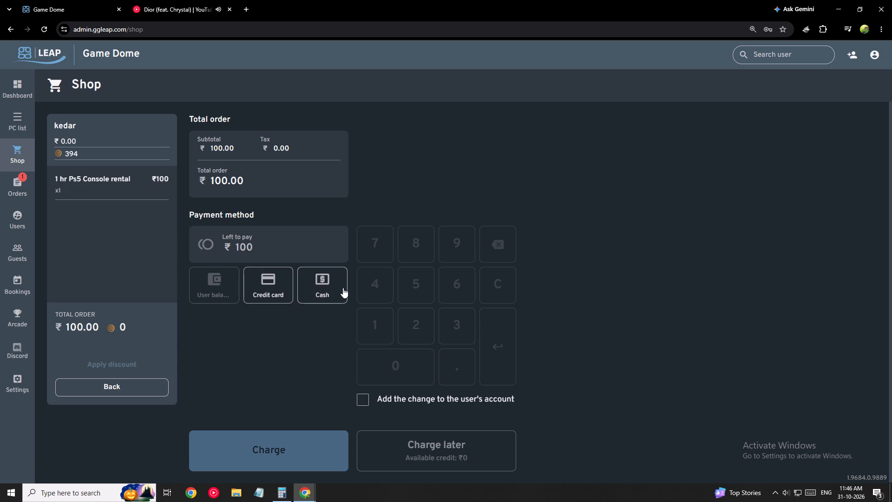
click(343, 288)
click(292, 448)
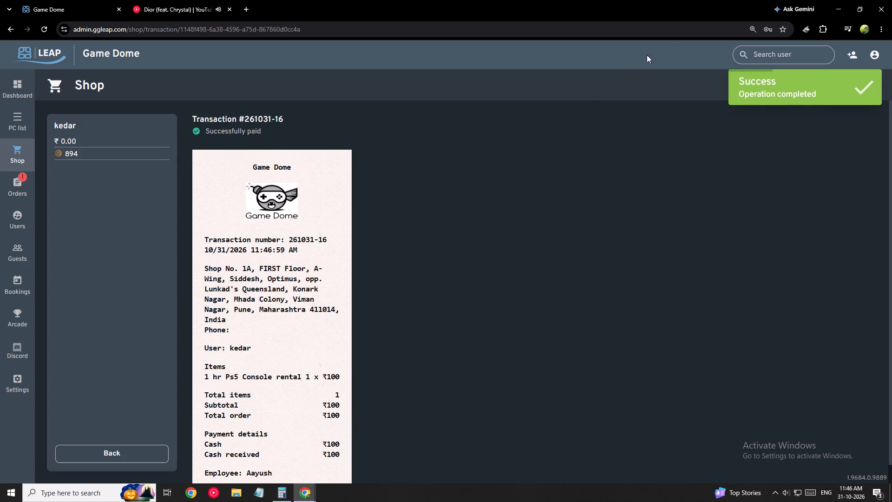
Look up the user "advait" and open a sale for the first match, Advait, in the full shop.
click(769, 59)
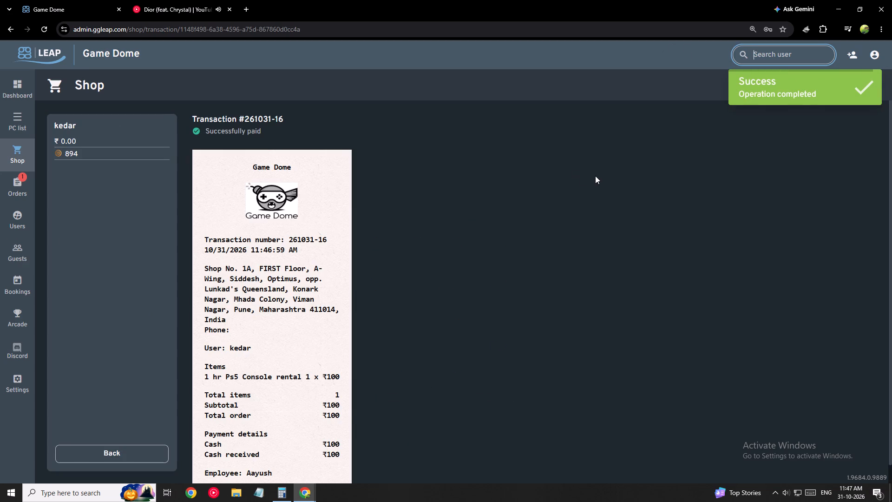
text(adv)
text(ait)
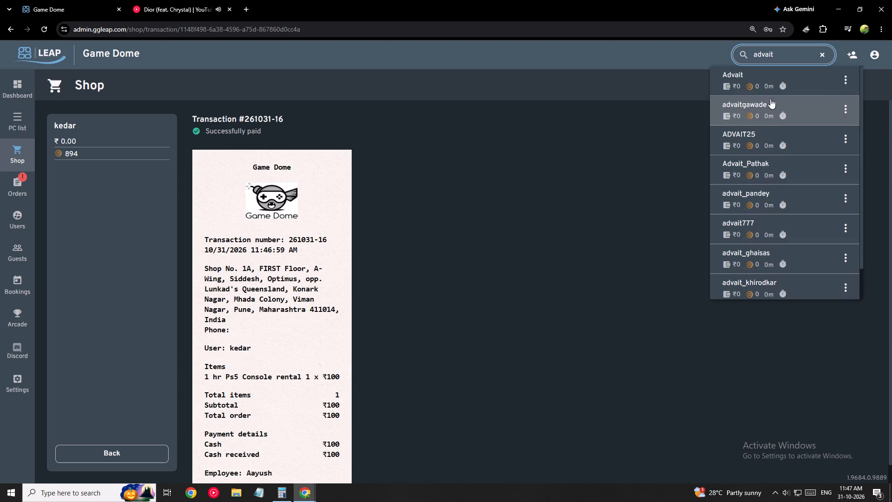
click(845, 81)
click(858, 85)
click(720, 444)
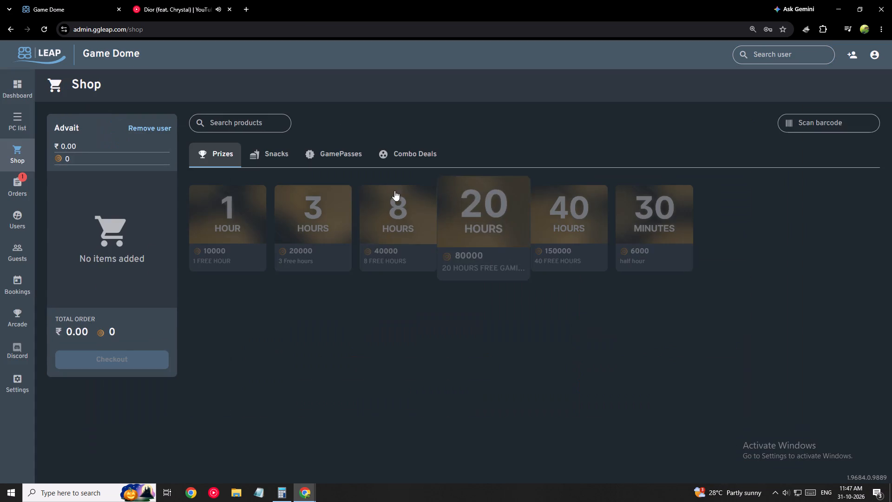
Sell Advait one 1 hr Ps5 Console rental GamePass and charge the ₹100 to credit card.
click(370, 166)
click(339, 159)
click(334, 188)
drag(214, 262, 84, 268)
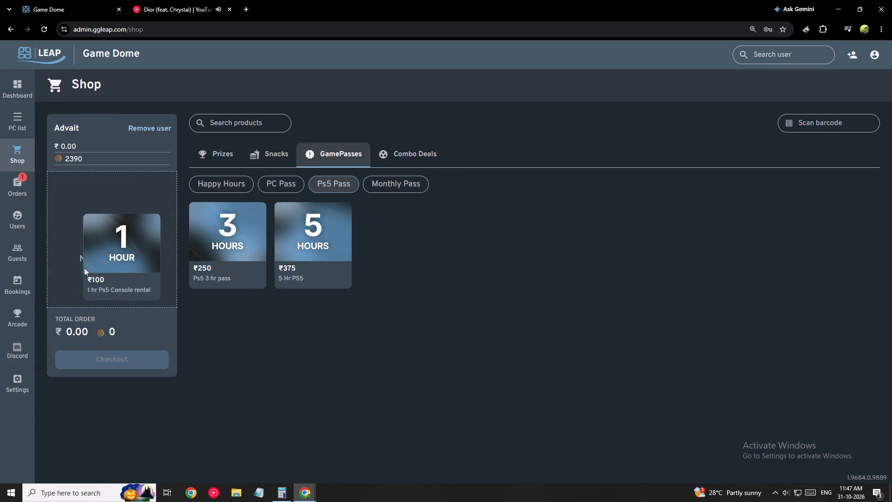
drag(84, 268, 67, 259)
click(116, 350)
click(139, 363)
click(261, 284)
click(249, 444)
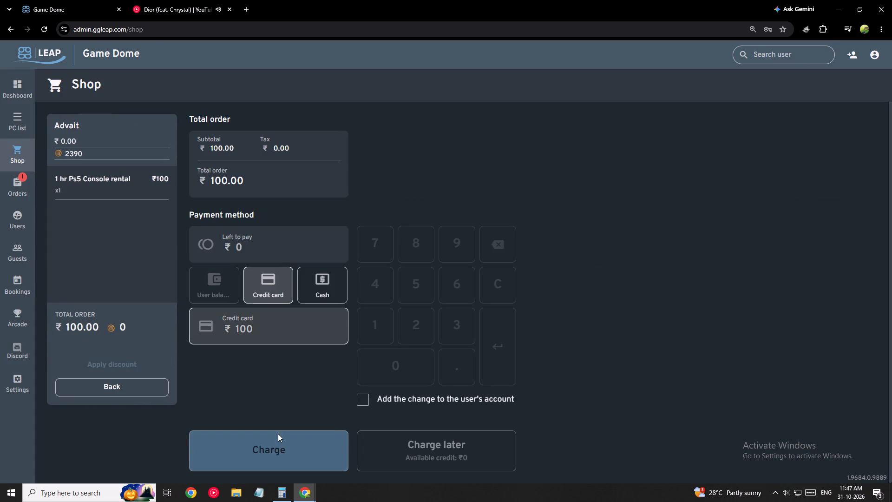
Return to the PC list and review the status of the computers and consoles.
click(0, 114)
scroll(28, 134, down, 4)
scroll(294, 293, up, 1)
scroll(296, 292, down, 5)
scroll(295, 294, up, 1)
scroll(294, 297, down, 2)
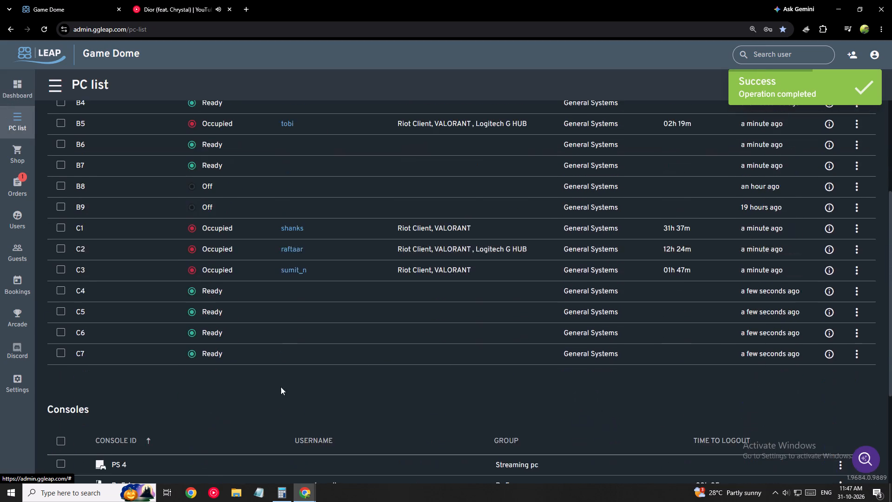
scroll(281, 387, down, 2)
Open kedar's 10/31/26, 11:46 AM order from the order history and copy the username.
click(13, 181)
click(264, 118)
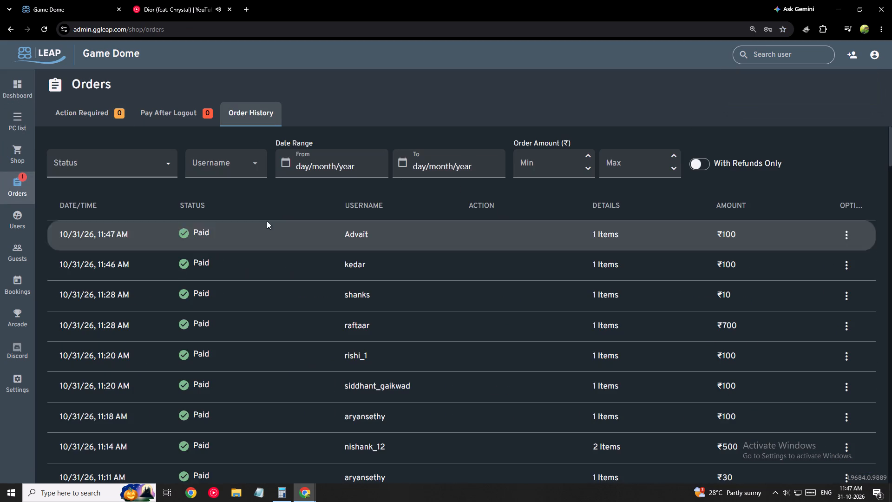
click(365, 264)
click(82, 120)
double_click(67, 122)
key(ctrl+c)
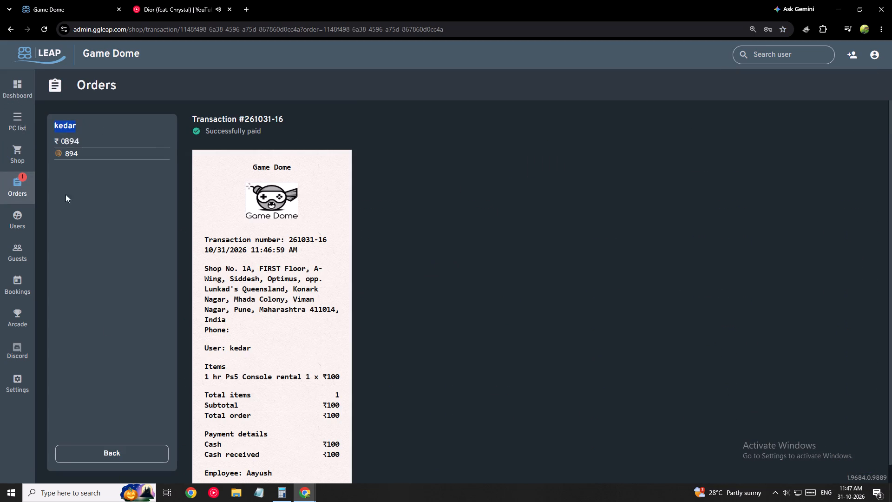
Go back to the order history, open Advait's 11:47 AM order and copy the username.
double_click(129, 442)
click(136, 451)
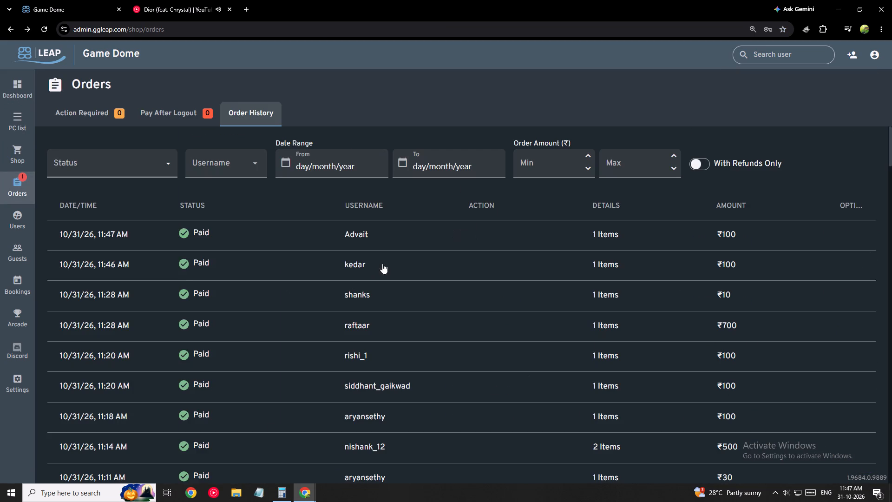
click(355, 237)
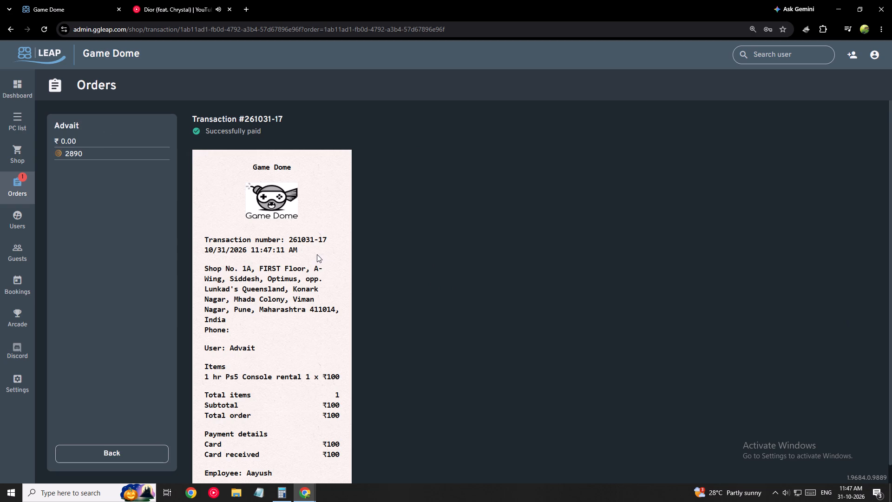
ctrl+double_click(56, 122)
key(ctrl+c)
Start a user login on the Ps 5 B slim console and search the user list for the copied name Advait.
click(7, 118)
scroll(168, 236, down, 10)
scroll(319, 382, up, 1)
scroll(322, 383, down, 1)
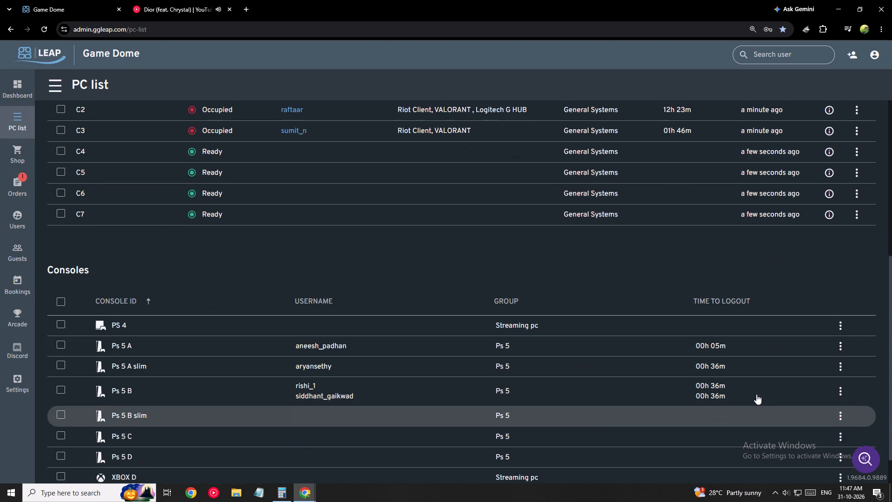
scroll(760, 394, down, 2)
click(837, 364)
click(853, 373)
click(398, 262)
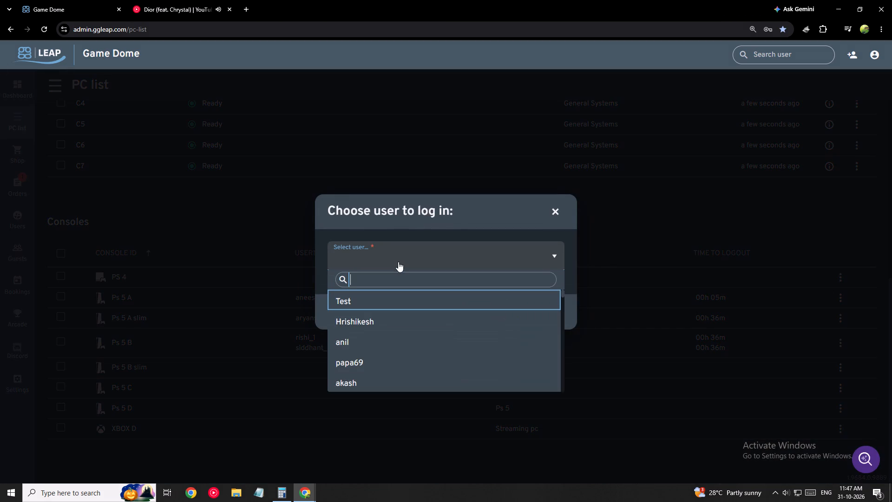
key(ctrl+v)
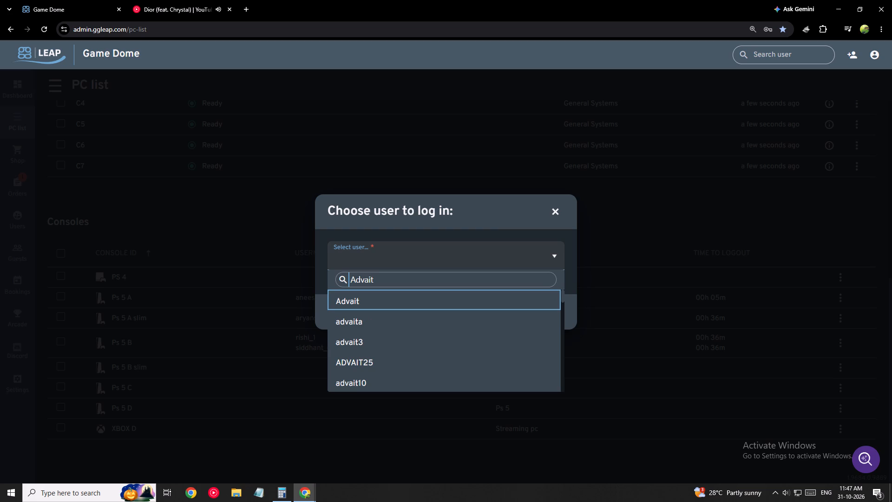
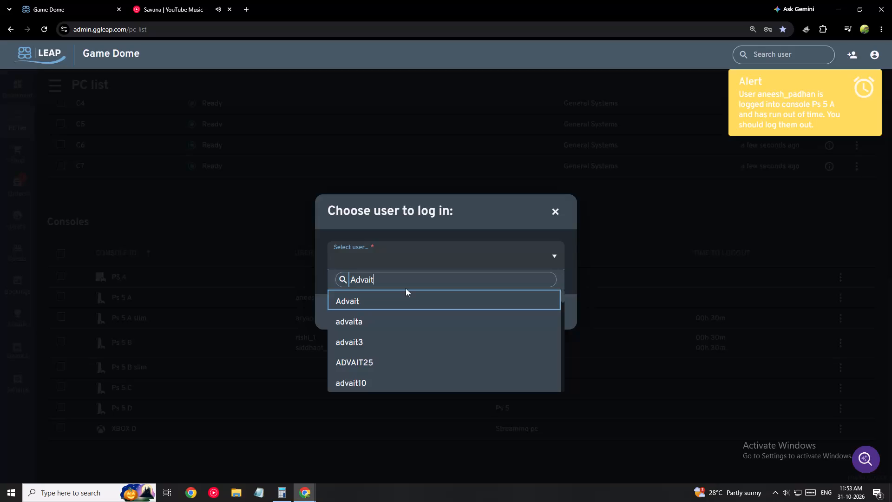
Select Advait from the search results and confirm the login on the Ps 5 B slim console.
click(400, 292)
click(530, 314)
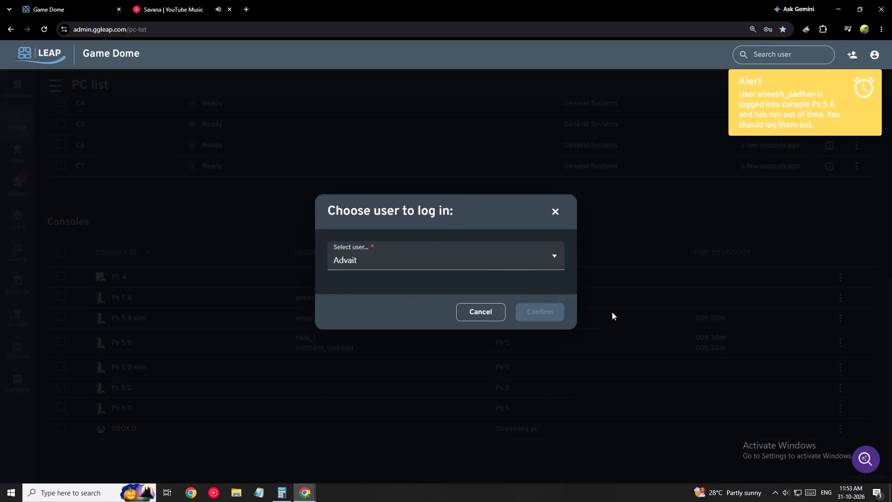
Log out all users from the Ps 5 A console.
click(840, 303)
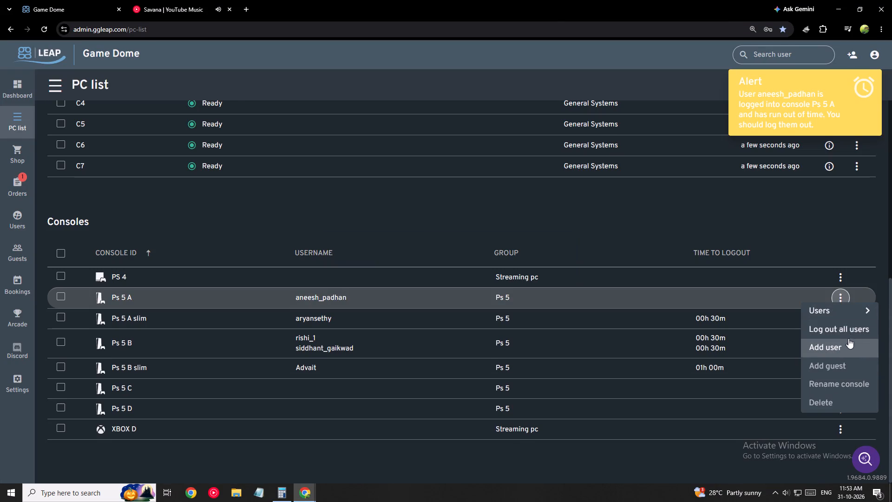
click(853, 327)
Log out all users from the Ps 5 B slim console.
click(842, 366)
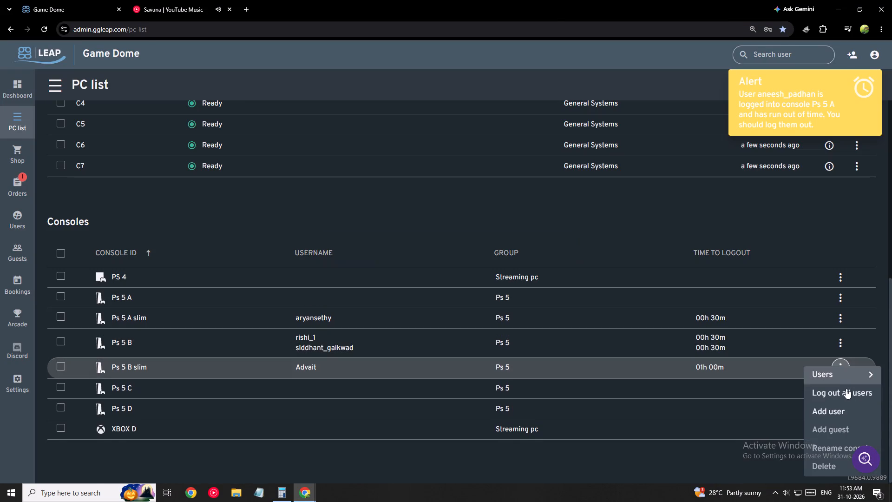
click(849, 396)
Log the user Advait in on the Ps 5 A console, finding the account with the copied username.
click(840, 297)
click(853, 307)
click(400, 266)
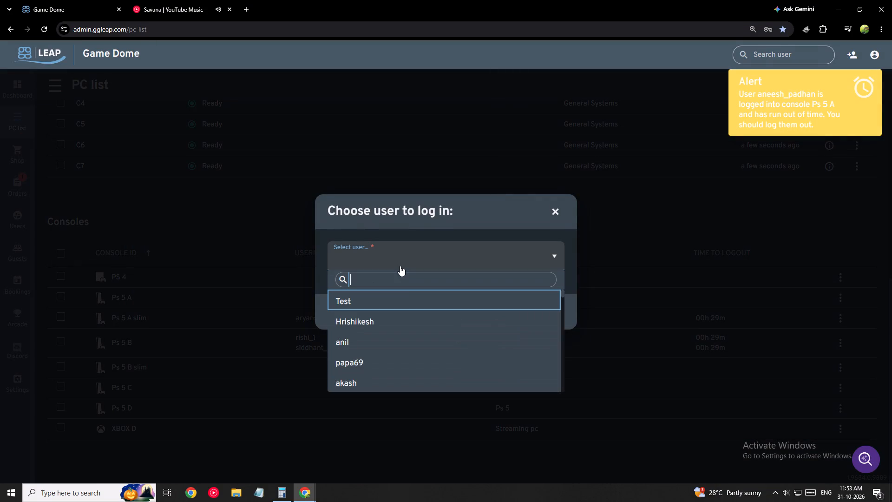
key(ctrl+v)
click(487, 295)
click(544, 310)
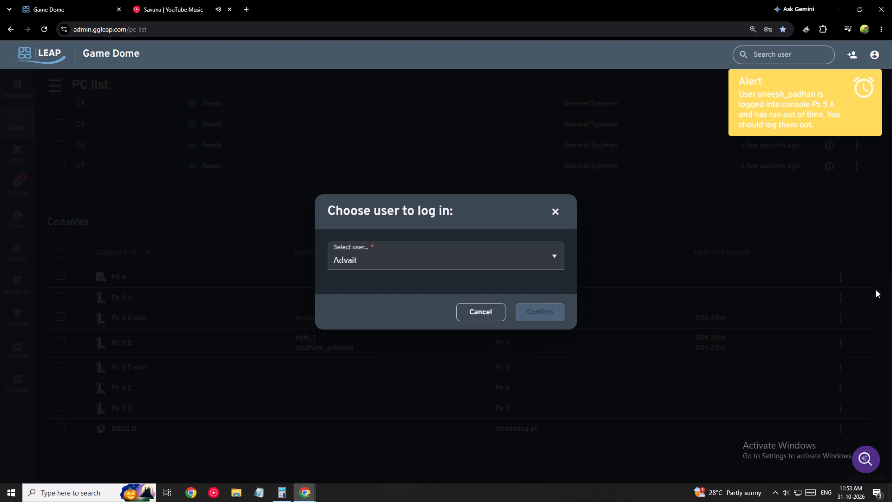
Add kedar as a second user on the Ps 5 A console, using the username copied earlier from the clipboard history.
click(841, 298)
click(833, 351)
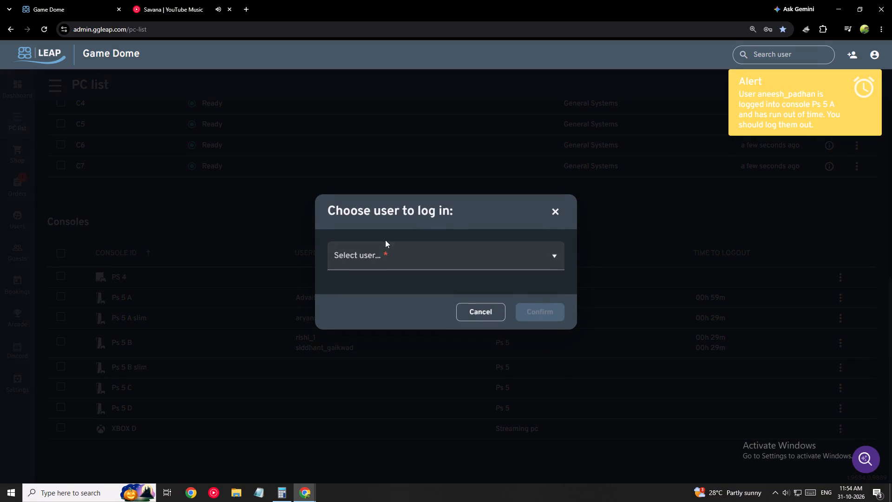
click(400, 259)
key(super+v)
click(388, 355)
key(ctrl+v)
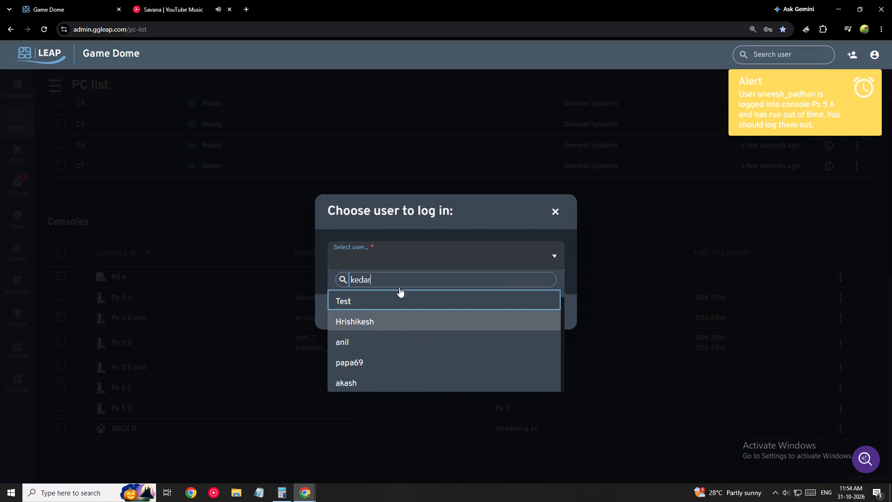
click(399, 283)
click(461, 293)
click(538, 306)
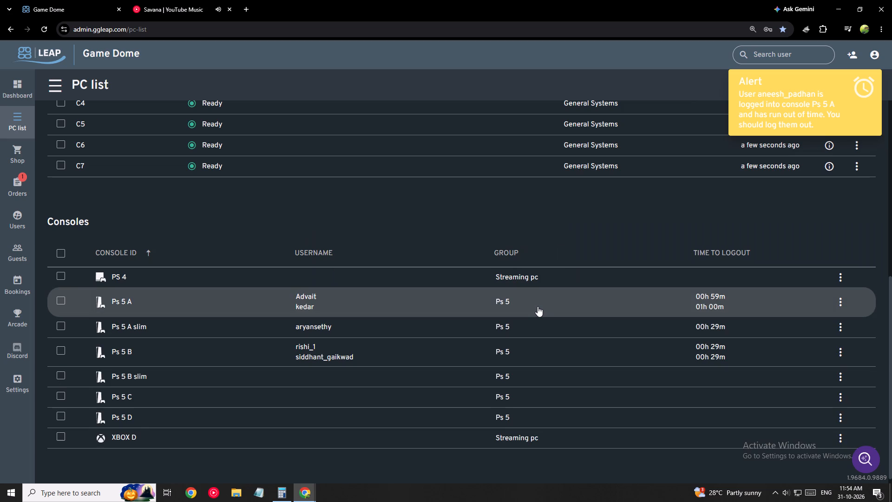
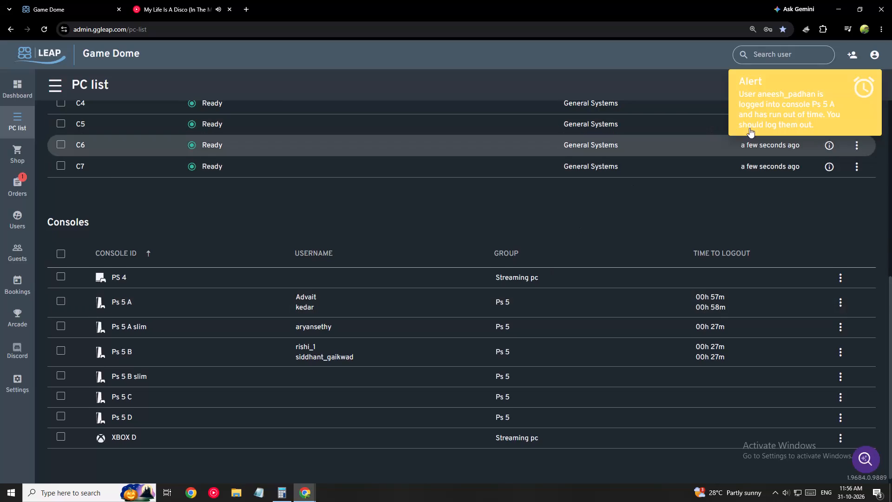
Dismiss the out-of-time alert for the Ps 5 A console.
click(793, 112)
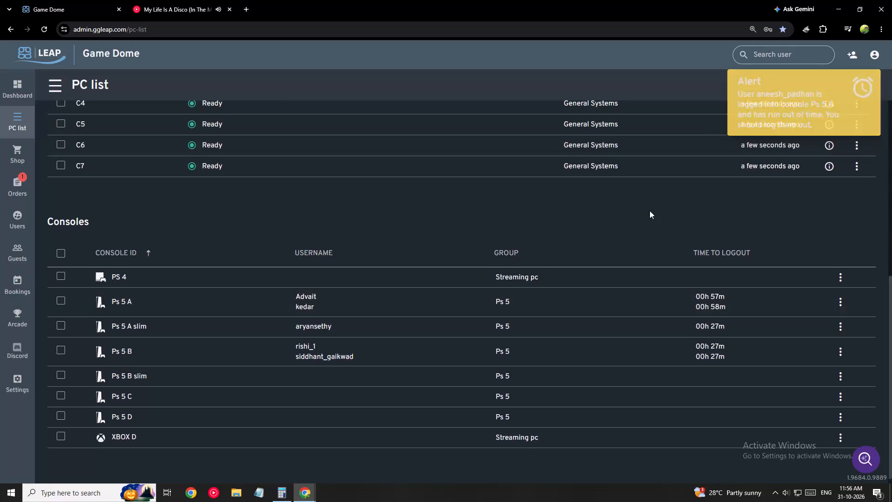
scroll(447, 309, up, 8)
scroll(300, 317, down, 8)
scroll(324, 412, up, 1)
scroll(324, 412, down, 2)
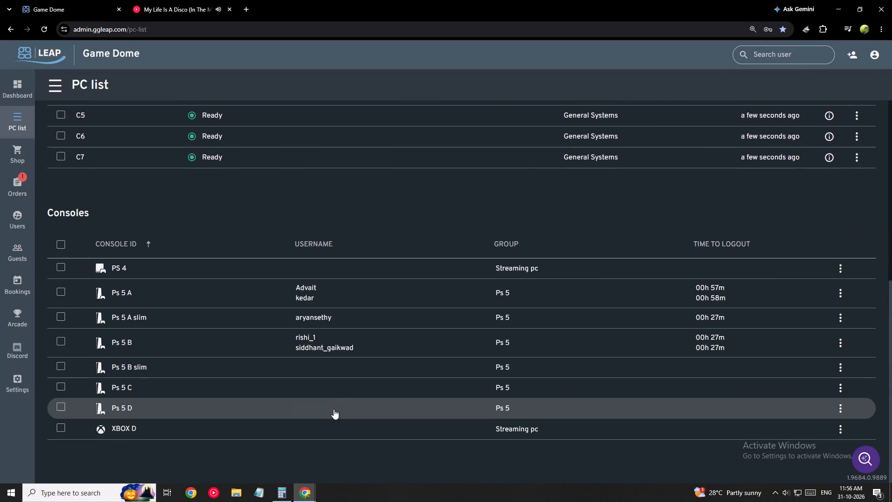
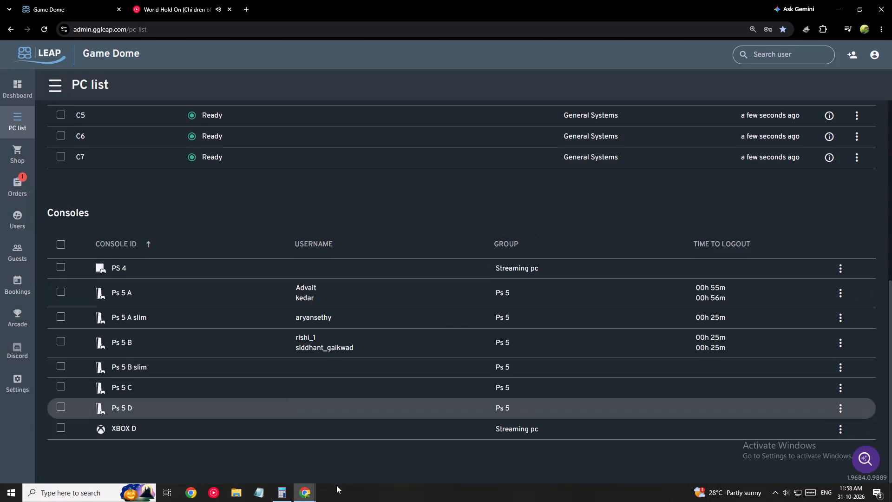
Switch to the GD VIMAN MNAGAR spreadsheet and find the latest day's customer credit entries dated 10/31/2026 on the daily exp sheet.
click(295, 491)
click(295, 451)
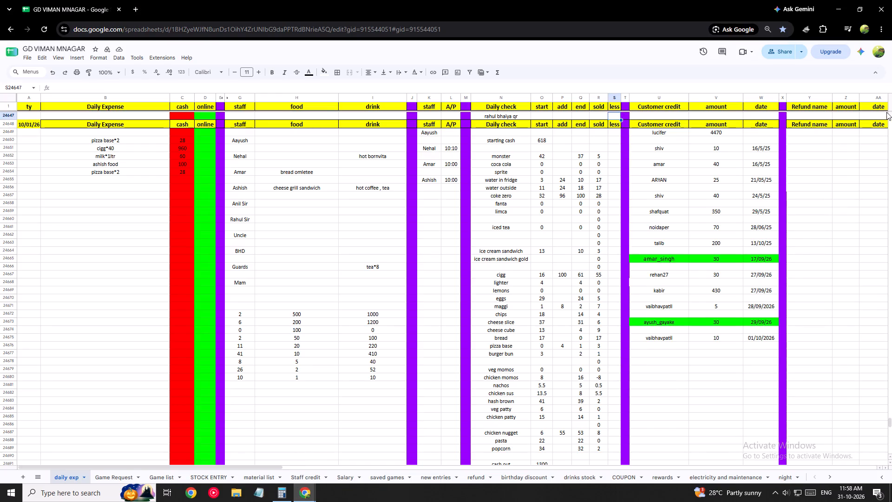
scroll(752, 245, down, 17)
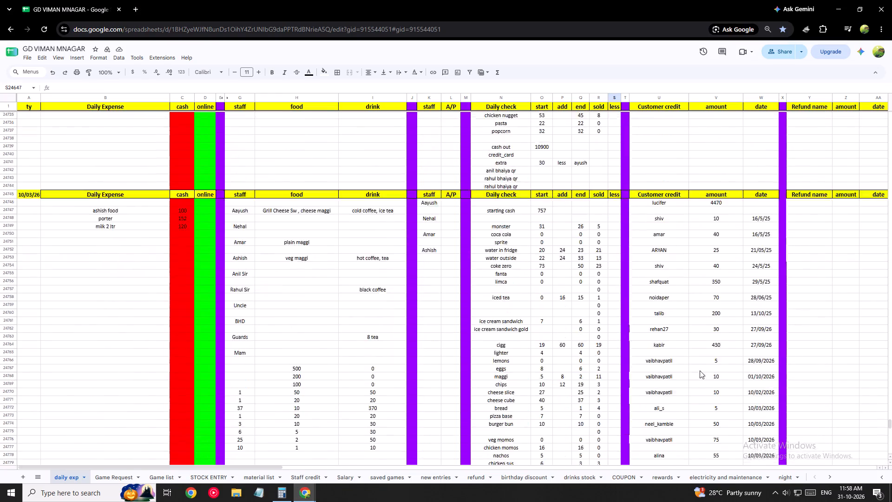
scroll(700, 370, down, 18)
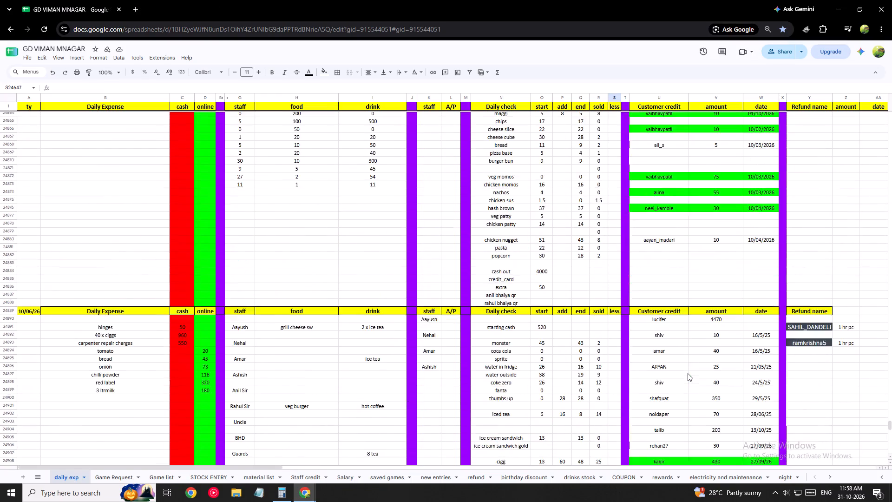
scroll(688, 373, down, 7)
scroll(485, 370, up, 1)
scroll(484, 371, down, 1)
scroll(777, 369, down, 9)
scroll(329, 348, up, 1)
scroll(329, 348, down, 7)
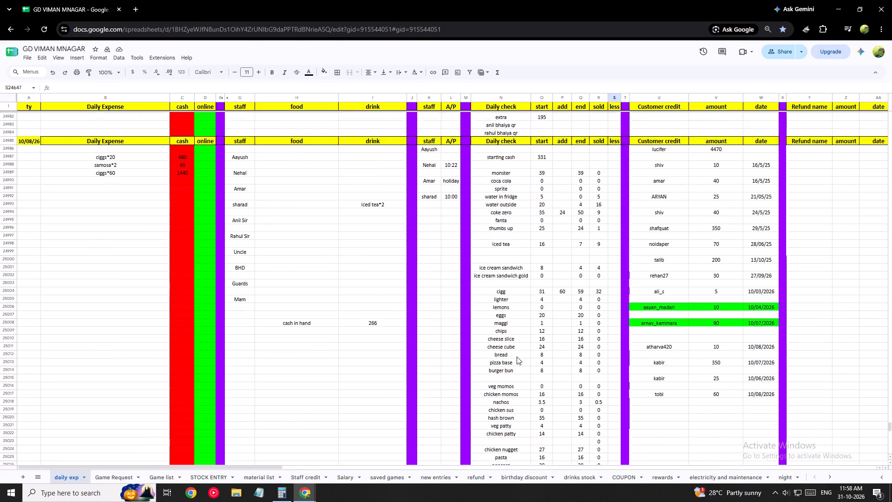
scroll(517, 357, down, 12)
scroll(413, 336, down, 9)
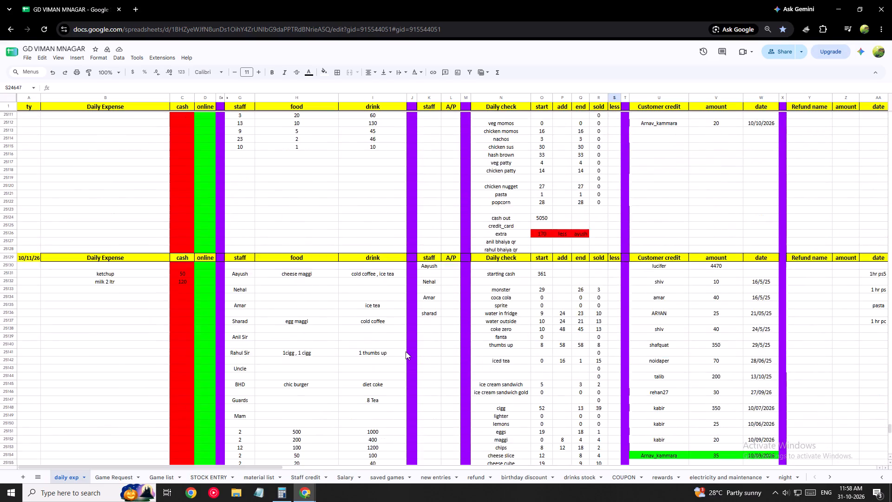
scroll(406, 351, down, 18)
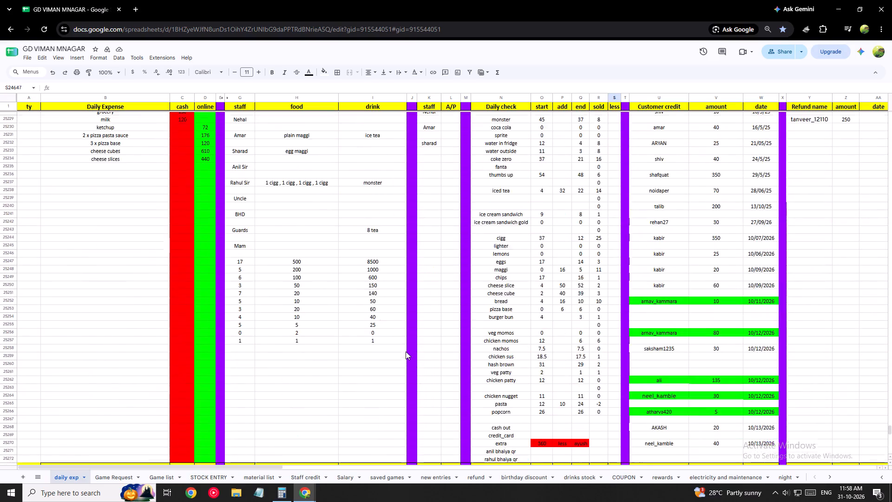
scroll(406, 351, down, 11)
scroll(406, 351, up, 1)
scroll(406, 351, down, 8)
scroll(406, 351, up, 1)
scroll(406, 351, down, 7)
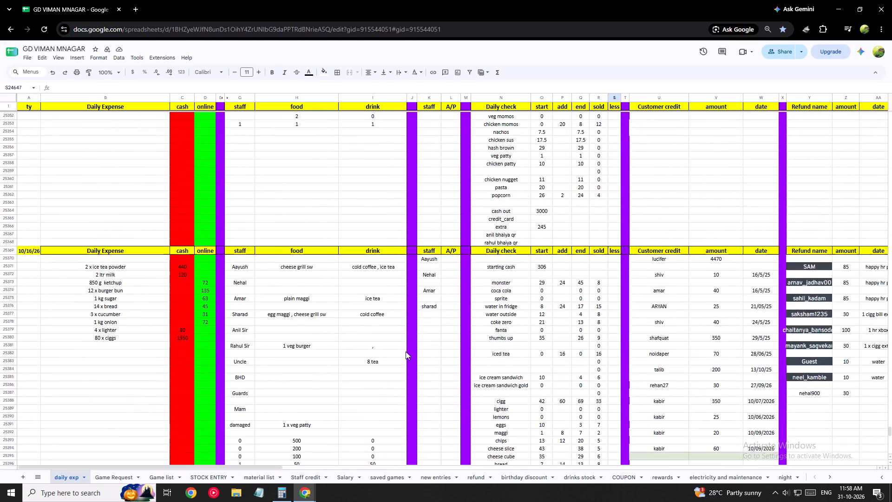
scroll(406, 351, down, 12)
scroll(406, 351, down, 14)
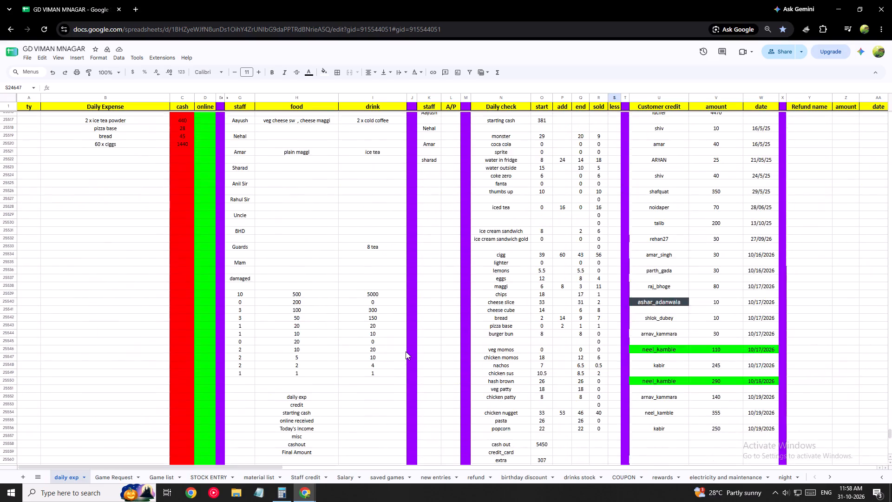
scroll(406, 351, down, 3)
scroll(406, 351, up, 1)
scroll(406, 351, down, 5)
scroll(406, 351, up, 1)
scroll(406, 351, down, 20)
scroll(406, 351, down, 1)
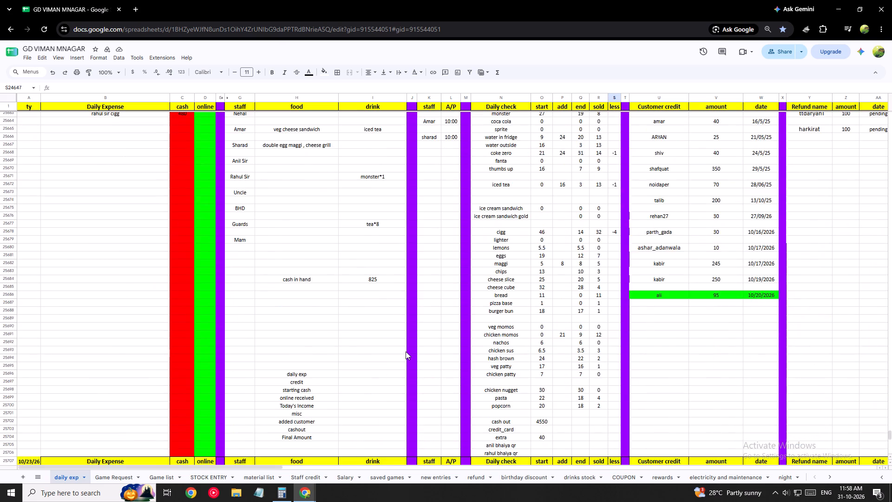
scroll(406, 351, down, 20)
scroll(406, 351, down, 8)
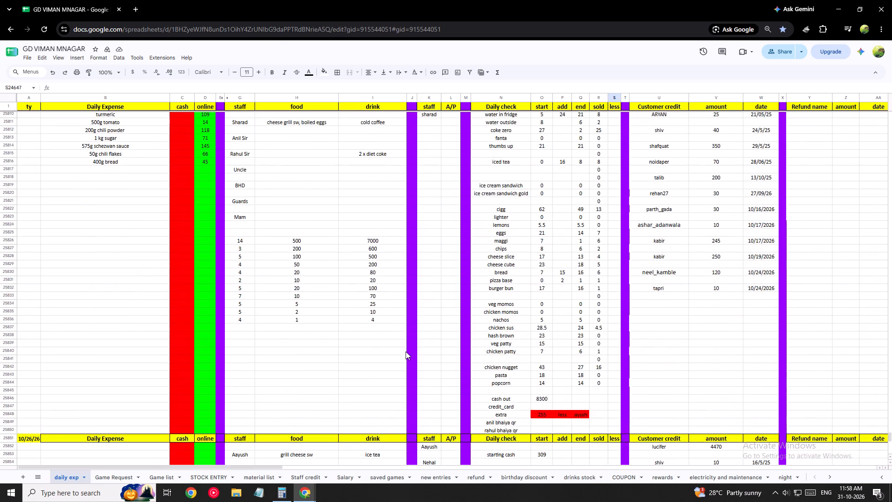
scroll(406, 351, down, 20)
scroll(406, 351, down, 8)
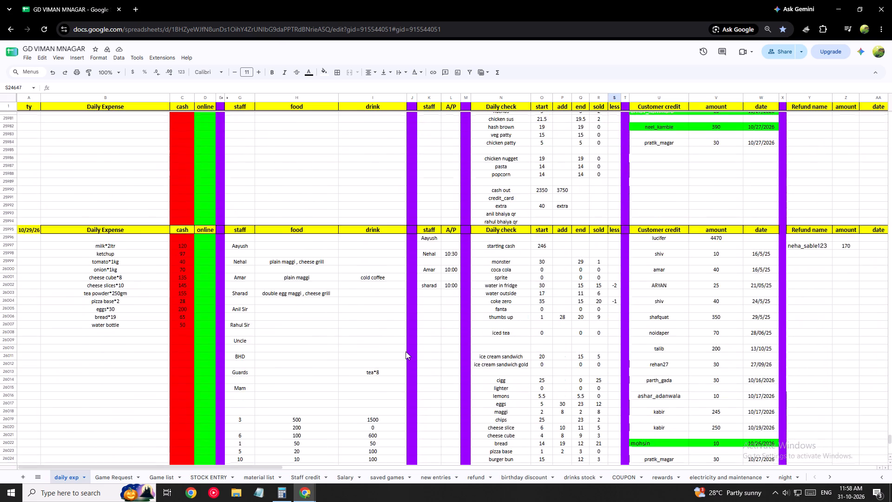
scroll(406, 351, down, 20)
scroll(406, 351, down, 8)
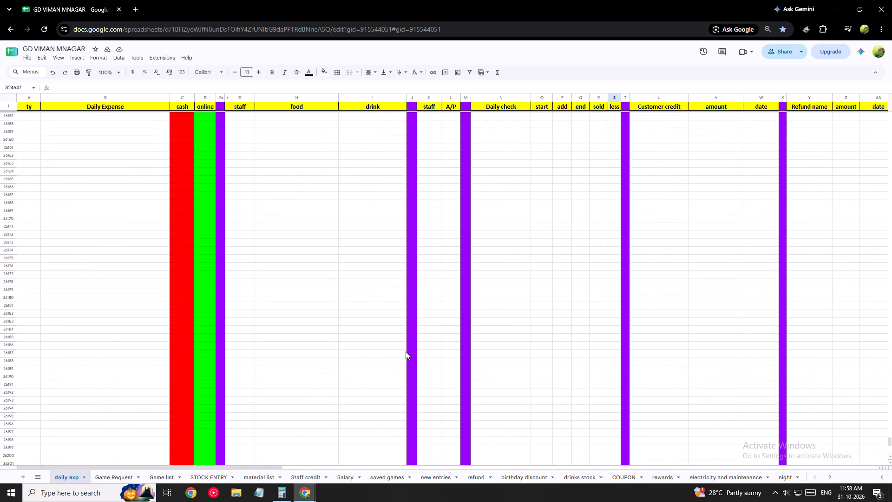
scroll(406, 351, up, 10)
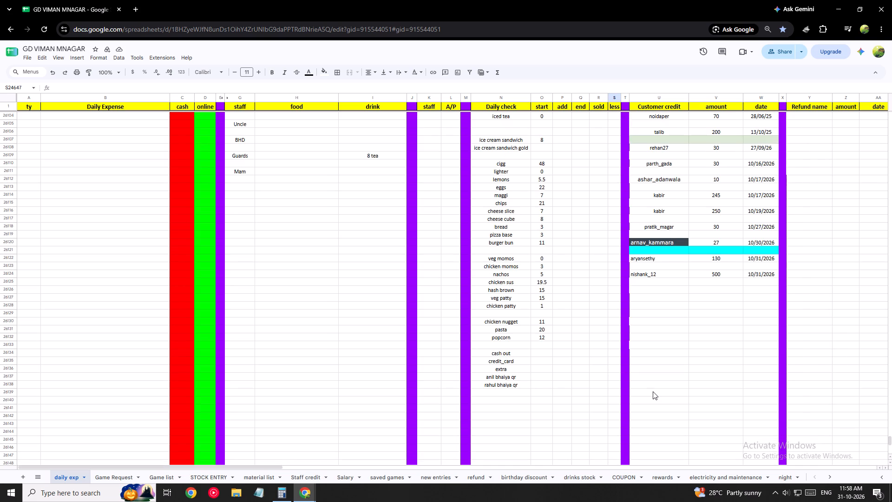
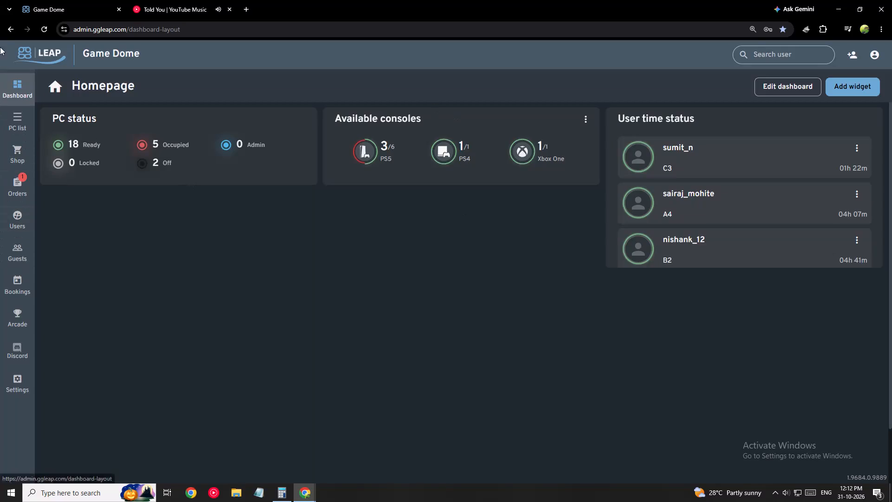
Start a user login on console Ps 5 B slim from the PC list and open the user selection.
click(16, 120)
scroll(229, 139, down, 6)
scroll(290, 196, up, 1)
scroll(297, 239, down, 8)
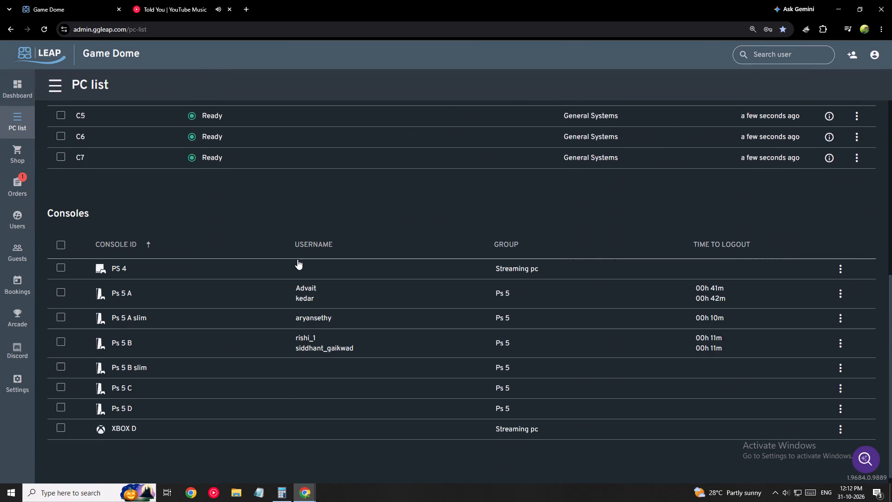
scroll(297, 259, down, 1)
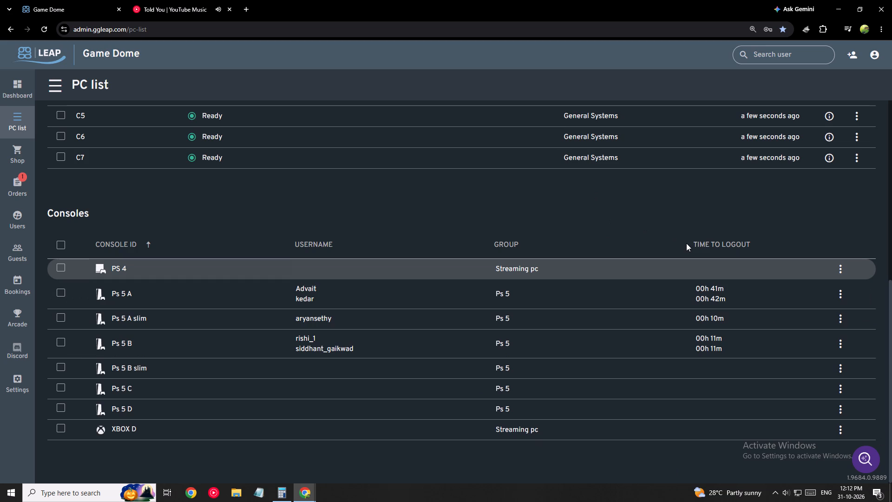
click(843, 372)
click(859, 374)
click(469, 256)
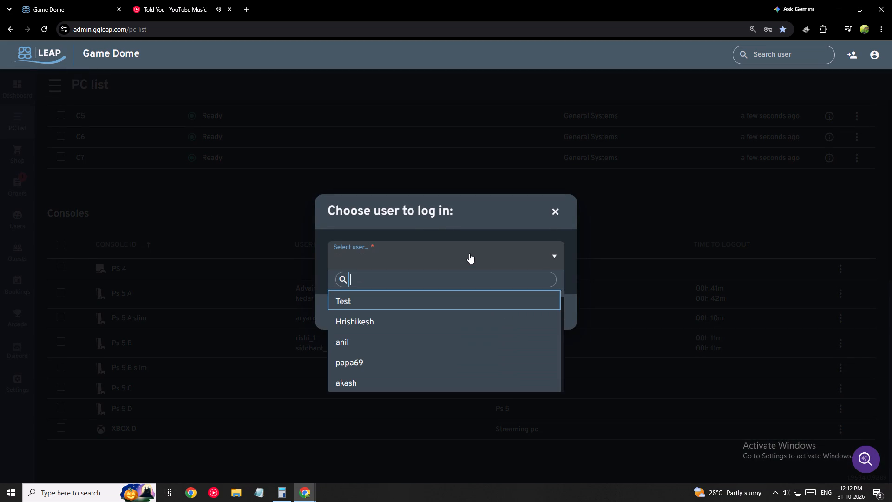
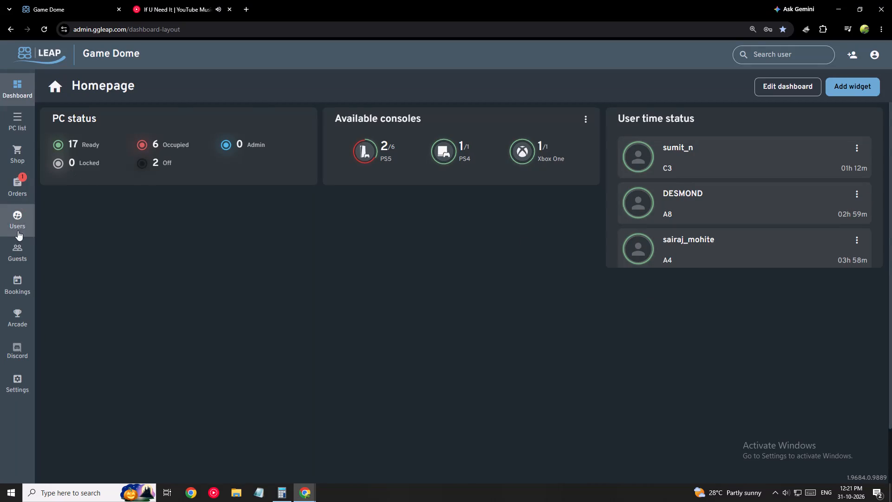
Check the consoles' logged-in users and time to logout in the PC list.
click(6, 108)
scroll(523, 314, down, 9)
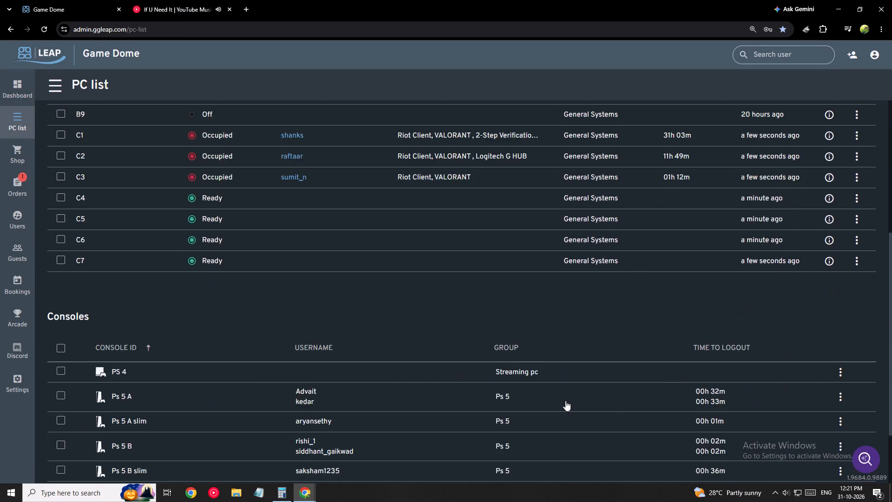
scroll(565, 401, down, 5)
scroll(544, 433, down, 3)
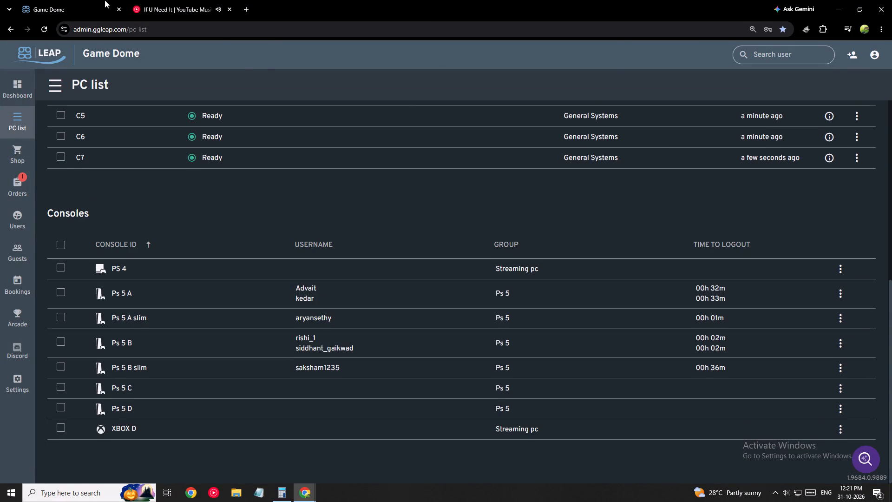
Close the YouTube Music page and return to the PC list.
click(141, 0)
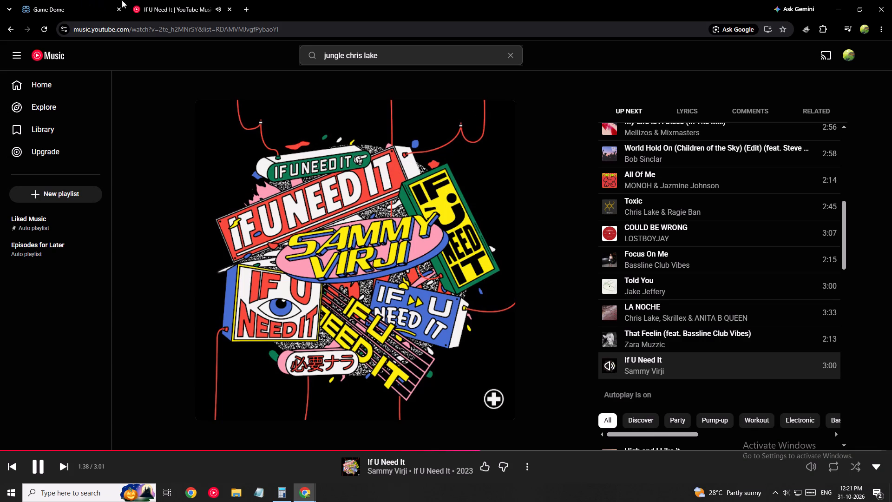
click(131, 0)
click(232, 7)
click(485, 86)
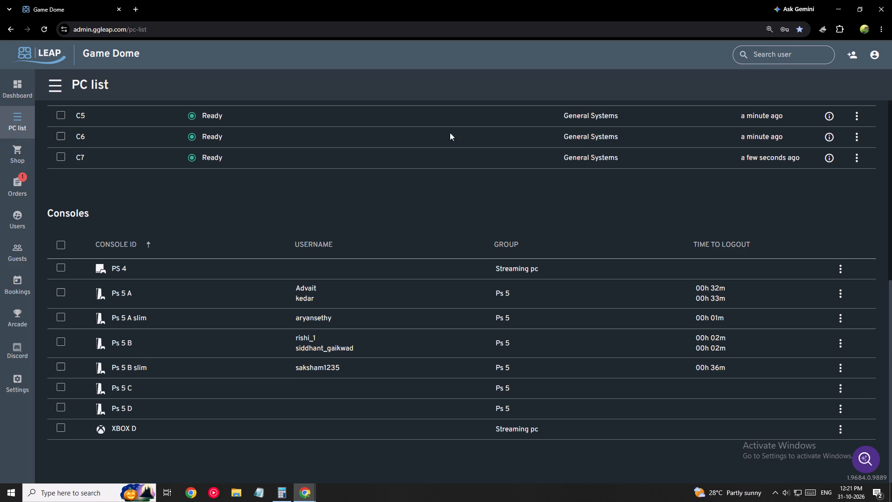
Check the orders for required actions and pay-after-logout entries, and open the order history.
scroll(276, 443, up, 4)
scroll(72, 339, up, 3)
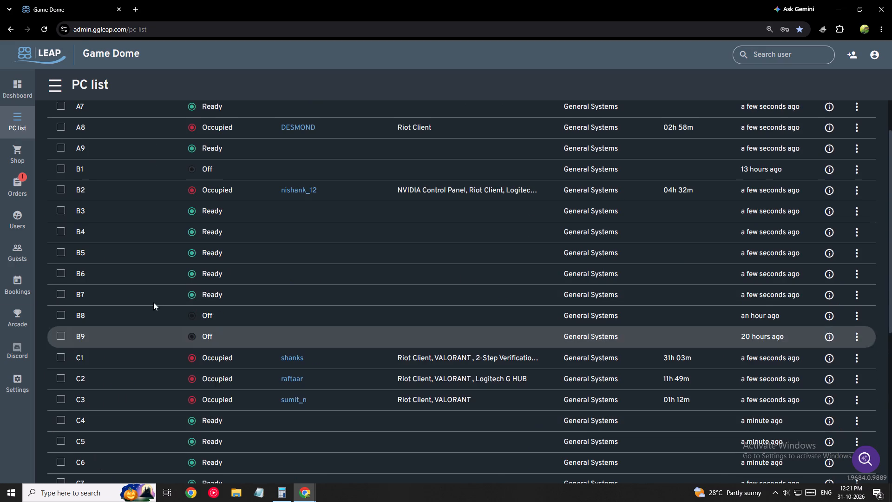
click(5, 185)
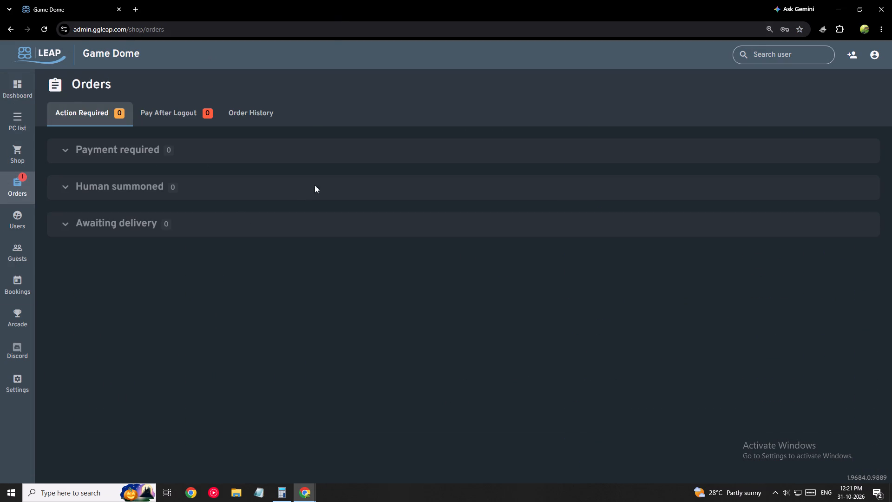
click(0, 112)
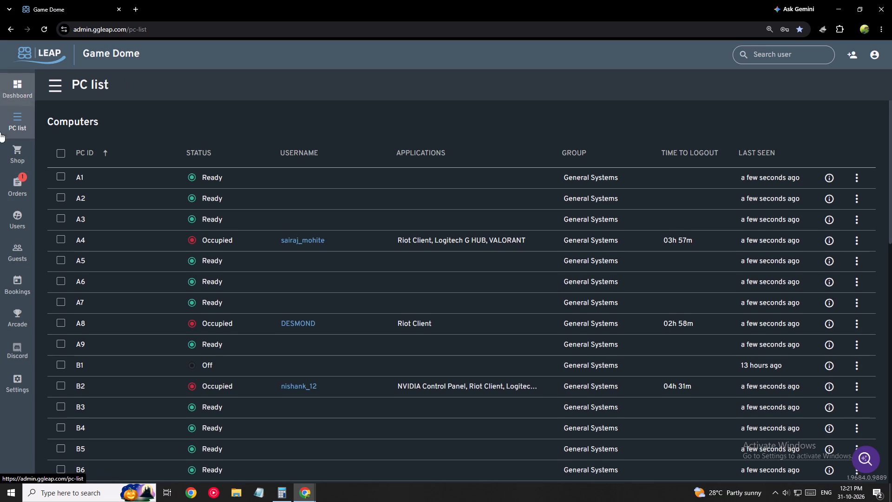
click(13, 156)
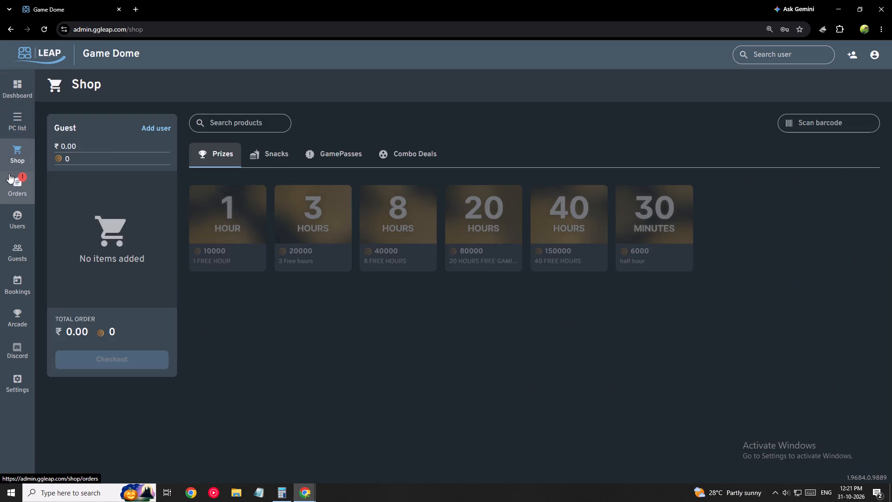
click(14, 181)
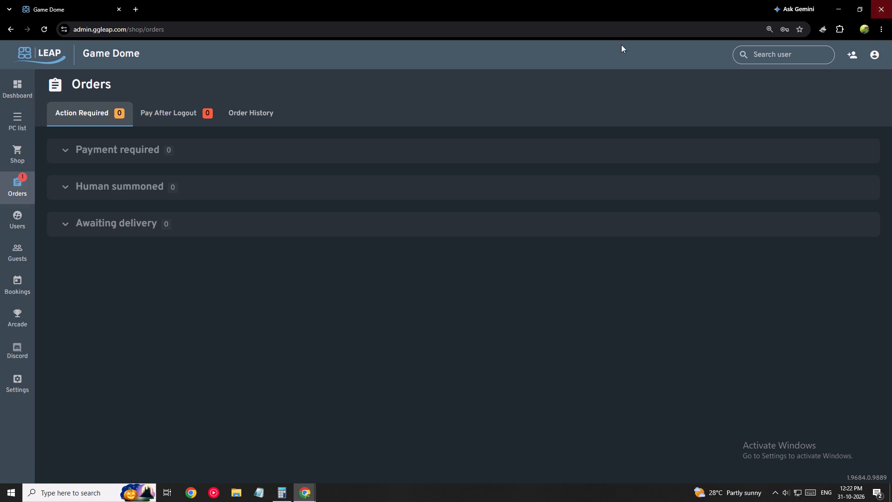
click(212, 119)
click(237, 121)
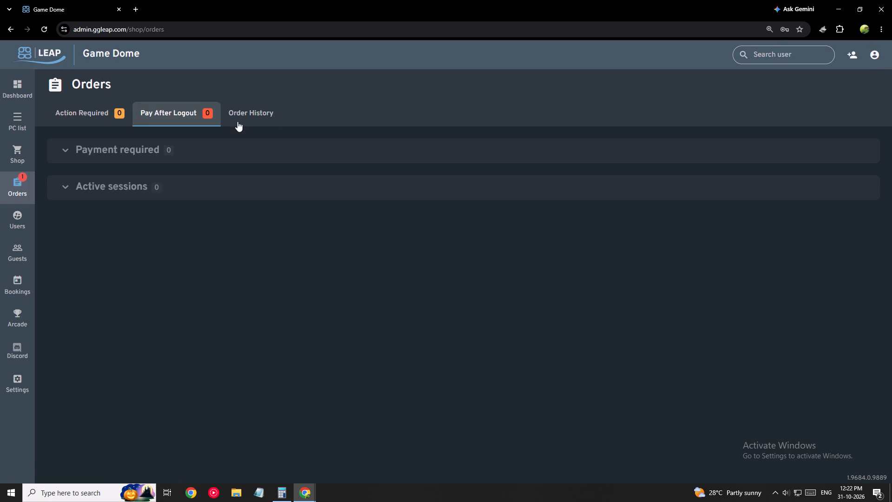
Examine the computers in the PC list for their status, users and time to logout.
click(10, 90)
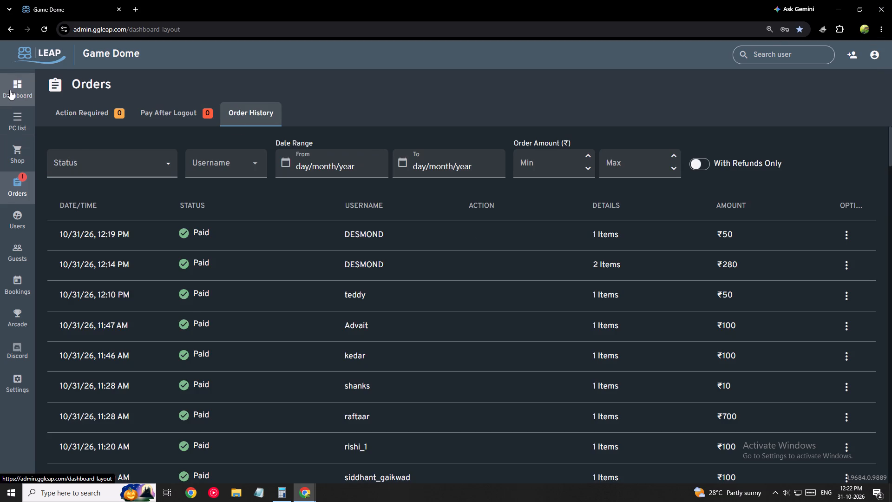
click(26, 135)
scroll(497, 163, down, 4)
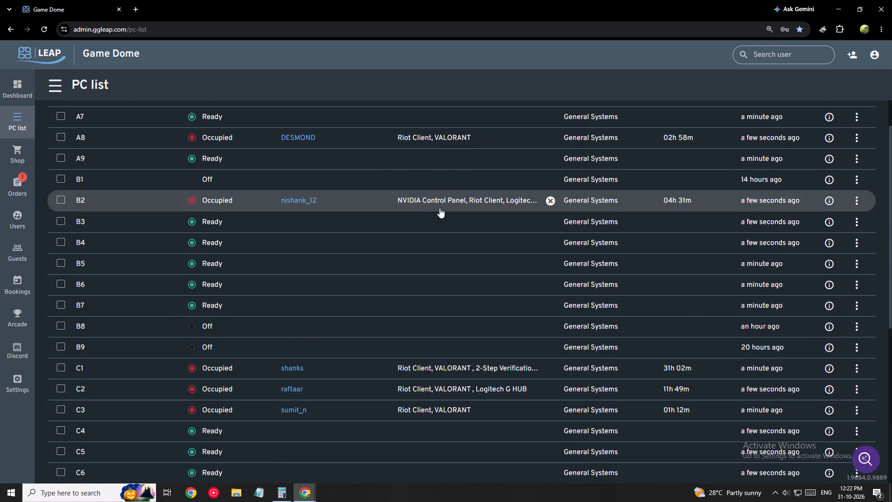
scroll(475, 158, down, 5)
scroll(339, 242, up, 1)
scroll(222, 271, up, 5)
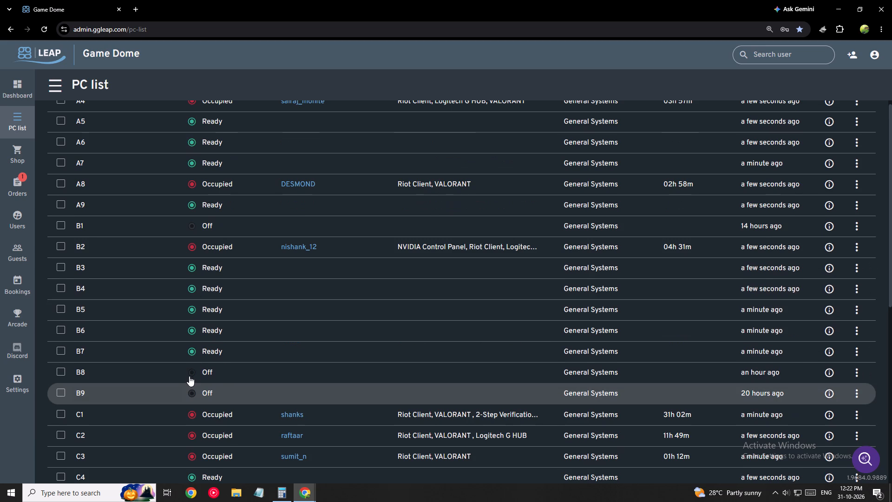
scroll(213, 375, up, 2)
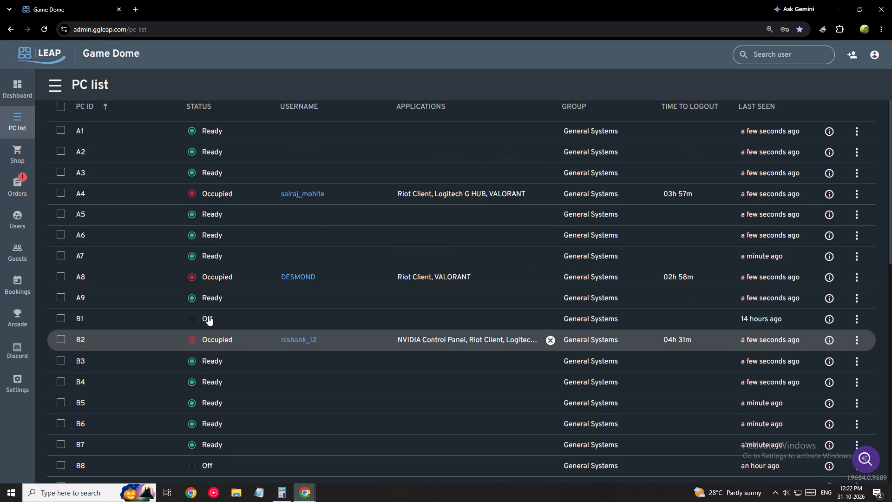
scroll(208, 316, up, 3)
scroll(310, 317, down, 3)
scroll(313, 321, up, 1)
scroll(315, 323, down, 5)
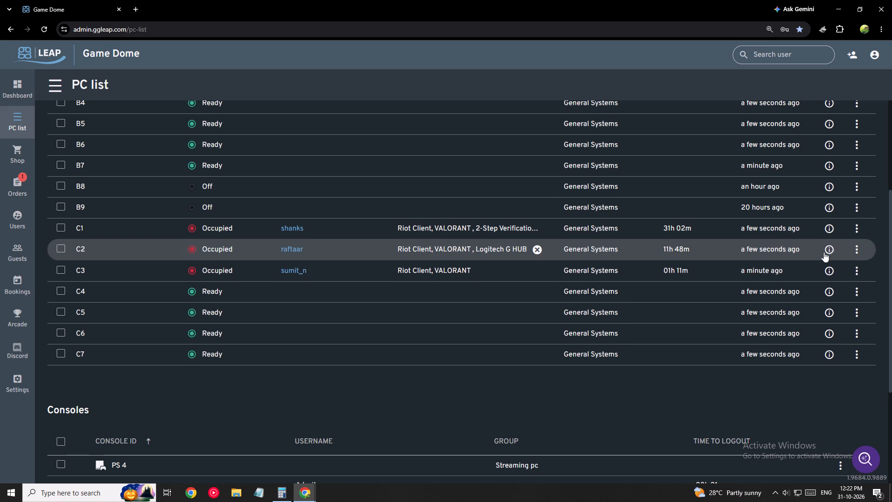
View the client information of the computer B9.
click(829, 202)
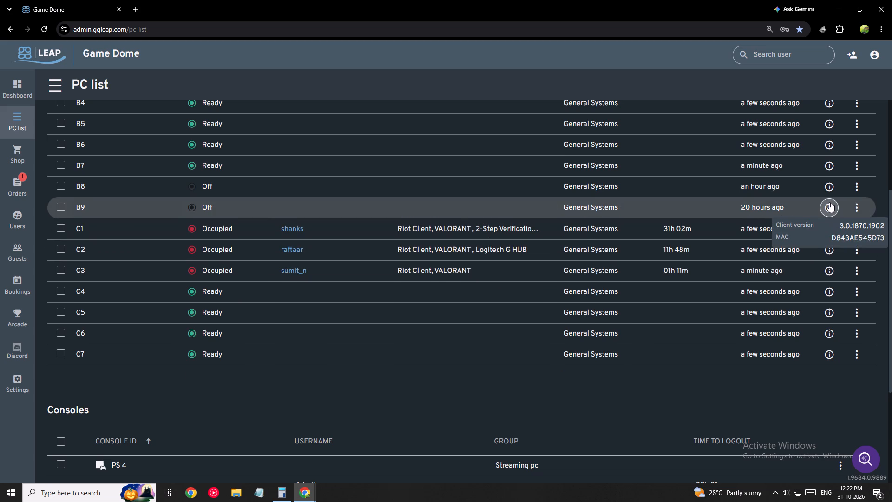
click(719, 423)
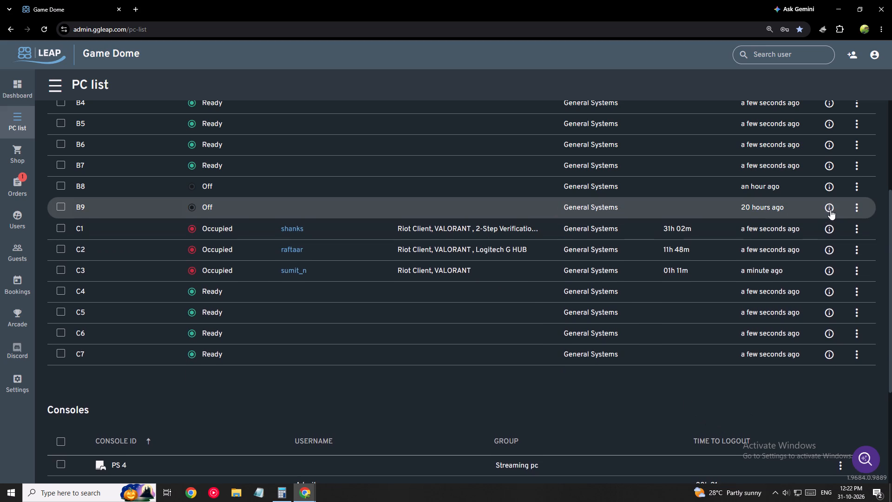
click(829, 209)
click(846, 403)
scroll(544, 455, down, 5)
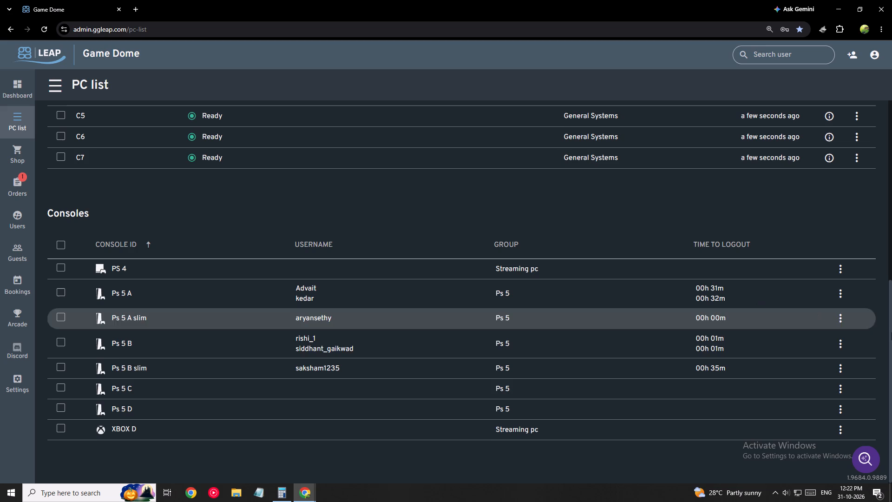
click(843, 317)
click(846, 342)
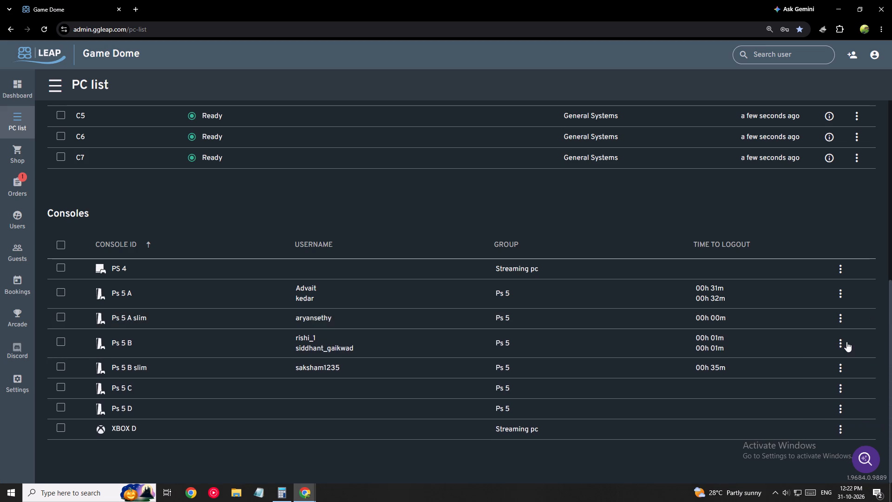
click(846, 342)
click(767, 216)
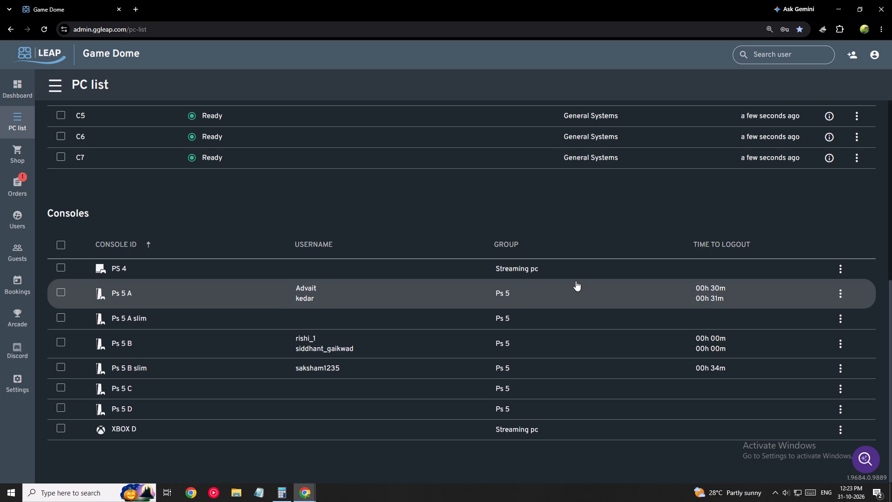
Open the available actions for the console Ps 5 B.
click(834, 343)
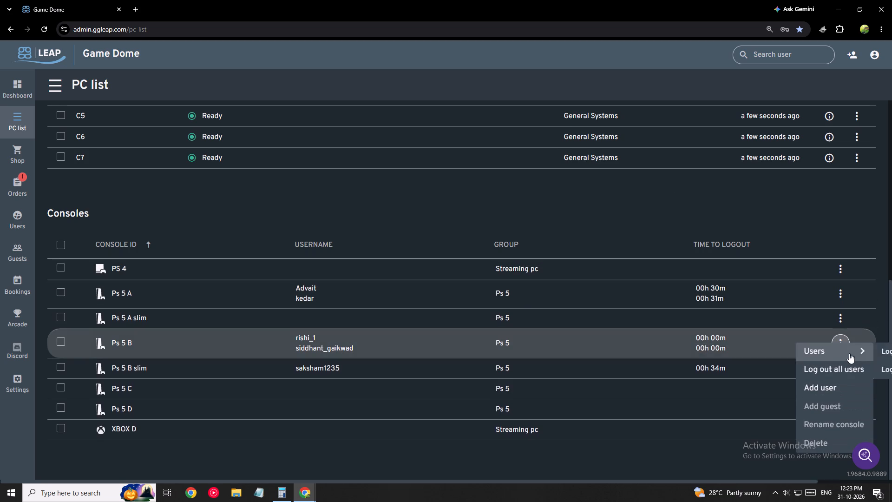
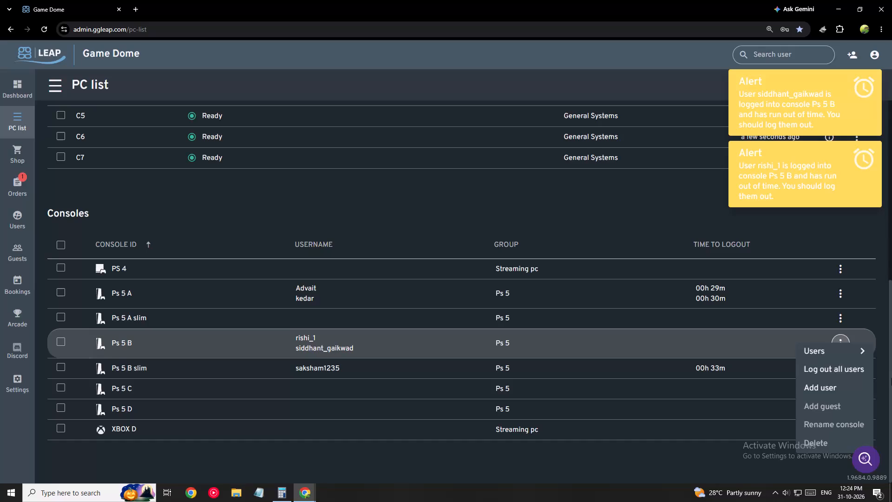
Log out all users from the console Ps 5 B and dismiss its two out-of-time alerts.
click(846, 372)
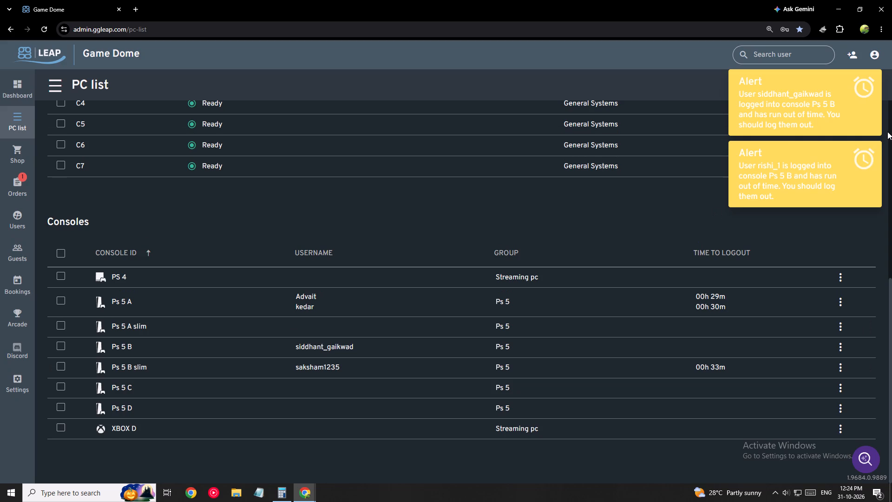
click(803, 176)
click(783, 115)
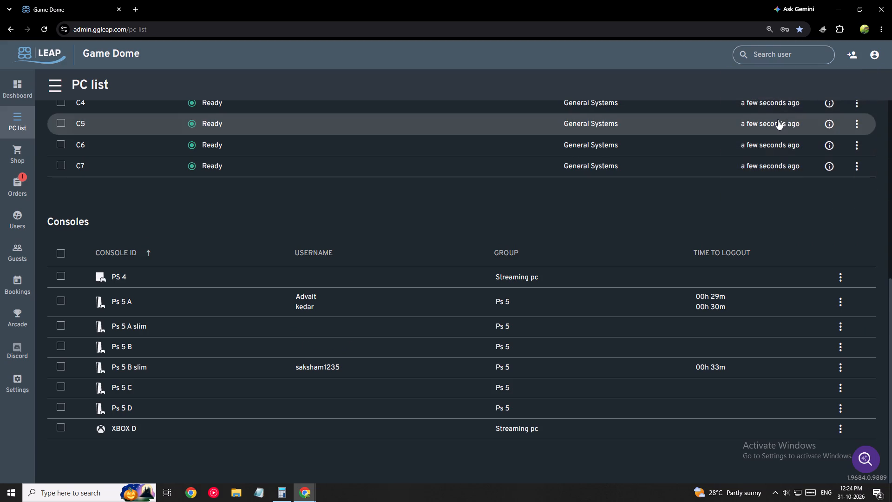
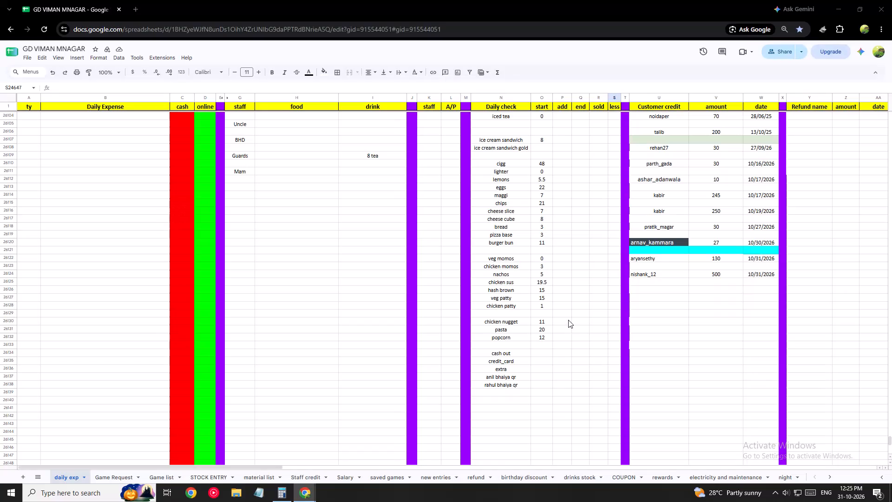
Clear the customer credit entry of 130 dated 10/31/2026 from the daily expense sheet, then switch back to the ggLeap PC list.
drag(644, 262, 768, 269)
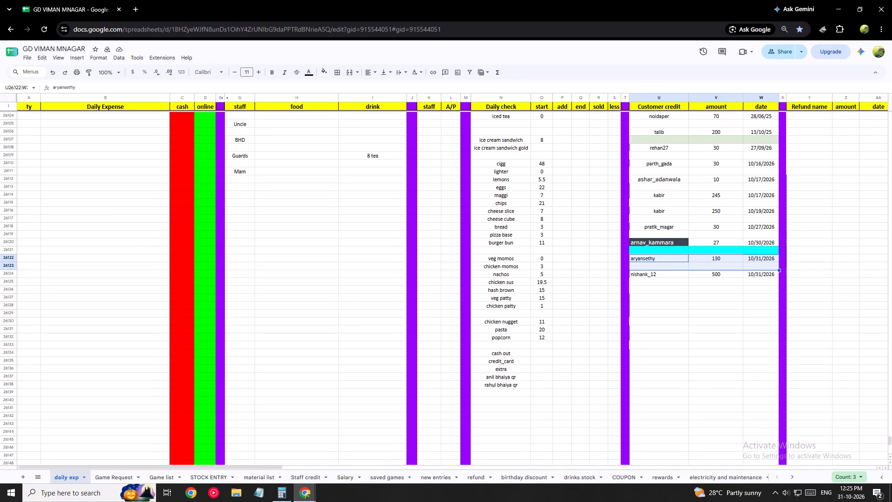
key(Delete)
key(Down)
key(Down)
key(Down)
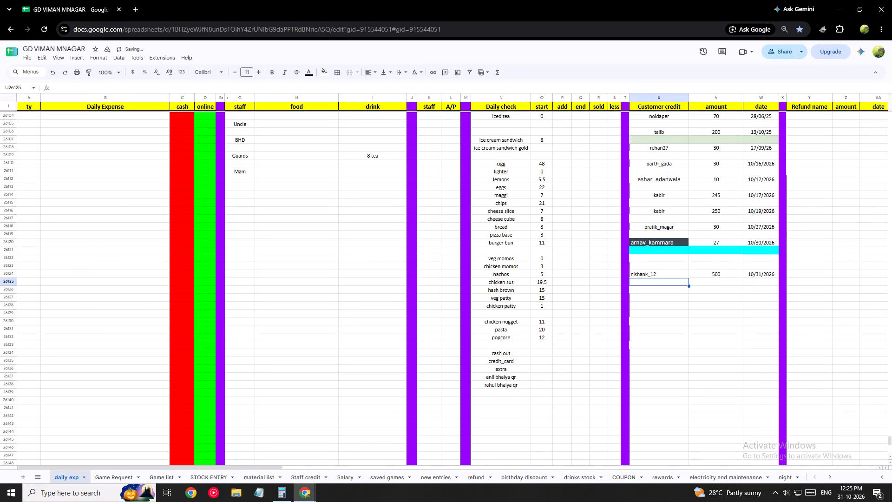
key(alt+Tab)
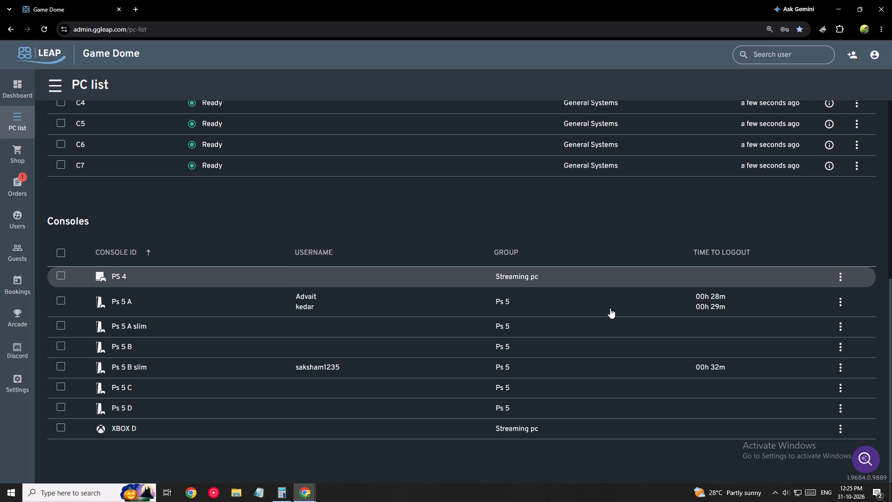
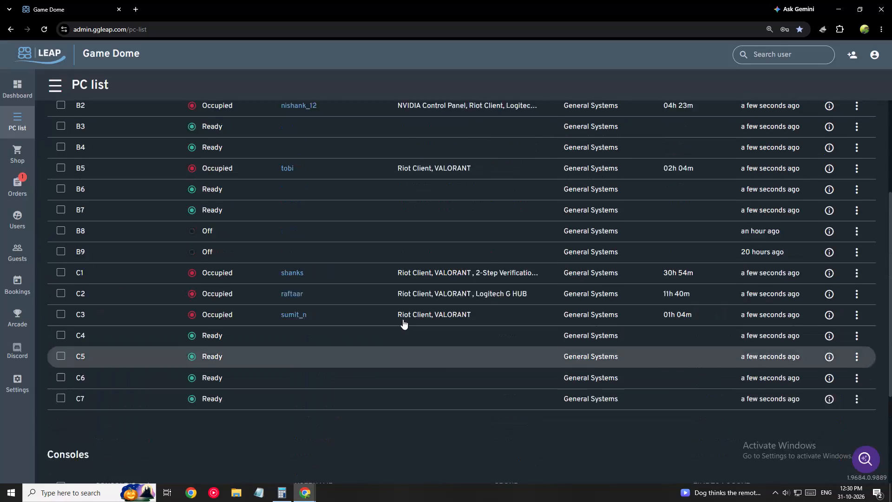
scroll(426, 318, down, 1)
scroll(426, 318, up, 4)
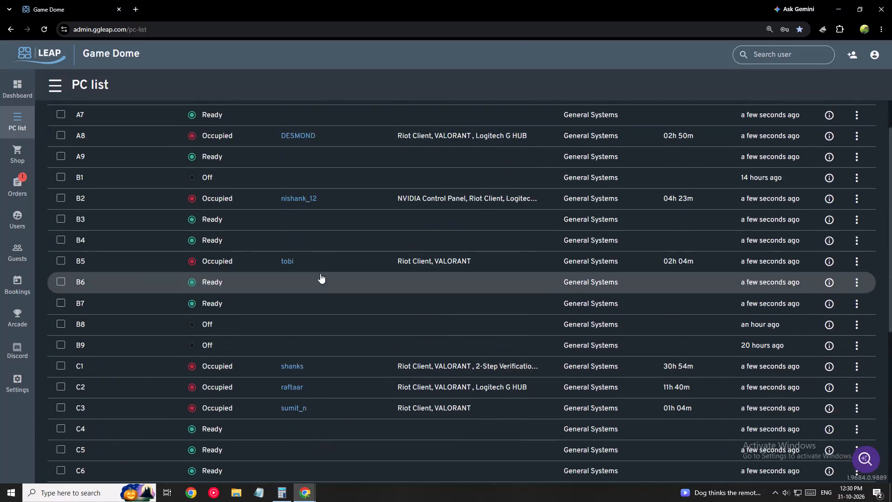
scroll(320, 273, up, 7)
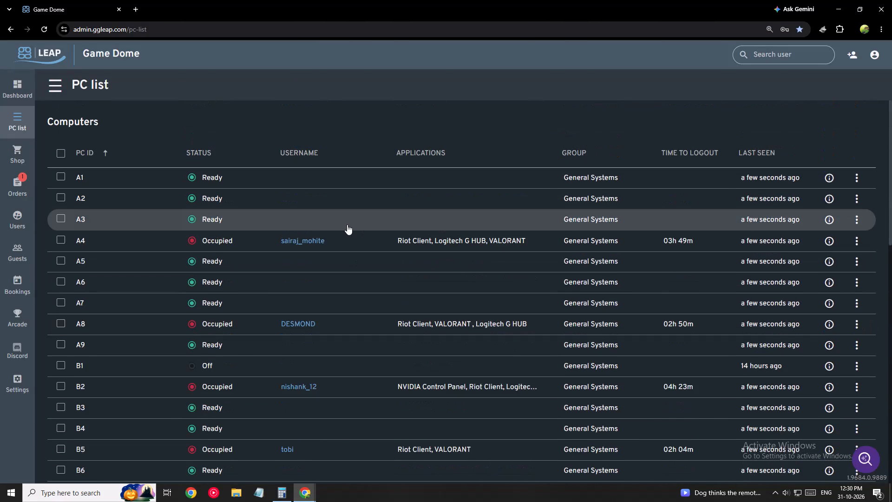
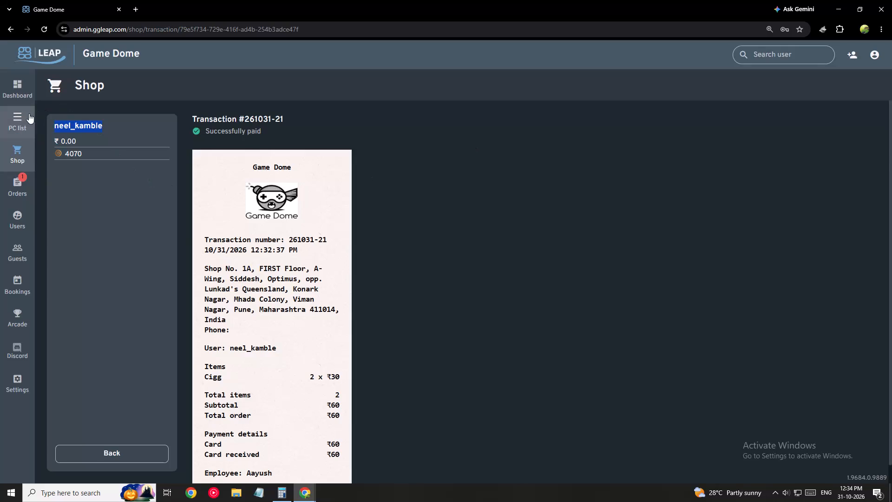
click(17, 119)
scroll(283, 283, down, 7)
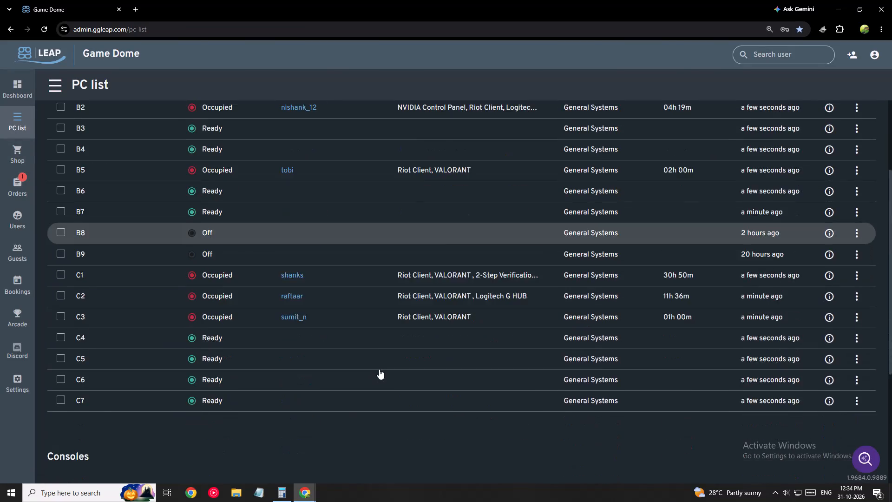
scroll(379, 369, down, 4)
scroll(380, 381, up, 1)
scroll(380, 381, down, 3)
click(785, 59)
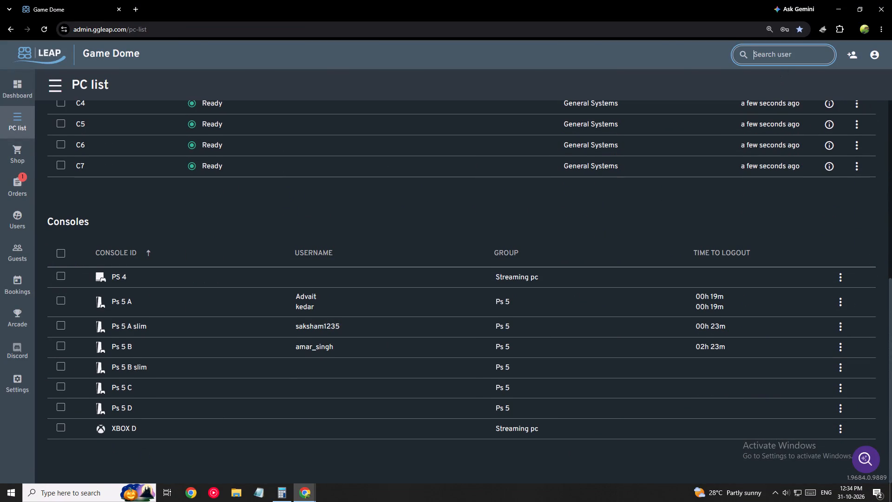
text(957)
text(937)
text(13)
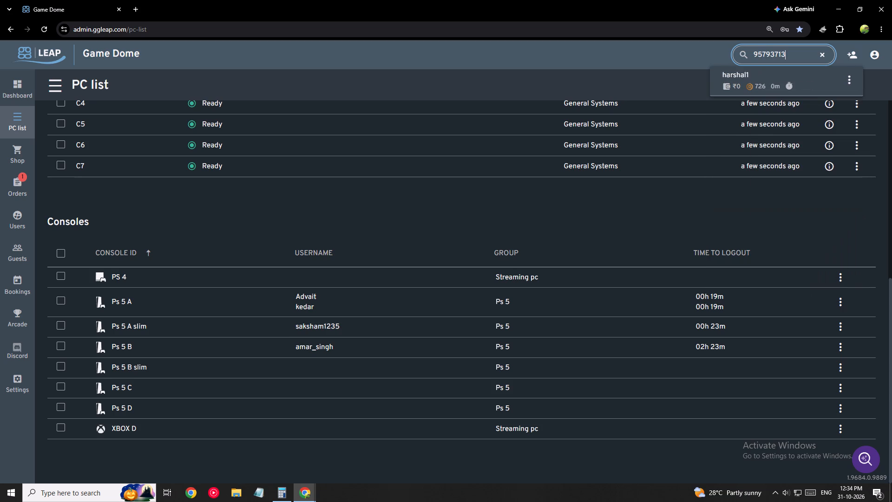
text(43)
click(843, 73)
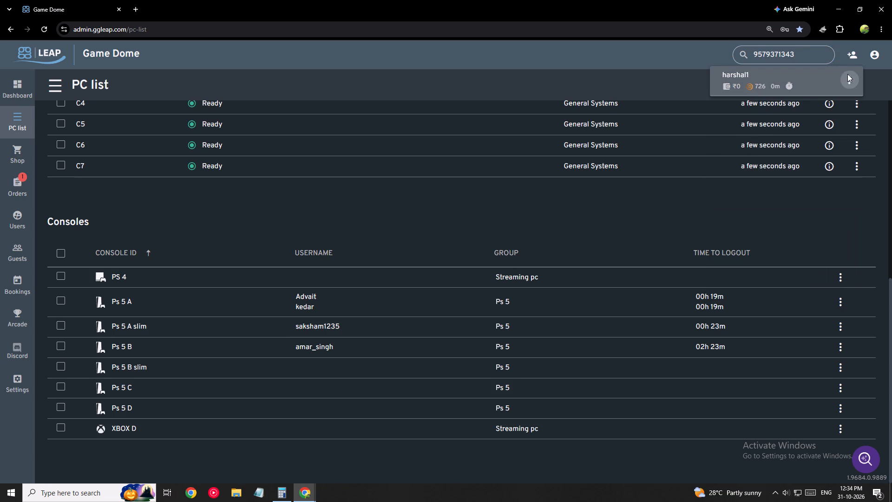
click(857, 78)
click(695, 457)
click(691, 447)
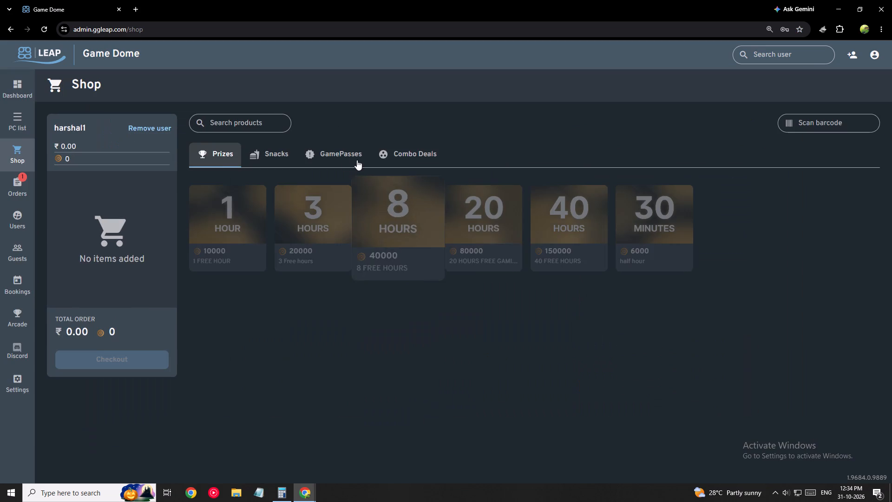
click(357, 160)
click(292, 185)
drag(283, 275, 94, 244)
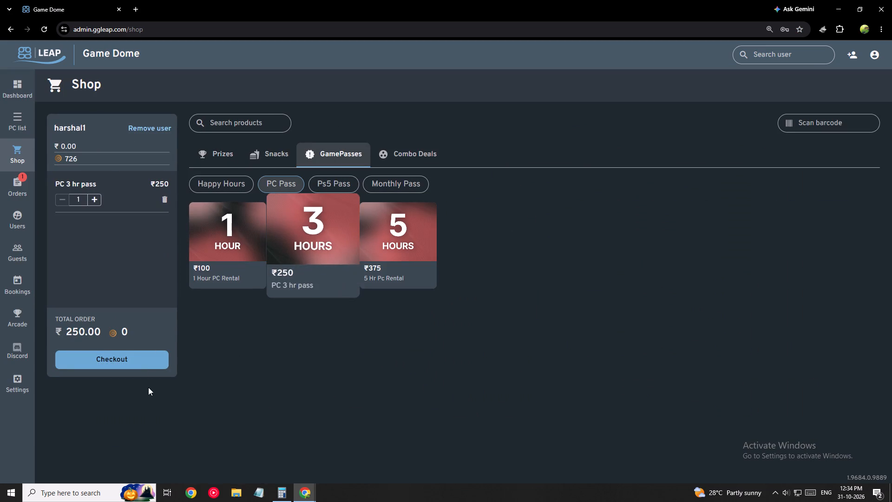
click(274, 153)
click(323, 184)
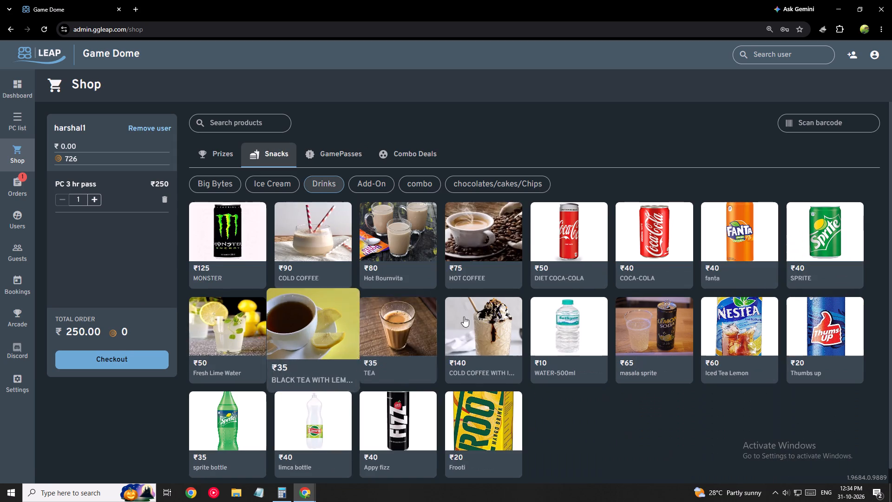
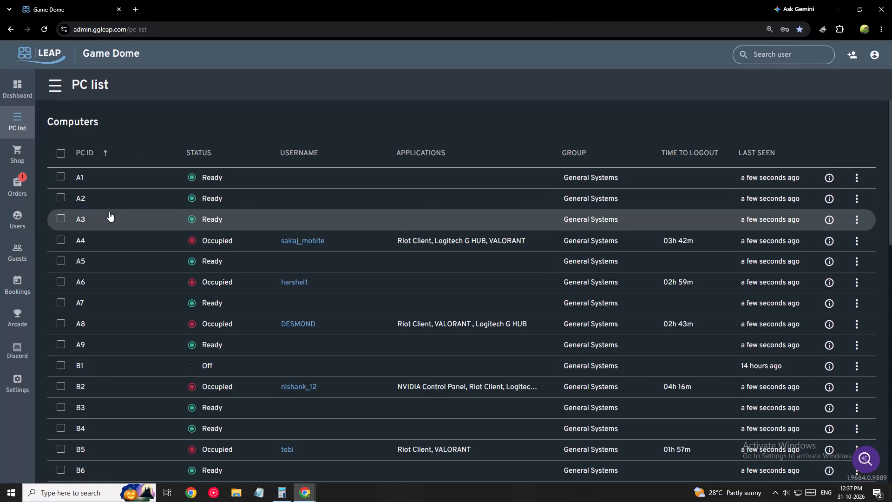
scroll(77, 276, down, 6)
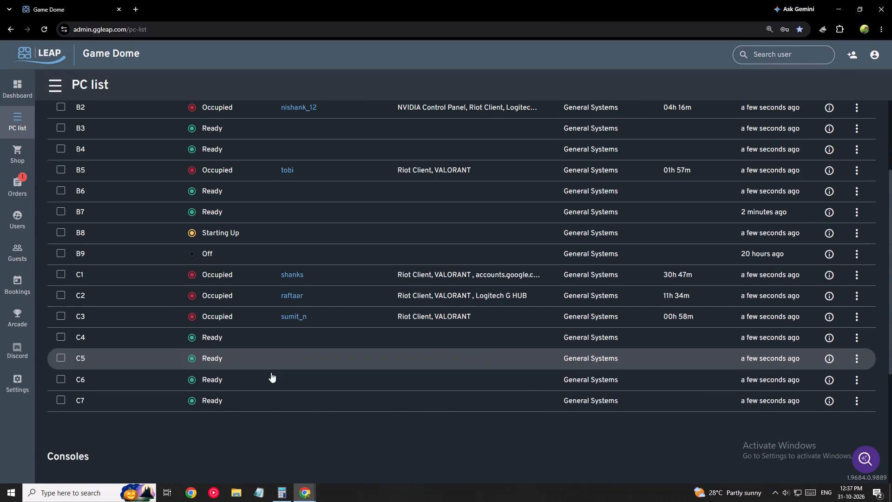
click(785, 51)
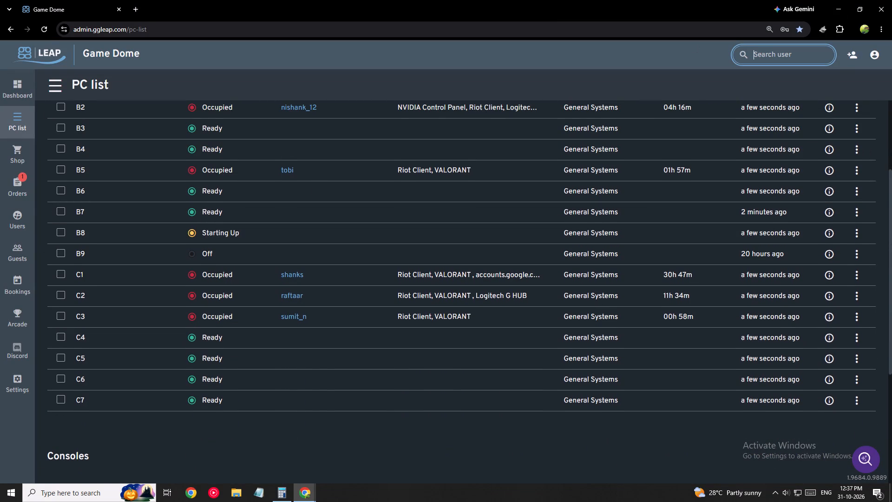
text(rip)
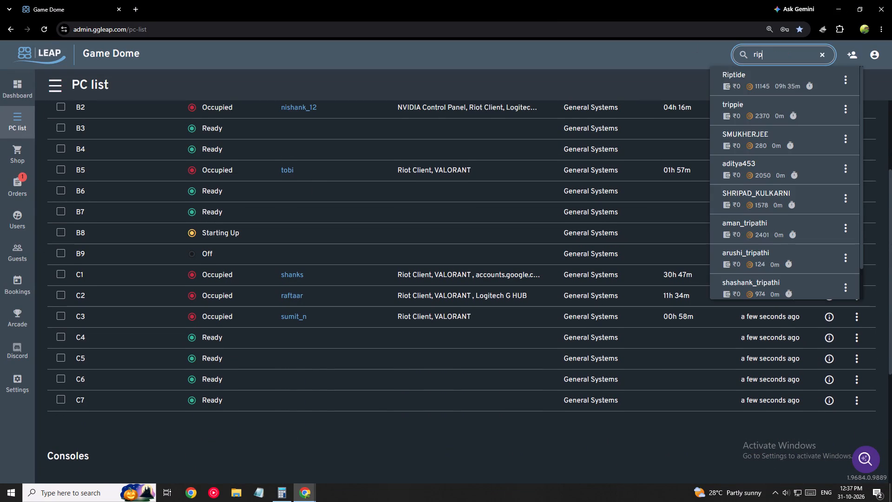
text(tide)
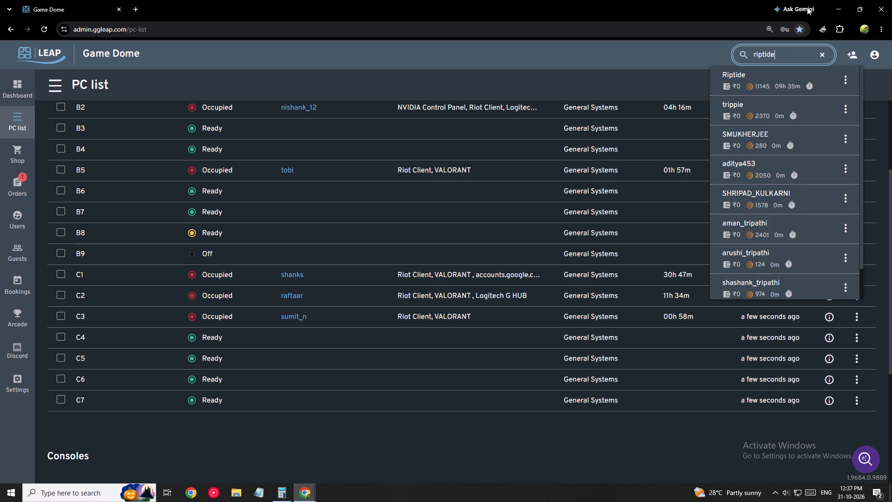
click(846, 73)
click(854, 77)
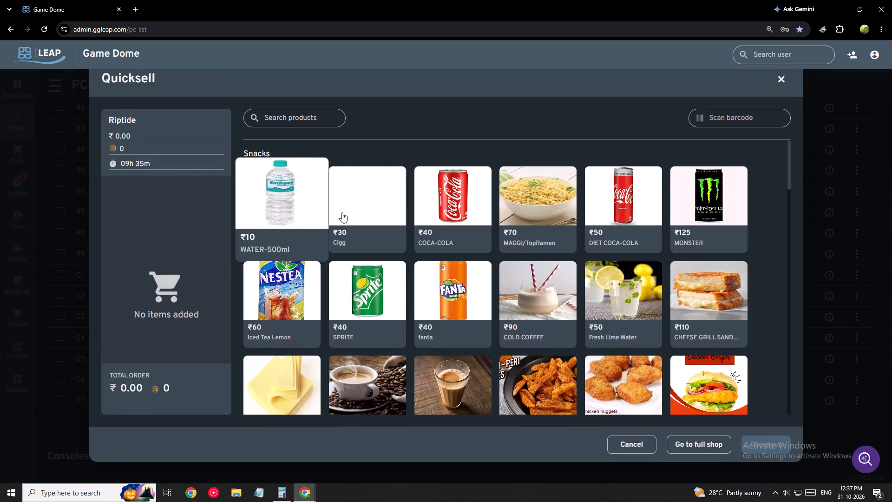
drag(622, 206, 138, 287)
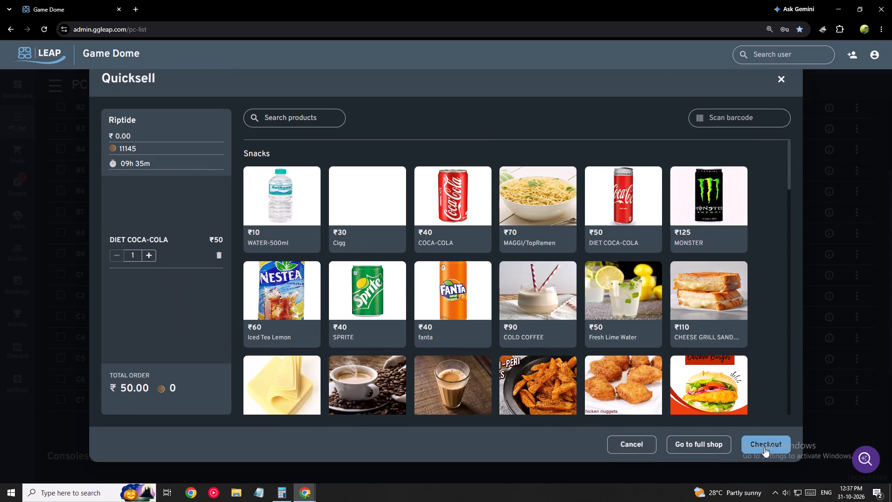
click(764, 447)
click(258, 288)
click(258, 440)
key(alt+Tab)
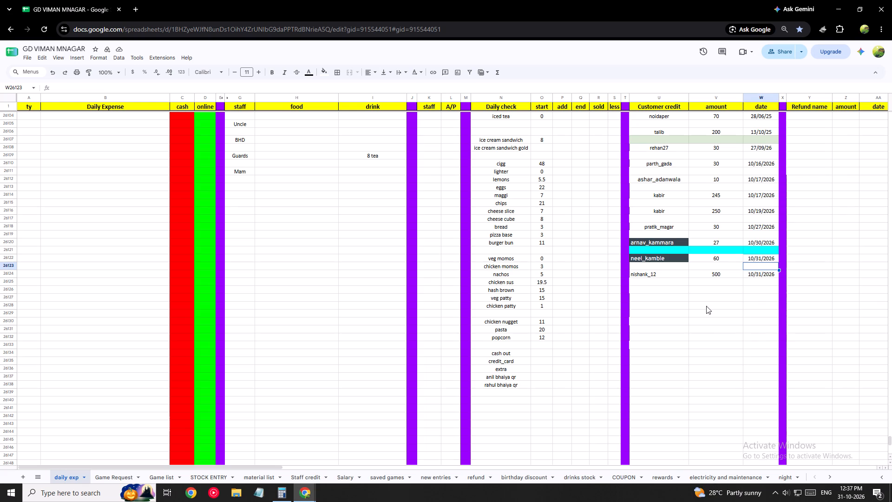
click(669, 292)
text(riptide)
key(space)
key(Return)
key(Right)
key(Up)
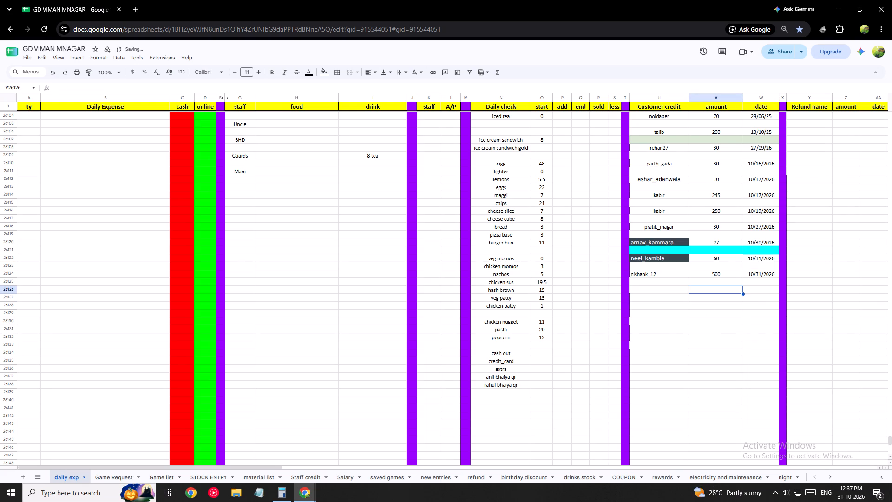
text(50)
key(Return)
click(658, 288)
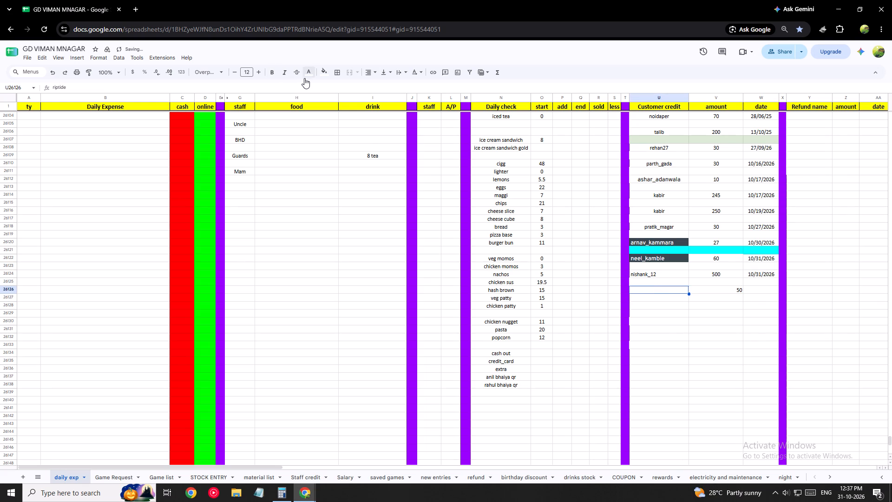
click(309, 73)
click(312, 166)
click(644, 336)
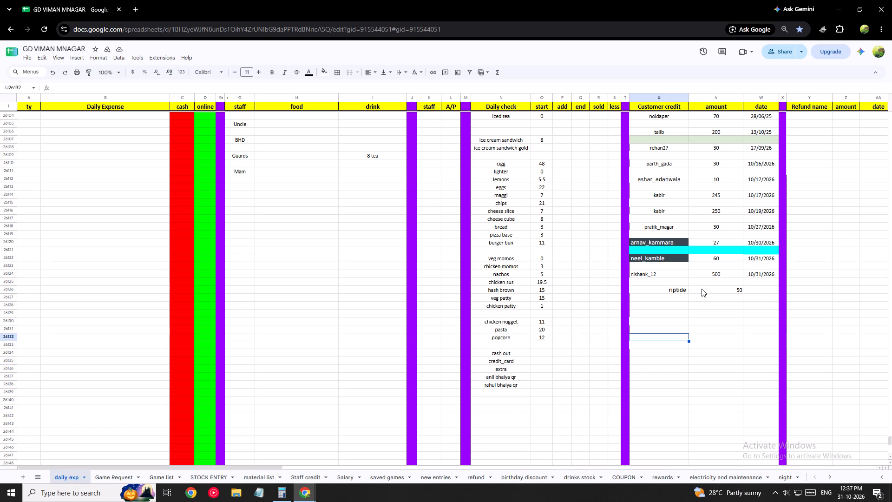
Centre-align the riptide credit entry across the customer credit, amount and date columns.
click(686, 288)
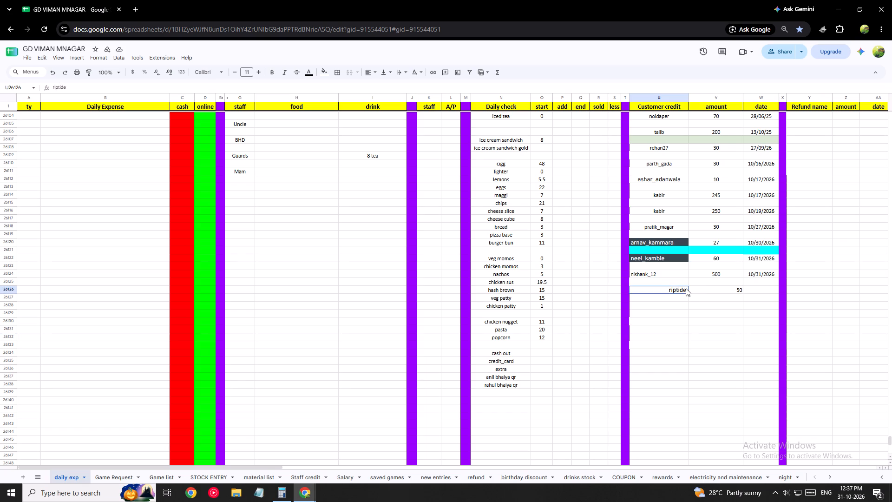
click(713, 316)
drag(666, 284, 739, 299)
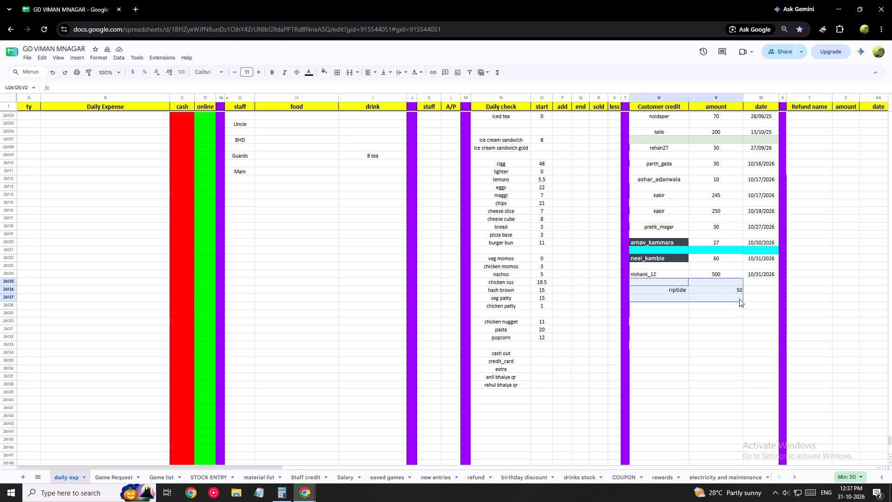
drag(739, 299, 752, 299)
click(368, 62)
click(368, 69)
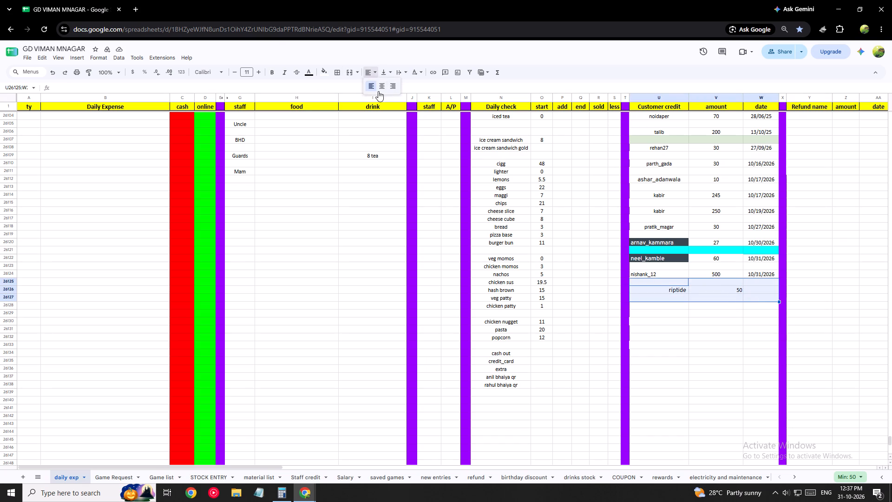
click(378, 91)
click(750, 274)
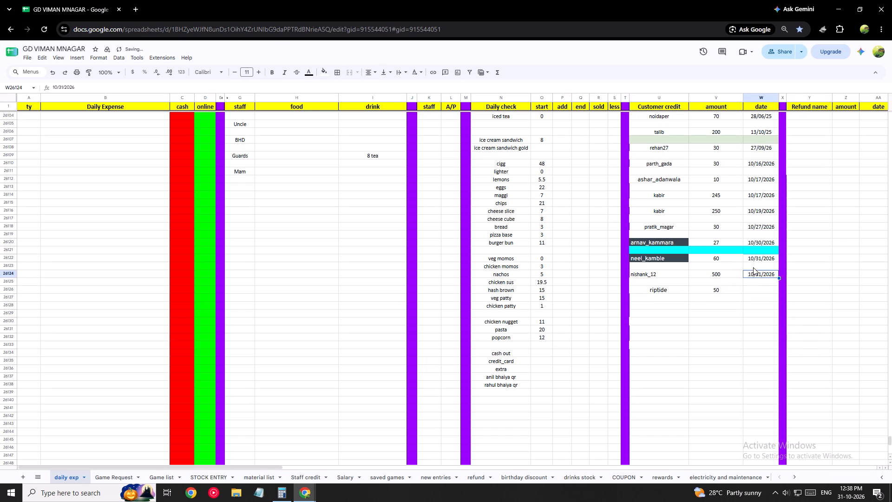
key(ctrl+c)
click(764, 290)
key(ctrl+v)
click(754, 322)
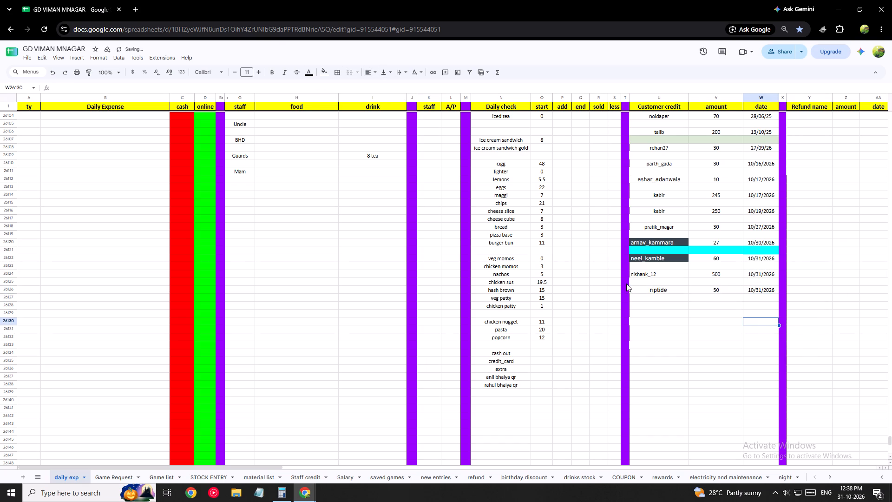
scroll(301, 299, down, 1)
scroll(301, 299, up, 2)
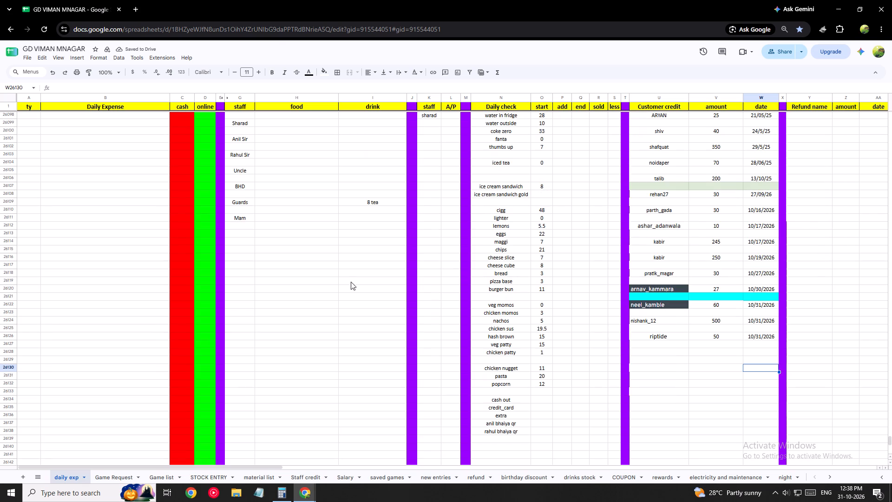
Switch back to the Game Dome admin page and check the PC list and console sessions.
key(alt+Tab)
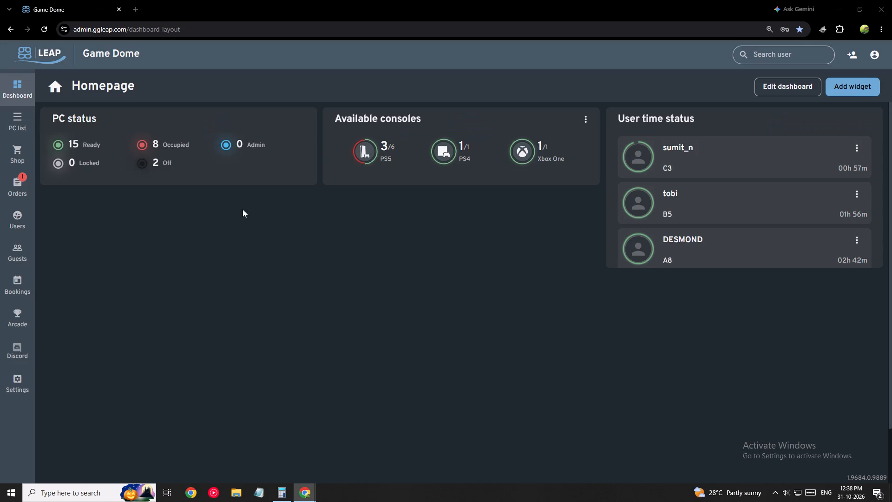
click(0, 124)
scroll(244, 325, down, 9)
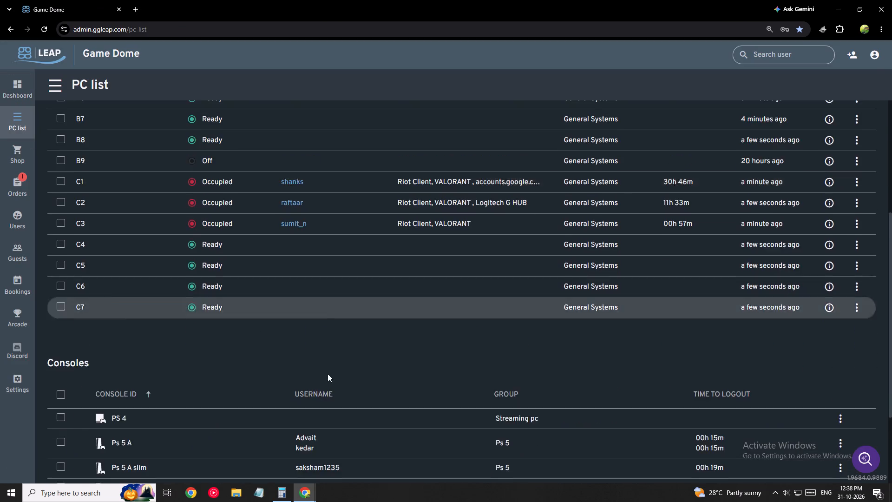
scroll(328, 374, down, 2)
scroll(66, 236, up, 3)
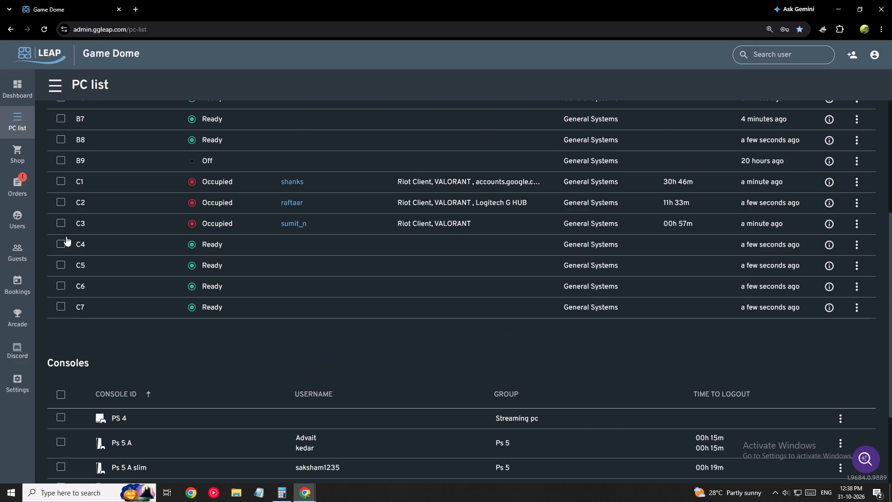
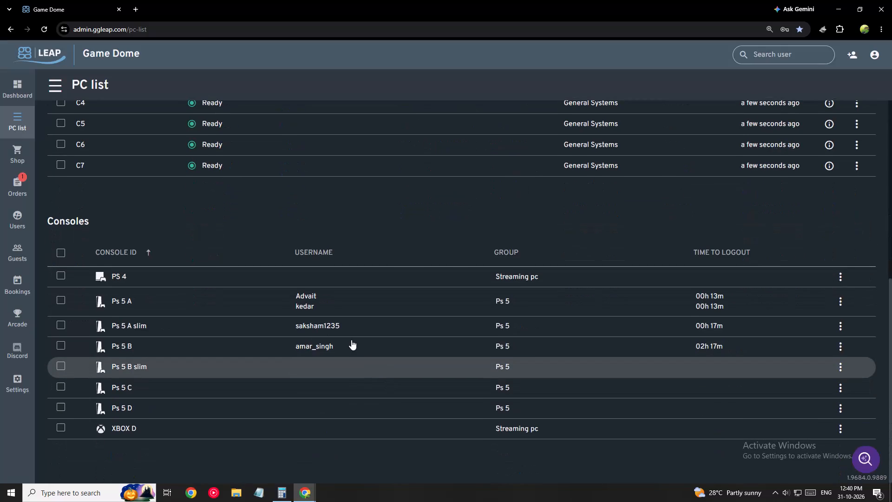
scroll(351, 340, down, 3)
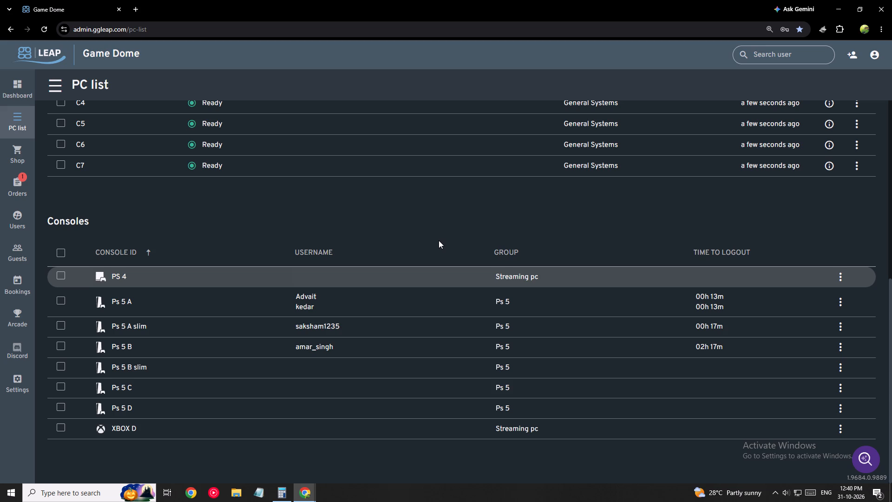
scroll(211, 255, up, 1)
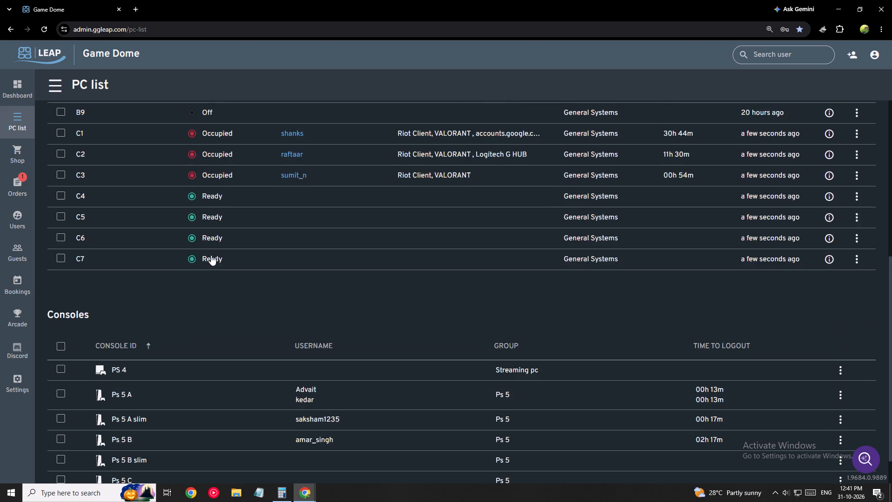
scroll(211, 255, up, 3)
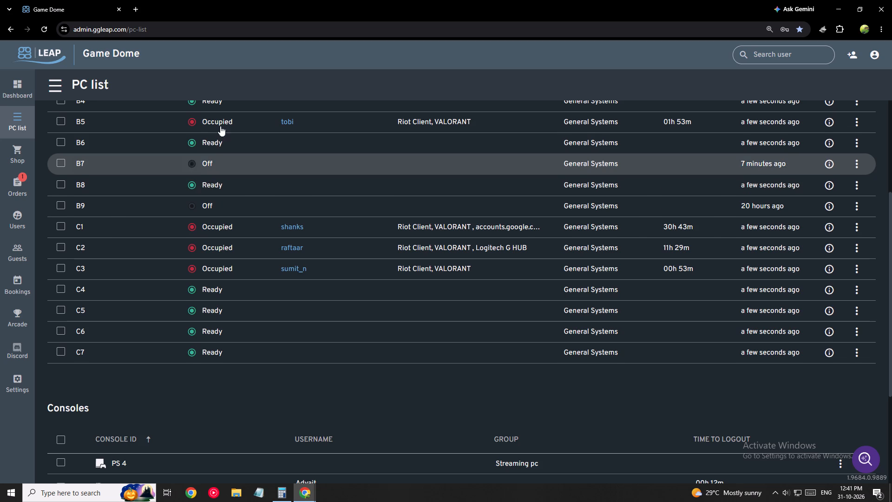
scroll(367, 268, up, 4)
scroll(272, 279, up, 3)
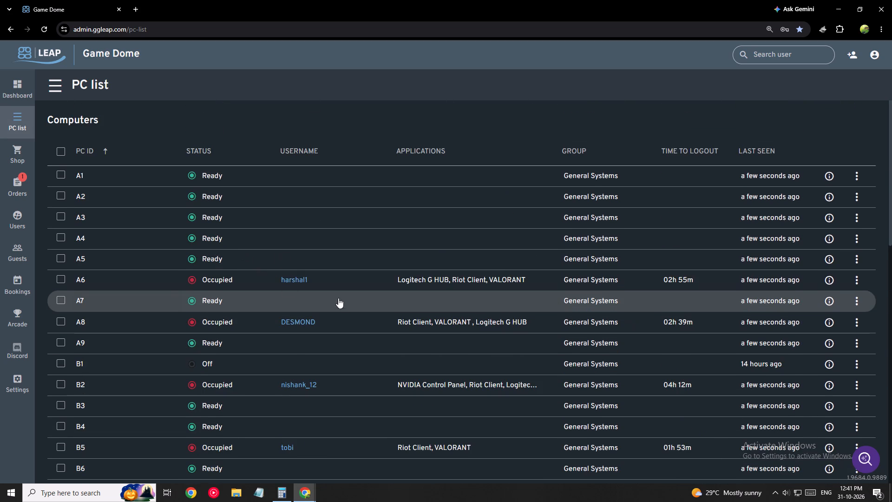
click(301, 275)
click(346, 368)
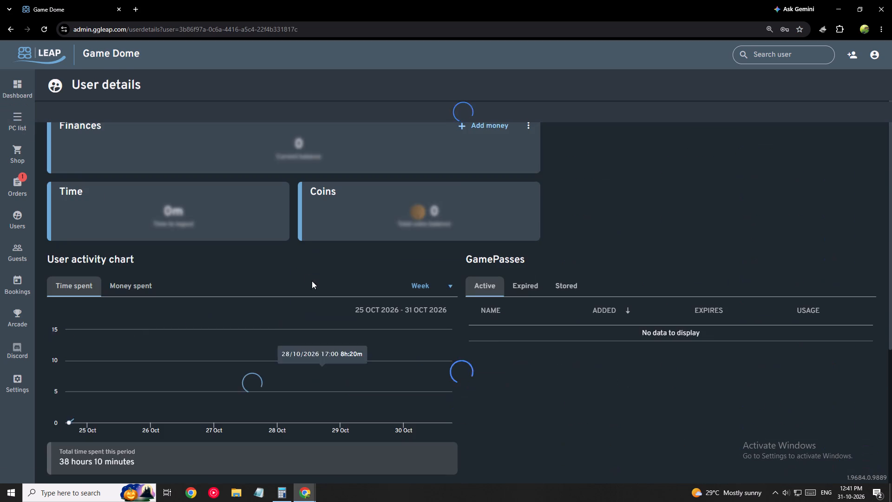
click(0, 139)
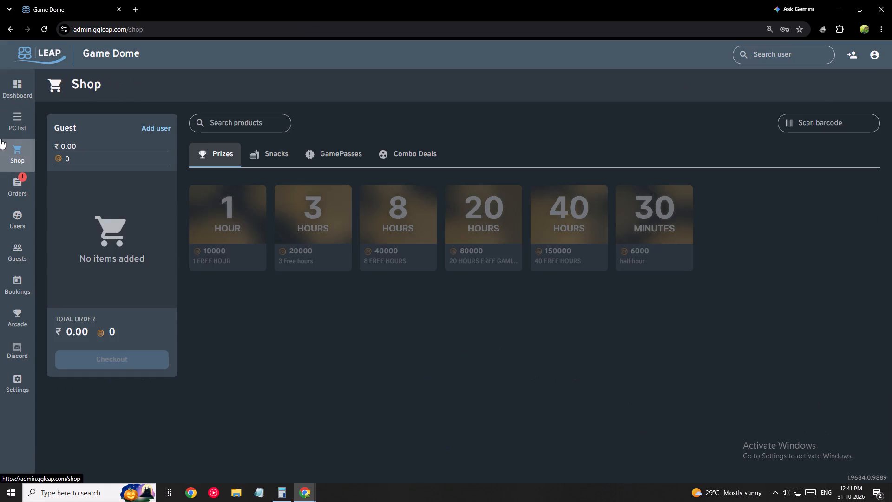
click(8, 133)
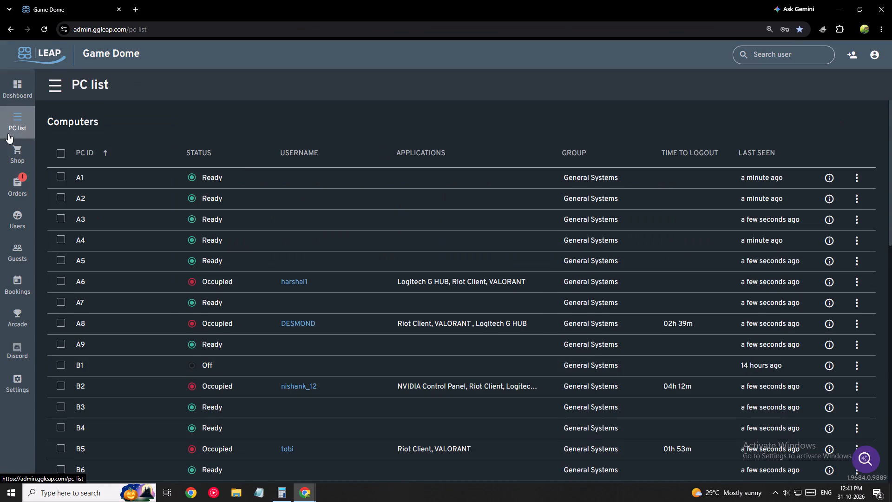
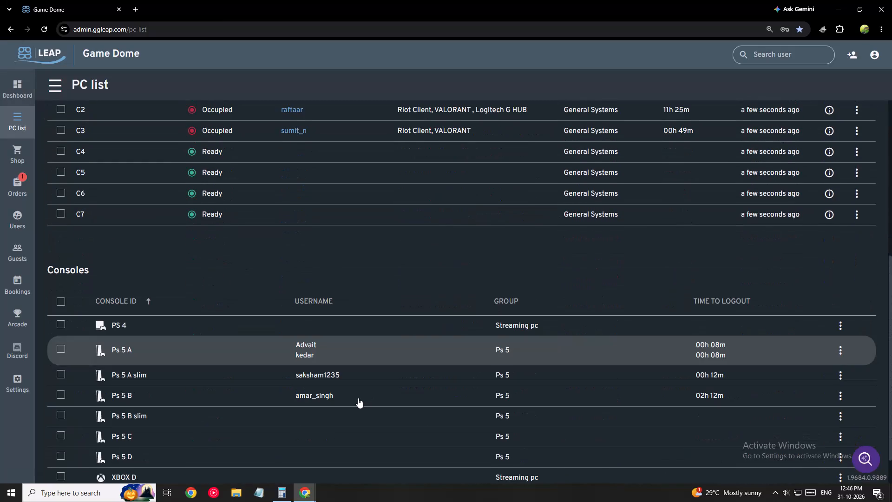
click(321, 376)
click(349, 238)
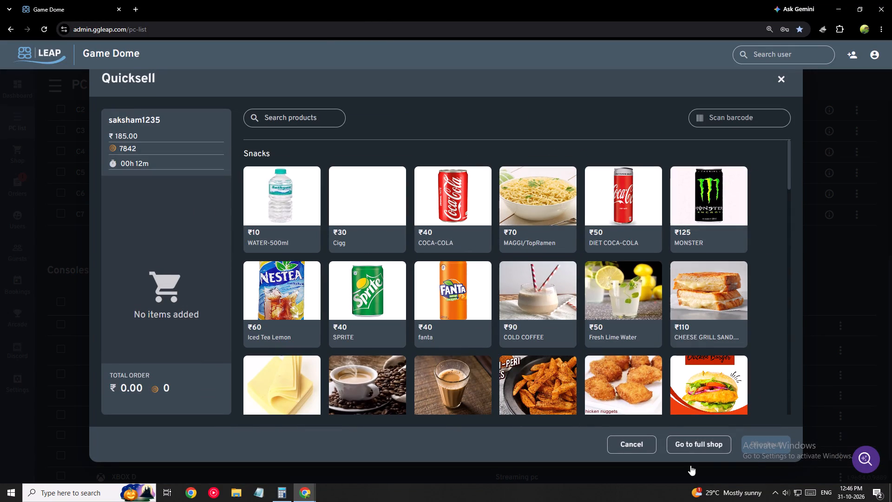
click(713, 451)
click(316, 153)
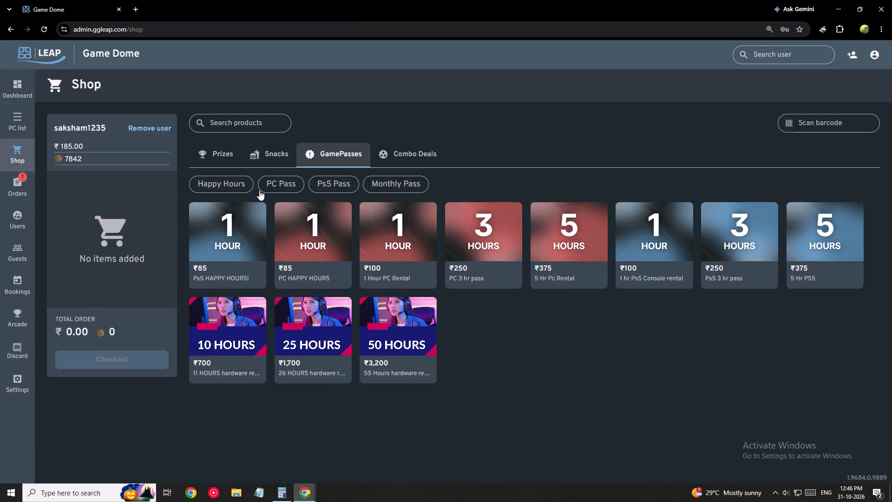
click(271, 189)
drag(232, 246, 118, 265)
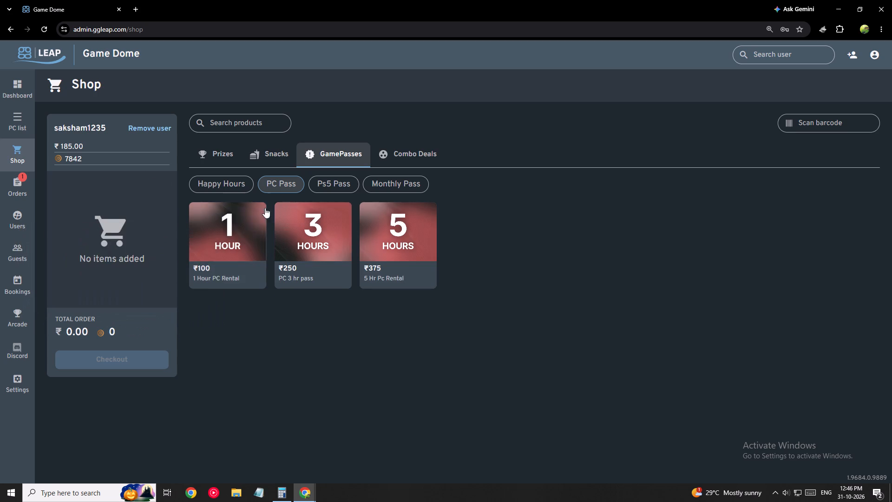
click(275, 159)
click(220, 188)
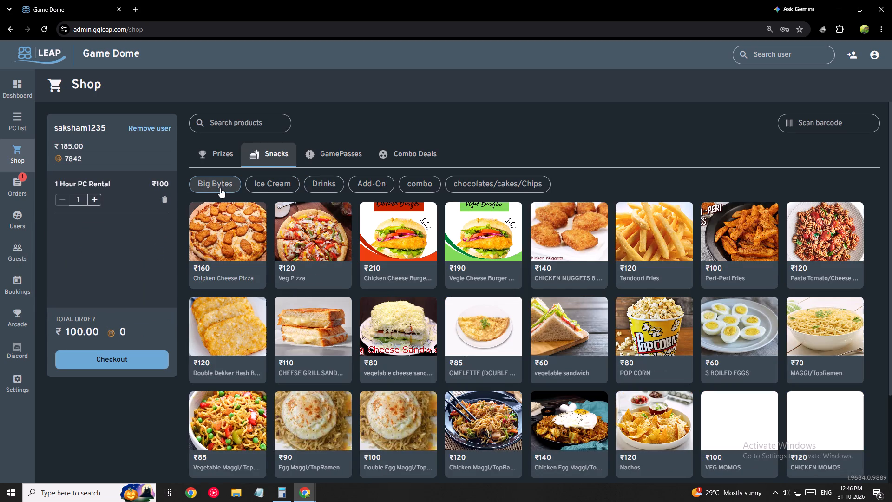
drag(230, 430, 124, 368)
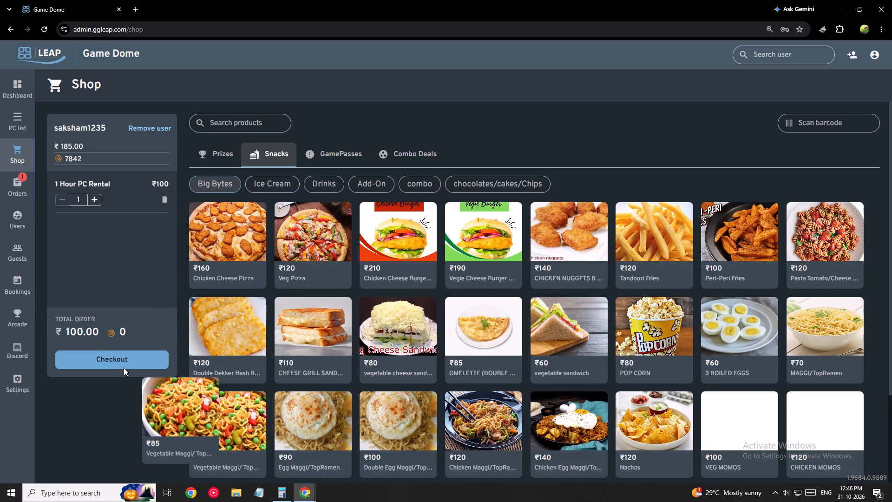
drag(124, 368, 154, 271)
click(139, 360)
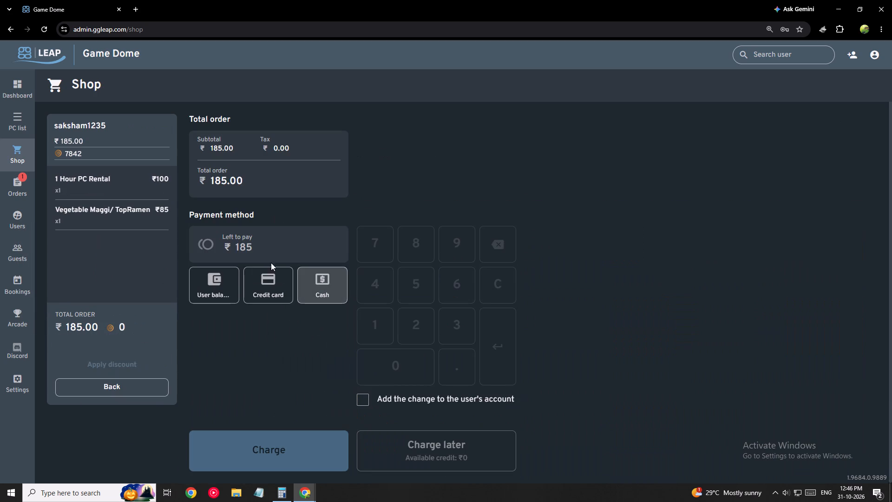
click(218, 276)
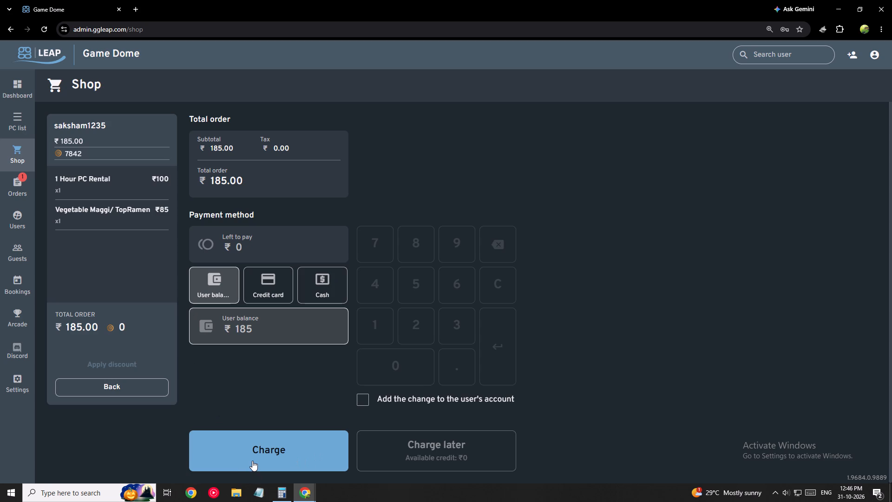
click(252, 461)
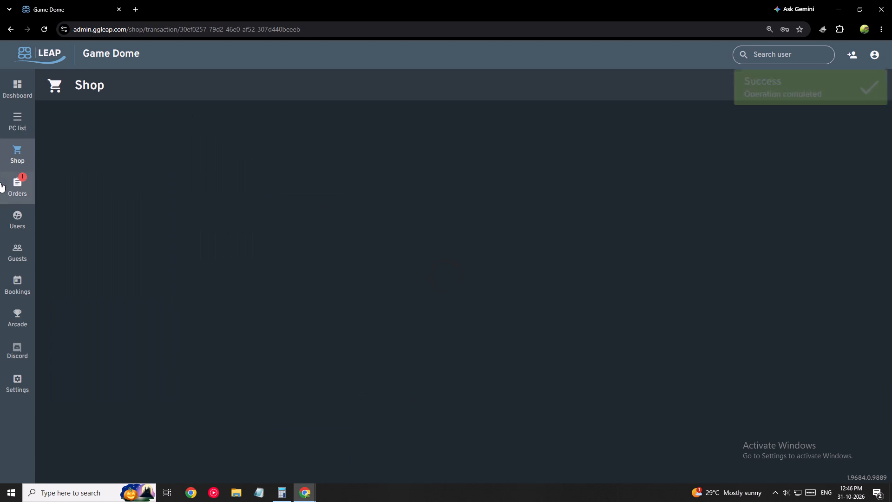
Return to the PC list and look over the current PC sessions.
click(12, 121)
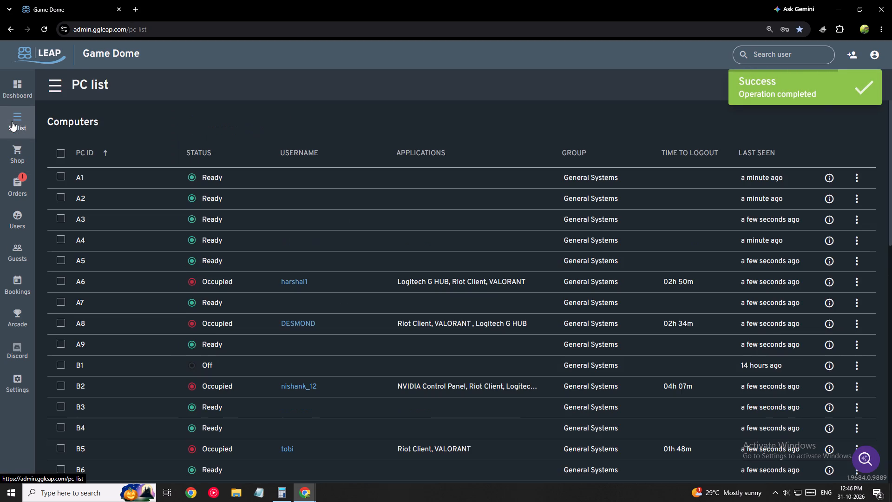
scroll(291, 257, down, 4)
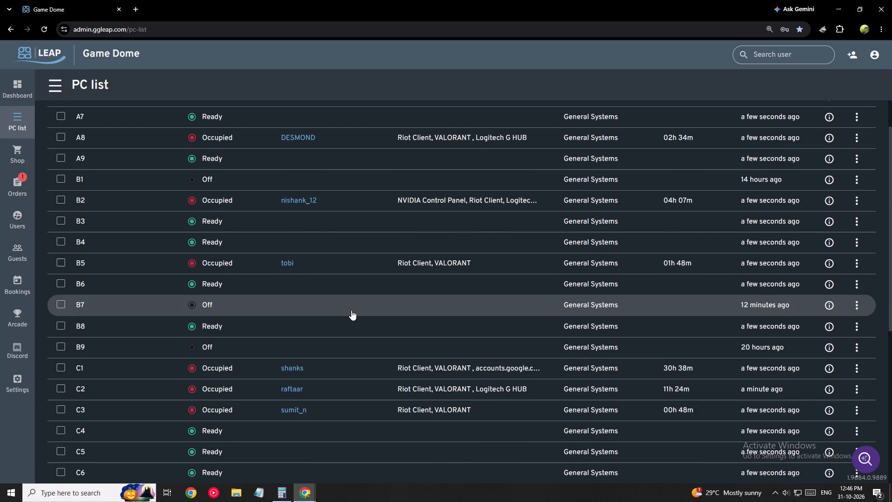
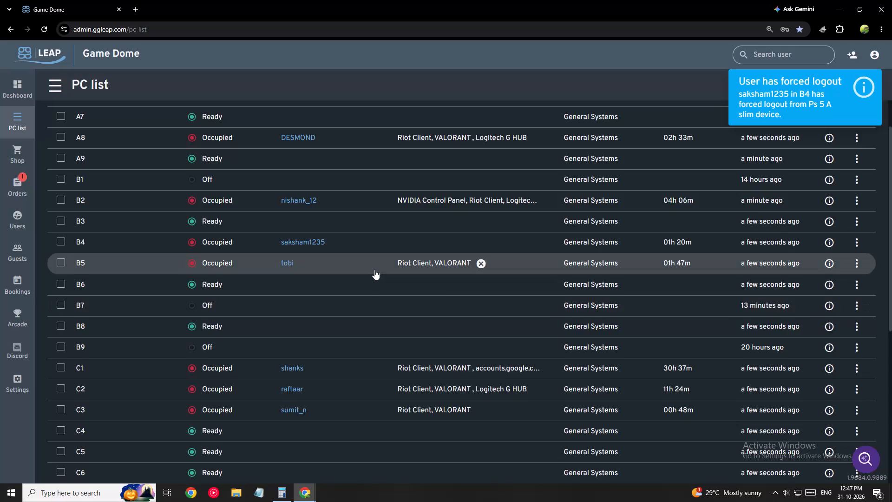
click(856, 87)
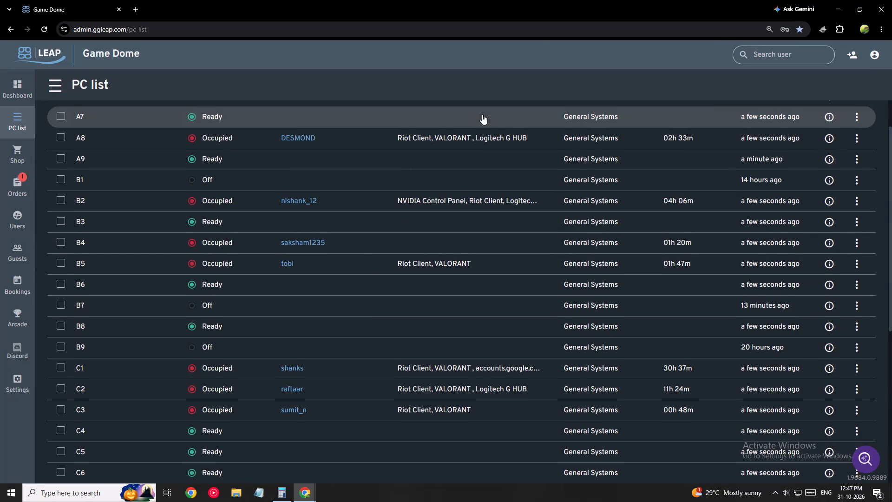
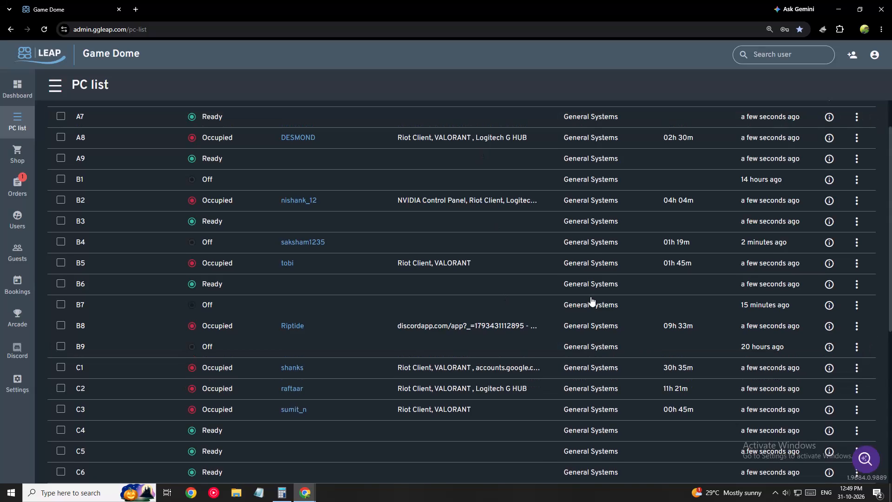
scroll(590, 297, up, 1)
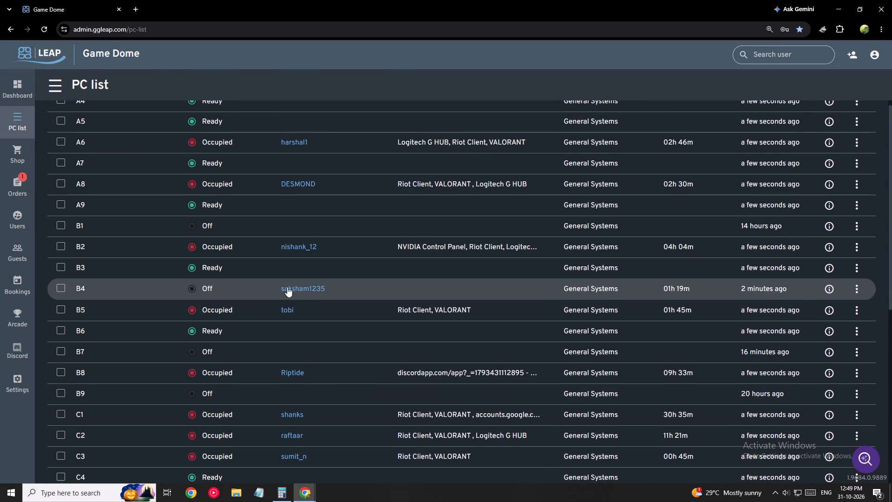
click(313, 287)
click(356, 371)
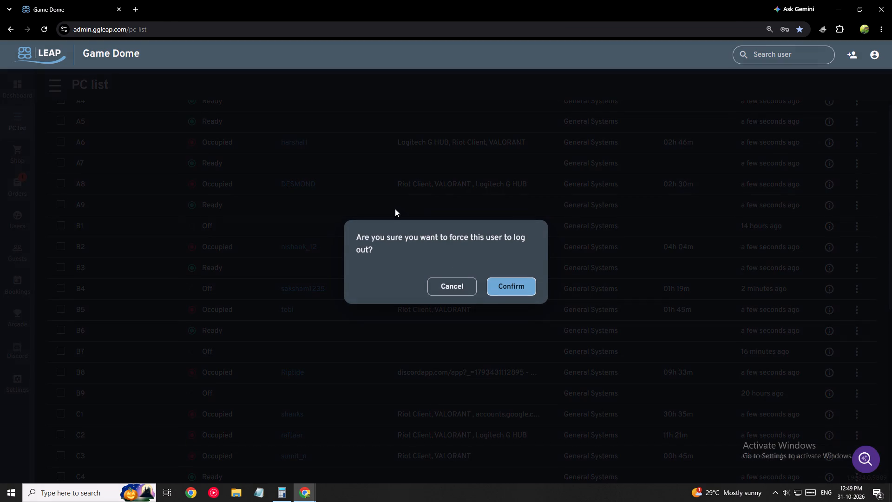
click(502, 288)
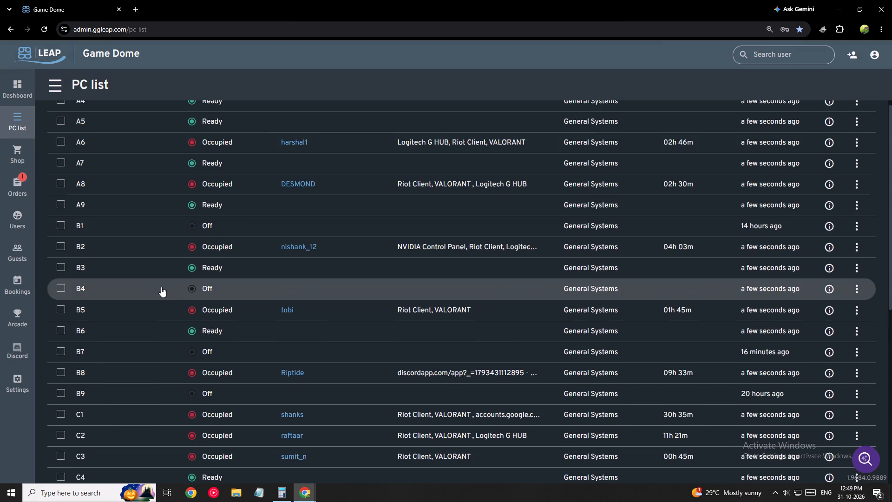
click(202, 291)
click(184, 69)
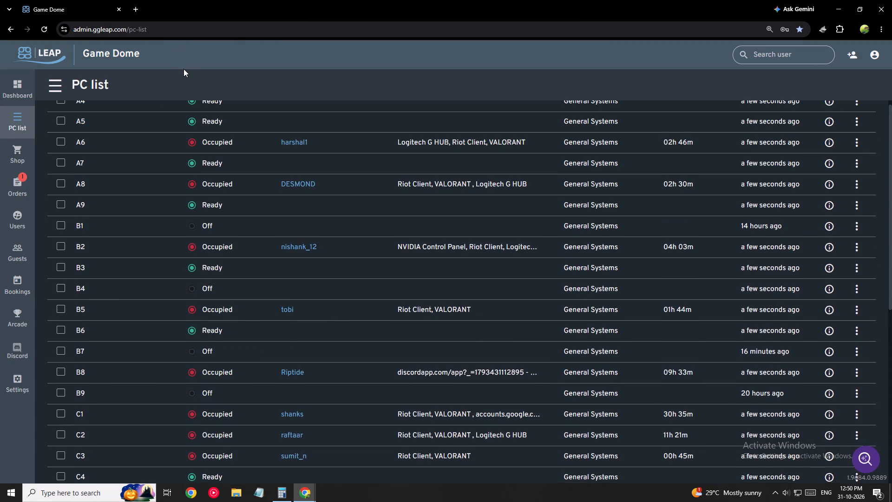
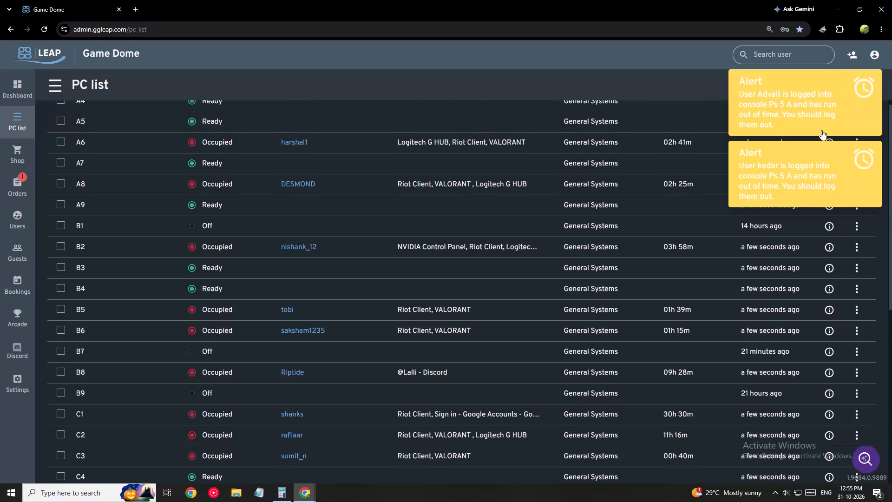
Dismiss the out-of-time alerts and log out all users from console Ps 5 A.
click(816, 146)
click(815, 113)
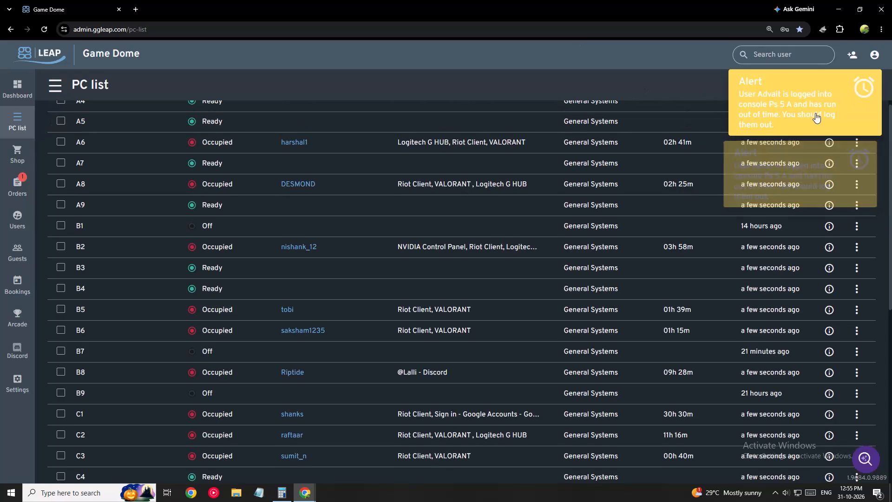
scroll(702, 262, down, 10)
click(843, 304)
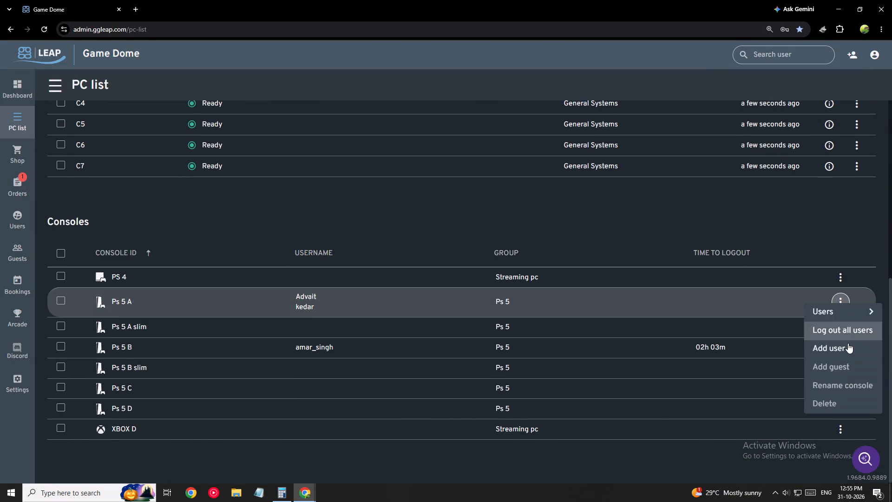
click(846, 331)
click(772, 58)
text(anil_c)
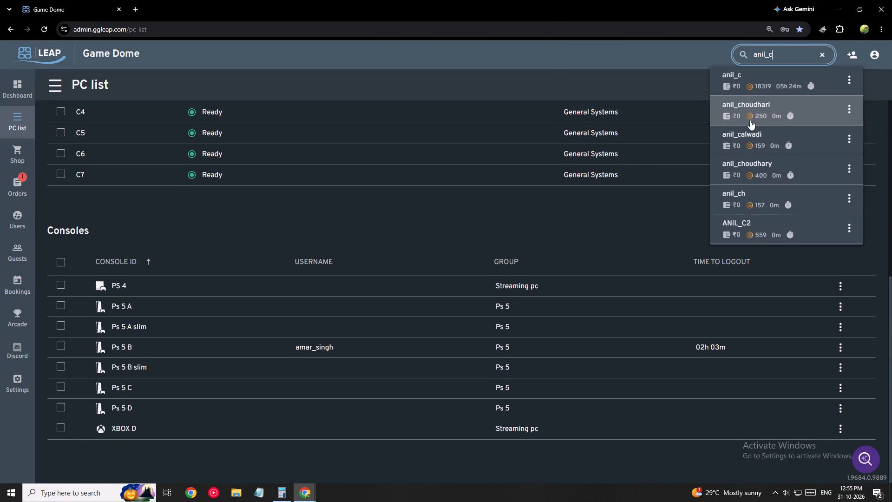
click(575, 226)
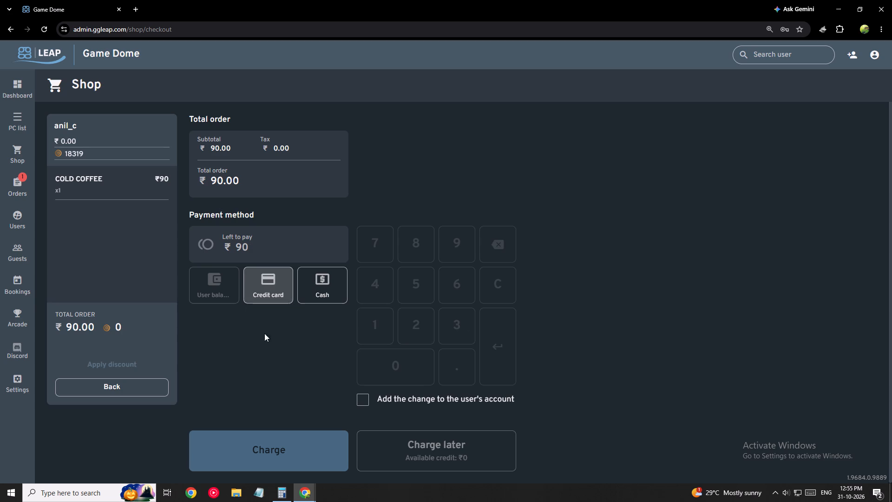
click(285, 299)
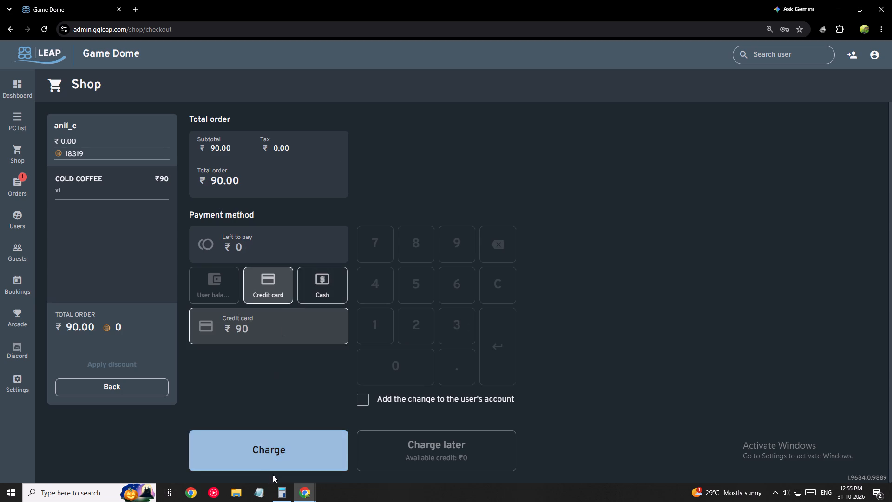
click(282, 476)
click(275, 461)
double_click(63, 121)
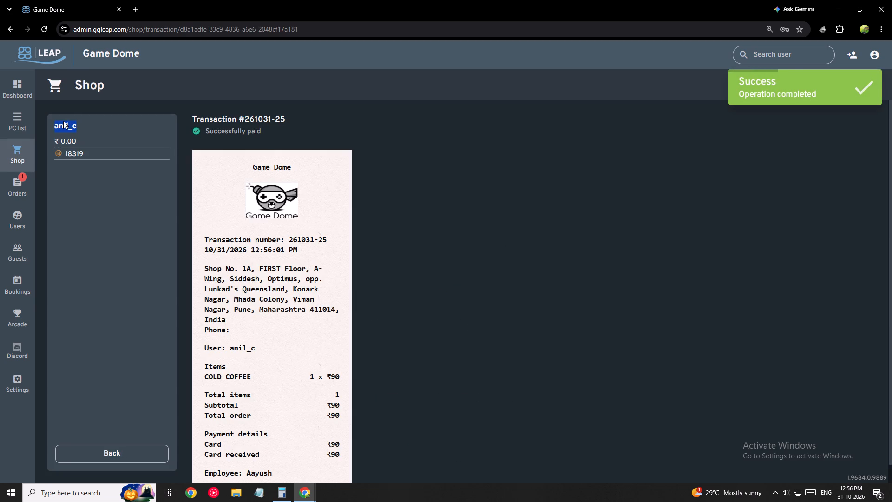
key(ctrl+c)
ctrl+click(797, 50)
key(ctrl+v)
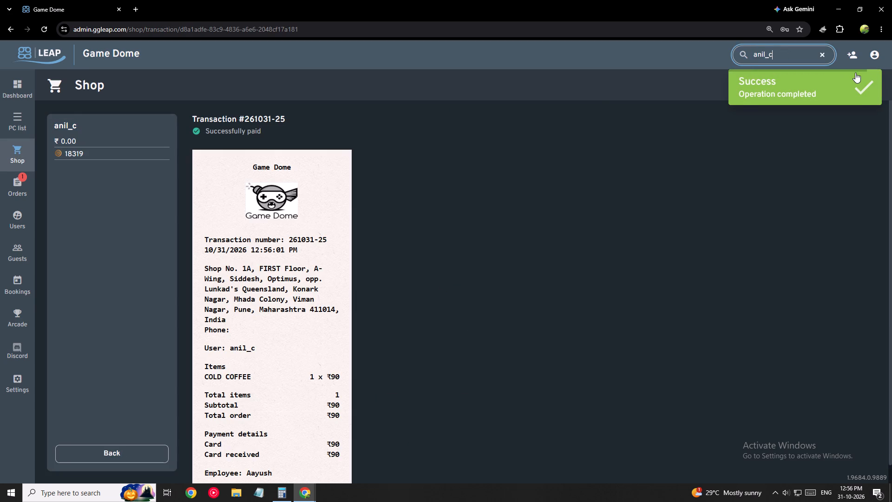
click(853, 78)
click(862, 122)
click(417, 238)
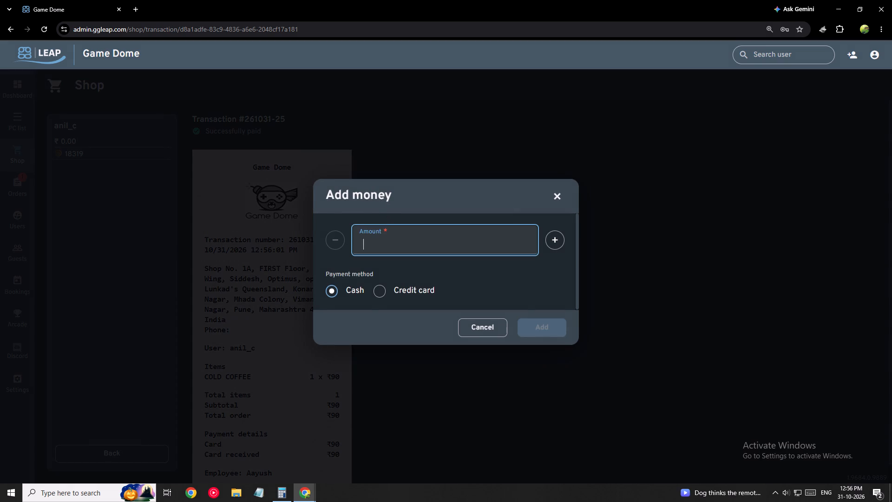
key(2)
key(0)
click(376, 292)
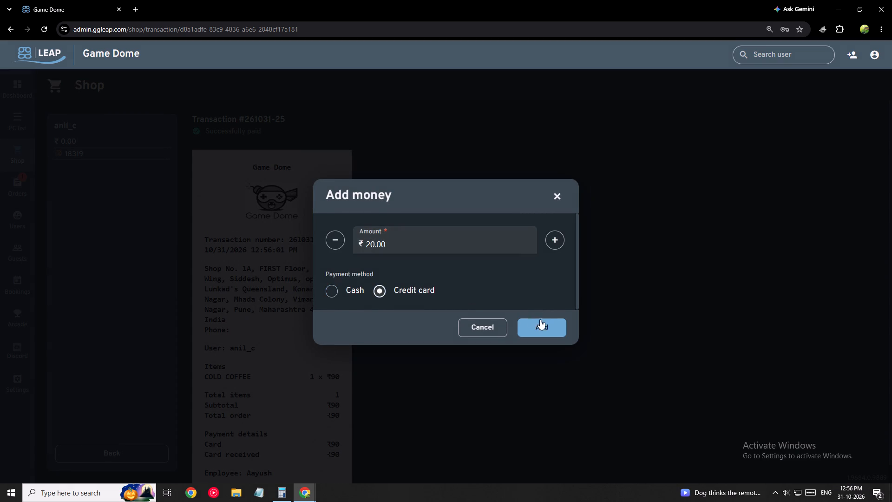
click(540, 319)
scroll(466, 205, up, 1)
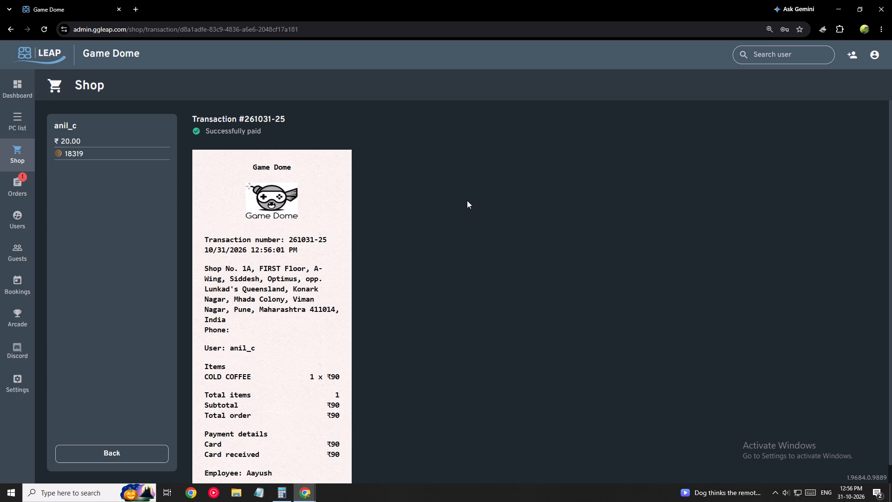
Return to the PC list and look through the PC rows.
click(13, 127)
scroll(281, 338, down, 2)
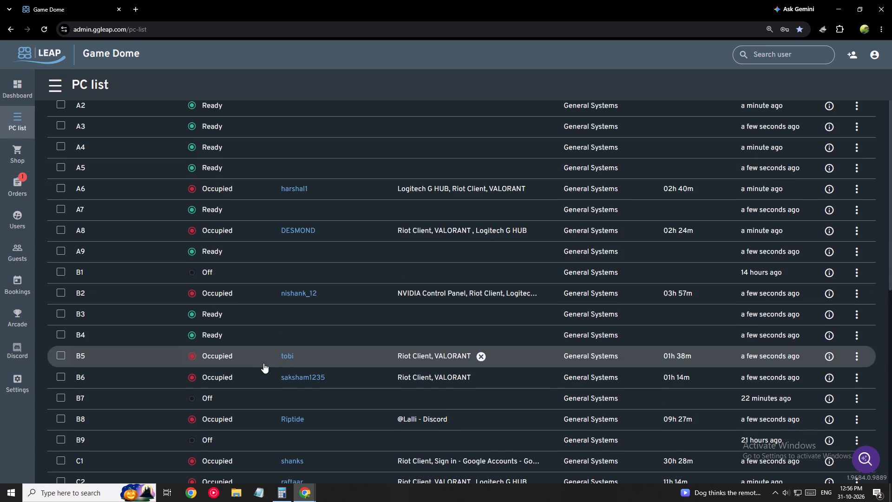
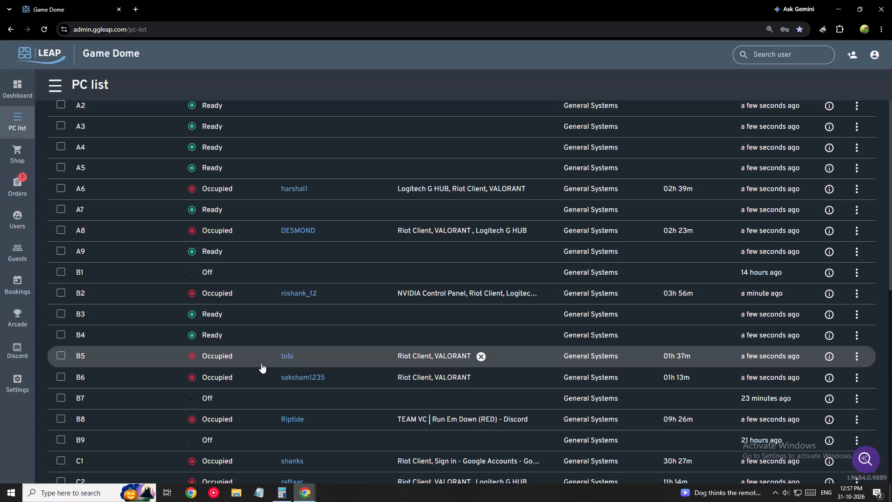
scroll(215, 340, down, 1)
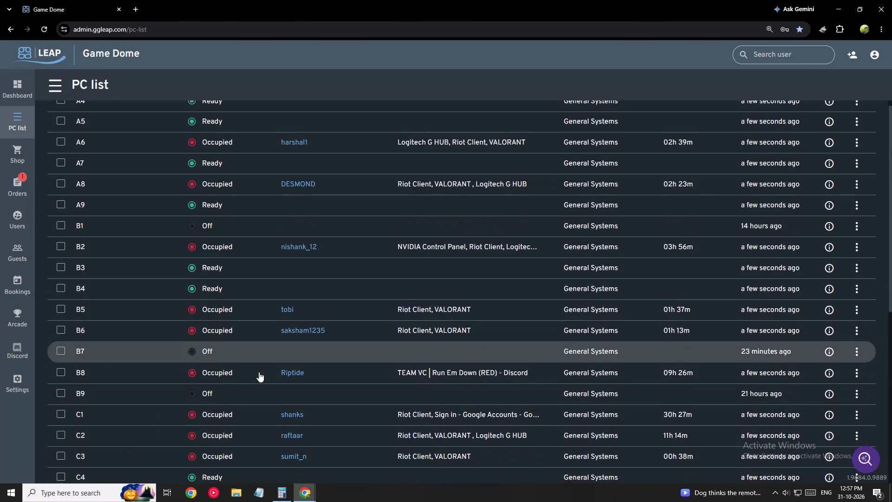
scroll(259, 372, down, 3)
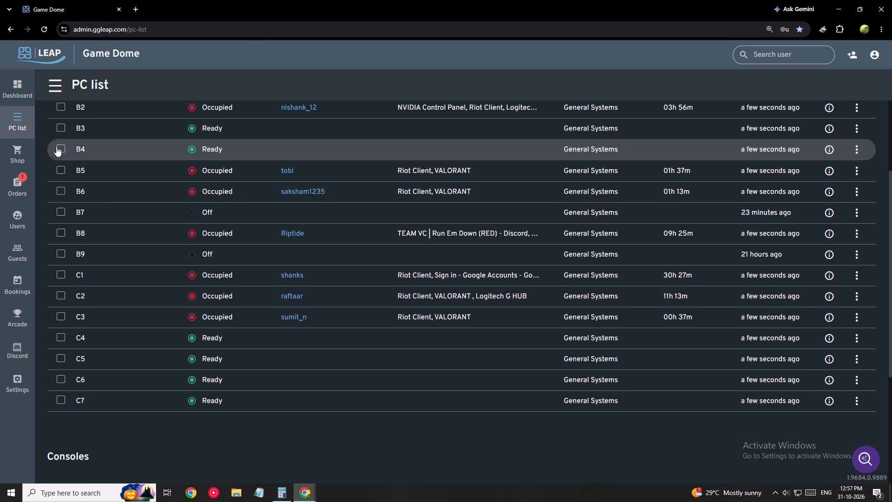
Open the order history to review the shop orders.
click(28, 184)
click(238, 104)
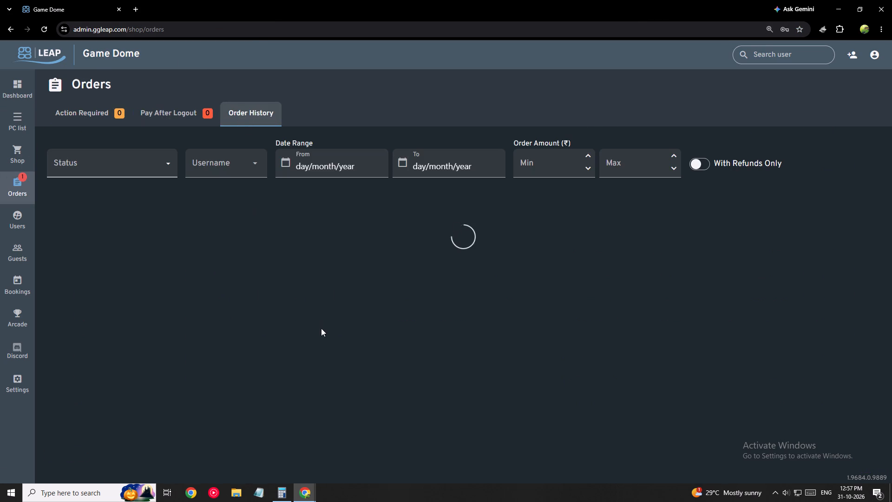
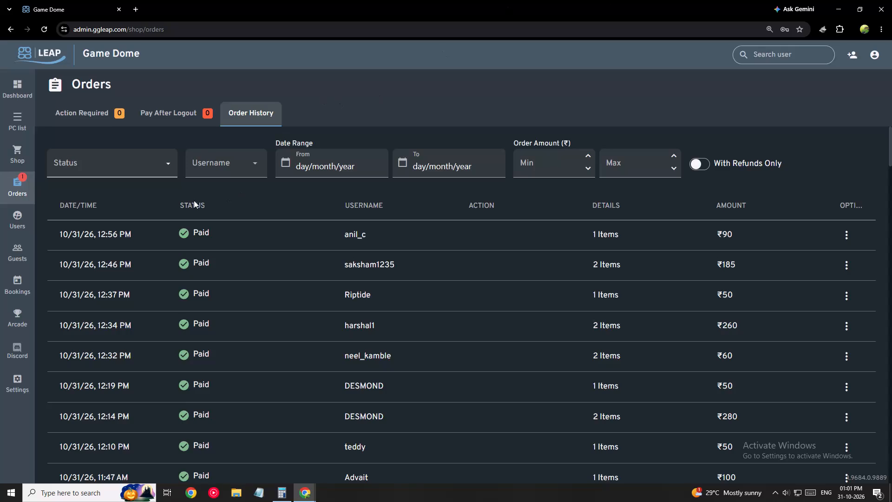
Open the PC list to check the status of the B and C stations.
click(0, 132)
scroll(474, 428, down, 5)
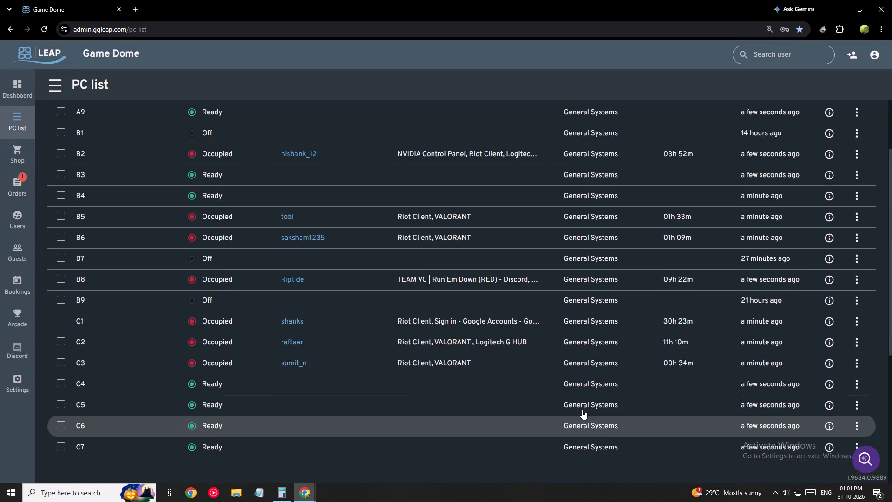
Switch to the expense spreadsheet and set the Kamble customer credit amount dated 10/31/2026 to 90.
key(alt+Tab)
click(730, 339)
click(731, 326)
click(731, 305)
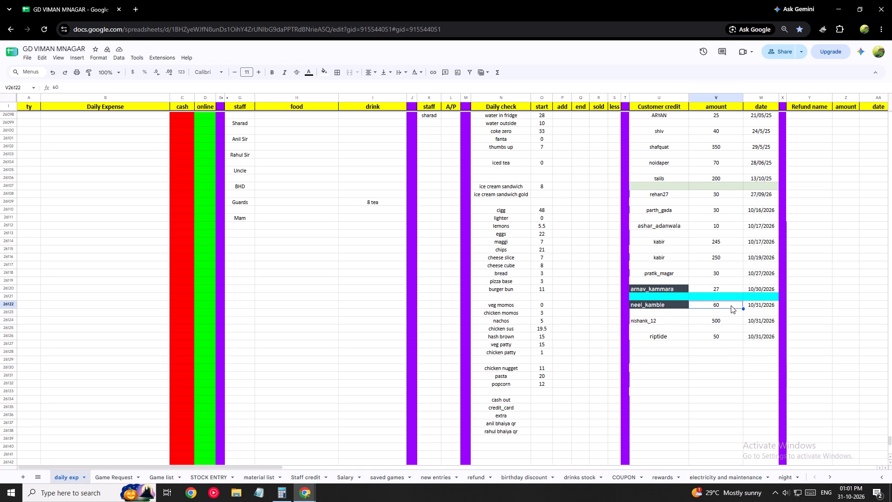
double_click(731, 305)
key(BackSpace)
key(BackSpace)
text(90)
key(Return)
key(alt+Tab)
click(805, 57)
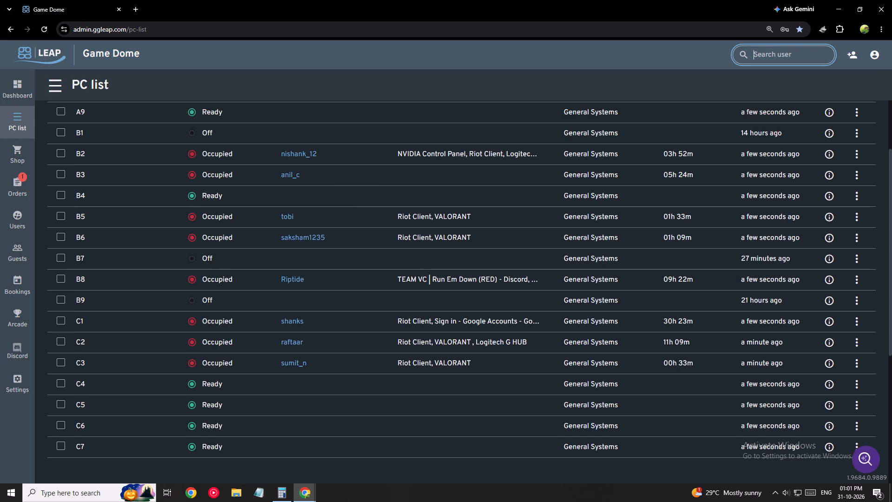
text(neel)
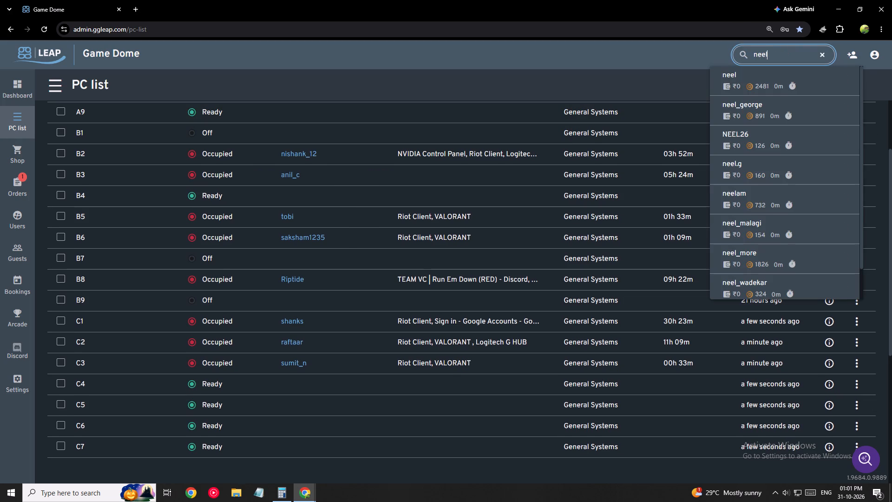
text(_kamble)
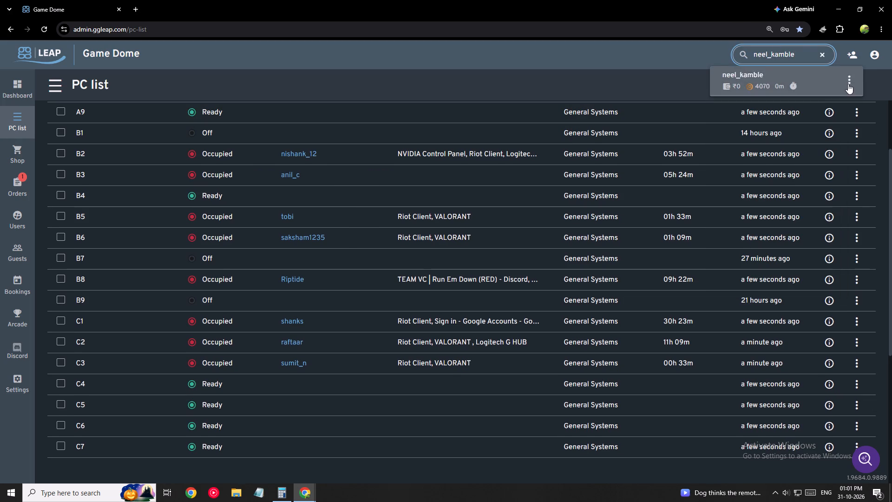
click(849, 83)
click(859, 84)
drag(367, 203, 221, 265)
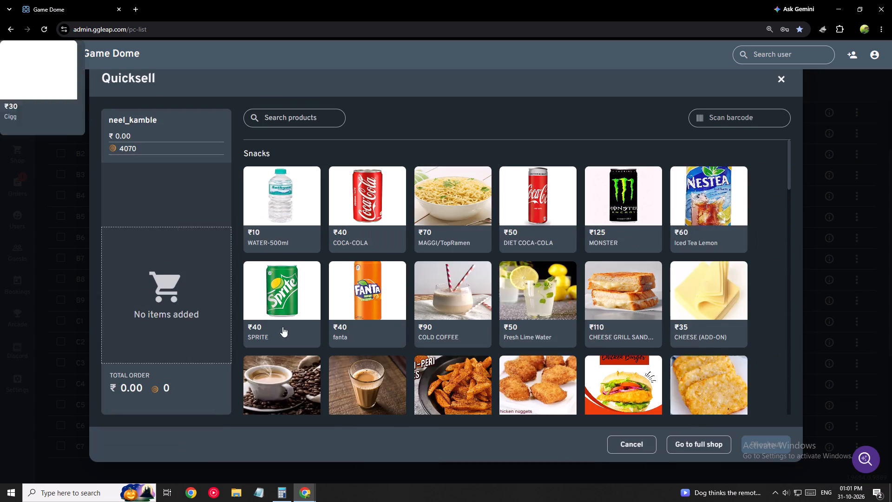
click(761, 452)
click(246, 274)
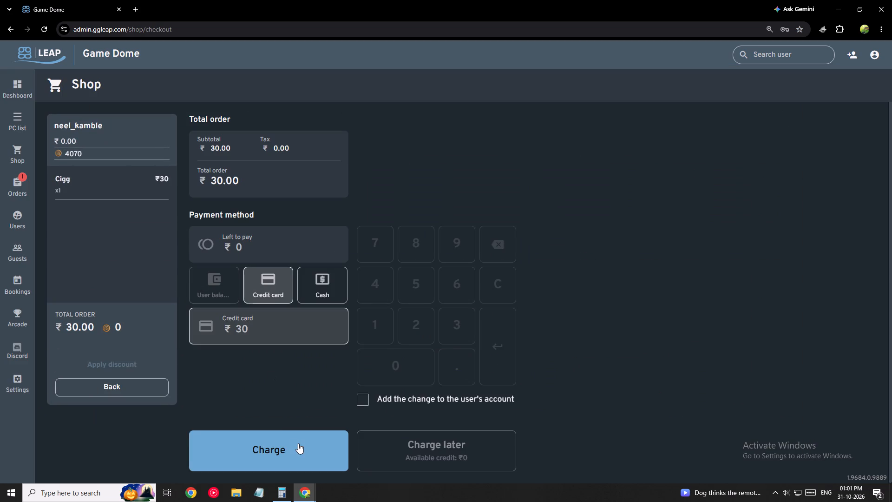
click(299, 443)
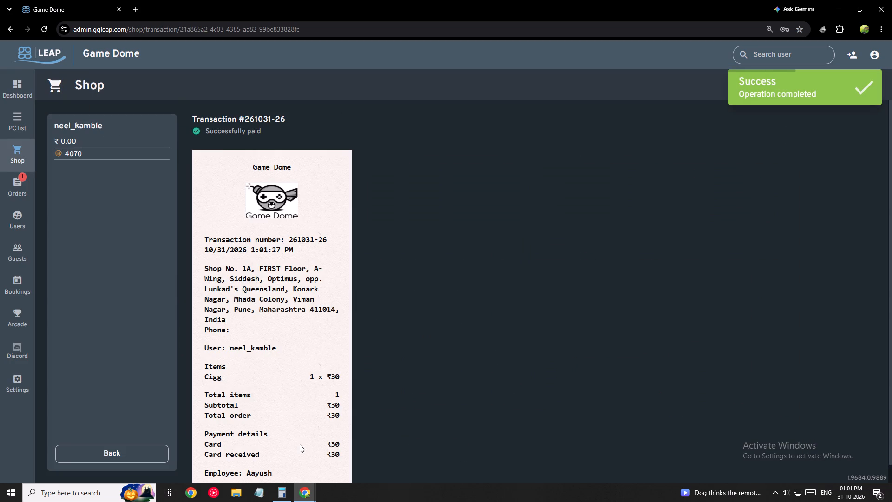
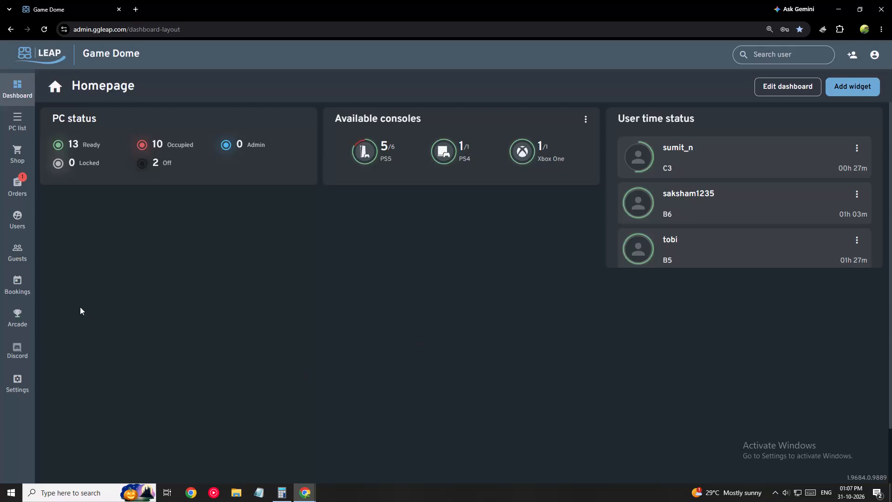
Open the PC list and check the console stations, including who is logged in and their time to logout.
click(7, 125)
scroll(179, 277, down, 11)
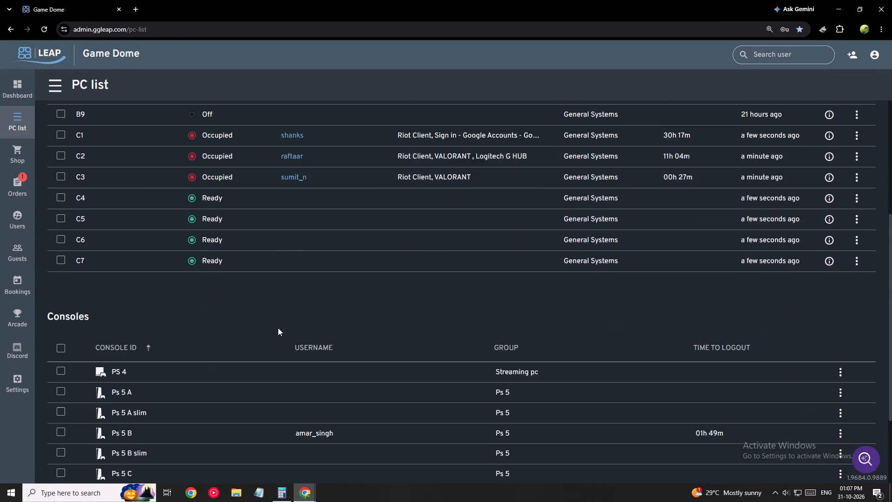
scroll(278, 328, down, 7)
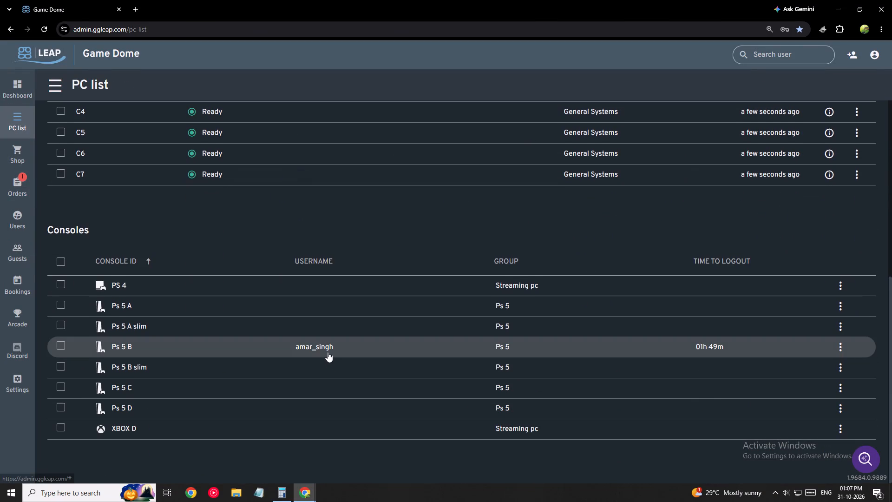
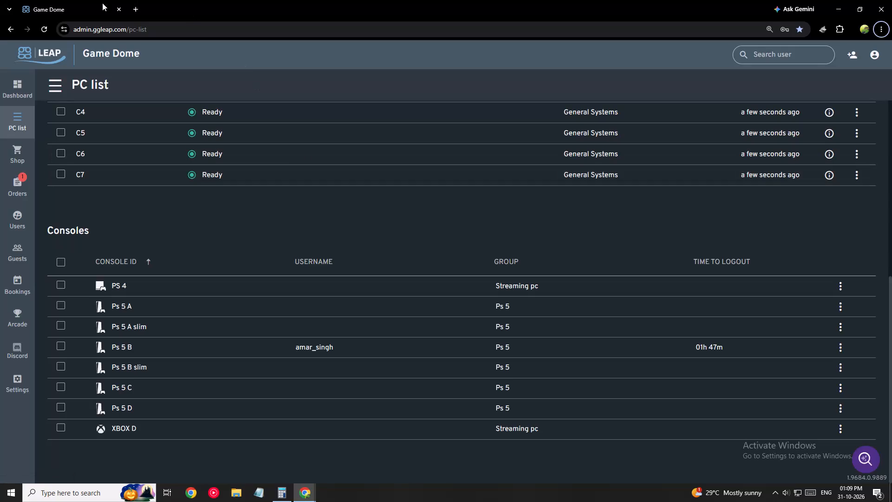
Search Google for Kanyakumari railway station in a separate browser tab, view the results, and close that tab.
click(136, 0)
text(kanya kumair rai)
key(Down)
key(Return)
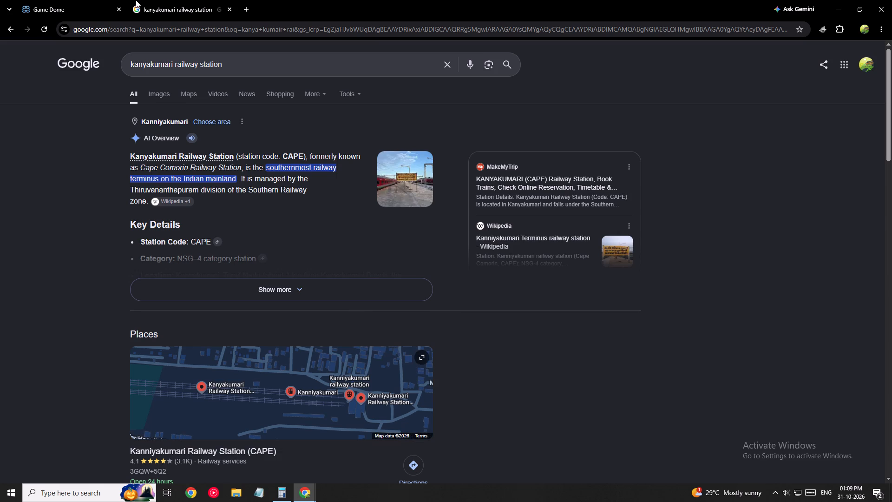
click(230, 12)
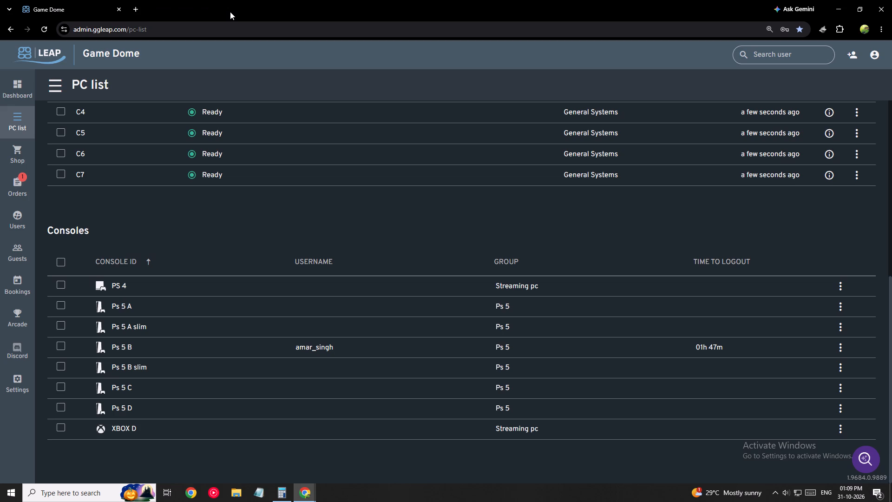
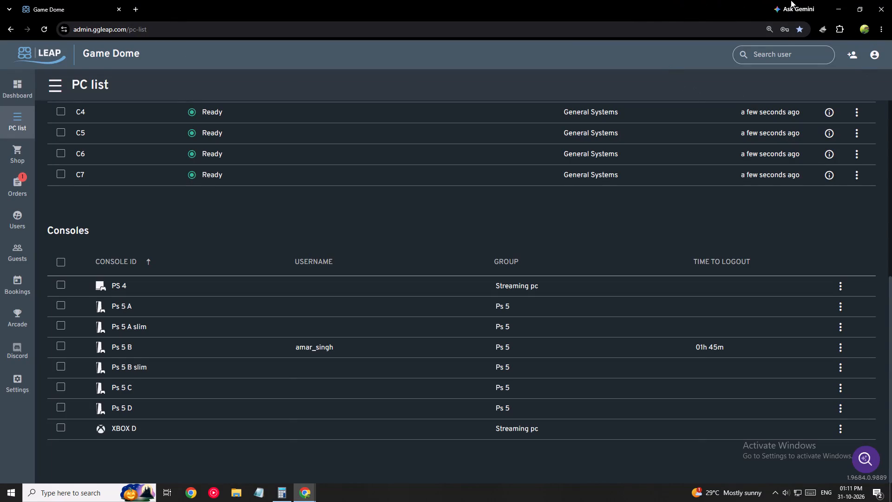
Sell user ZURI one 1 hr Ps5 Console rental pass for ₹100 and charge it to credit card.
click(782, 58)
text(zuri)
click(844, 78)
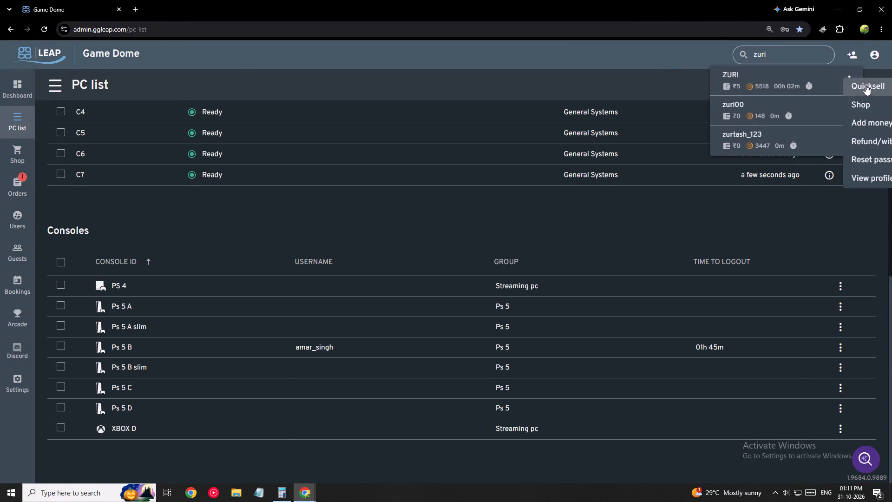
click(871, 86)
click(695, 438)
click(320, 145)
click(328, 181)
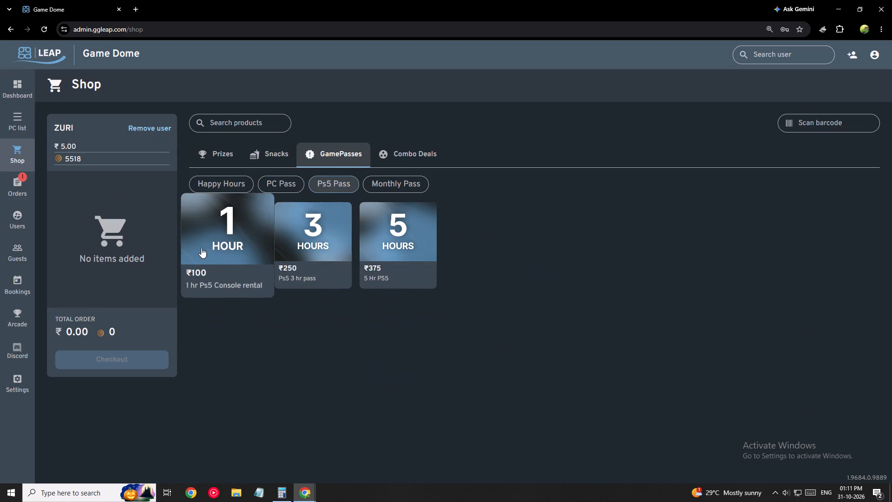
click(201, 248)
click(124, 359)
click(267, 285)
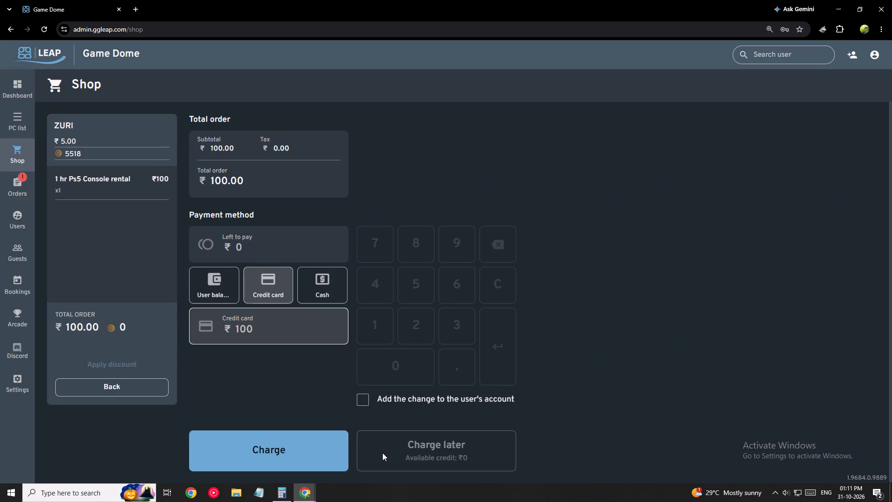
click(231, 432)
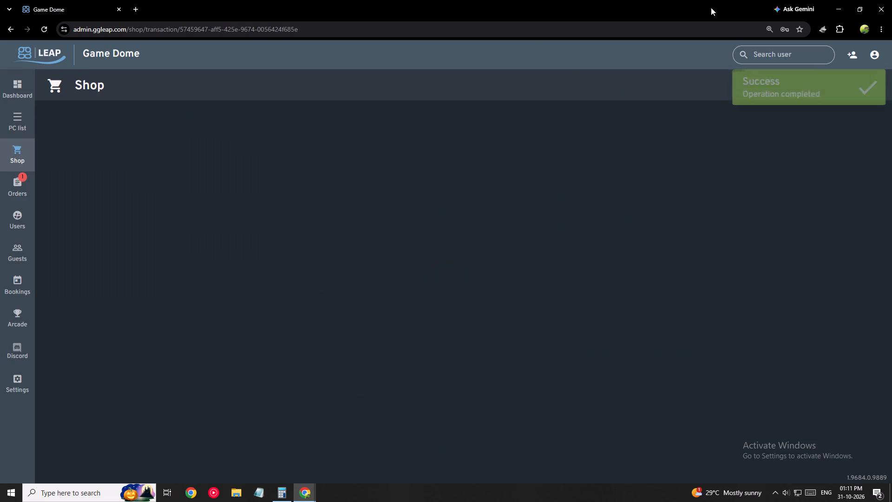
click(777, 59)
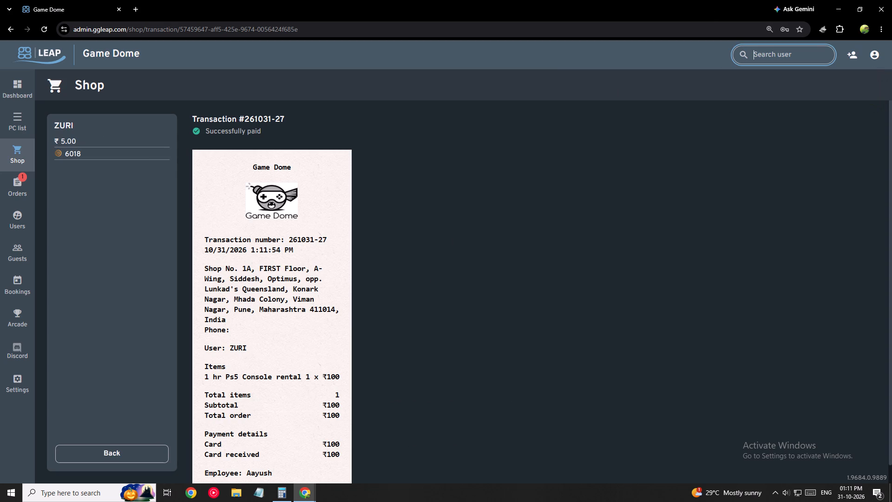
text(zurtash)
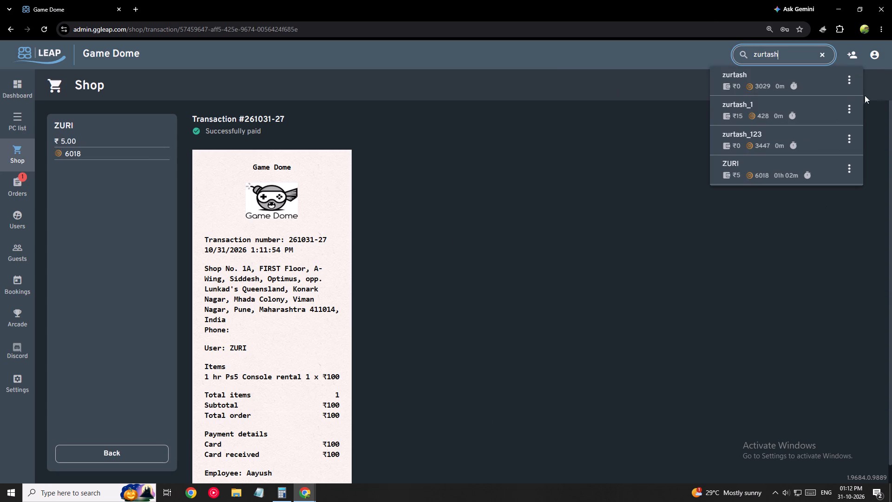
click(850, 136)
click(868, 140)
click(716, 444)
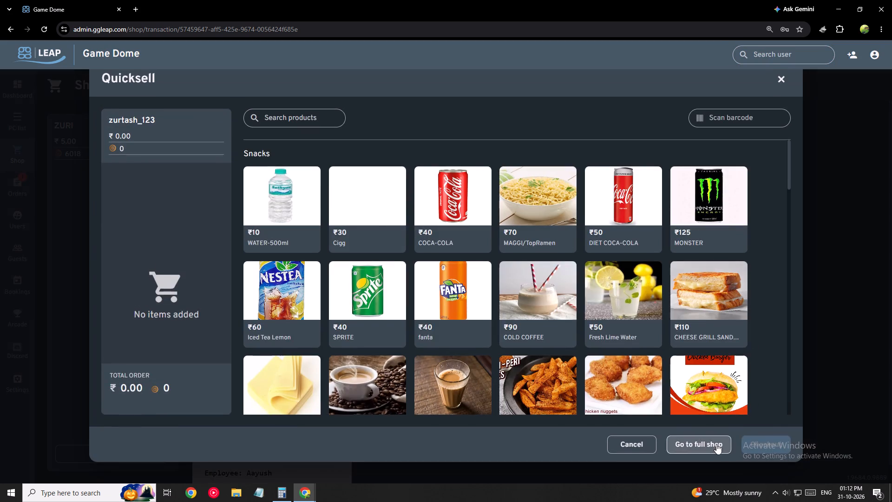
click(372, 159)
click(338, 154)
click(339, 192)
click(191, 258)
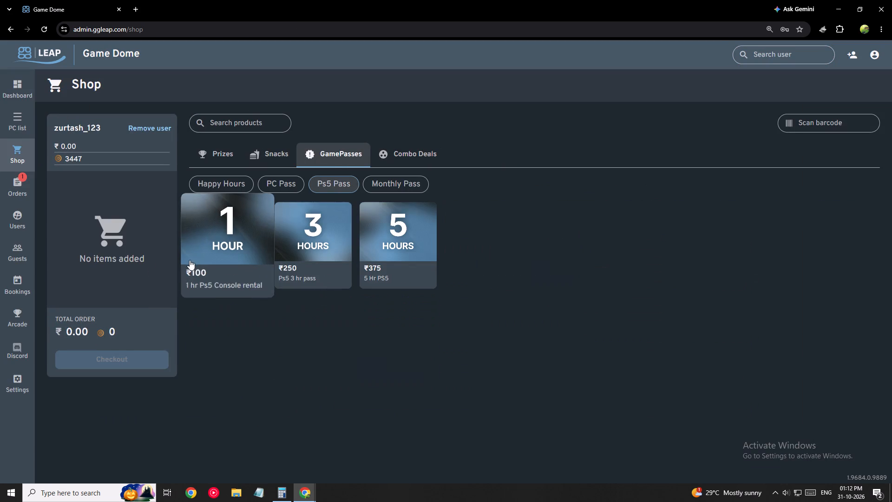
click(134, 357)
click(269, 296)
click(281, 438)
click(767, 47)
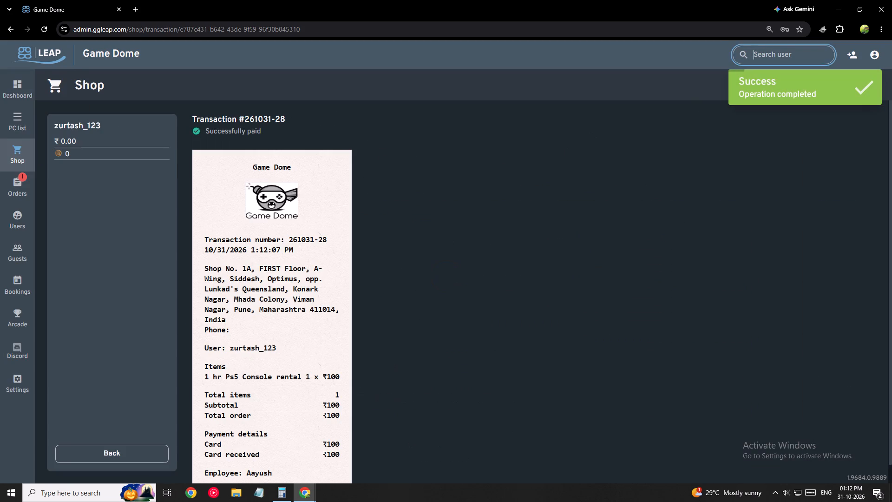
text(zuri)
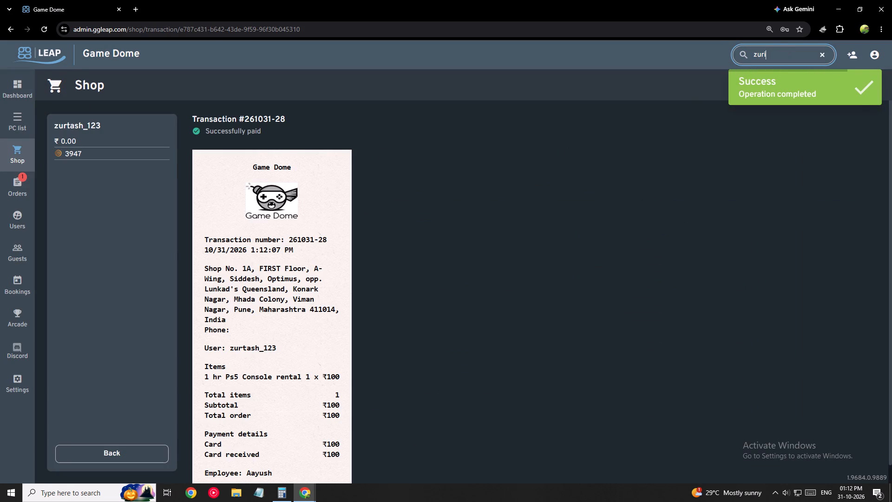
click(851, 107)
click(871, 115)
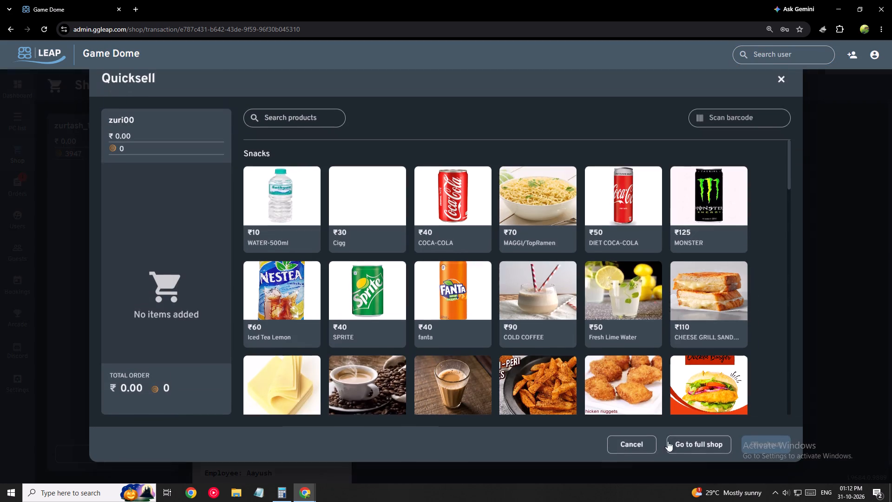
click(698, 437)
click(332, 138)
click(334, 155)
click(332, 192)
drag(199, 263, 193, 270)
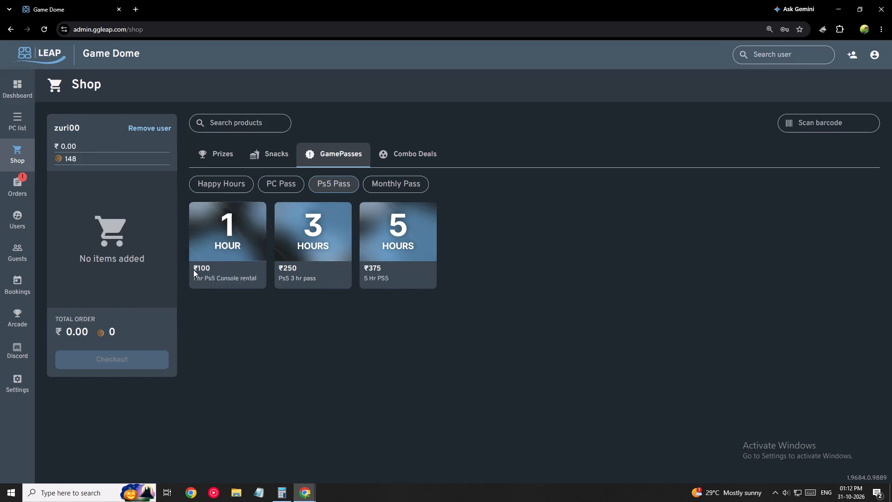
drag(193, 270, 75, 265)
drag(104, 368, 111, 365)
click(262, 302)
drag(267, 436, 267, 442)
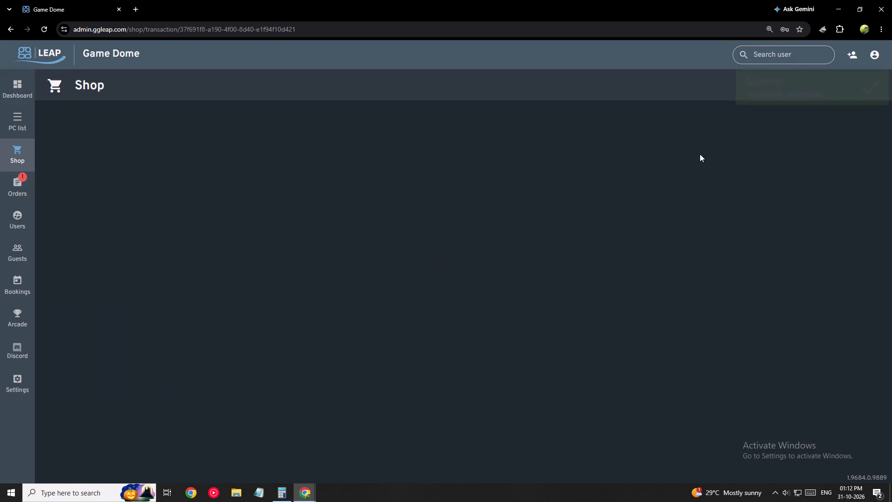
click(738, 60)
click(759, 59)
text(zu)
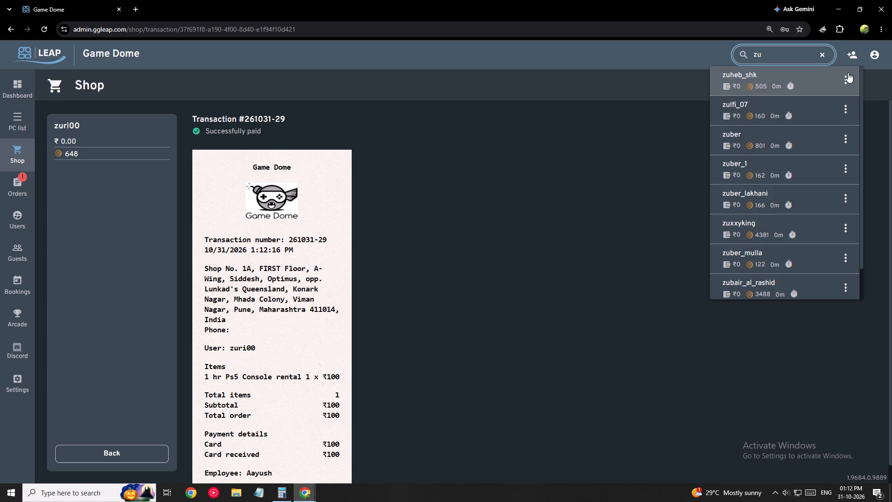
click(848, 169)
click(868, 171)
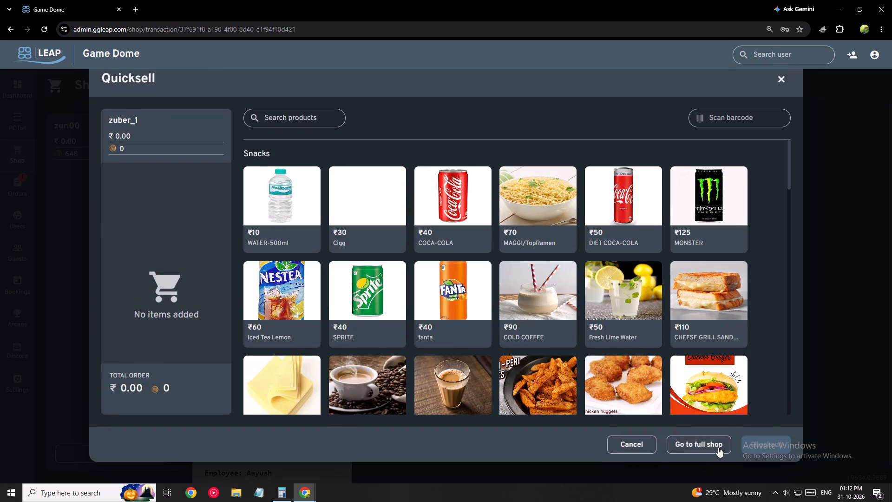
click(719, 443)
click(322, 148)
drag(216, 245, 242, 245)
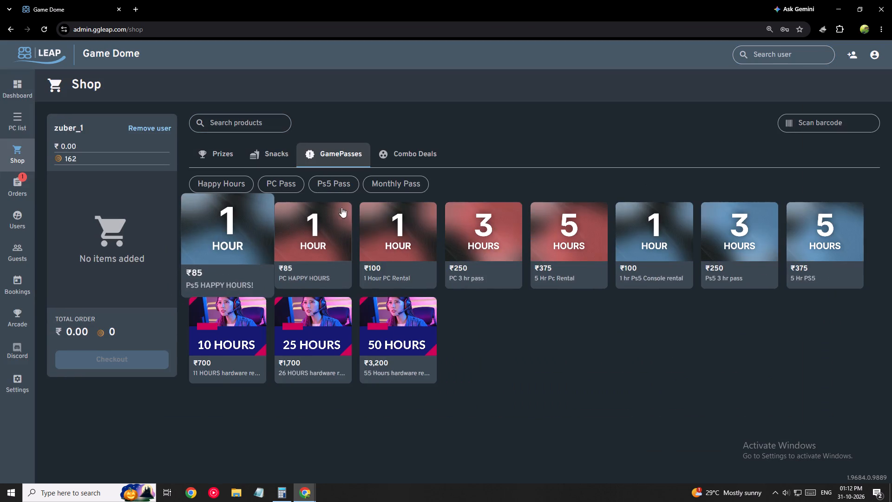
click(342, 184)
drag(227, 258, 63, 231)
drag(110, 364, 118, 364)
click(253, 283)
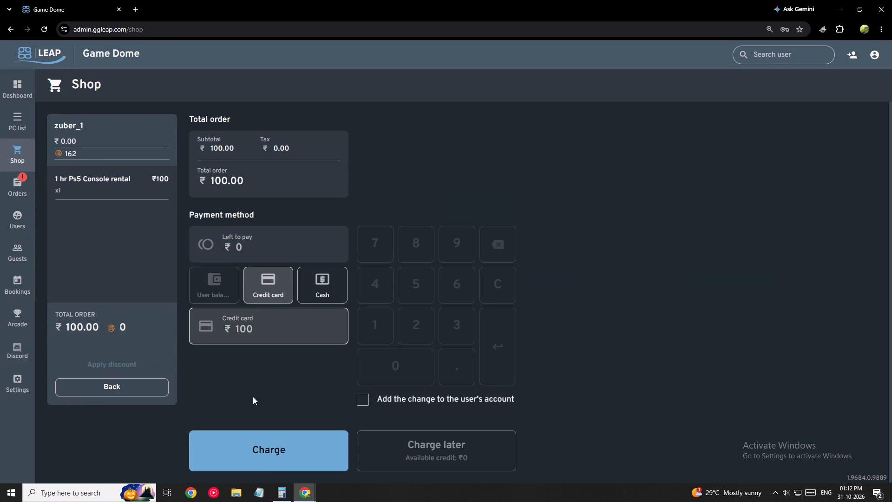
click(265, 459)
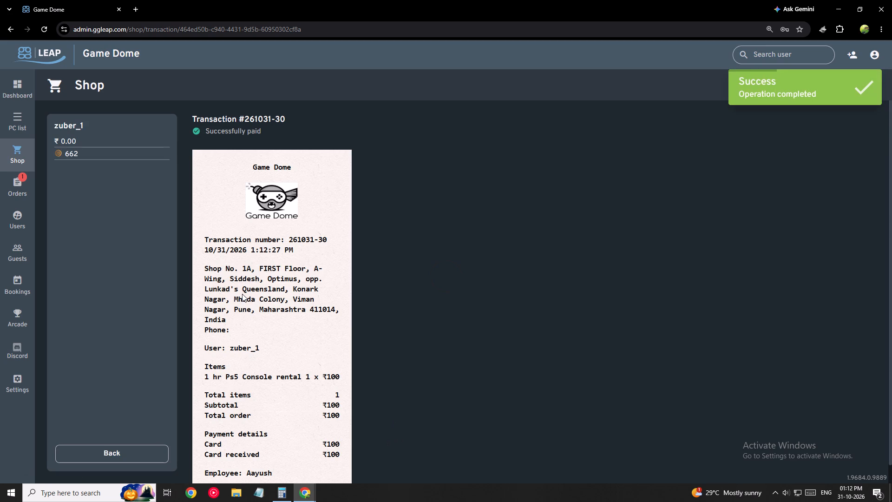
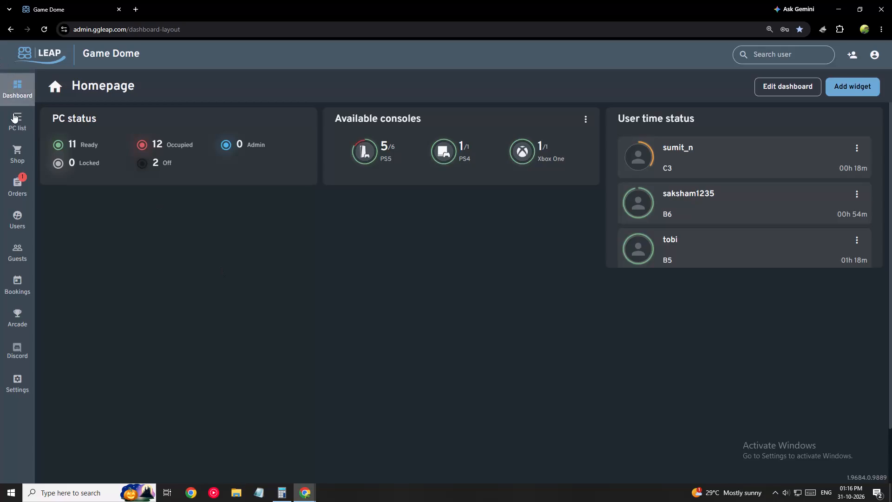
scroll(353, 295, down, 3)
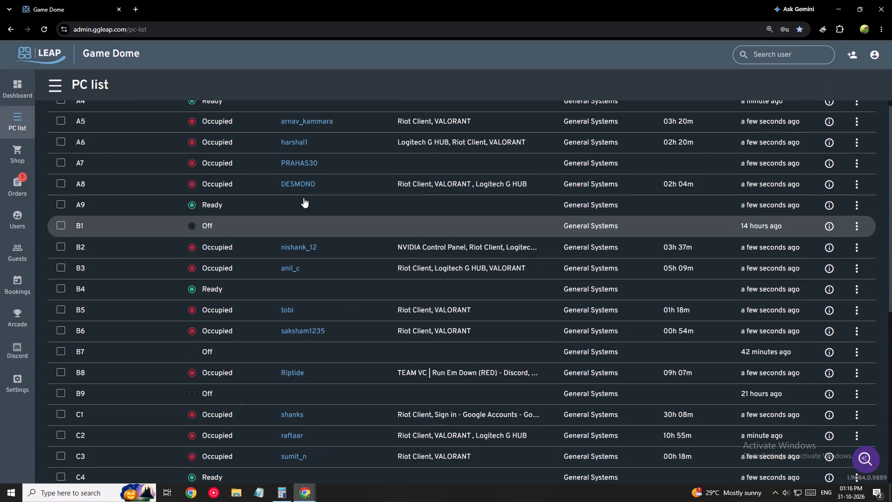
click(304, 161)
click(333, 173)
click(681, 446)
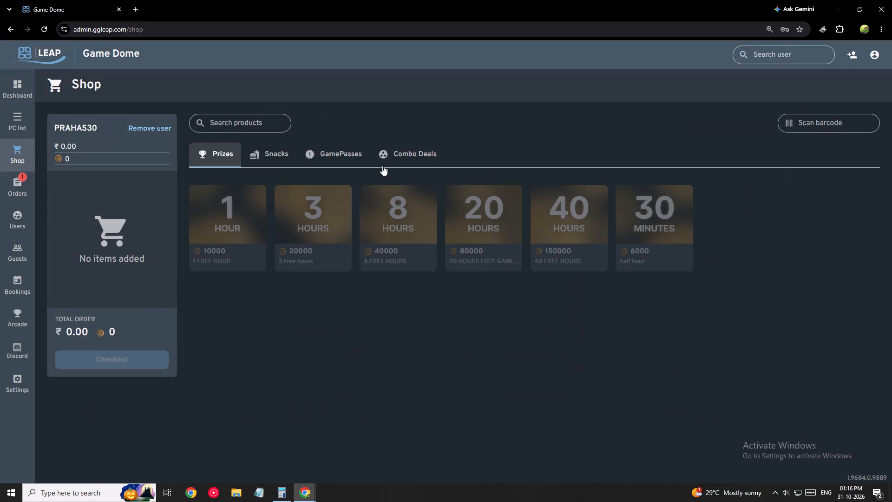
click(341, 154)
click(293, 184)
drag(310, 246, 121, 258)
click(133, 356)
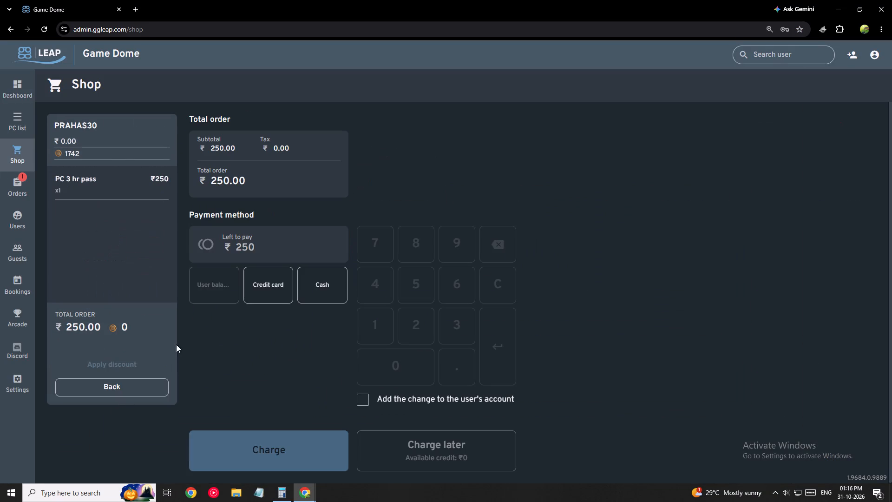
click(255, 279)
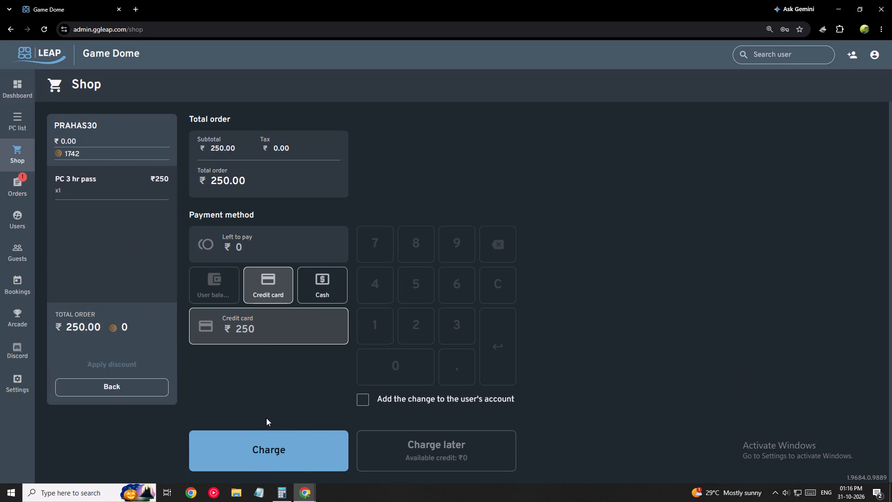
click(287, 427)
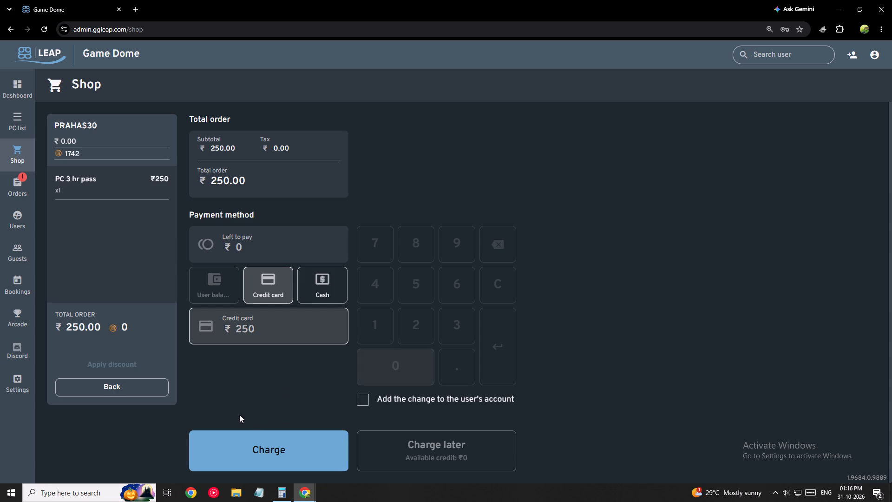
click(239, 415)
click(290, 435)
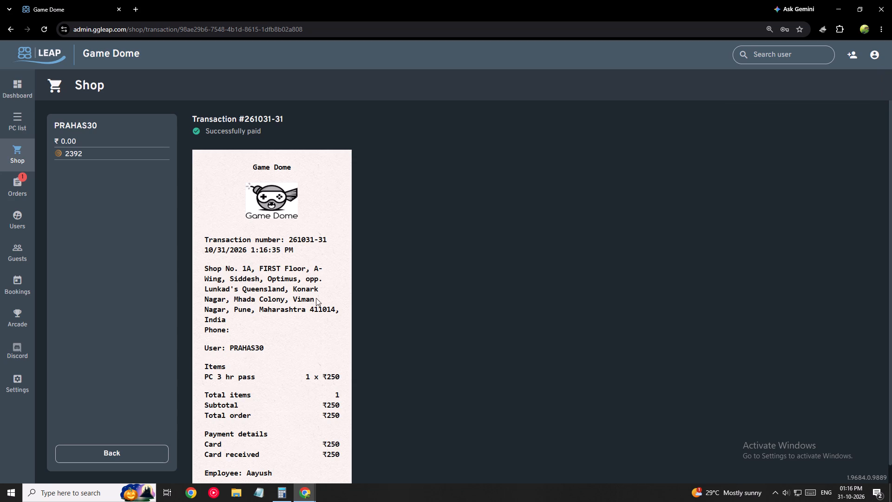
Restart the 13 unoccupied PCs together, leaving out every occupied one in rows A, B and C, and clear the selection.
click(10, 127)
scroll(311, 283, down, 9)
scroll(336, 308, up, 3)
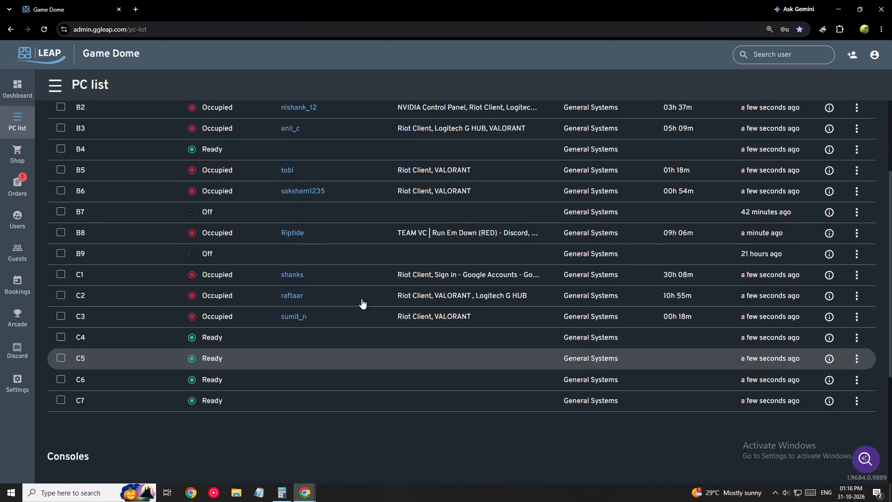
scroll(361, 299, up, 4)
scroll(418, 316, up, 3)
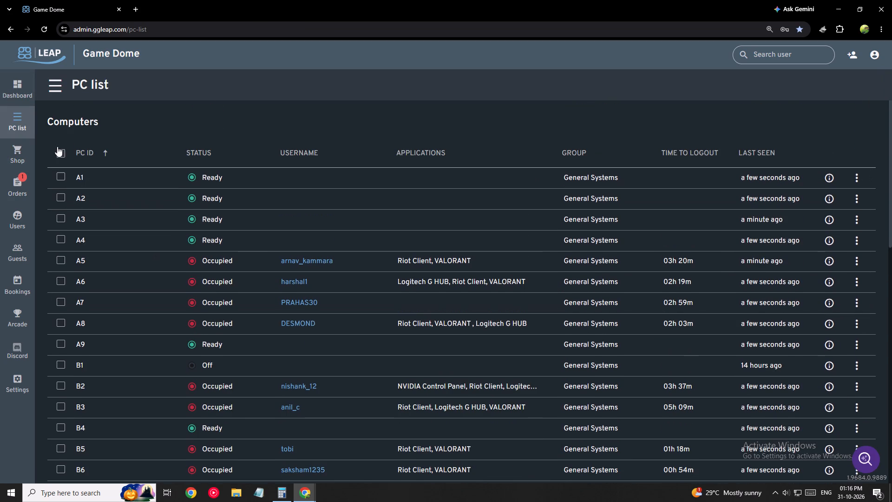
click(61, 148)
click(61, 154)
click(63, 259)
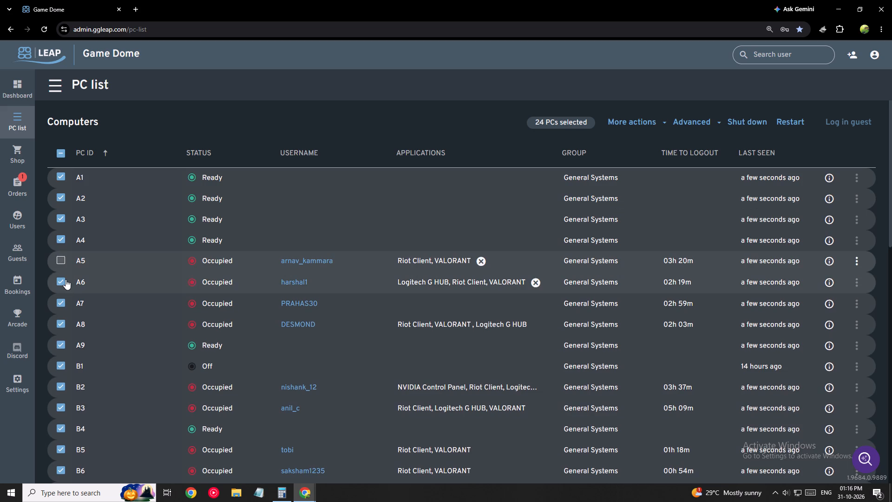
click(66, 279)
click(66, 302)
click(64, 320)
scroll(139, 343, down, 2)
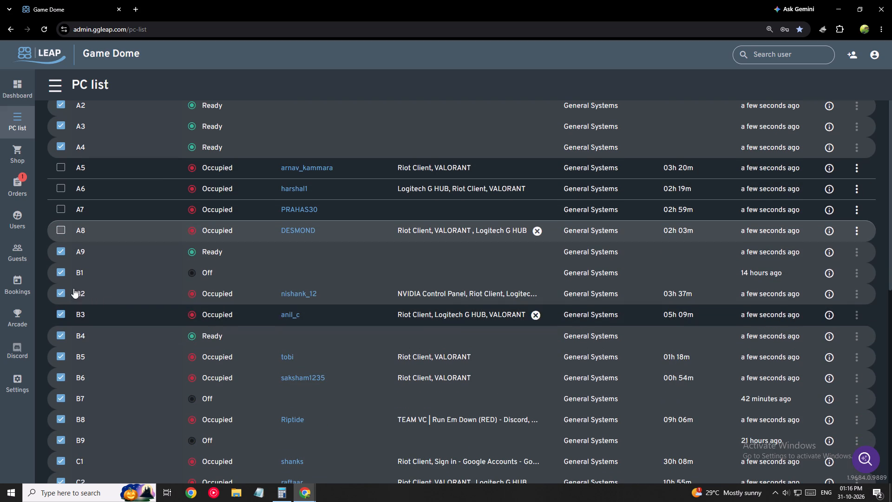
click(59, 295)
click(60, 317)
click(59, 358)
click(59, 377)
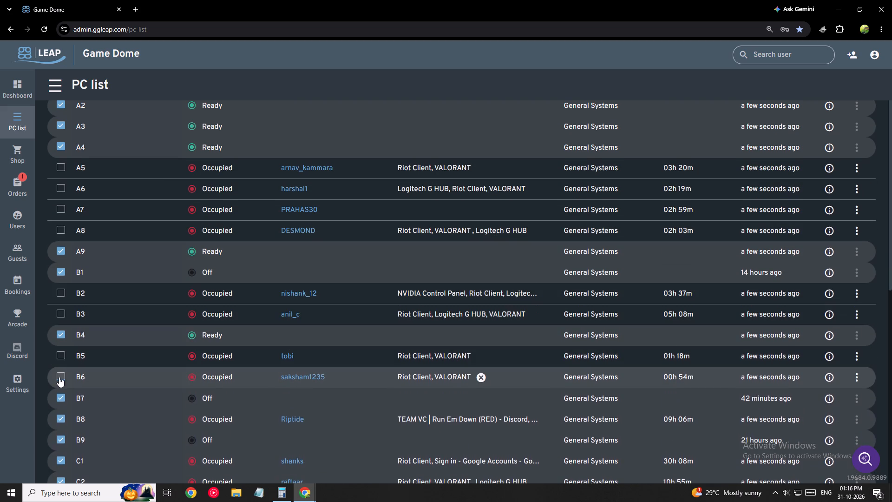
click(65, 417)
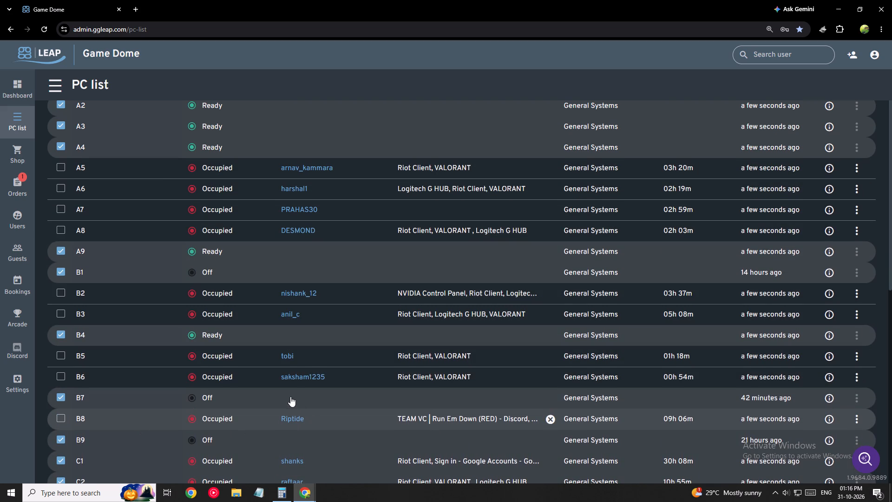
scroll(349, 363, down, 2)
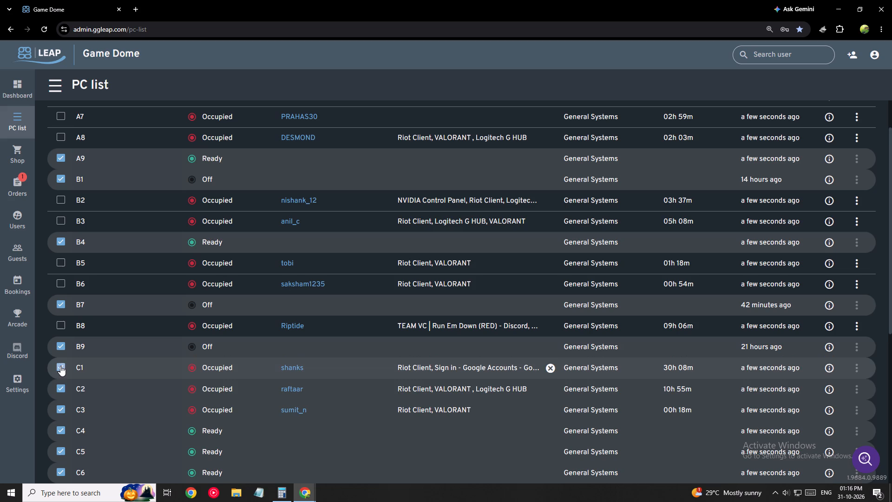
click(60, 366)
click(63, 389)
click(63, 411)
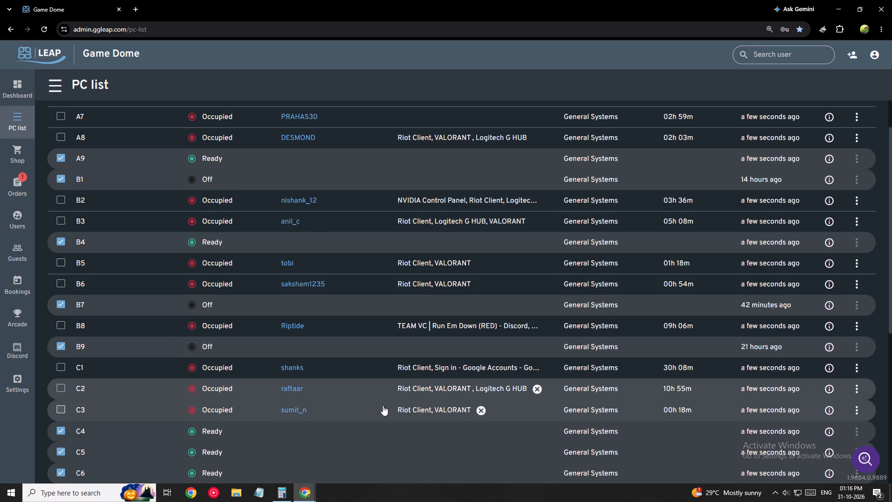
scroll(411, 389, down, 3)
scroll(247, 343, up, 13)
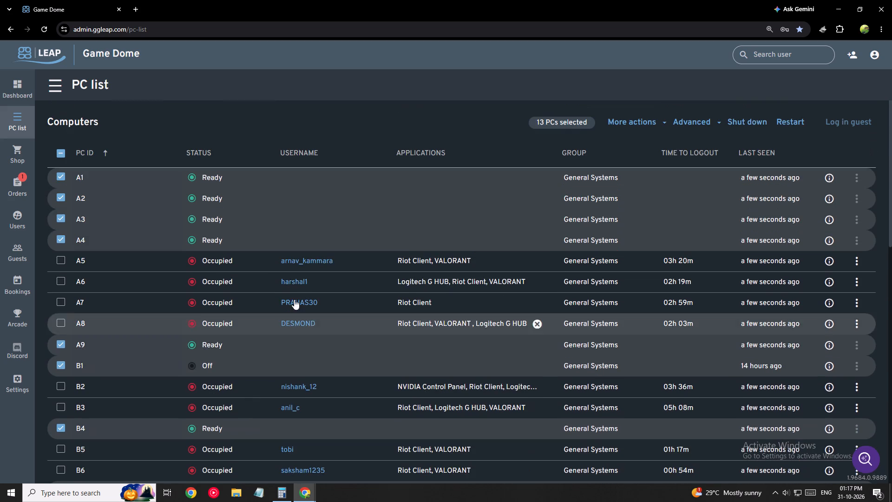
click(780, 121)
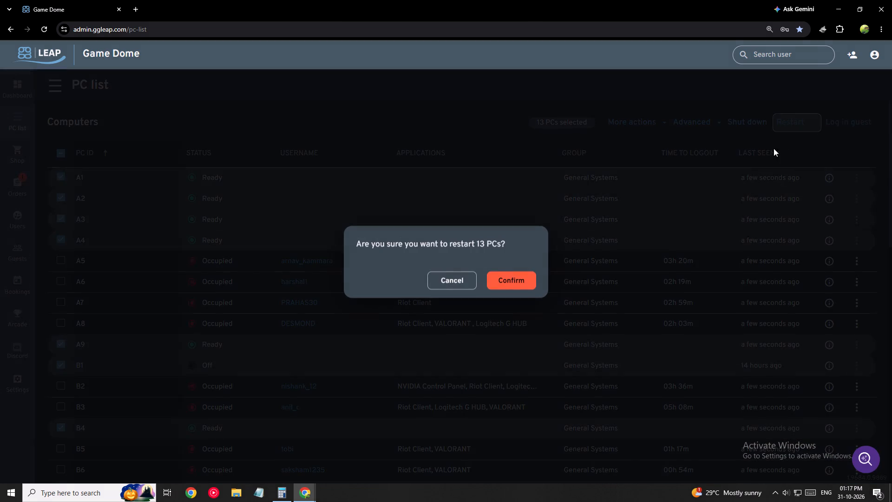
click(516, 284)
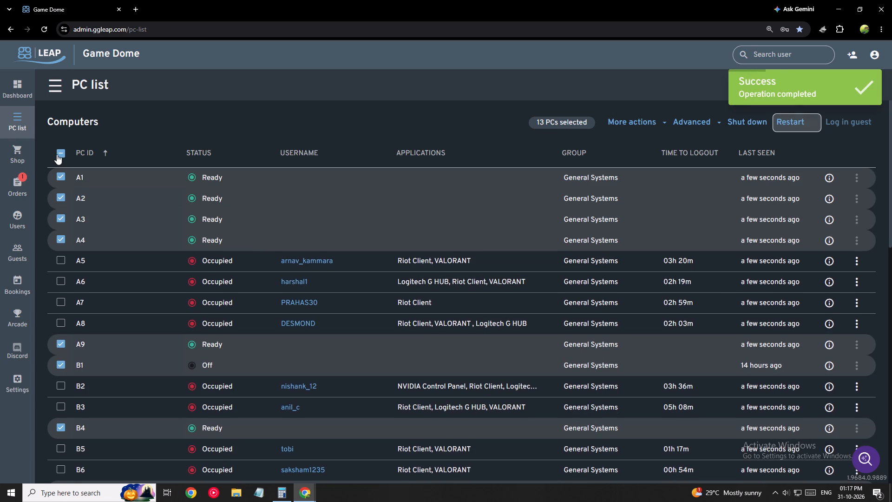
double_click(57, 154)
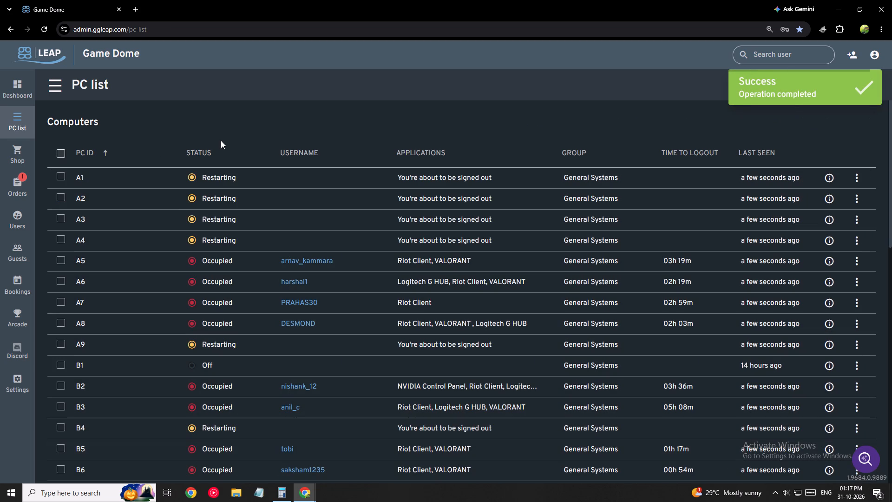
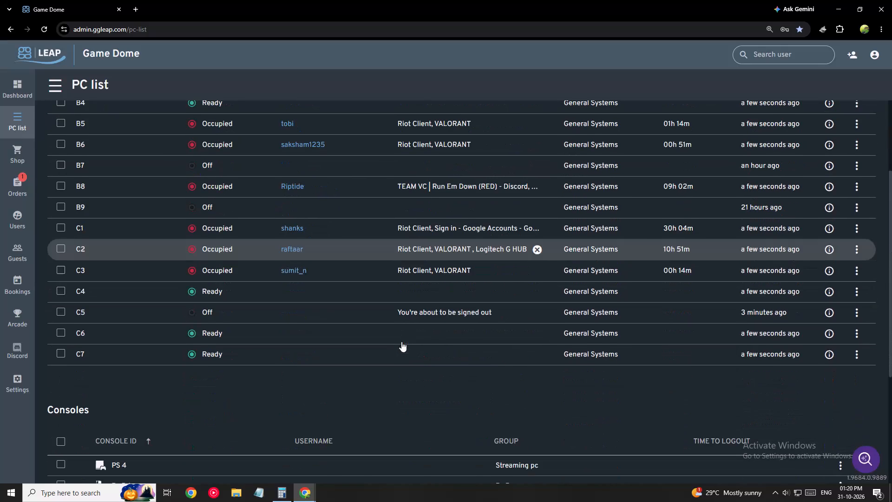
click(297, 270)
click(341, 276)
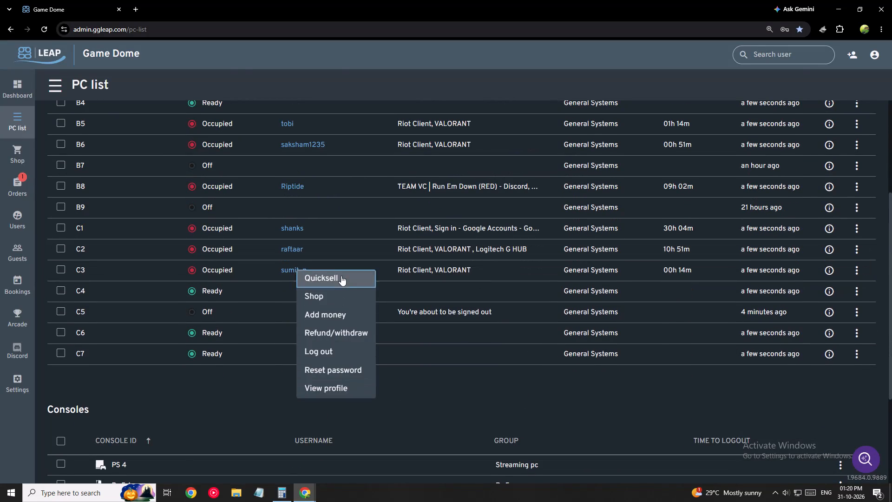
click(676, 446)
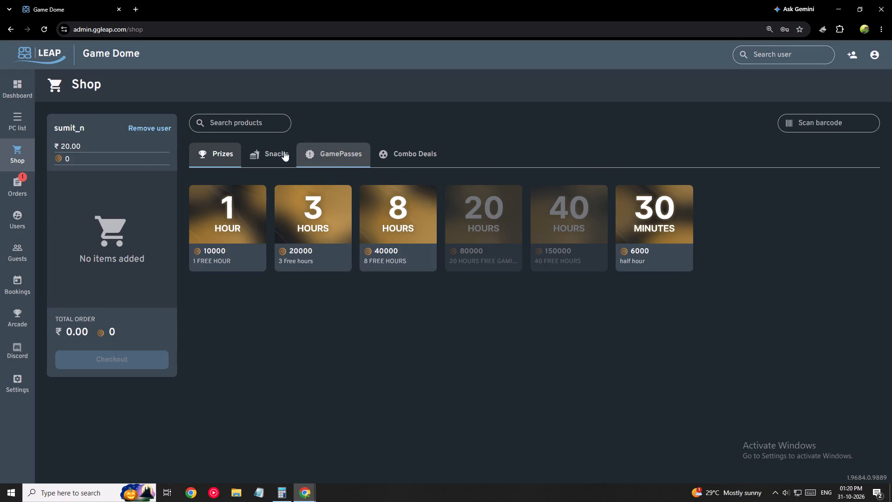
click(283, 151)
click(322, 159)
click(374, 180)
drag(196, 244, 79, 265)
click(125, 356)
click(320, 291)
click(284, 431)
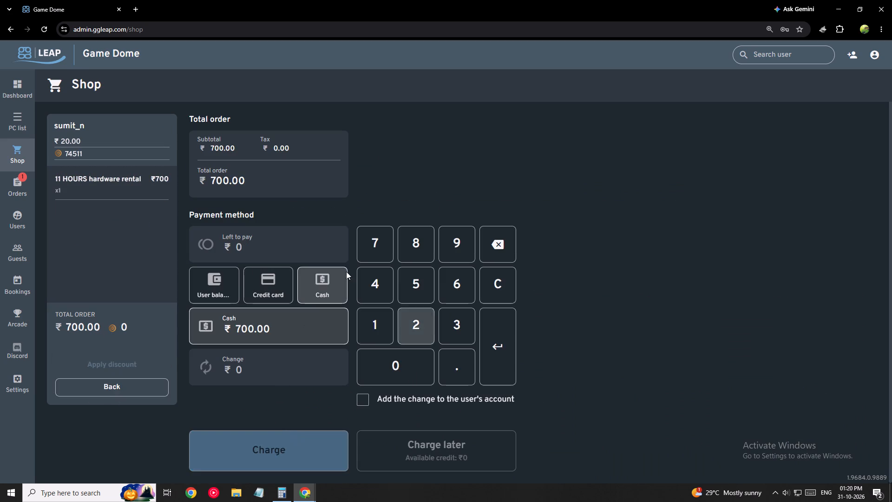
click(0, 107)
scroll(323, 327, down, 3)
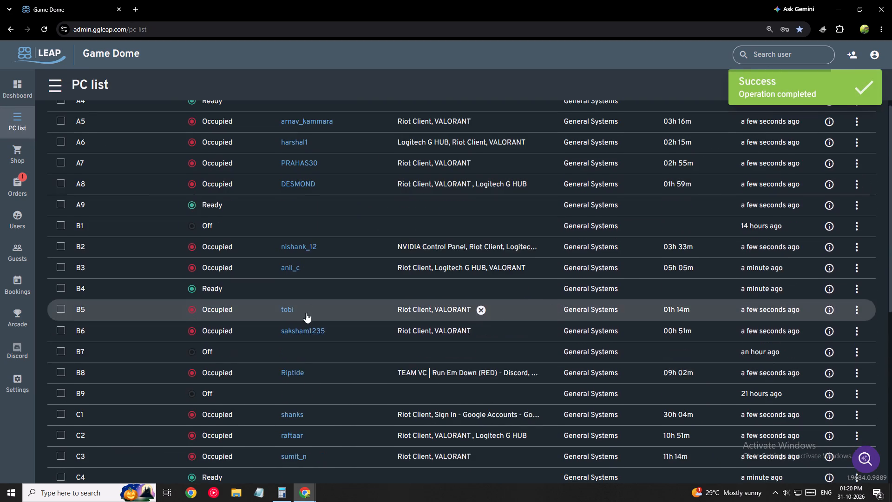
scroll(305, 320, down, 2)
click(300, 323)
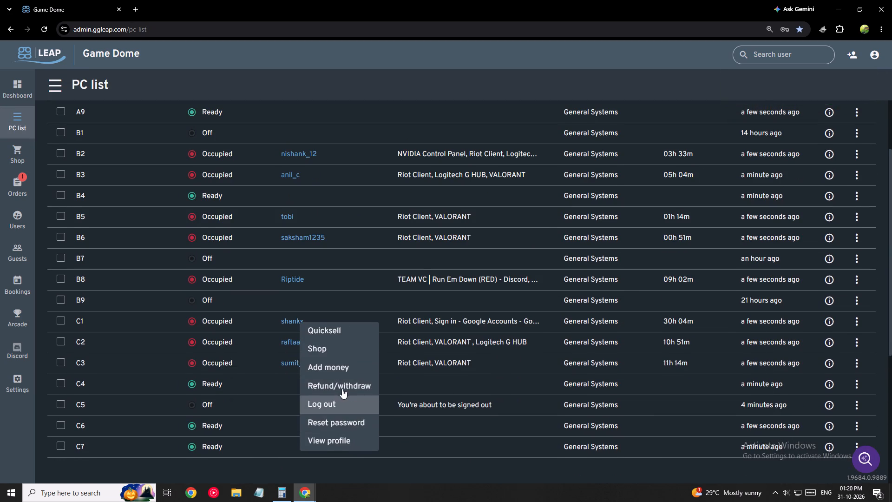
click(344, 387)
click(409, 248)
text(700)
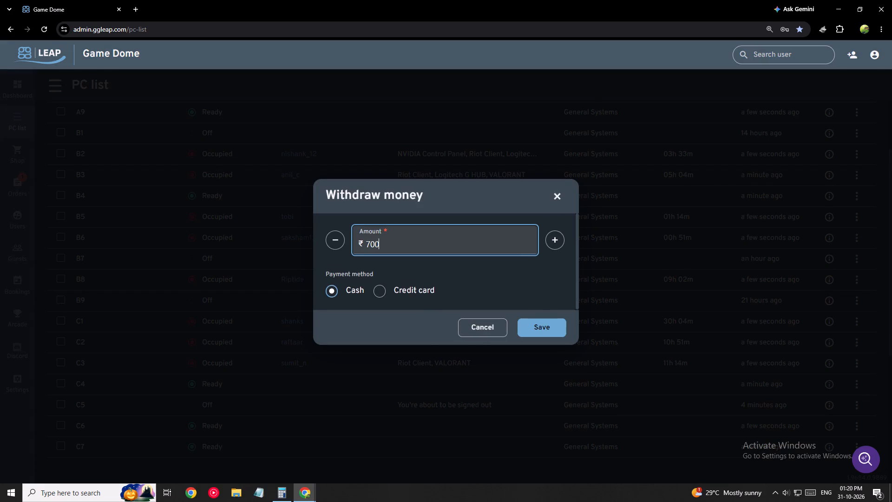
click(544, 331)
click(298, 322)
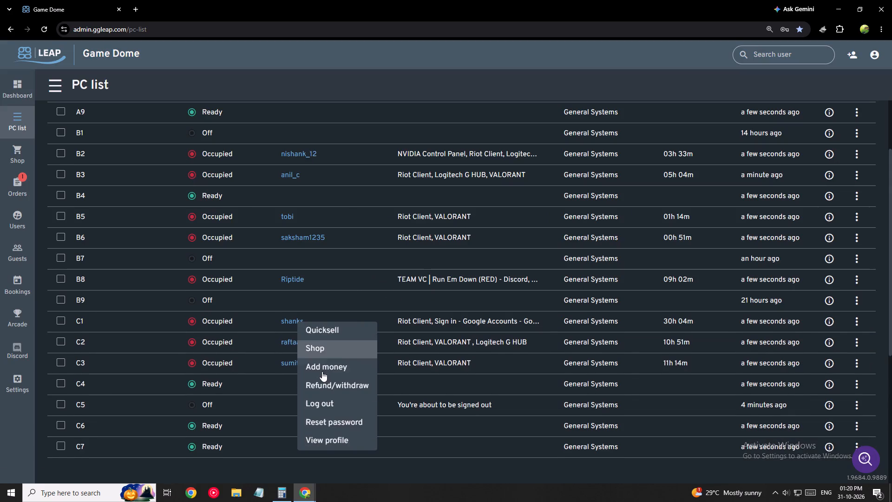
click(349, 441)
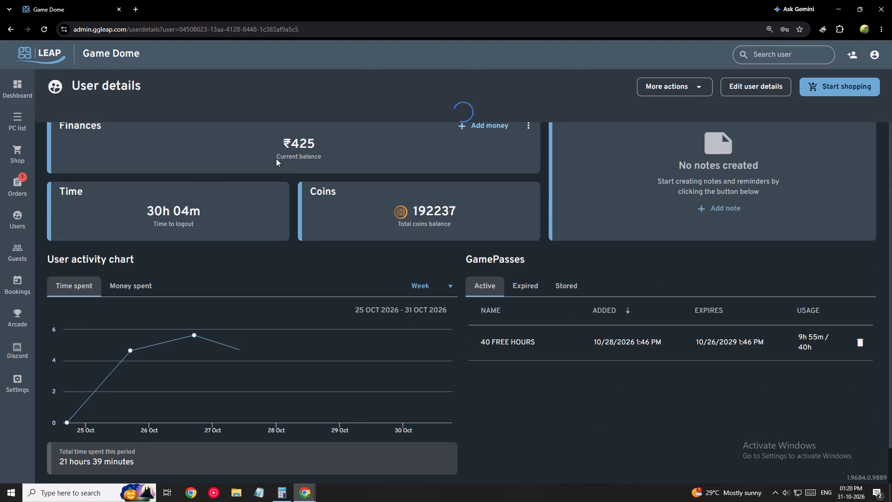
scroll(529, 325, down, 2)
click(0, 119)
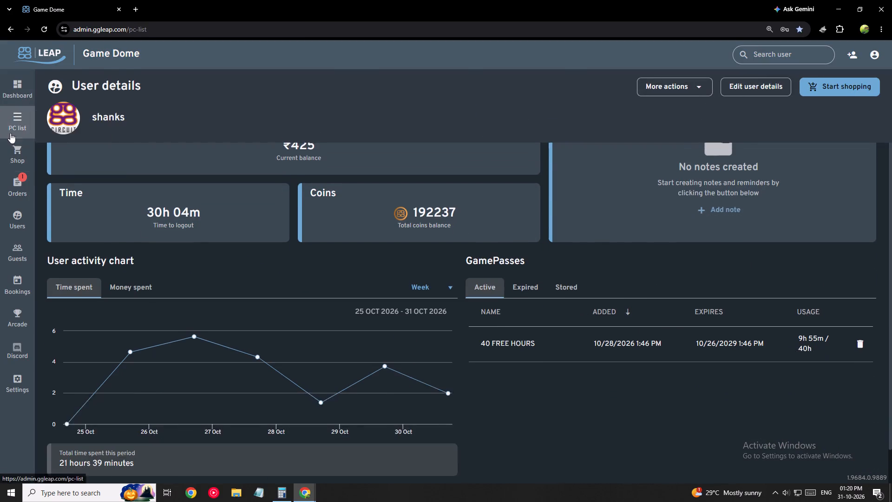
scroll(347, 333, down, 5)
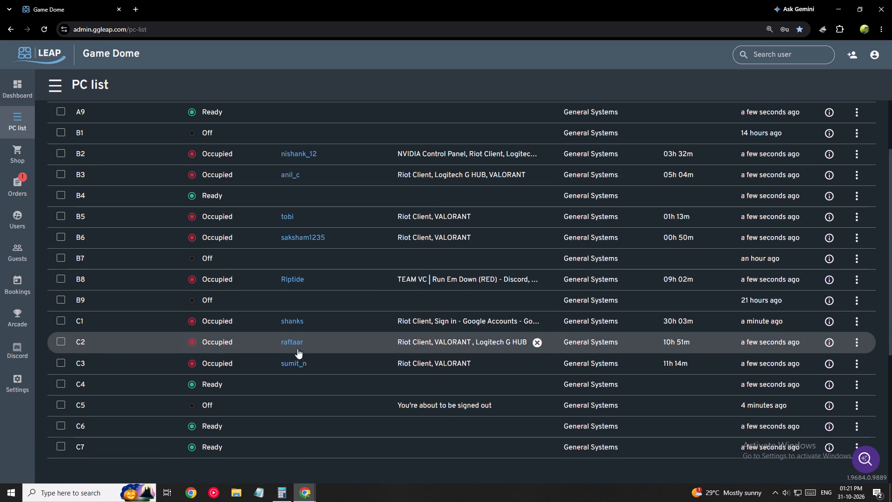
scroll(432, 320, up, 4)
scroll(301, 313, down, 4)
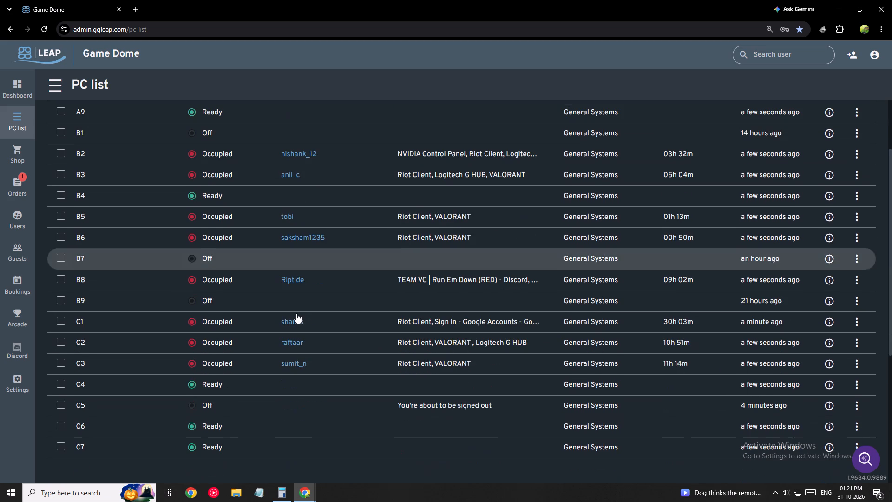
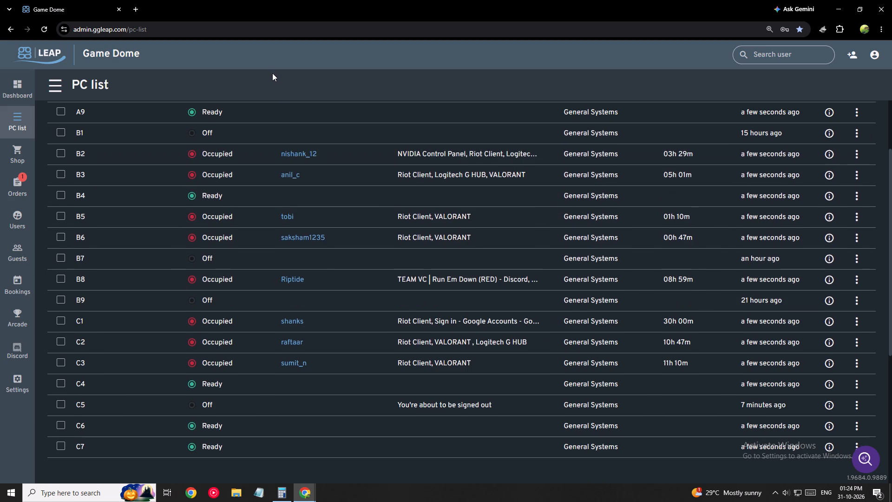
key(alt+Tab)
double_click(722, 306)
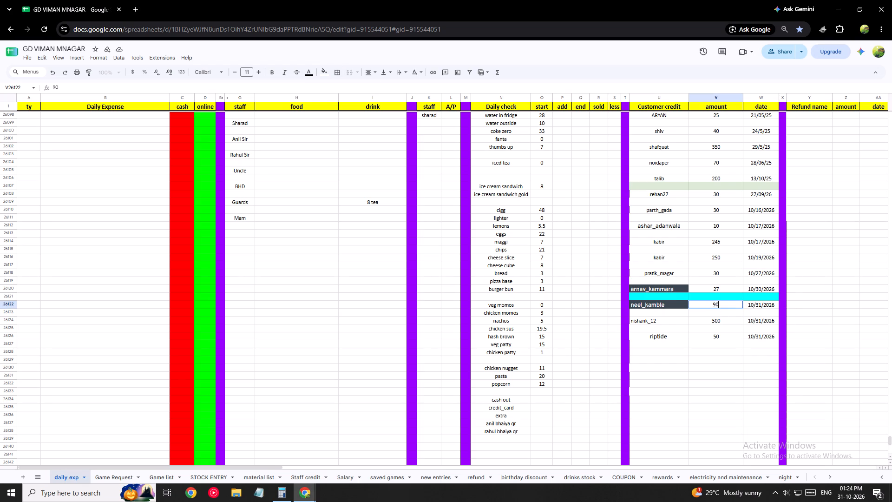
key(BackSpace)
key(BackSpace)
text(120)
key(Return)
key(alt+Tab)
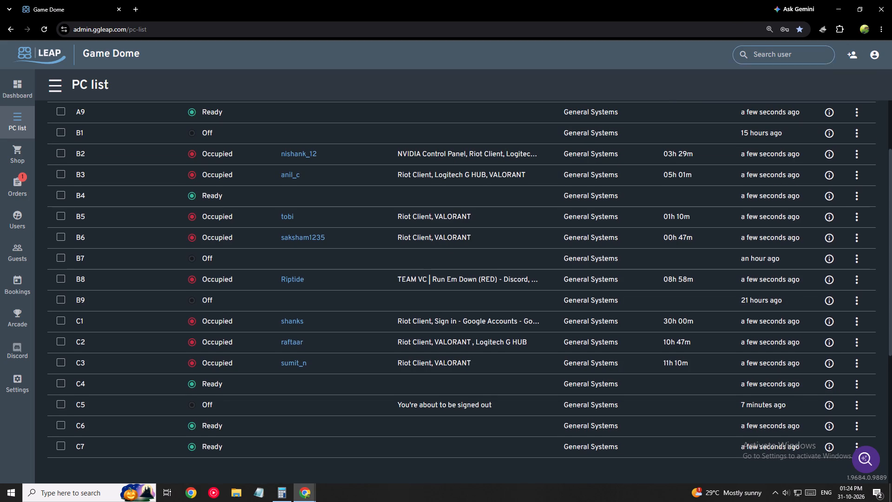
click(792, 47)
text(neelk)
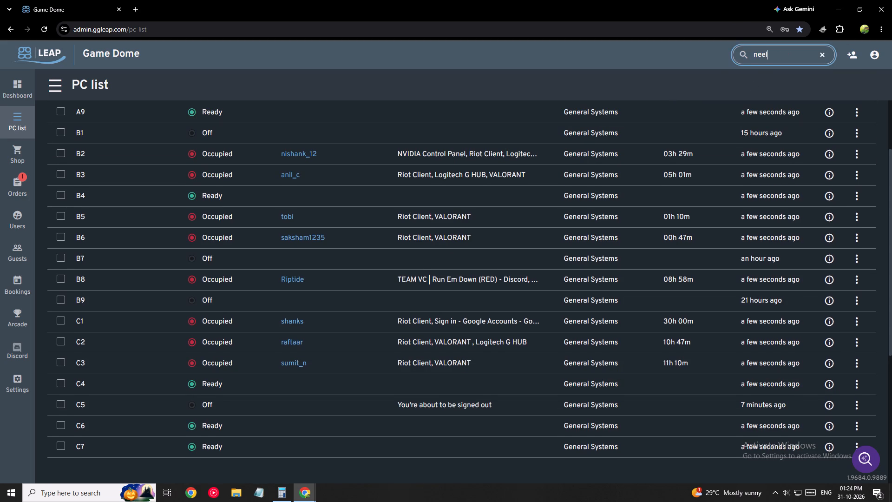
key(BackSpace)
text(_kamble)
click(850, 75)
click(866, 82)
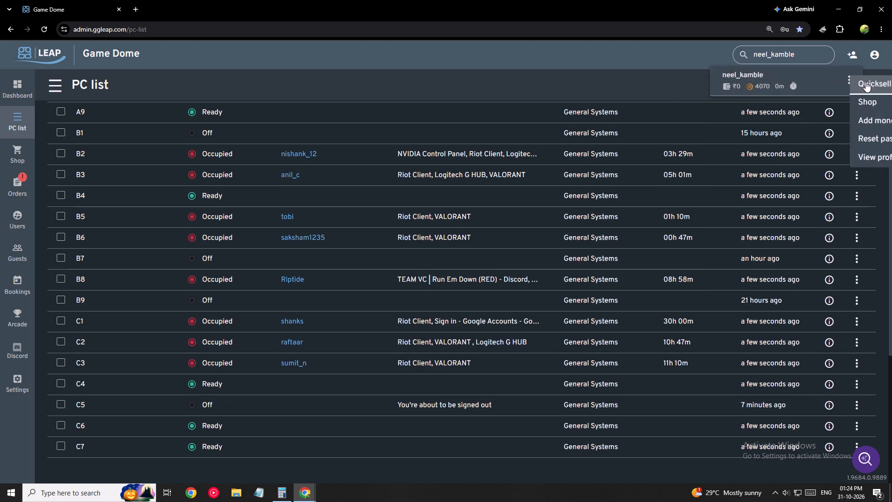
drag(366, 216, 217, 268)
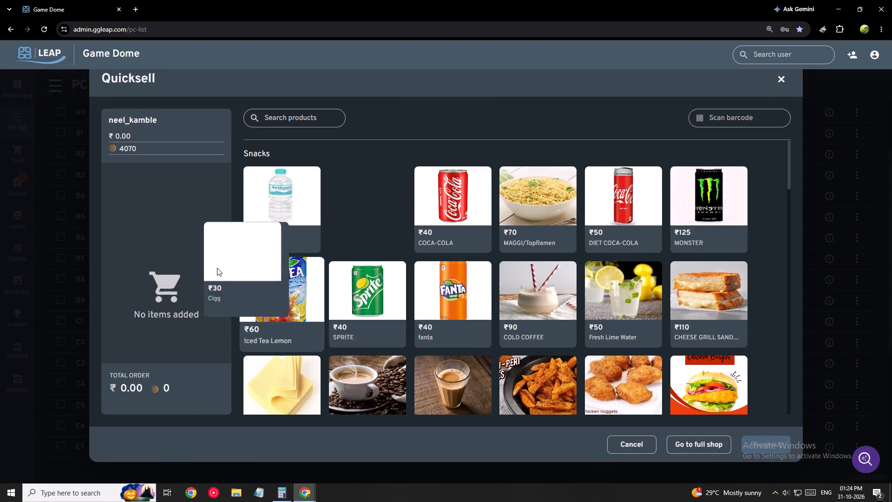
drag(217, 268, 201, 264)
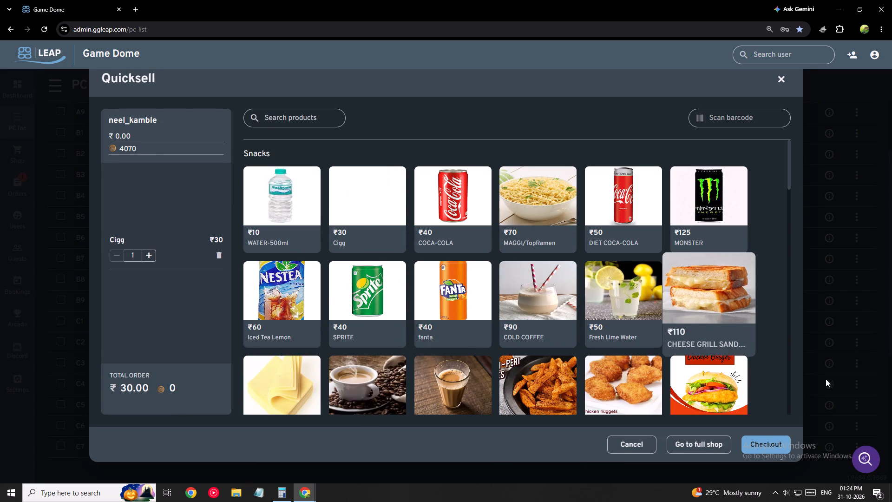
click(763, 449)
click(275, 289)
click(316, 438)
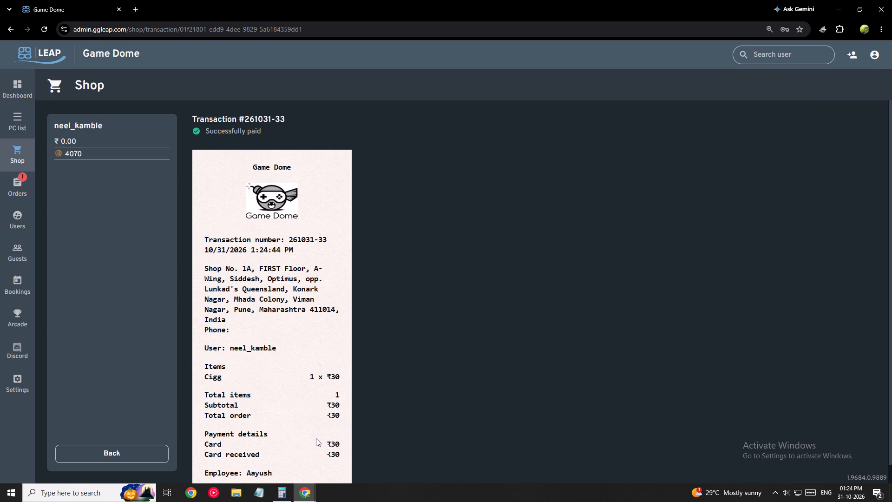
key(Left)
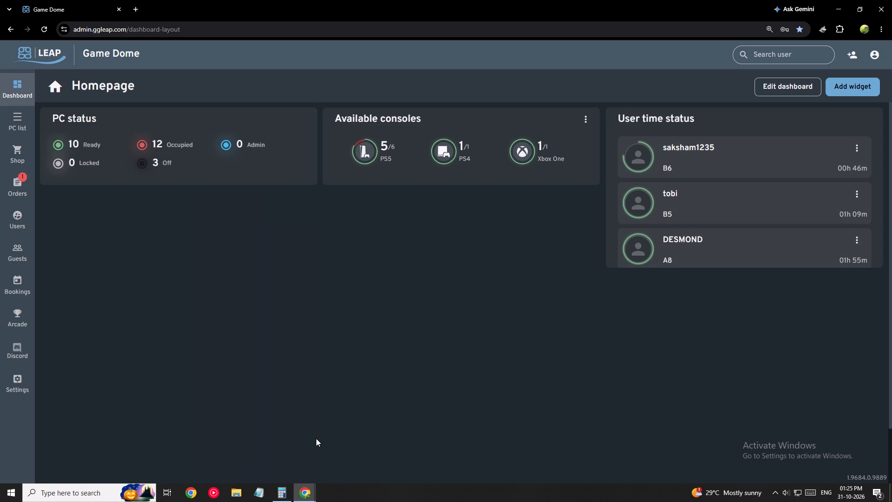
click(828, 52)
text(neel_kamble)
click(849, 72)
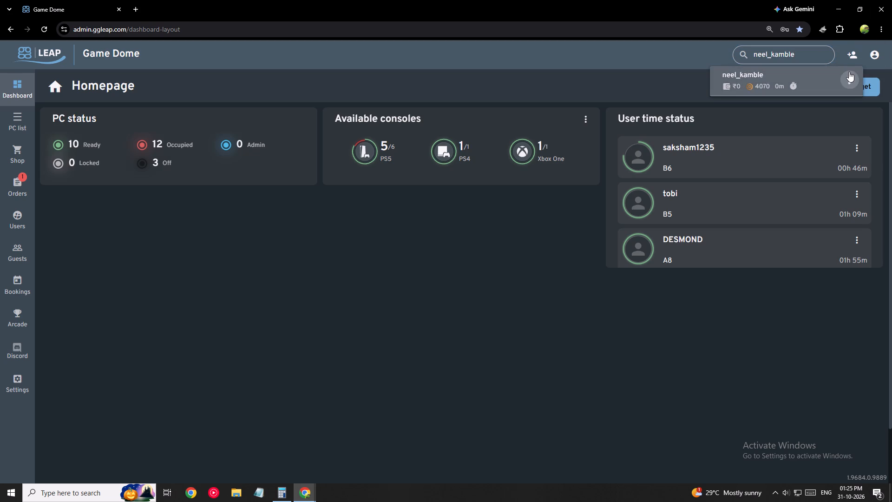
click(859, 81)
drag(347, 192, 134, 242)
click(762, 444)
click(263, 291)
click(309, 451)
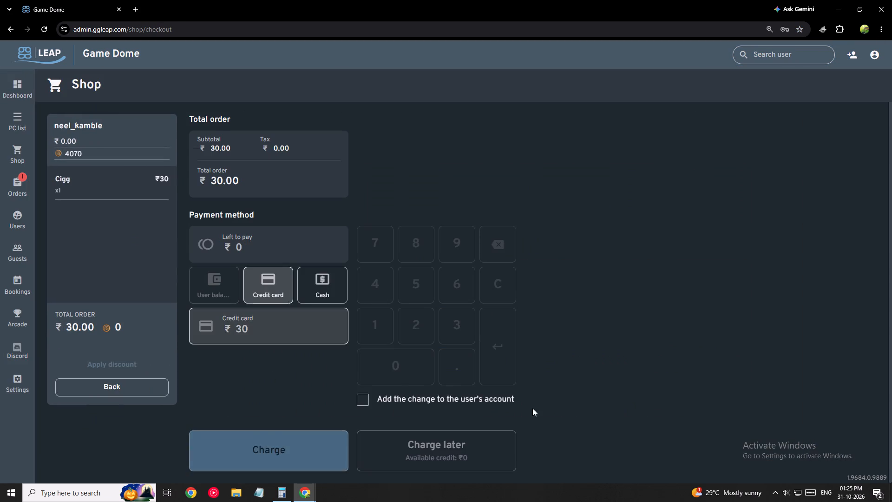
key(alt+Tab)
double_click(707, 305)
key(BackSpace)
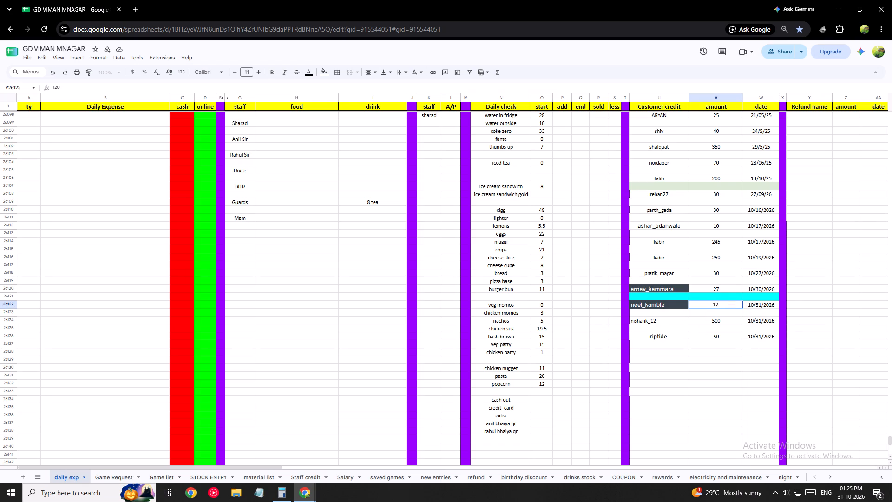
key(BackSpace)
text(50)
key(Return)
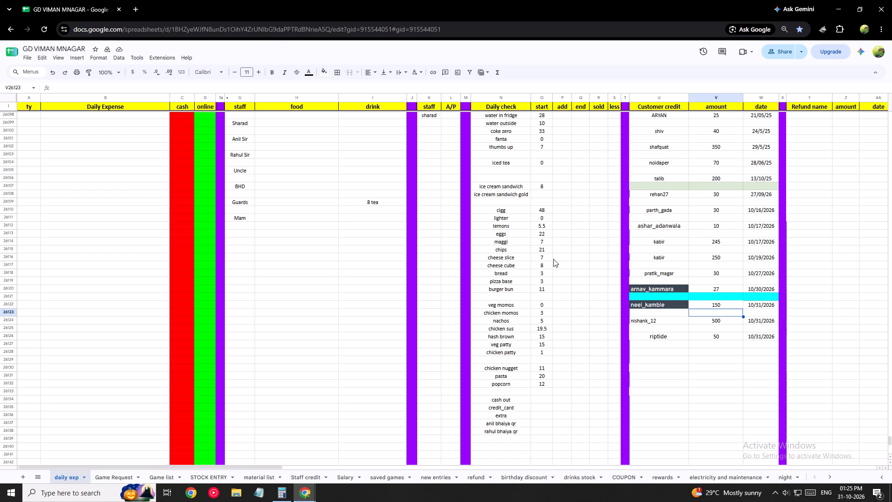
click(672, 318)
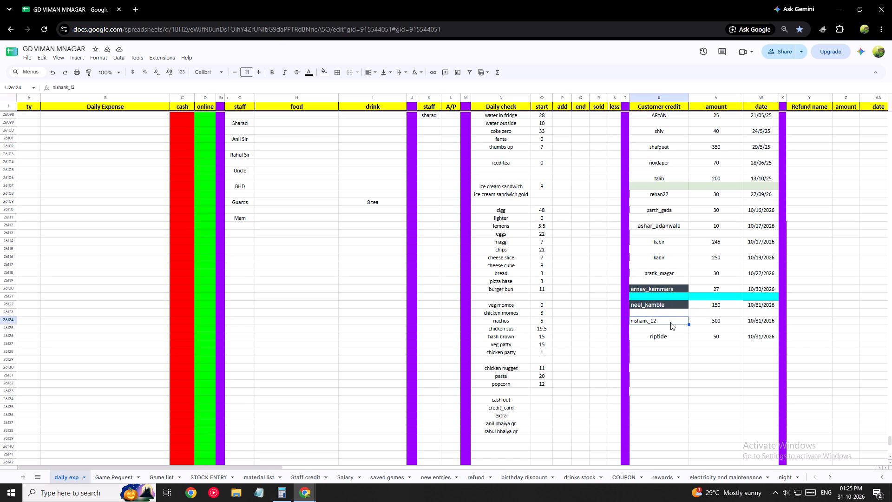
drag(672, 329, 670, 307)
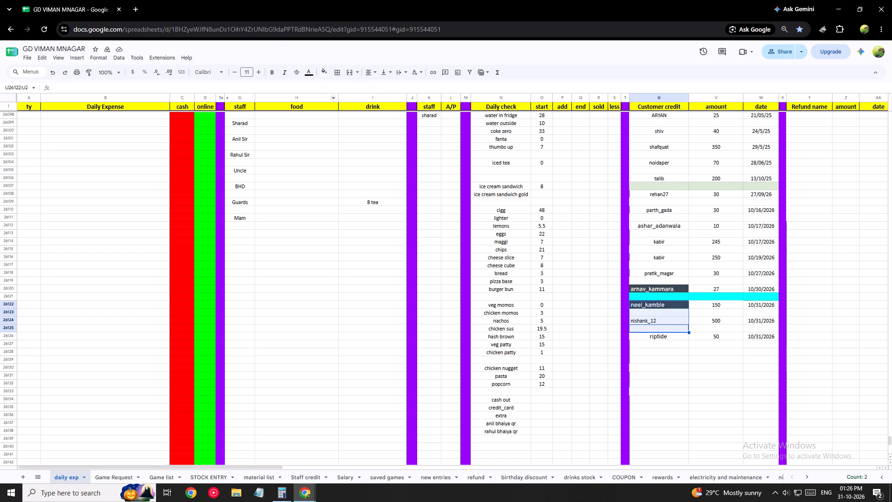
click(367, 75)
click(386, 88)
drag(647, 385, 658, 384)
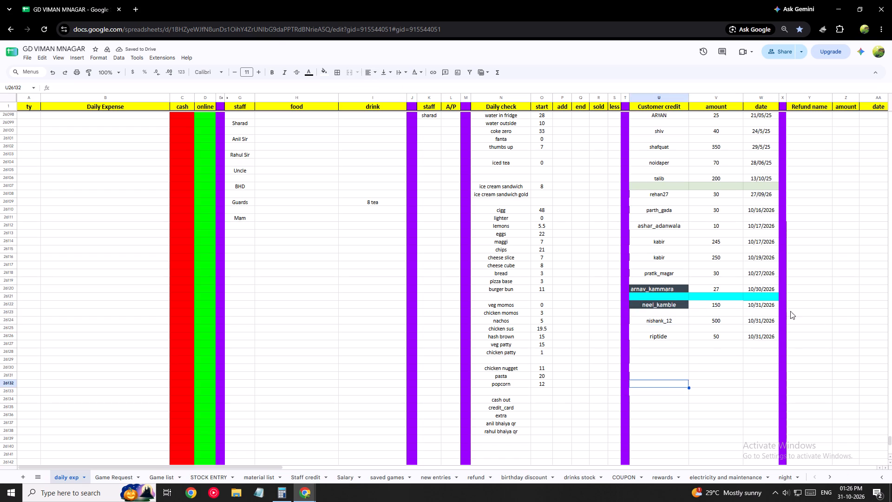
key(alt+Tab)
click(3, 189)
click(218, 114)
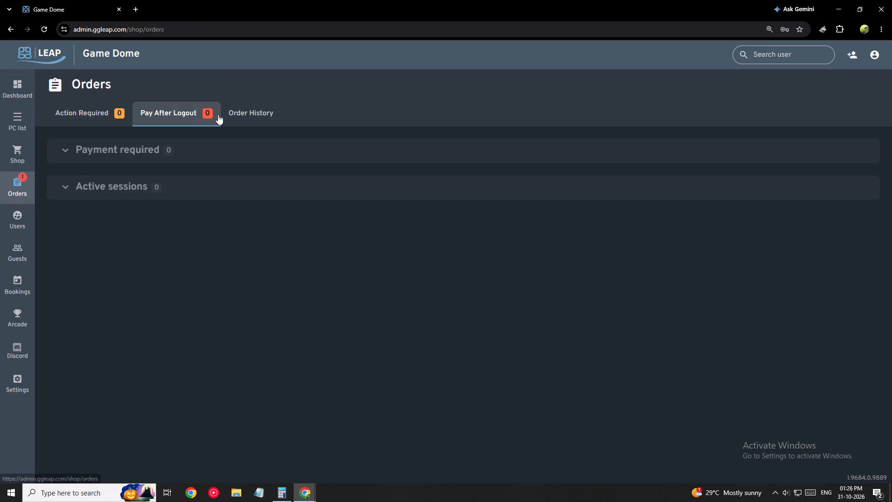
click(249, 114)
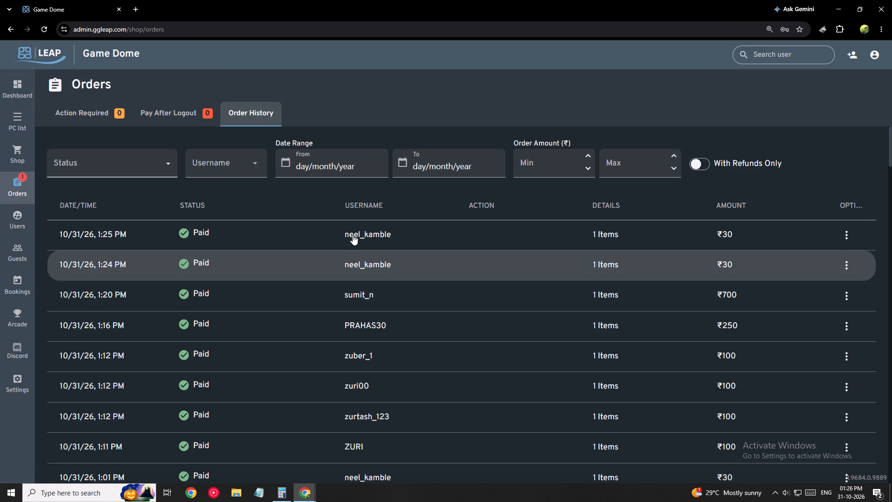
scroll(372, 326, down, 2)
click(354, 267)
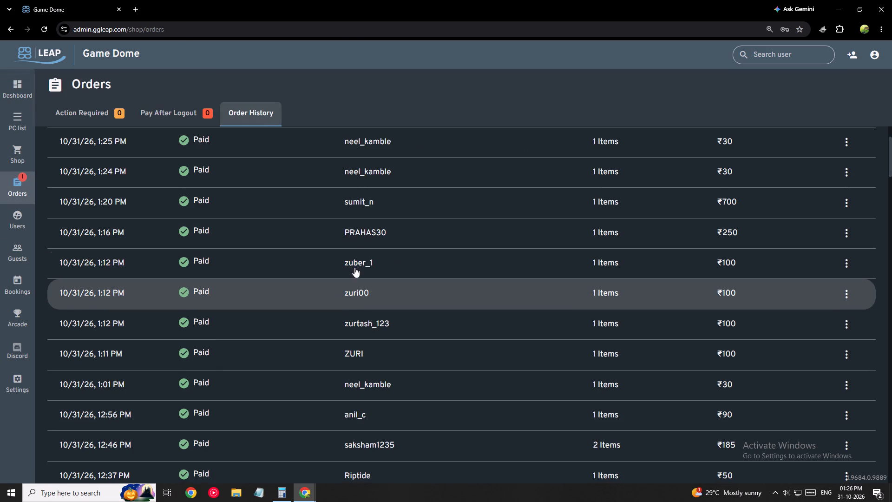
double_click(79, 126)
key(ctrl+c)
click(1, 127)
scroll(232, 310, down, 1)
scroll(252, 321, up, 1)
scroll(258, 324, down, 5)
scroll(394, 380, up, 1)
scroll(396, 381, down, 1)
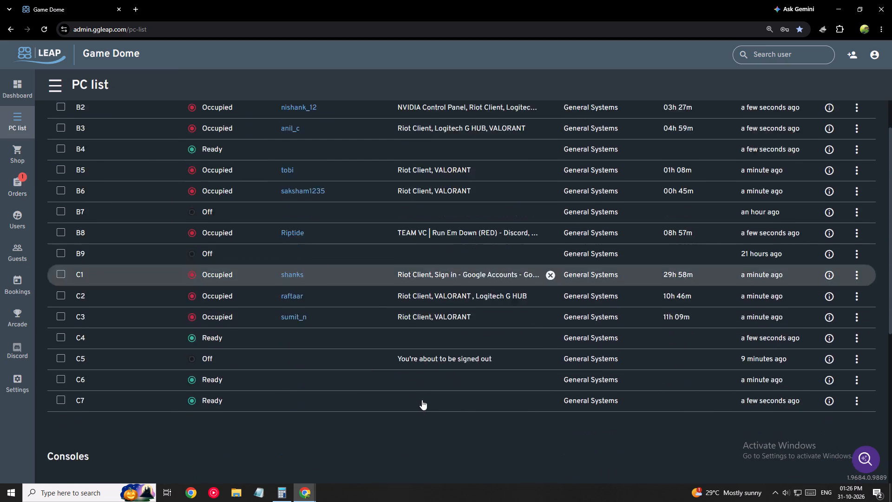
scroll(422, 400, down, 3)
scroll(429, 401, up, 1)
scroll(430, 401, down, 4)
click(840, 409)
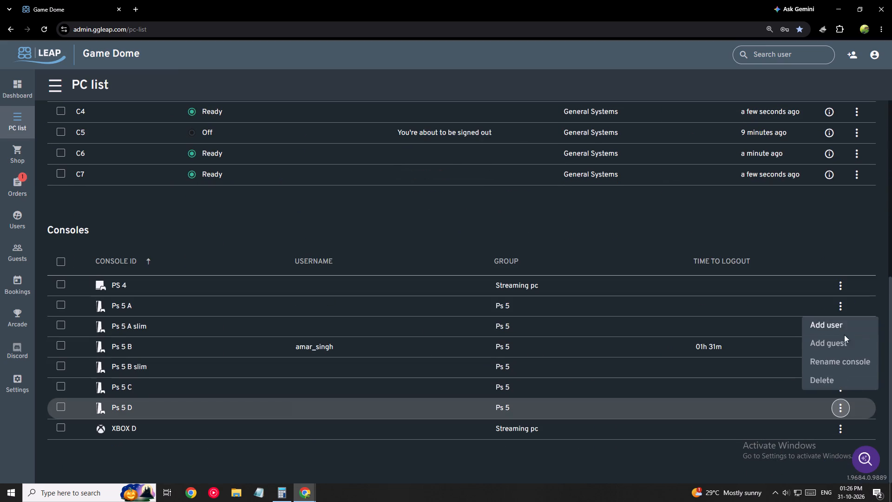
click(847, 327)
ctrl+click(405, 262)
key(ctrl+v)
click(489, 297)
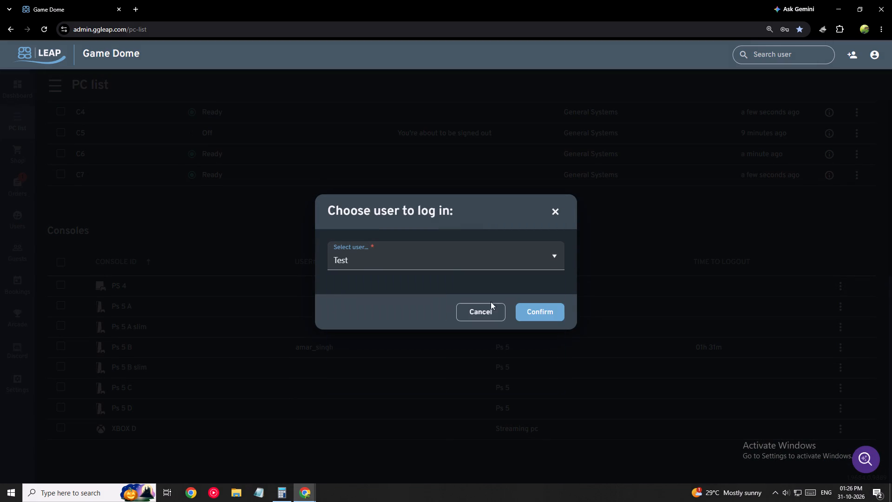
click(446, 266)
key(super+v)
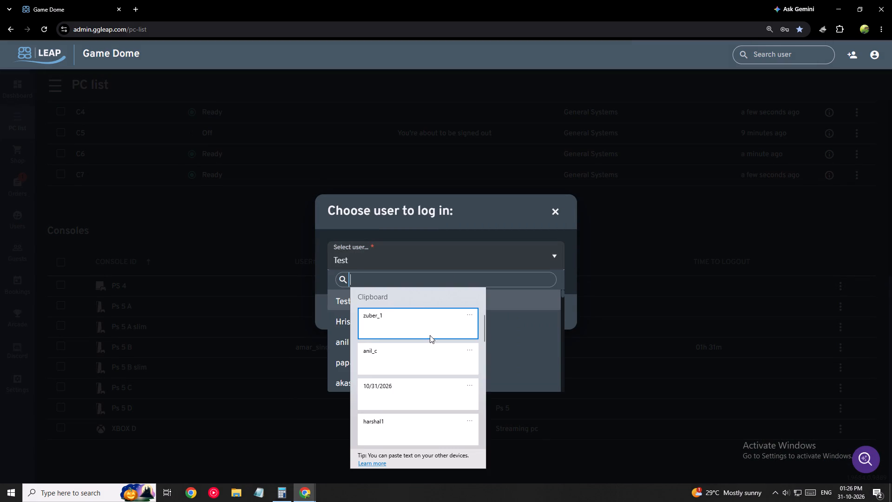
click(421, 328)
key(ctrl+v)
click(435, 281)
click(496, 294)
click(551, 308)
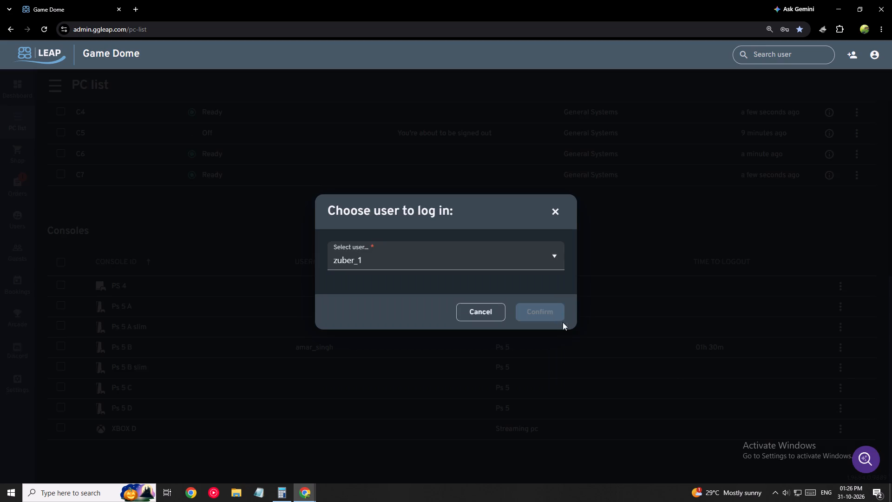
click(852, 402)
click(844, 407)
click(841, 356)
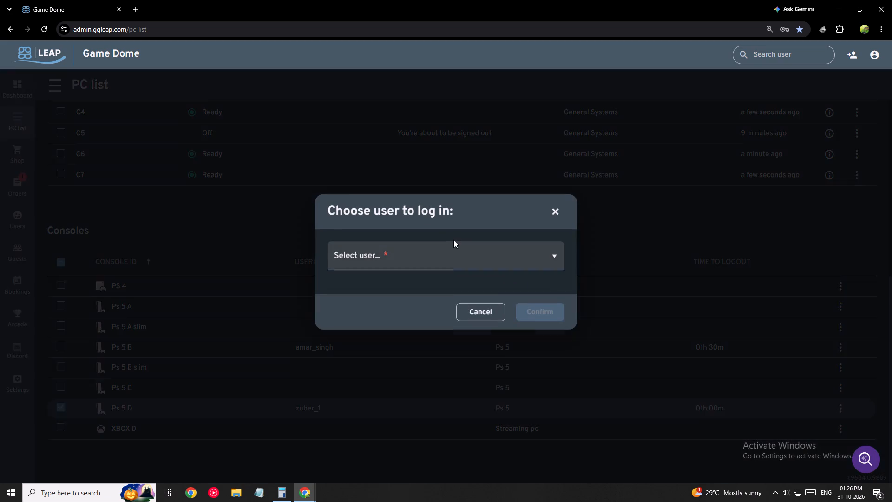
click(468, 252)
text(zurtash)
click(407, 337)
click(535, 309)
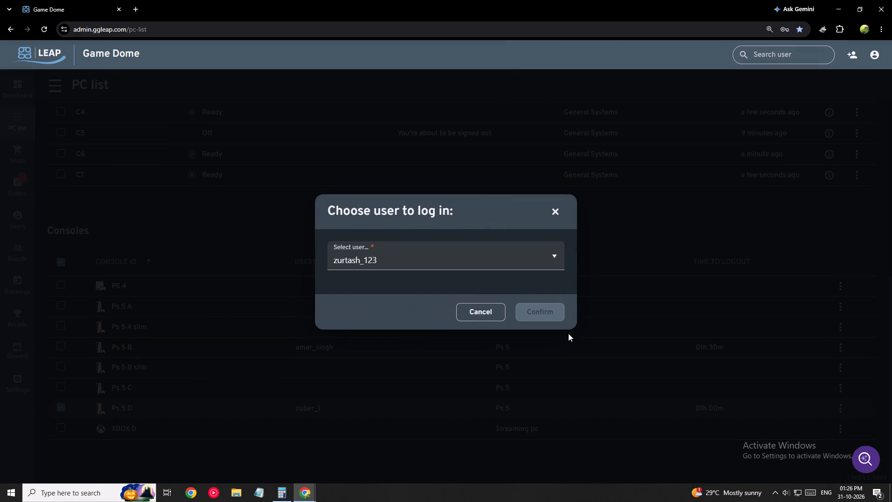
click(840, 414)
click(836, 362)
click(426, 253)
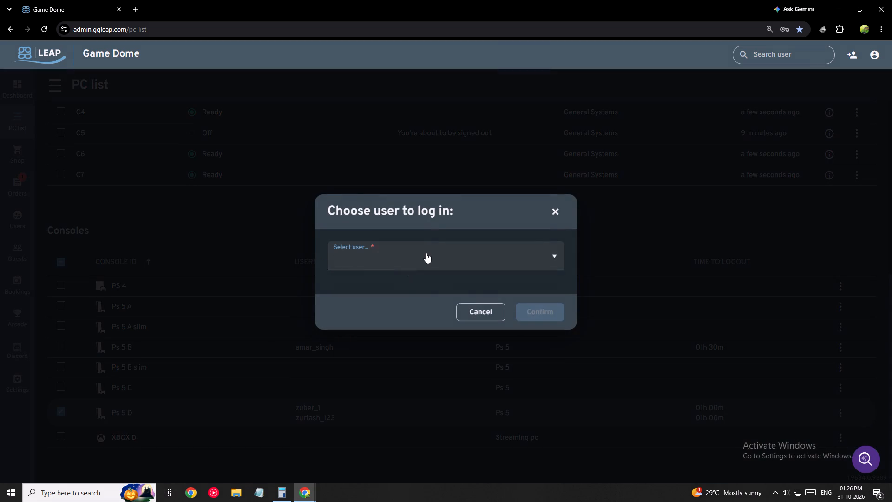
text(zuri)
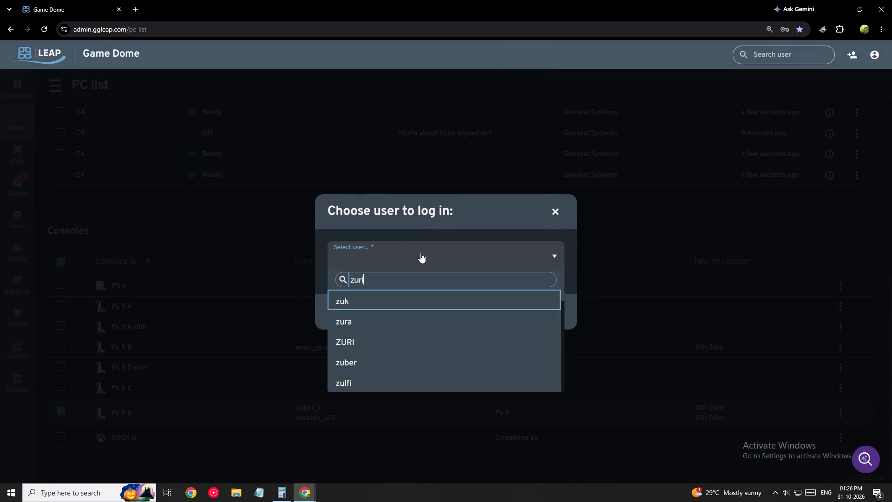
click(393, 310)
click(554, 308)
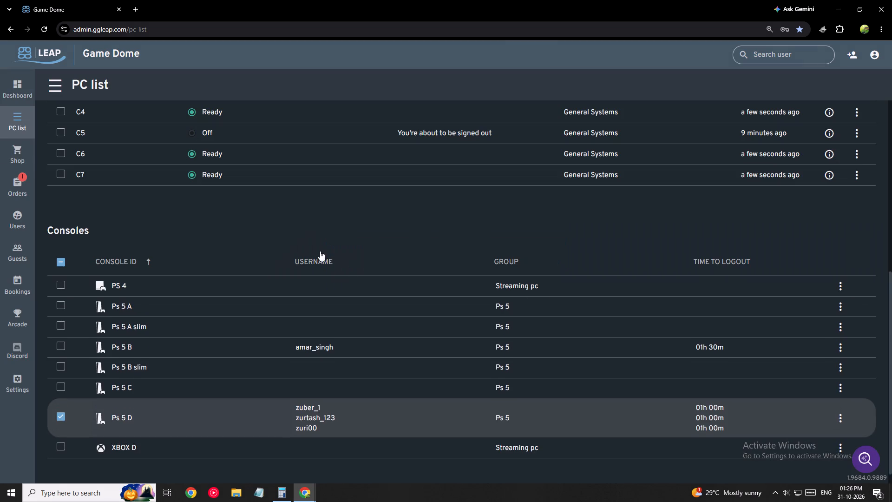
Check the order history for the remaining 1:11–1:12 PM buyer and add user ZURI to console Ps 5 D.
click(4, 185)
click(256, 110)
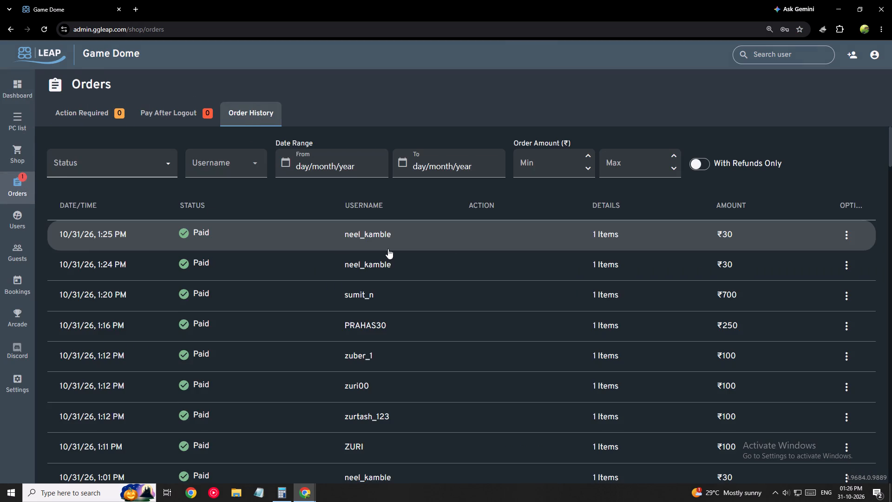
scroll(343, 352, down, 2)
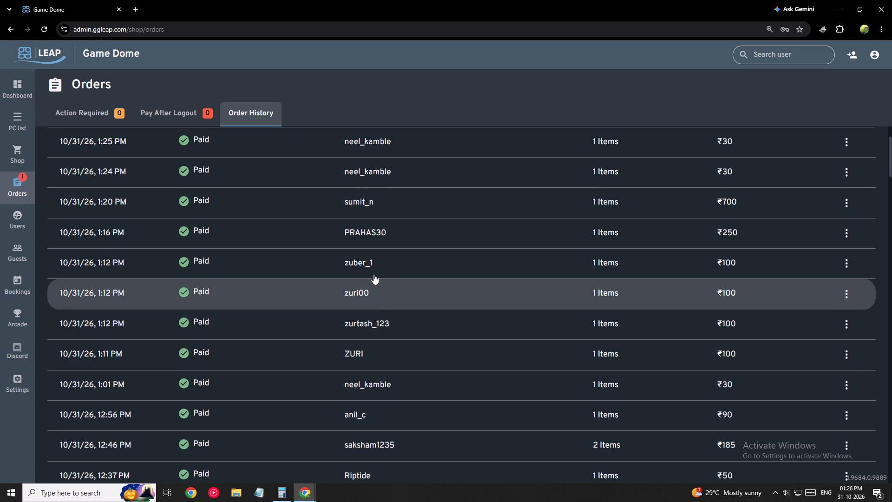
click(1, 114)
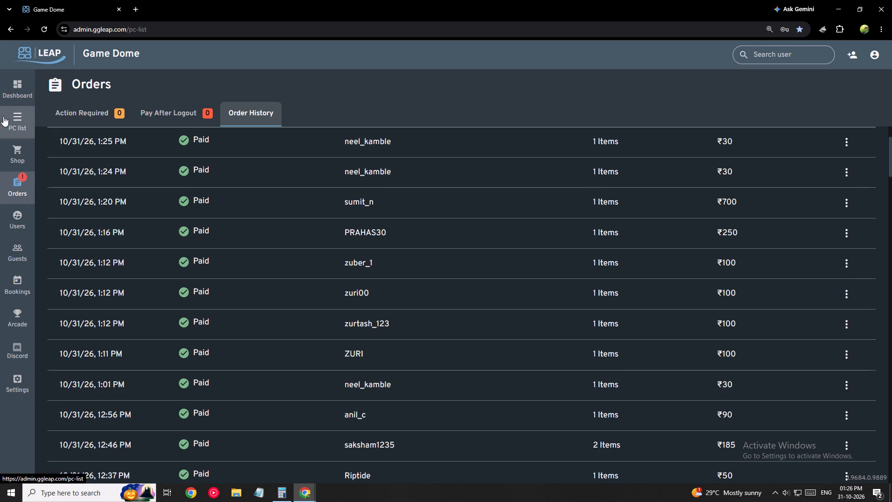
scroll(424, 356, down, 17)
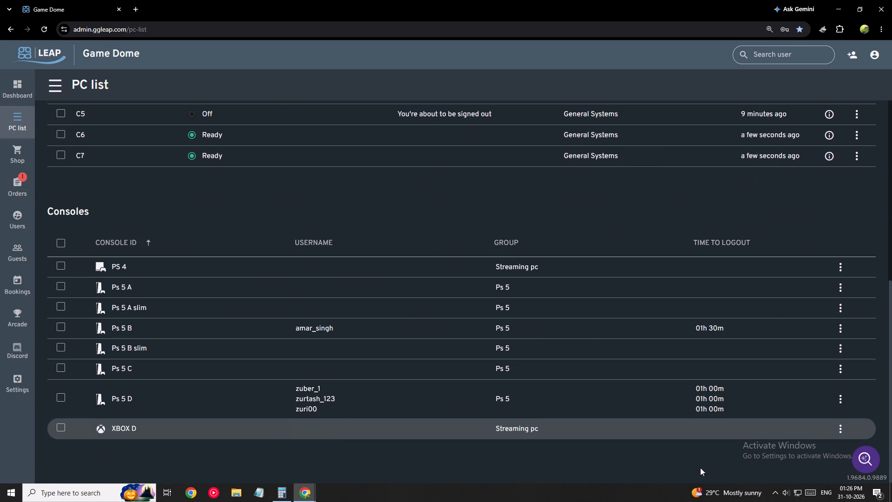
click(843, 401)
click(833, 351)
click(412, 259)
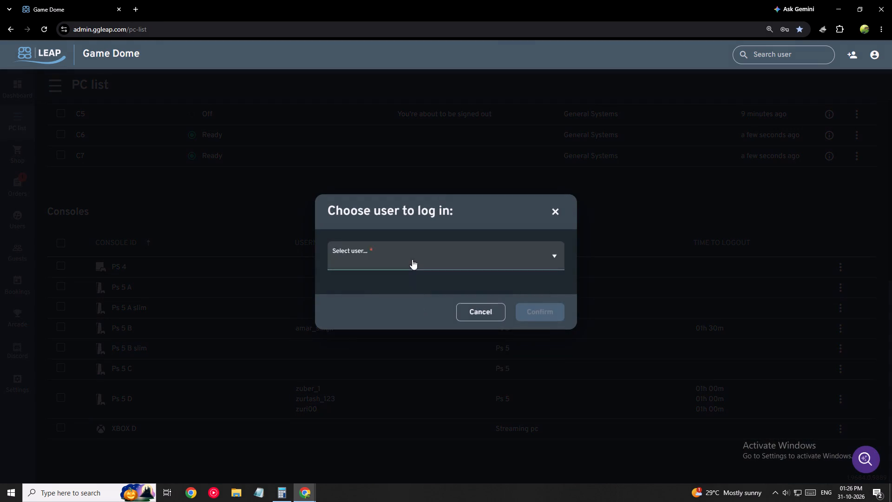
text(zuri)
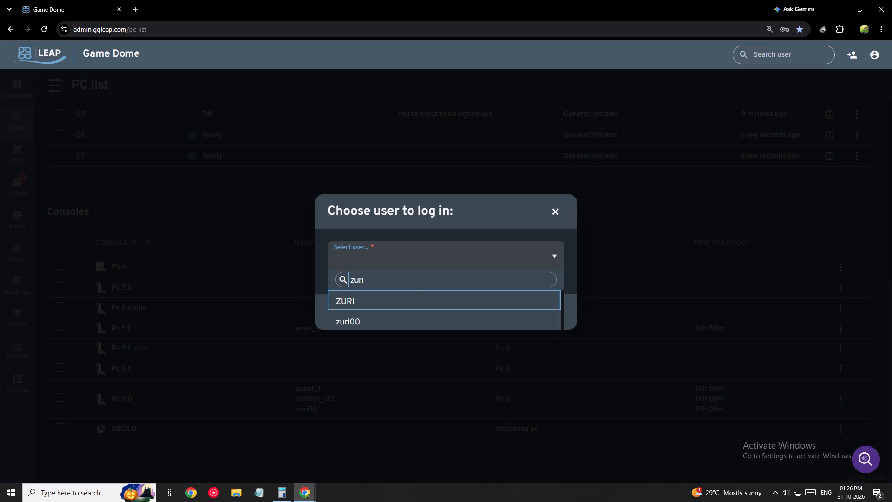
click(419, 302)
click(558, 318)
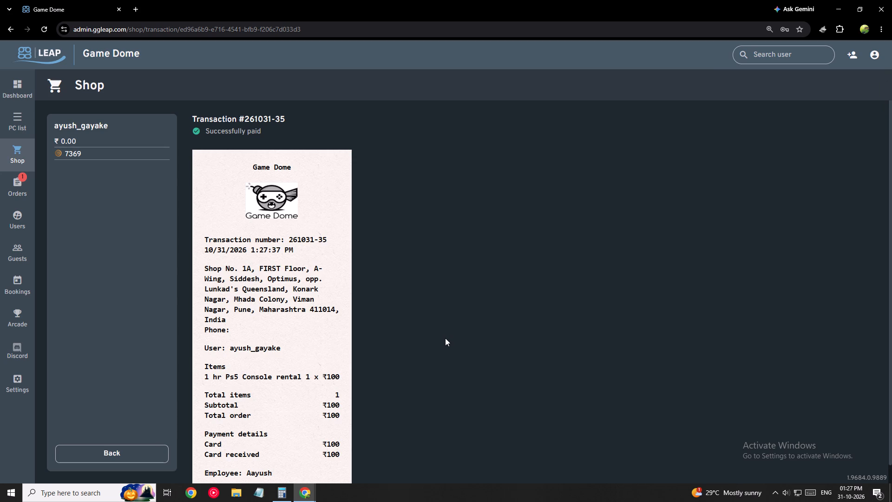
click(781, 53)
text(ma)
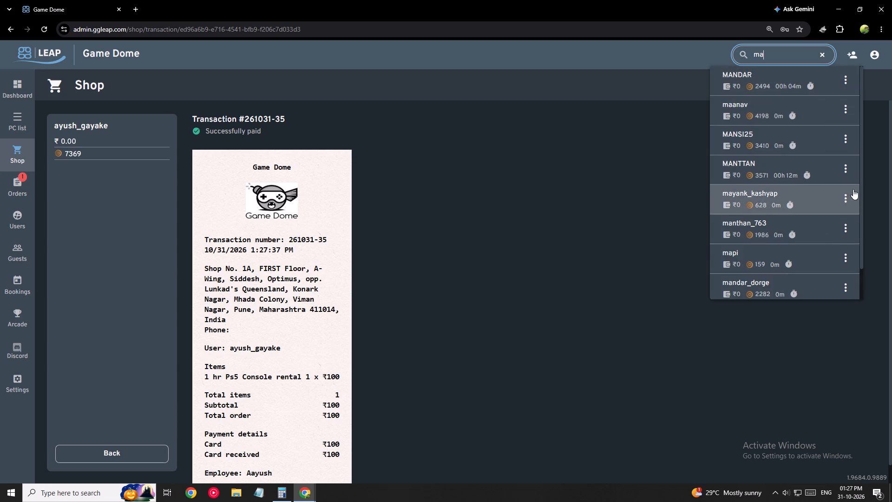
click(847, 167)
click(862, 177)
click(695, 441)
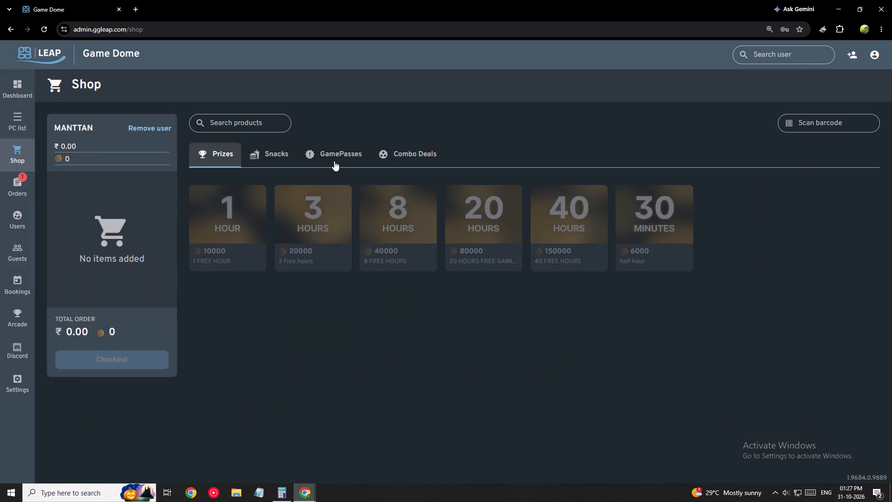
click(334, 161)
click(330, 186)
drag(223, 271, 115, 274)
click(125, 361)
click(273, 288)
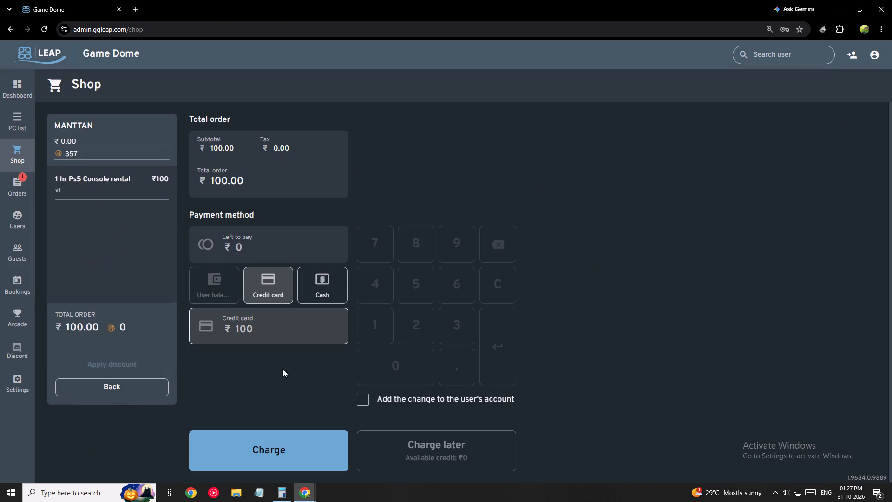
click(292, 445)
click(0, 128)
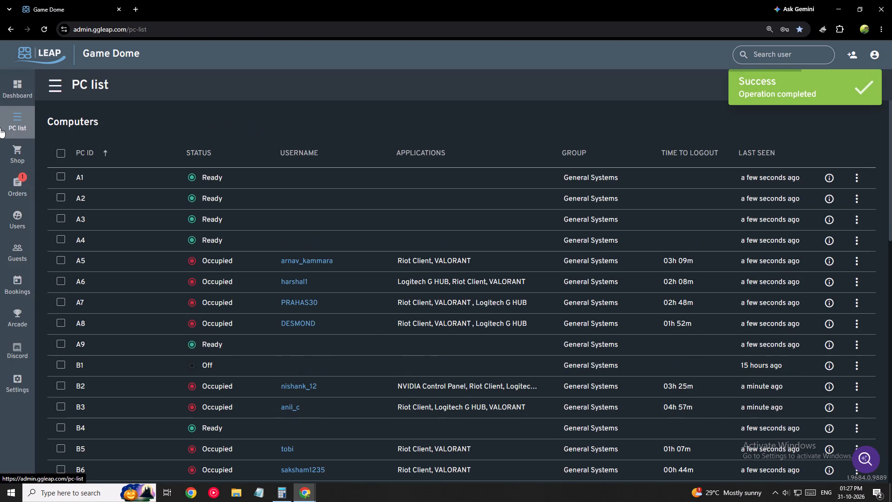
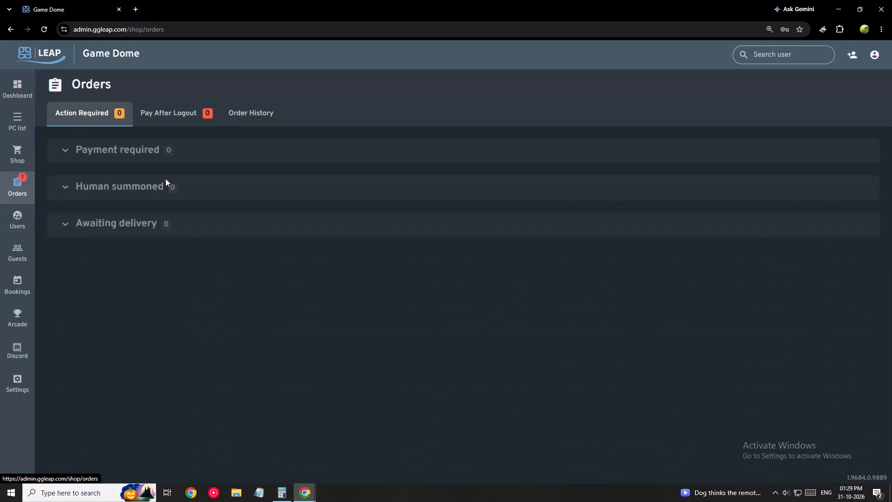
click(243, 128)
click(251, 108)
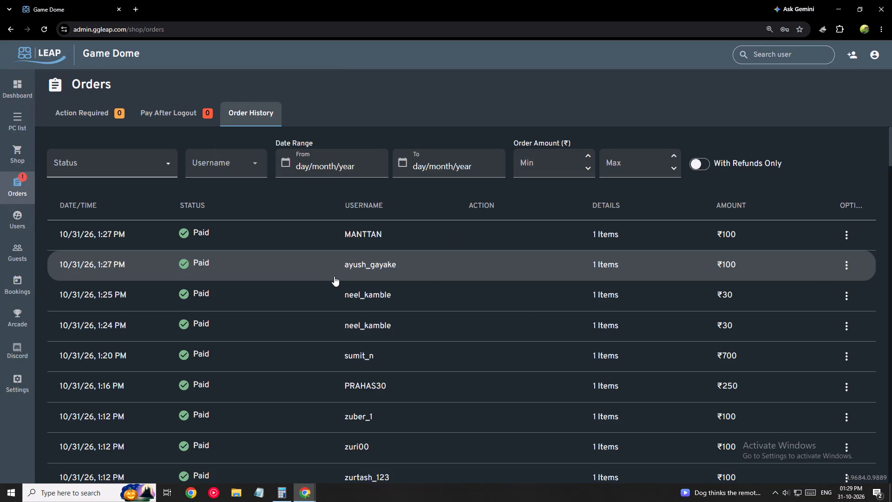
click(361, 232)
double_click(60, 129)
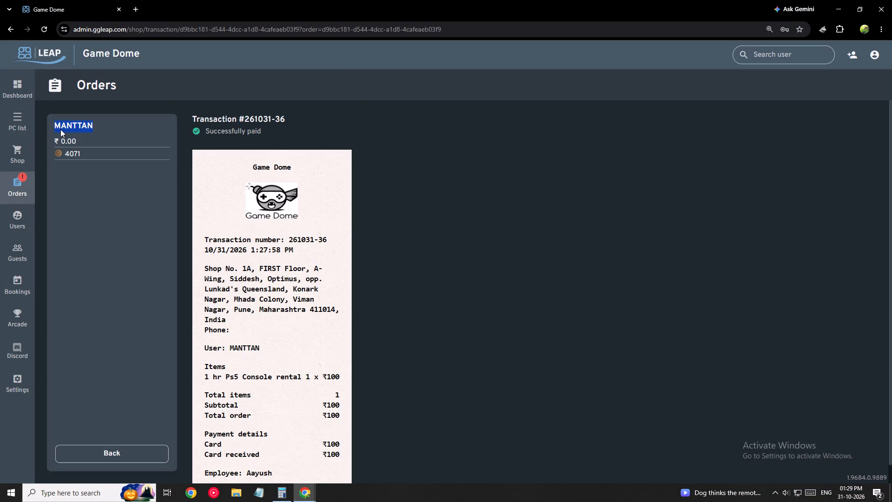
key(ctrl+c)
click(107, 448)
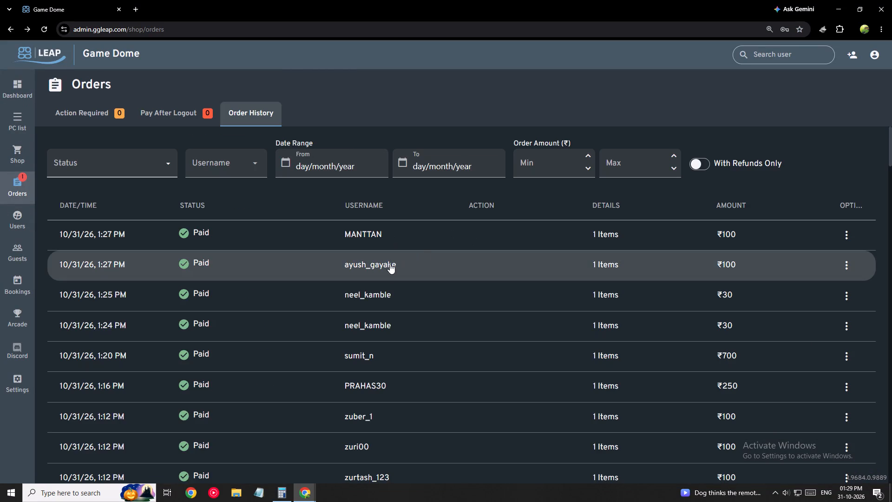
click(387, 265)
double_click(73, 121)
key(ctrl+c)
click(129, 460)
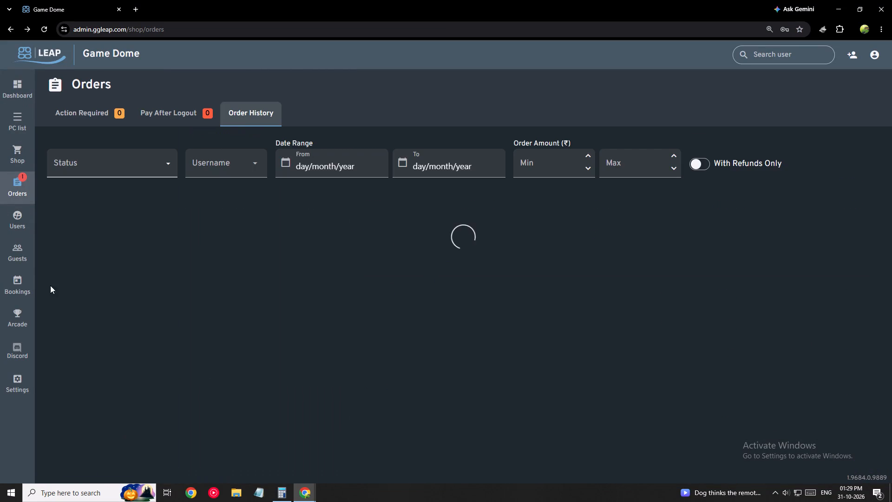
Add user MANTTAN to console Ps 5 B slim.
click(0, 126)
scroll(366, 376, down, 3)
scroll(351, 374, up, 1)
scroll(353, 375, down, 1)
scroll(356, 376, up, 1)
scroll(359, 376, down, 9)
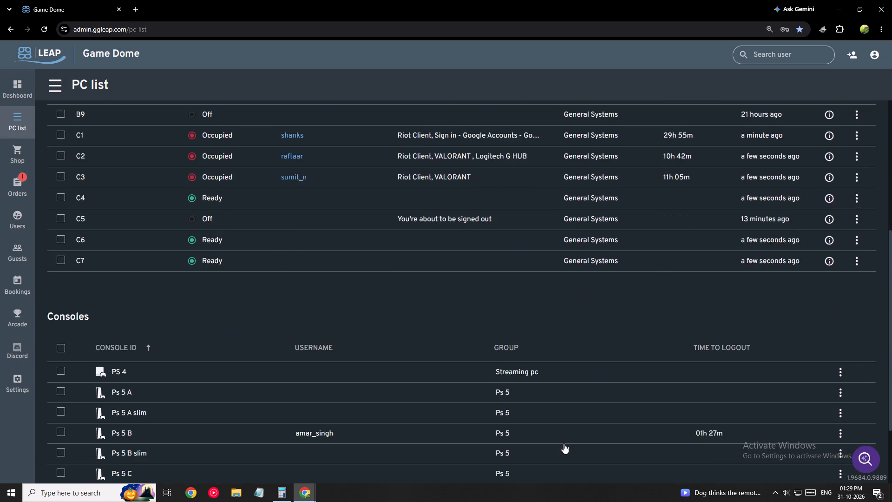
scroll(614, 463, down, 1)
click(842, 406)
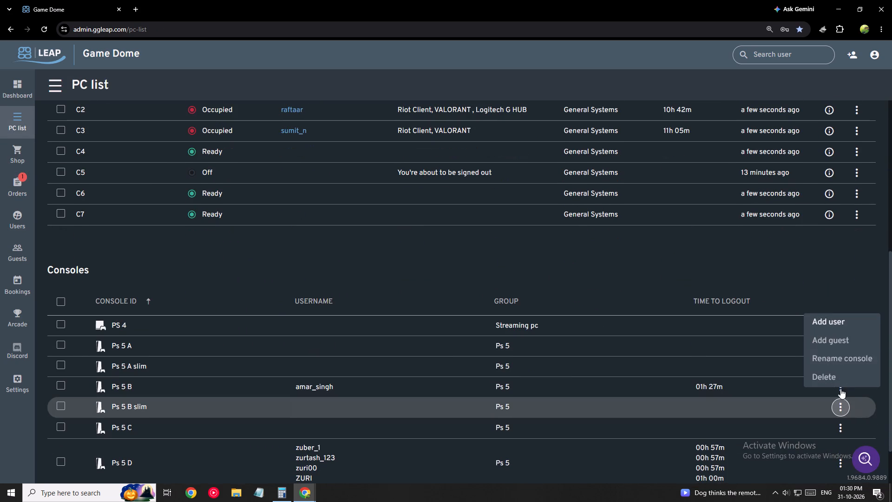
click(845, 324)
click(374, 262)
key(super+v)
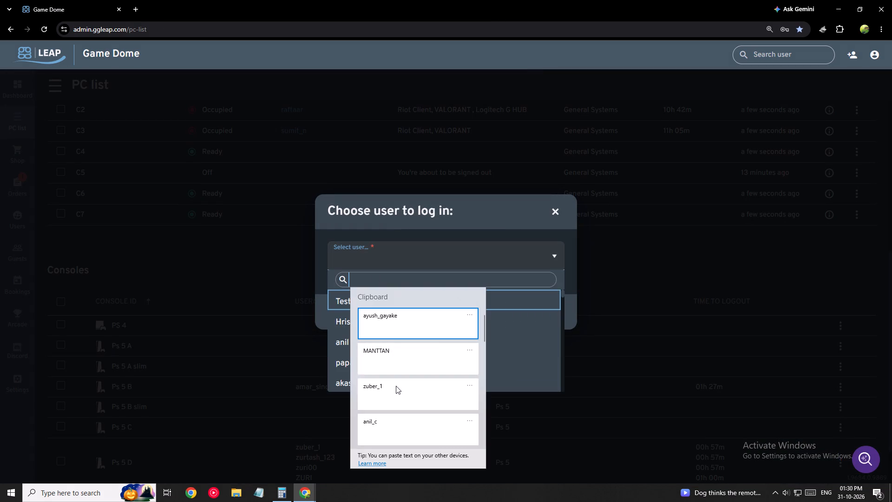
click(424, 363)
key(ctrl+v)
click(459, 281)
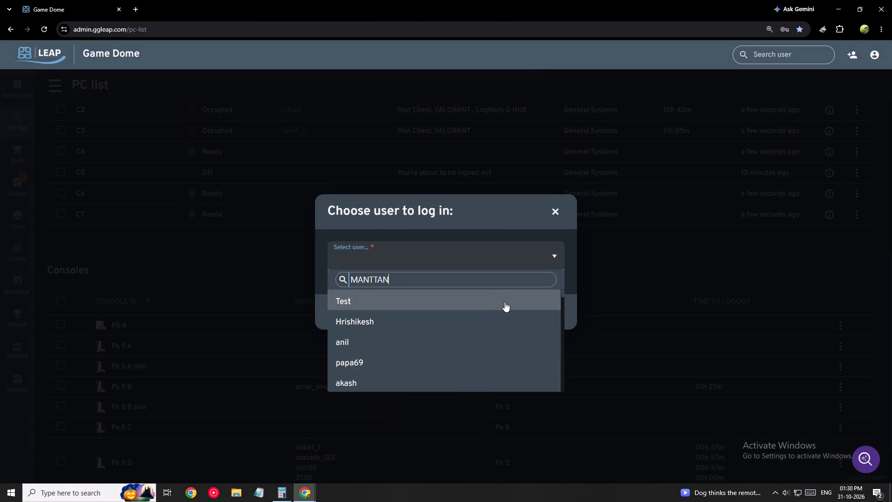
click(505, 302)
click(547, 313)
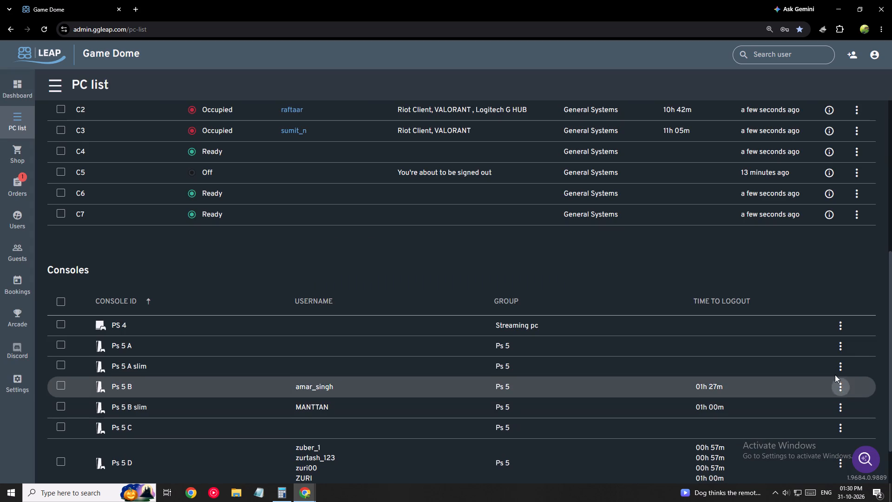
Add the other 1:27 PM buyer, whose username was copied from the order history, to console Ps 5 A slim.
click(836, 364)
click(853, 364)
click(407, 256)
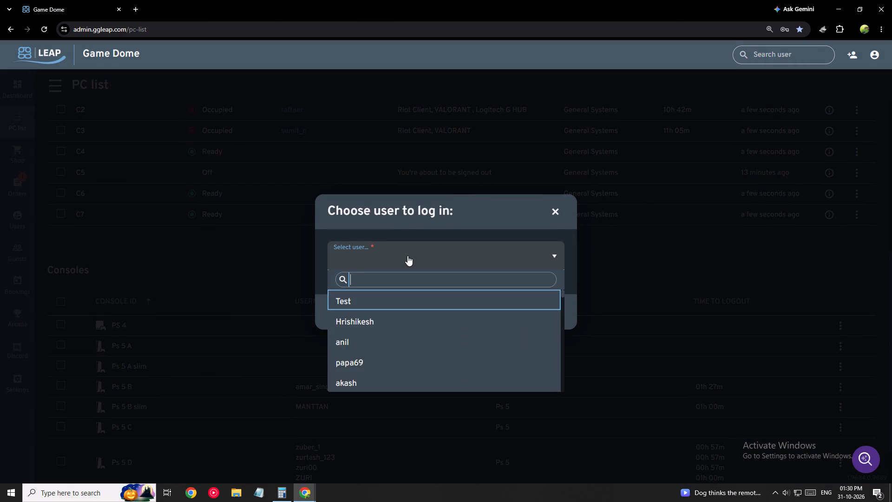
key(super+v)
click(393, 312)
key(ctrl+v)
click(434, 279)
click(459, 296)
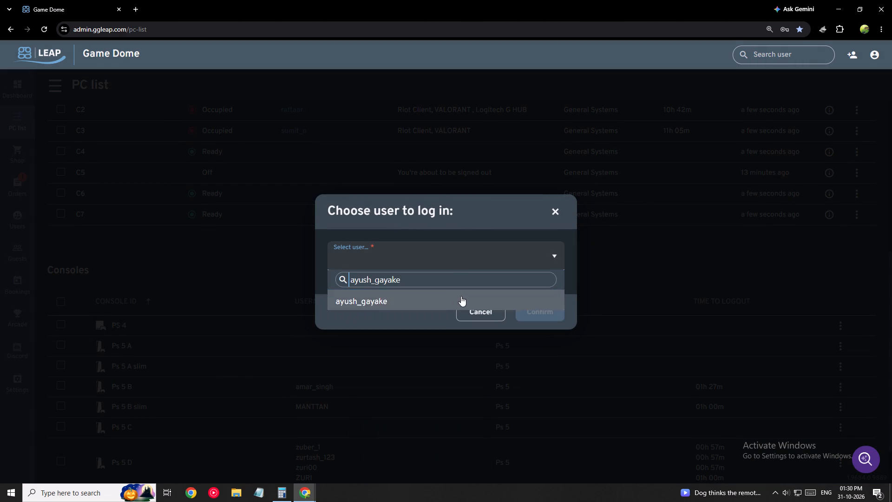
click(549, 307)
Add user teddy as a second player to console Ps 5 A slim.
click(841, 360)
click(853, 410)
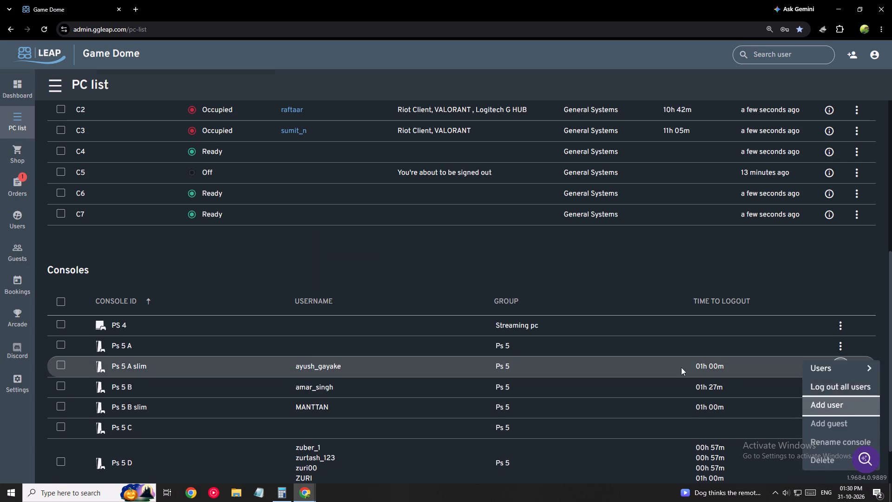
click(407, 258)
text(teddy)
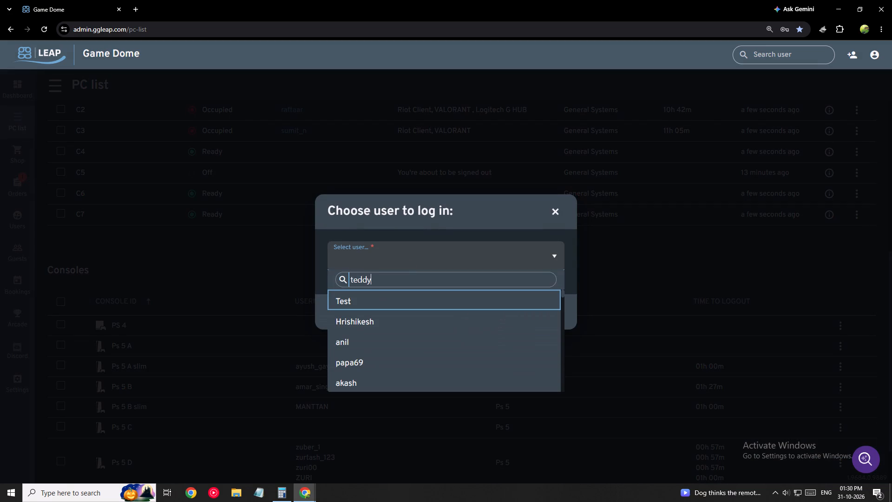
click(438, 295)
click(532, 311)
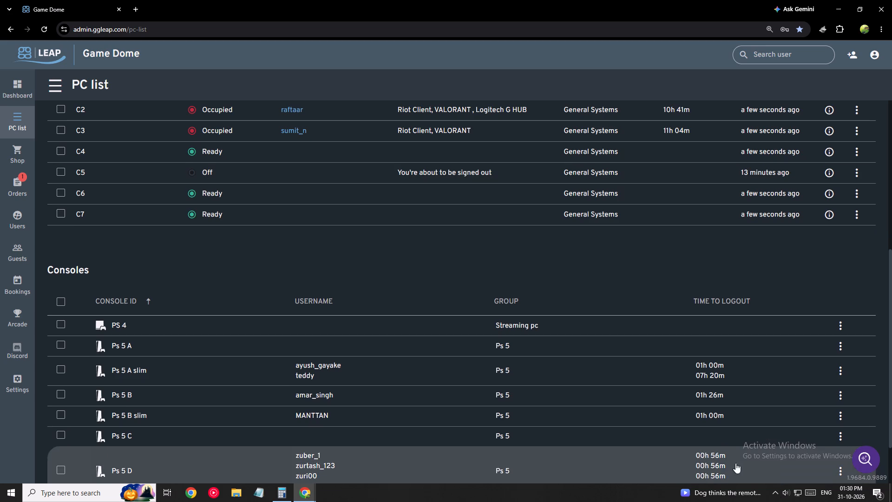
Review the console list and the customer credit entries in the daily expense sheet, and return to the PC list.
scroll(578, 347, down, 5)
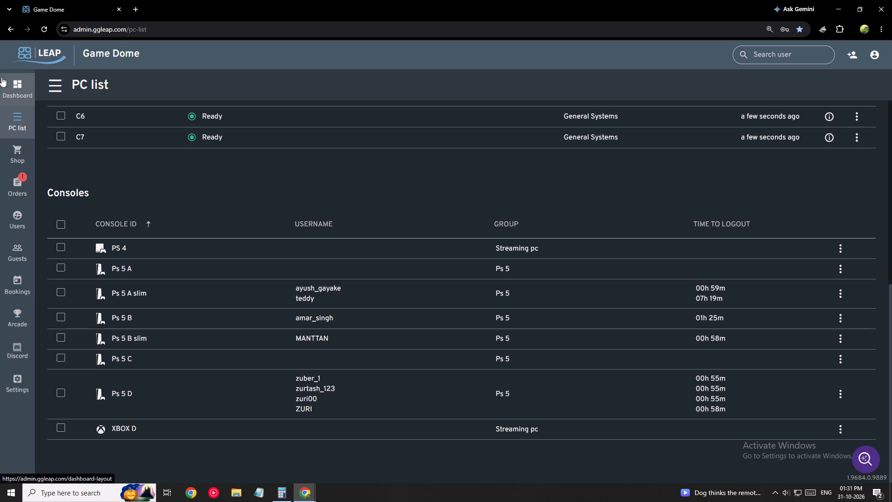
scroll(330, 349, down, 2)
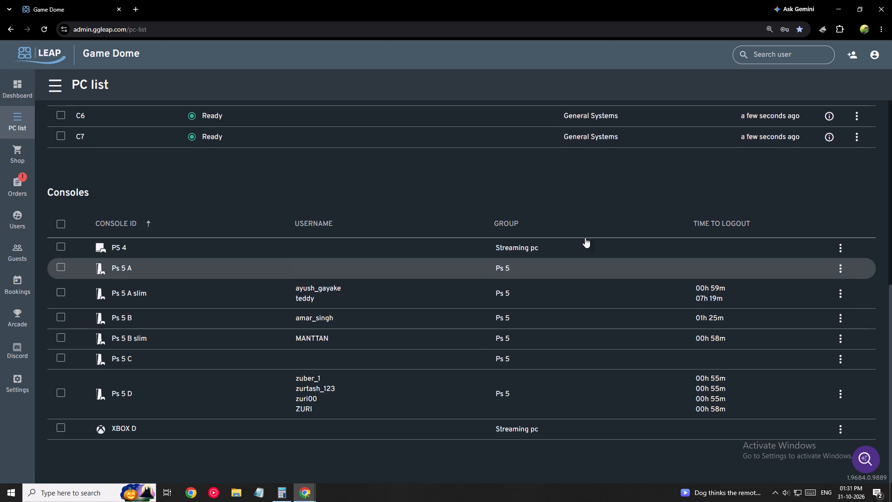
key(alt+Tab)
drag(655, 300, 656, 300)
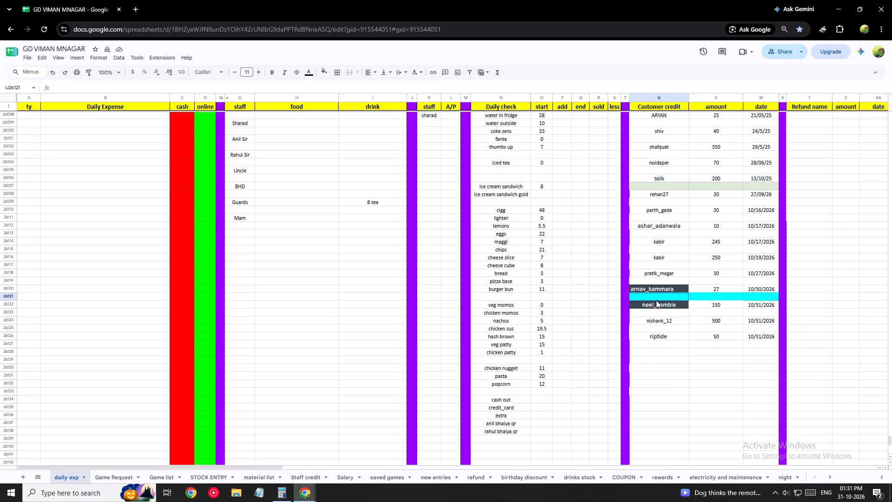
drag(656, 300, 703, 299)
click(651, 440)
key(alt+Tab)
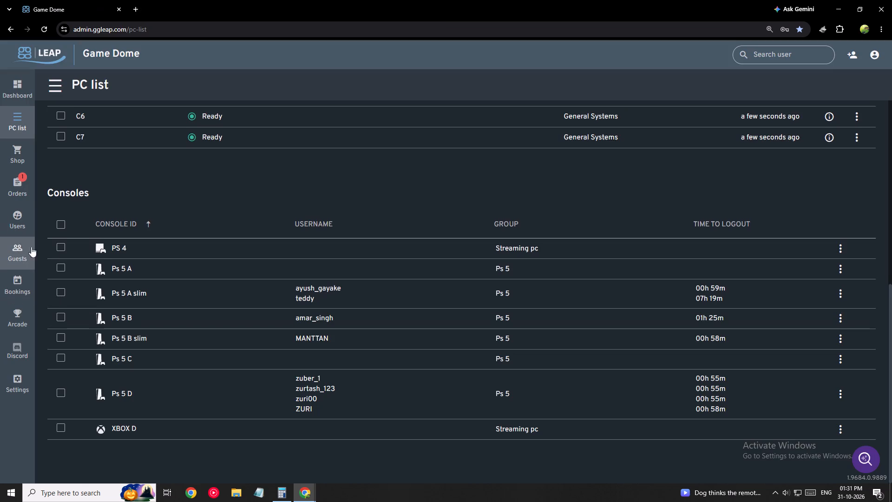
click(0, 164)
click(7, 174)
click(1, 112)
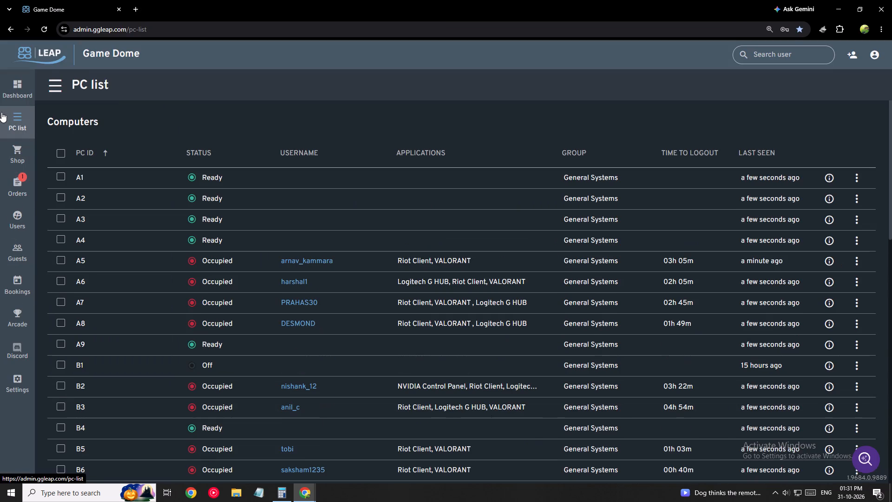
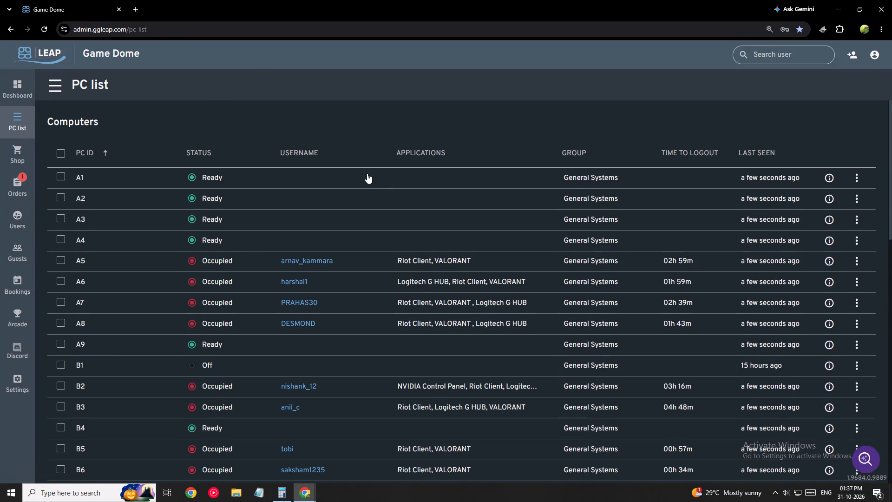
Check the session status of the computers and consoles in the PC list.
scroll(379, 192, down, 7)
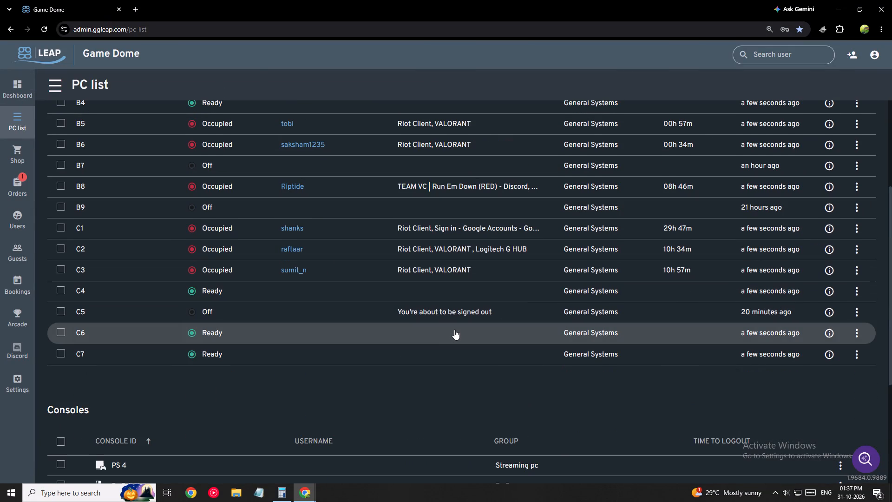
scroll(532, 369, down, 2)
scroll(260, 366, down, 5)
scroll(260, 365, up, 1)
scroll(260, 365, down, 2)
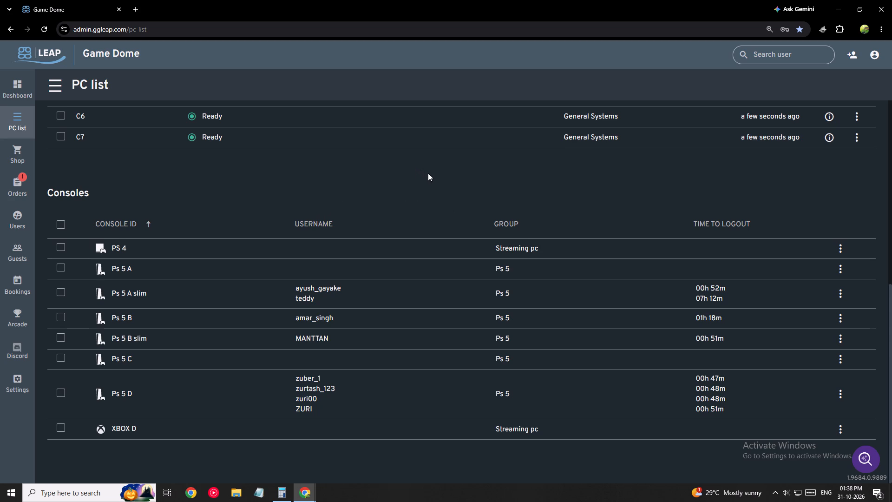
Search the users for ombir, om and paaji, and clear the search.
click(788, 61)
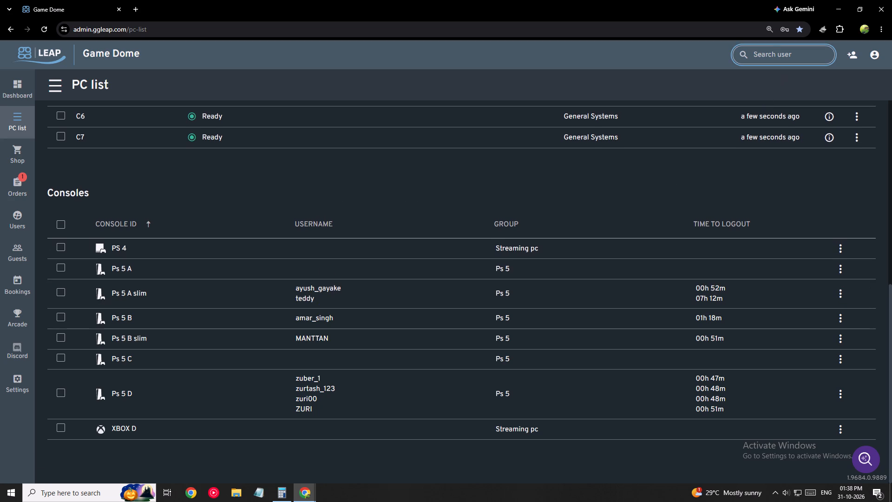
text(ombir)
key(BackSpace)
key(BackSpace)
key(BackSpace)
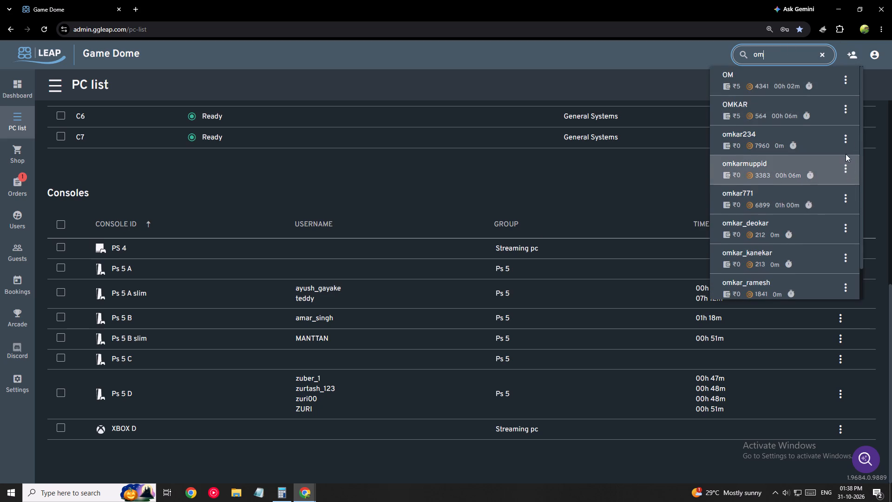
scroll(844, 164, down, 3)
key(BackSpace)
key(BackSpace)
key(BackSpace)
key(BackSpace)
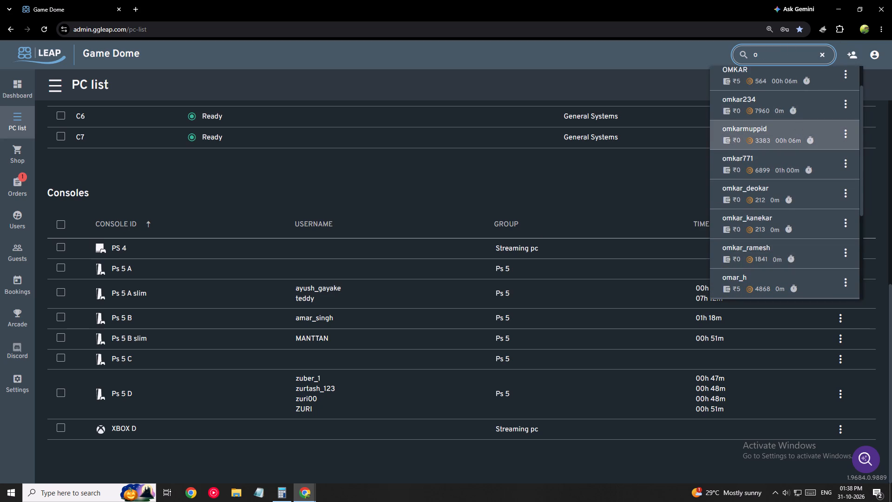
text(paaji)
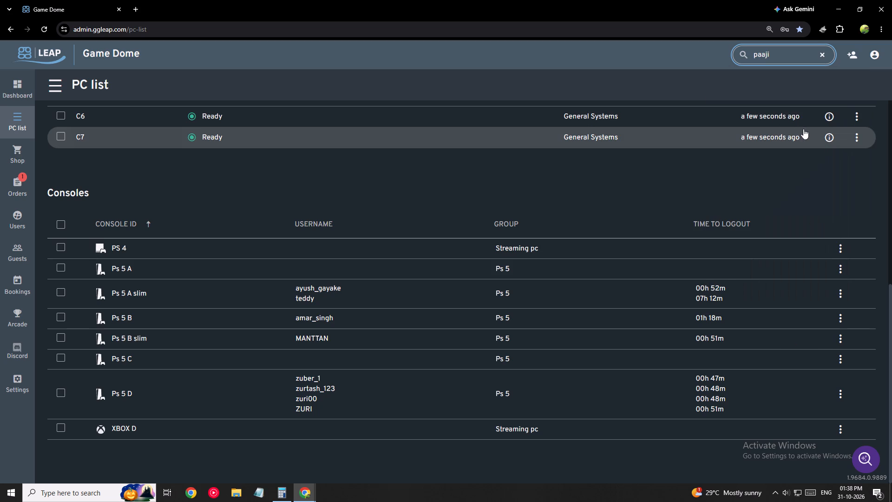
key(BackSpace)
key(BackSpace)
key(BackSpace)
key(BackSpace)
key(BackSpace)
key(BackSpace)
key(BackSpace)
key(BackSpace)
key(BackSpace)
key(BackSpace)
key(BackSpace)
key(BackSpace)
key(BackSpace)
key(BackSpace)
key(BackSpace)
key(BackSpace)
key(BackSpace)
key(BackSpace)
key(BackSpace)
key(BackSpace)
key(BackSpace)
key(BackSpace)
key(BackSpace)
key(BackSpace)
key(BackSpace)
key(BackSpace)
key(BackSpace)
key(BackSpace)
key(BackSpace)
key(BackSpace)
key(BackSpace)
key(BackSpace)
Sell user makima a 1 hr Ps5 Console rental and a WATER-500ml, charged to credit card.
text(mak)
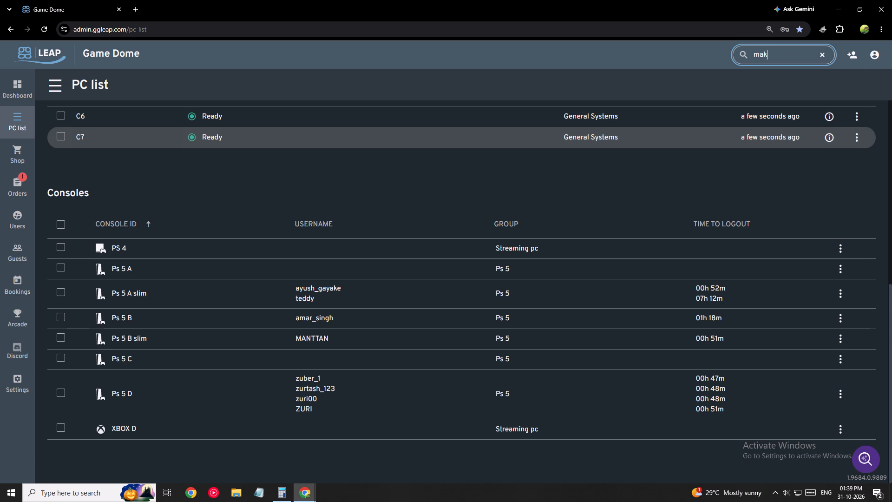
click(839, 112)
click(851, 117)
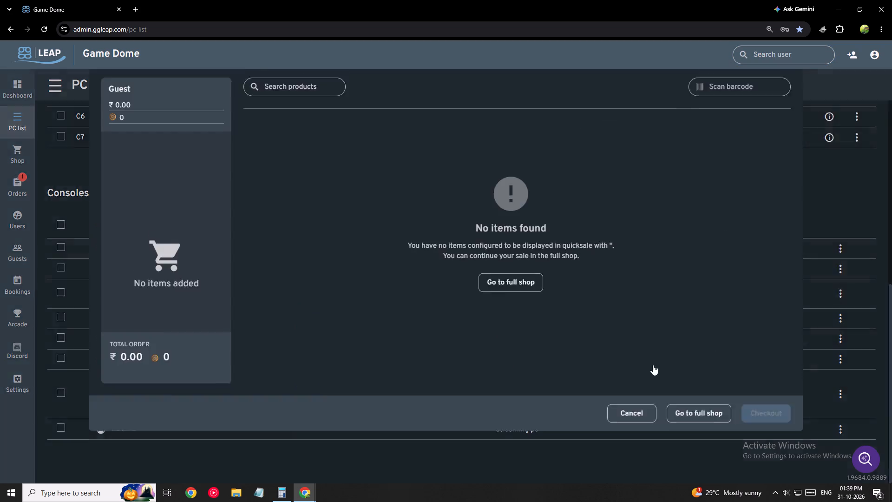
click(674, 446)
click(324, 158)
click(324, 182)
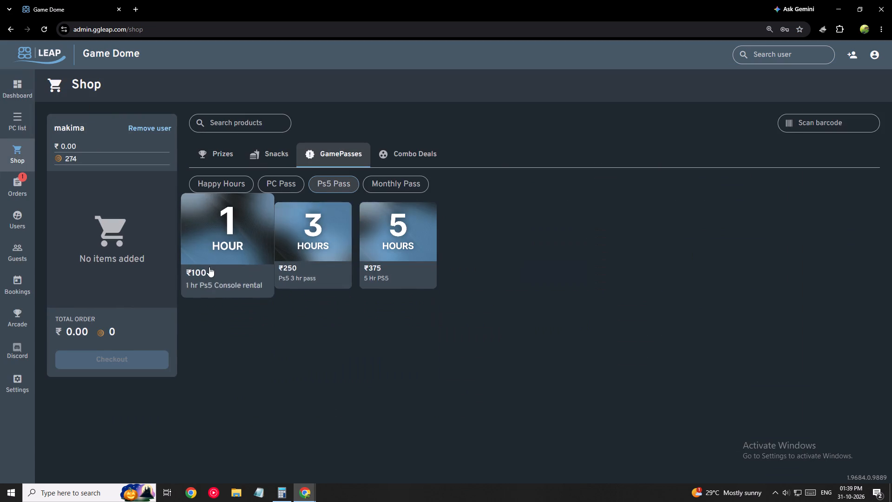
drag(209, 267, 67, 255)
click(259, 163)
click(318, 184)
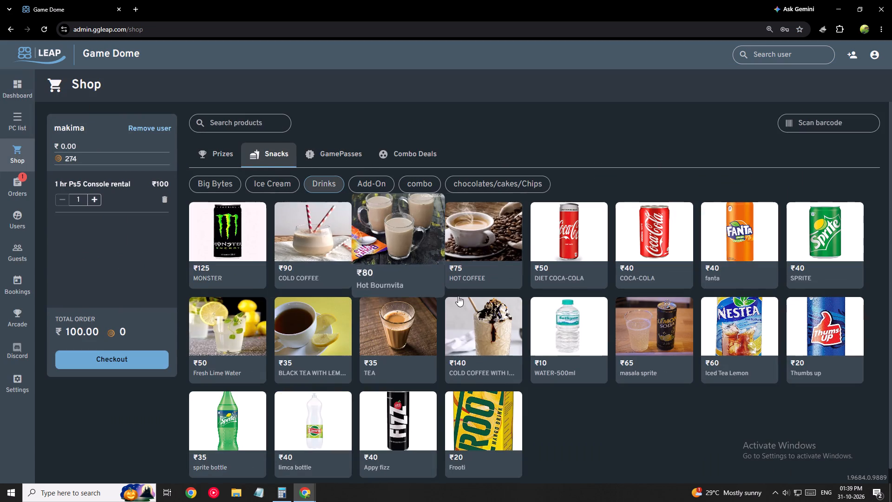
drag(551, 325, 120, 238)
click(117, 357)
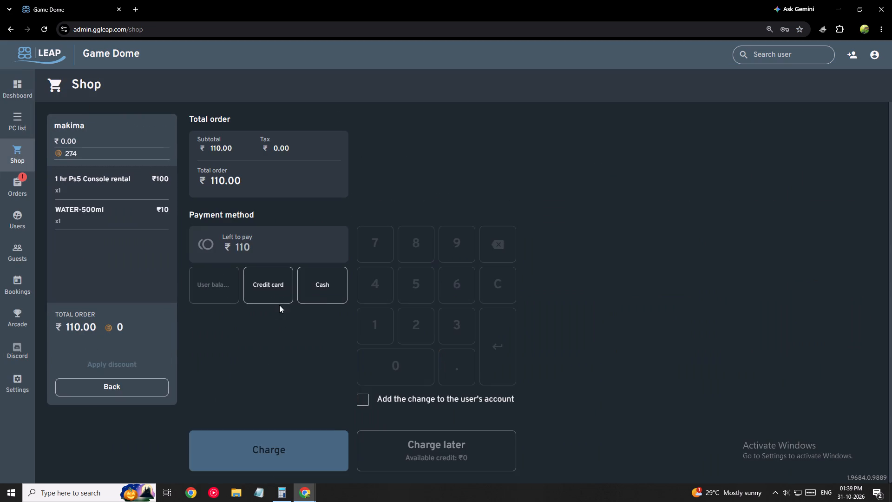
click(279, 303)
click(321, 462)
Sell a 1 hr Ps5 Console rental by credit card to the user with a ₹5 balance found by searching for inder.
click(804, 47)
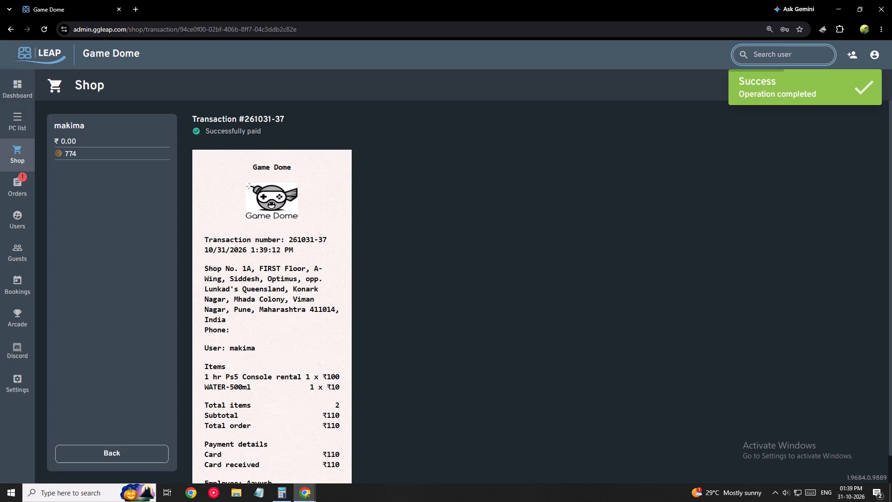
text(ind)
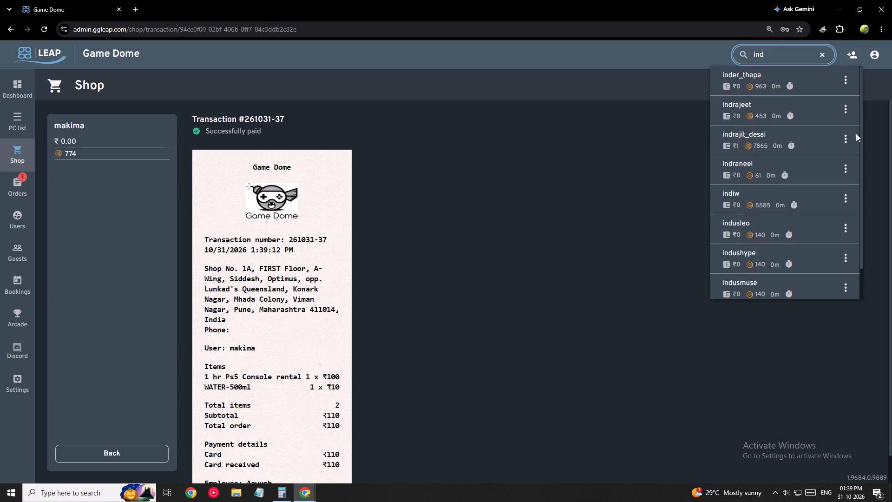
click(852, 137)
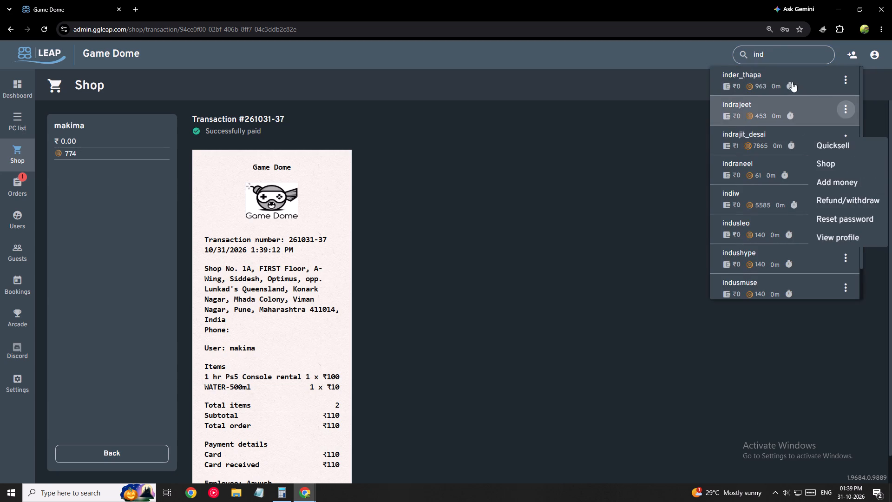
click(782, 55)
text(eer)
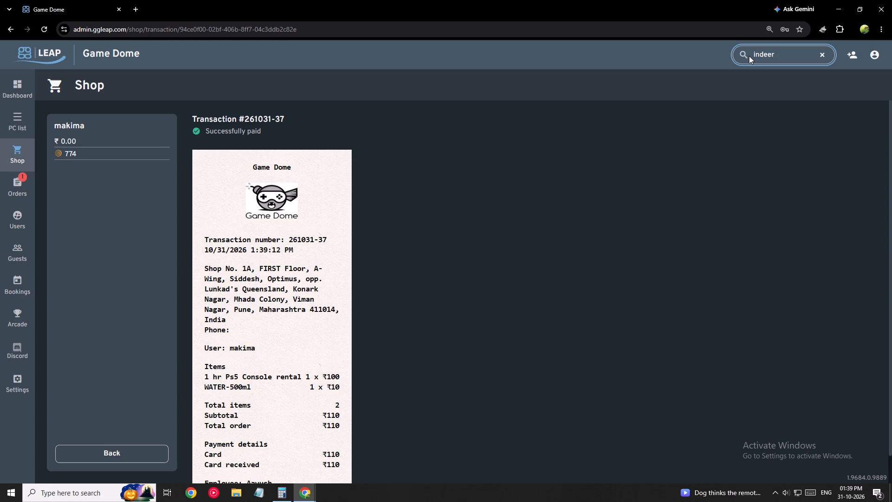
key(BackSpace)
key(BackSpace)
key(r)
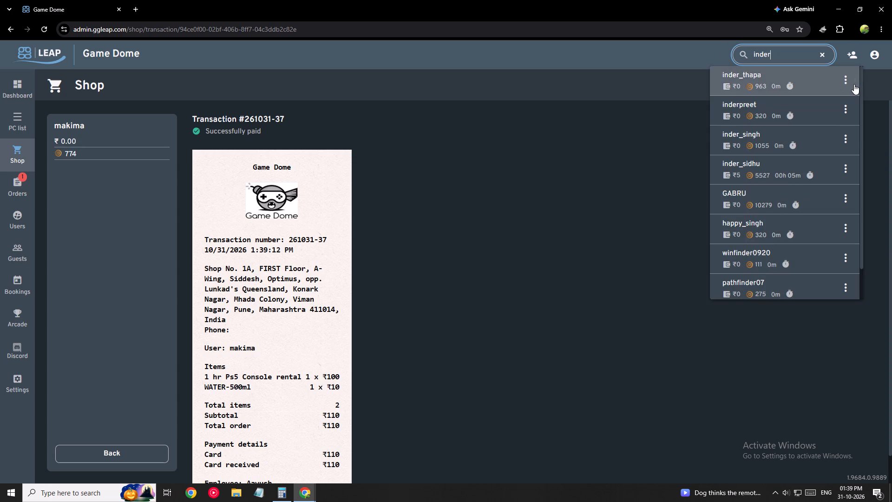
click(851, 170)
click(869, 172)
click(687, 445)
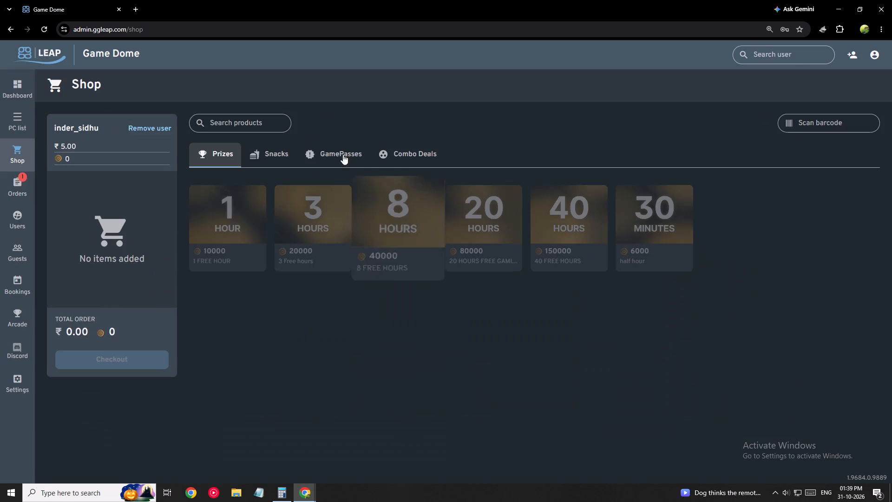
click(326, 158)
click(327, 185)
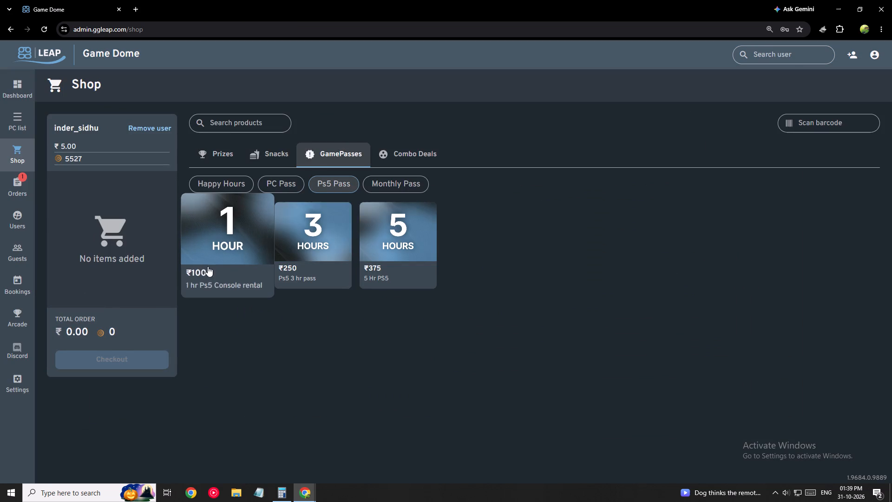
click(208, 266)
click(132, 358)
click(291, 286)
click(262, 472)
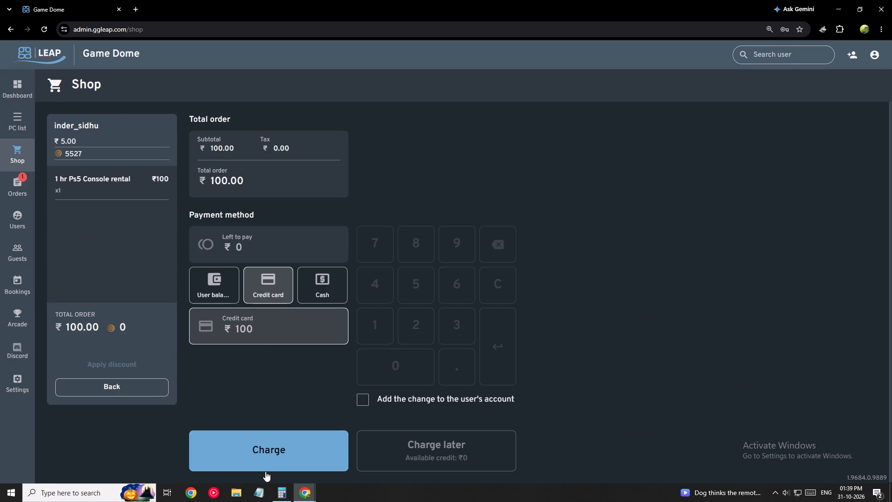
click(265, 471)
click(17, 194)
click(238, 94)
click(247, 120)
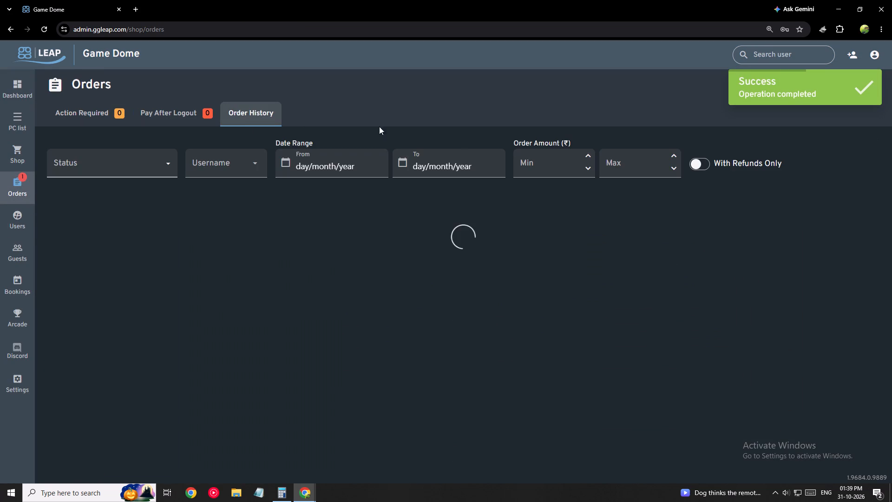
click(354, 263)
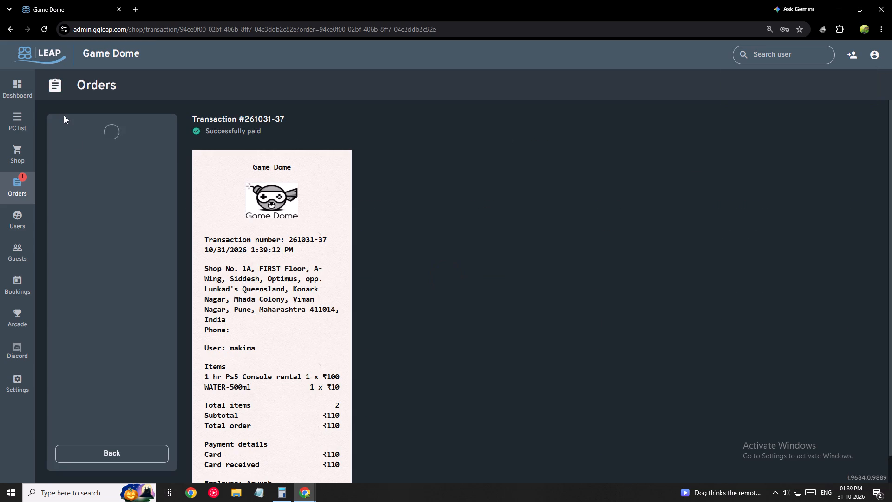
click(64, 115)
ctrl+double_click(70, 123)
key(ctrl+c)
click(114, 449)
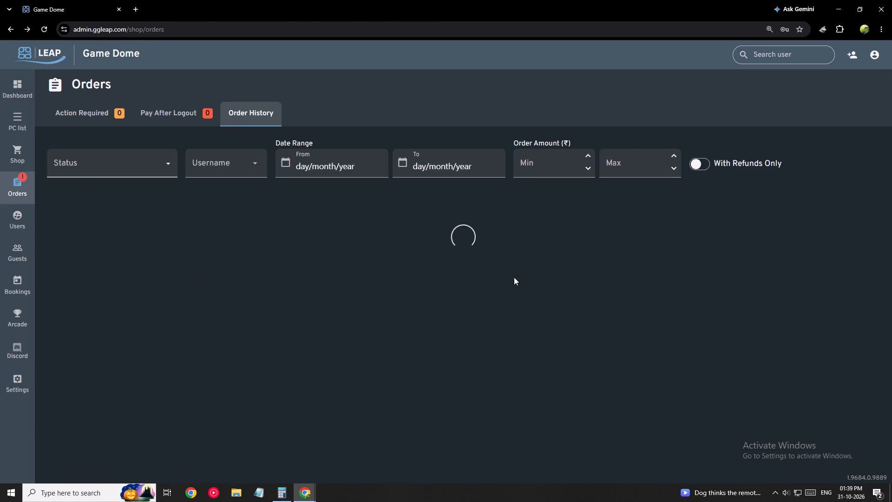
click(374, 230)
double_click(59, 121)
key(ctrl+c)
Return to the consoles in the PC list.
click(0, 128)
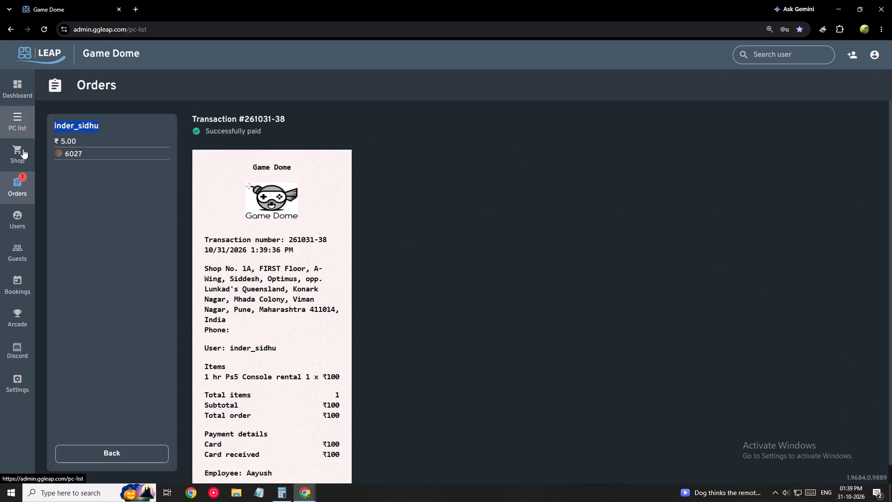
scroll(256, 345, down, 3)
scroll(294, 366, up, 1)
scroll(375, 424, down, 9)
scroll(528, 408, up, 1)
scroll(530, 407, down, 2)
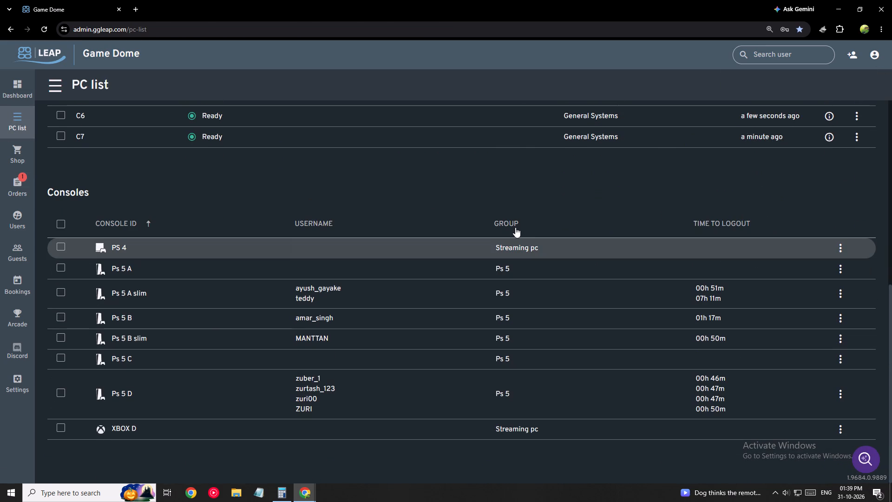
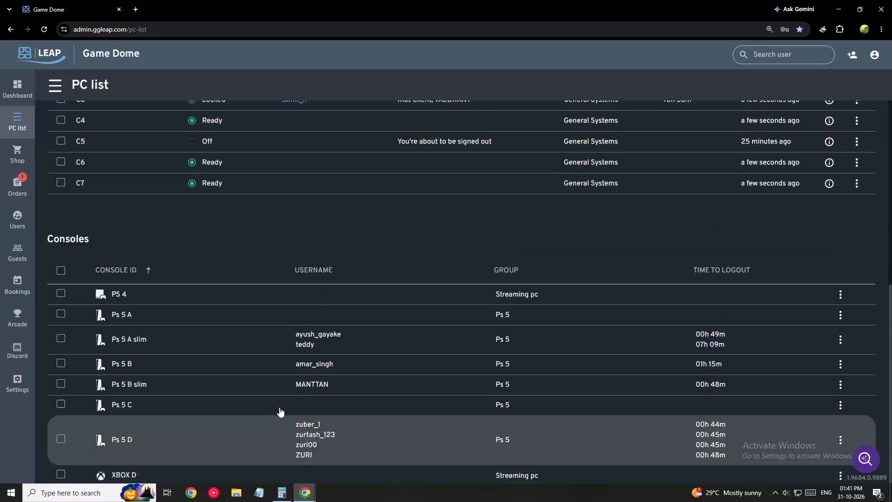
Log the inder user who bought the latest 1 hr console rental in to the Ps 5 A console.
scroll(279, 407, up, 2)
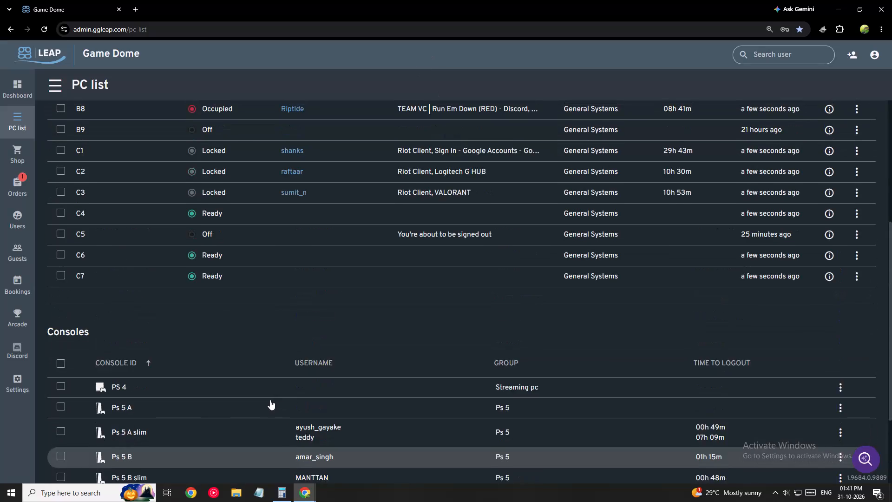
scroll(265, 400, up, 4)
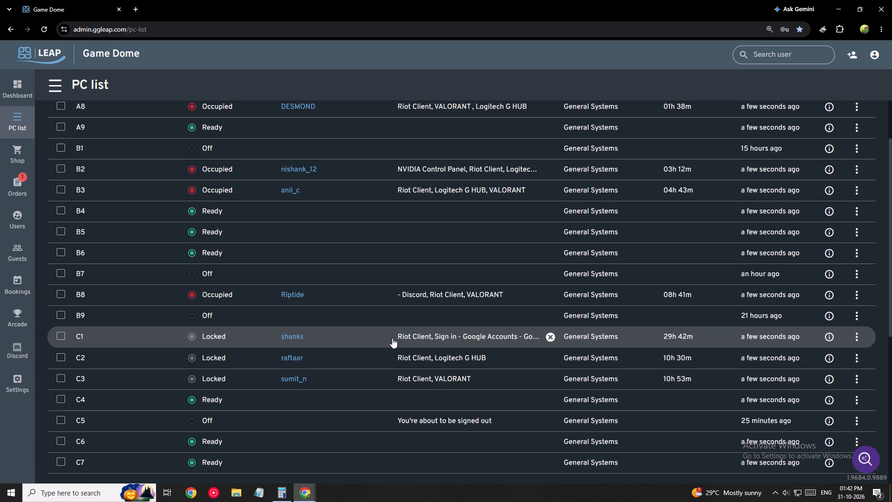
scroll(370, 314, down, 5)
scroll(353, 335, up, 2)
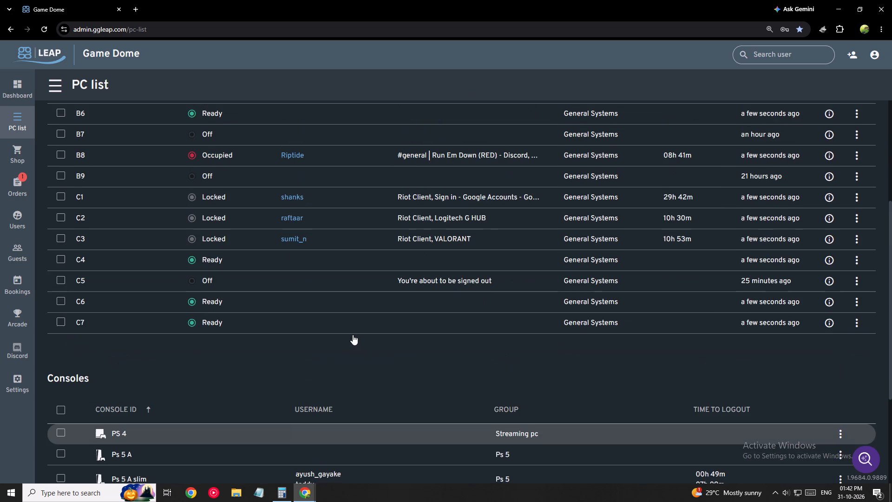
scroll(593, 383, down, 9)
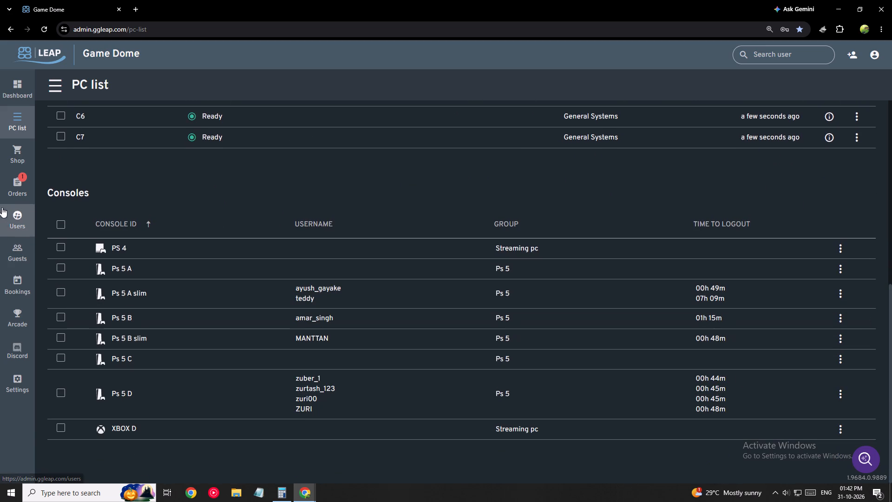
click(846, 267)
click(853, 273)
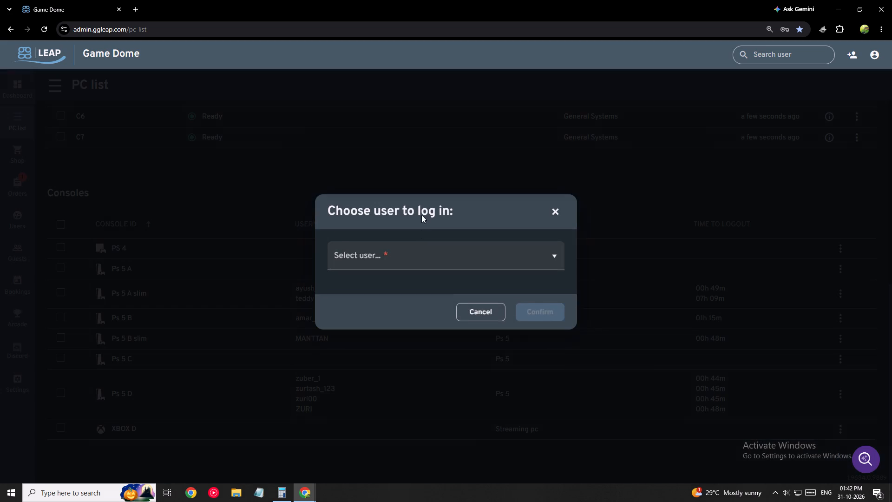
click(421, 253)
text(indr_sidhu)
click(363, 279)
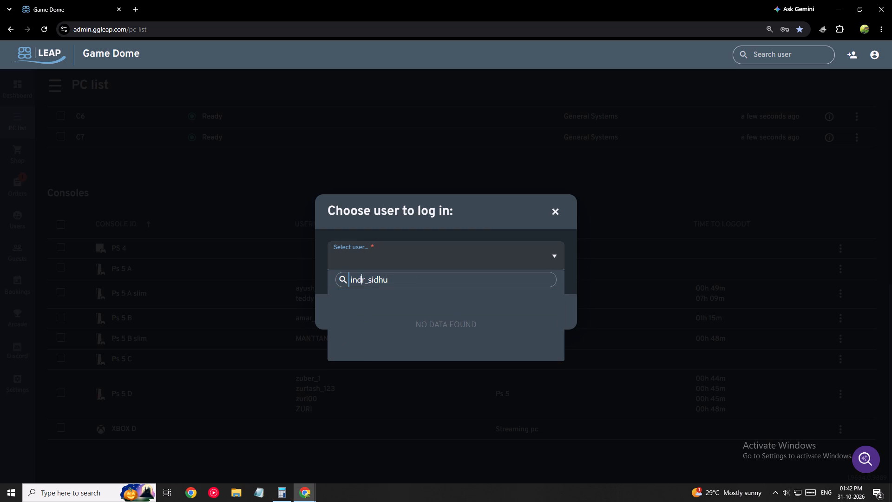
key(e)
drag(450, 297, 455, 297)
click(545, 316)
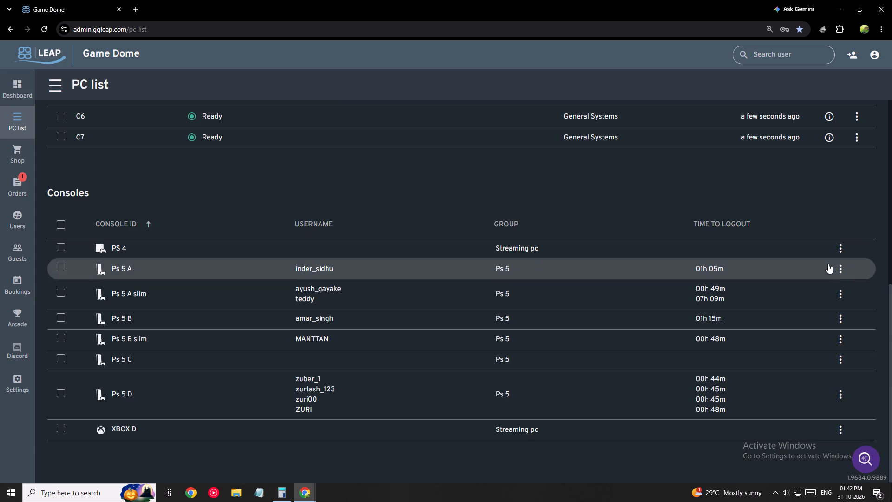
Log user makima in to the Ps 5 A console as an additional player.
click(837, 267)
click(842, 322)
click(446, 247)
click(468, 252)
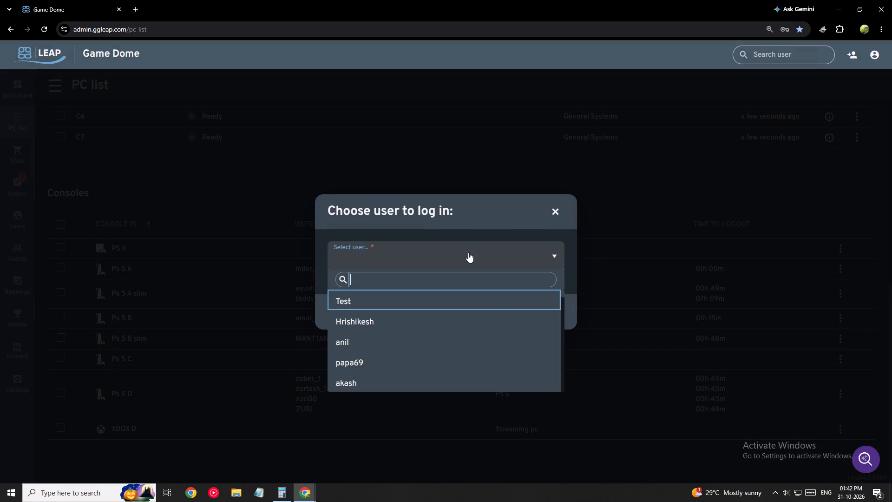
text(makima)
click(450, 292)
click(561, 311)
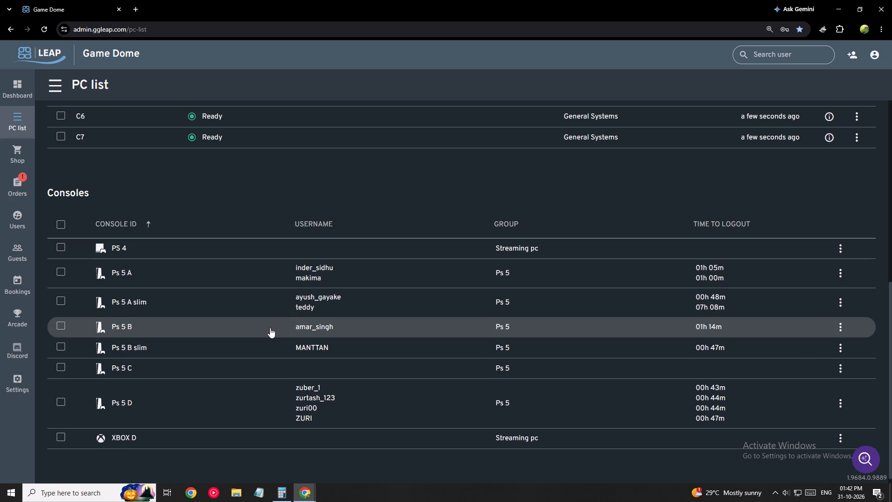
Check the orders page briefly and return to the PC list.
click(0, 198)
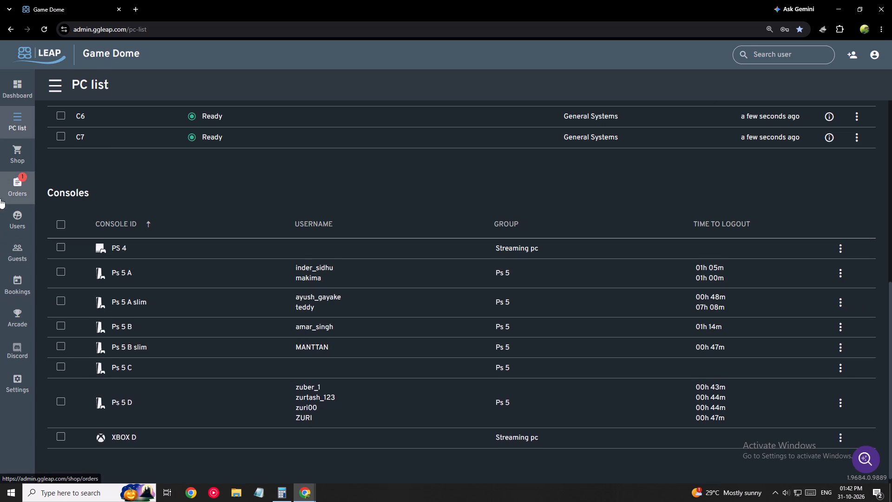
click(172, 104)
click(263, 120)
click(0, 111)
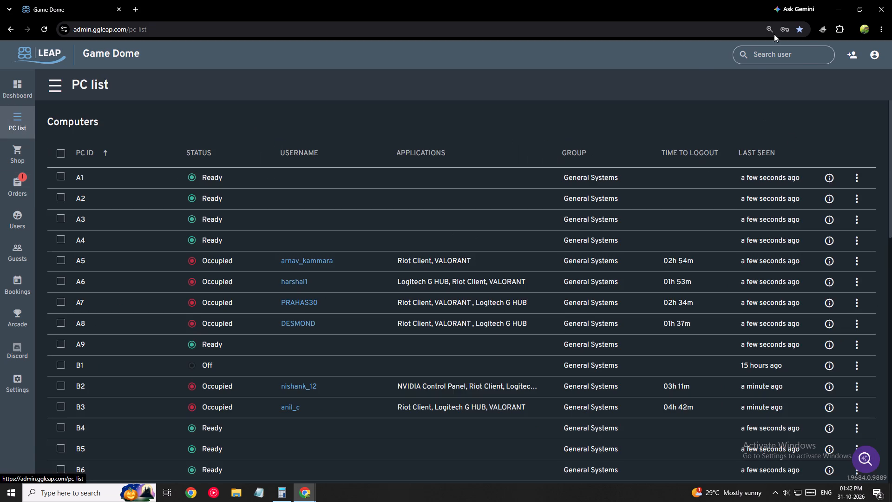
Reset the browser's page zoom to its default level.
click(774, 34)
click(800, 56)
click(777, 80)
click(807, 59)
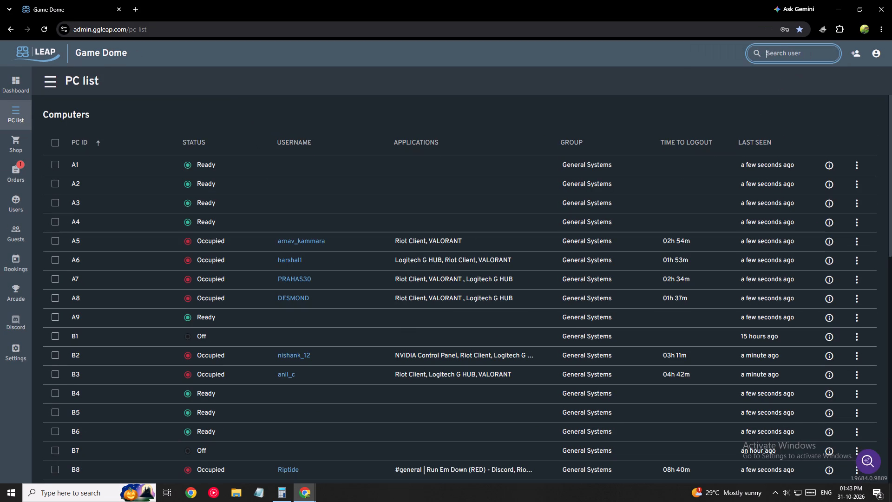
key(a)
key(BackSpace)
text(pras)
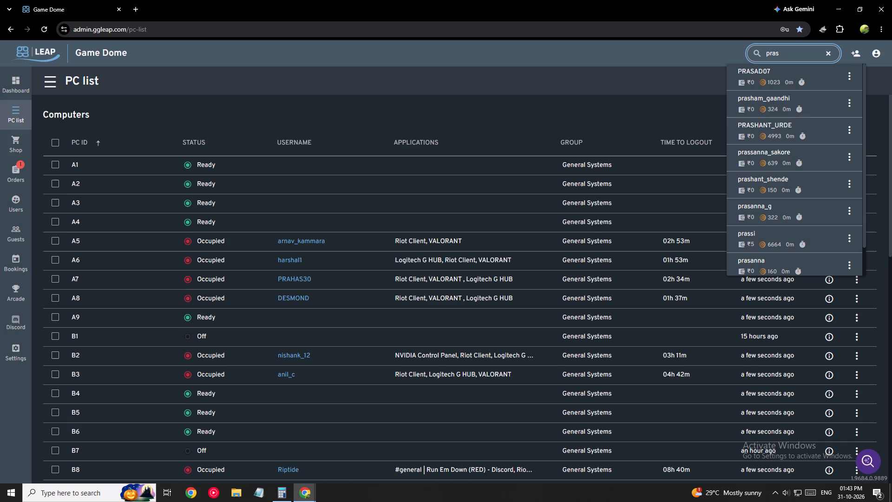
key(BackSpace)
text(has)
click(849, 72)
click(870, 80)
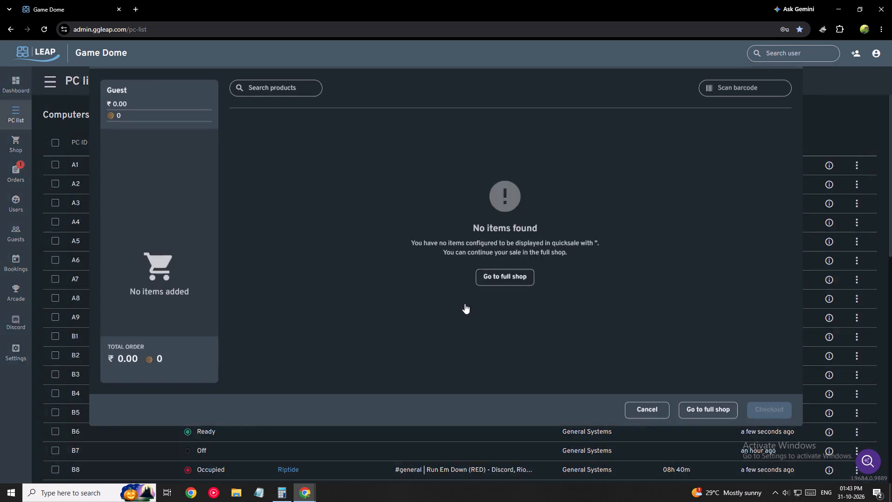
drag(323, 216, 151, 291)
drag(326, 209, 185, 282)
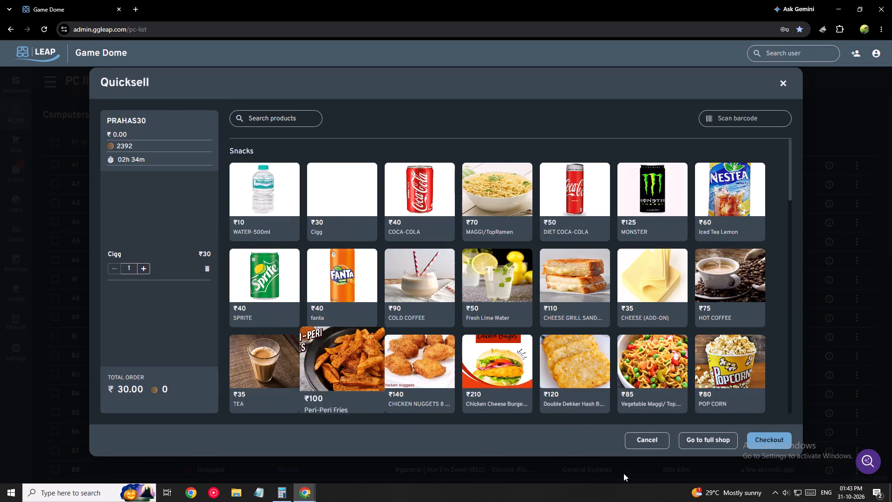
click(752, 445)
click(249, 257)
click(277, 415)
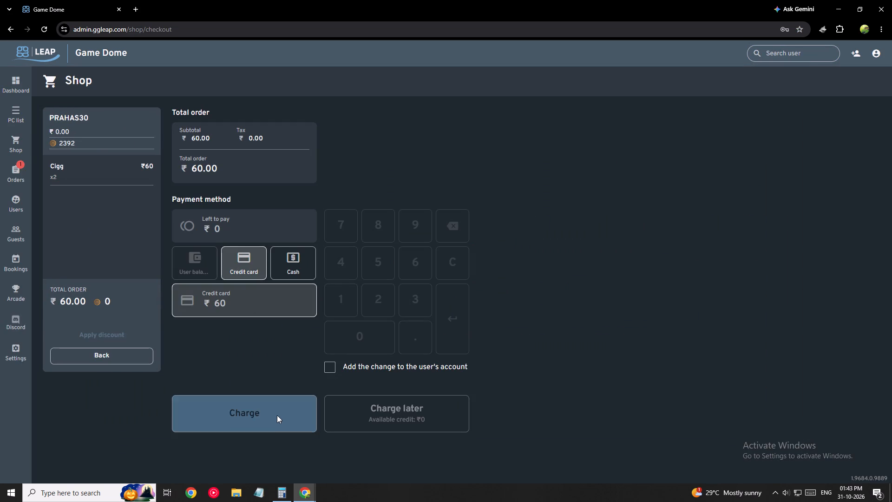
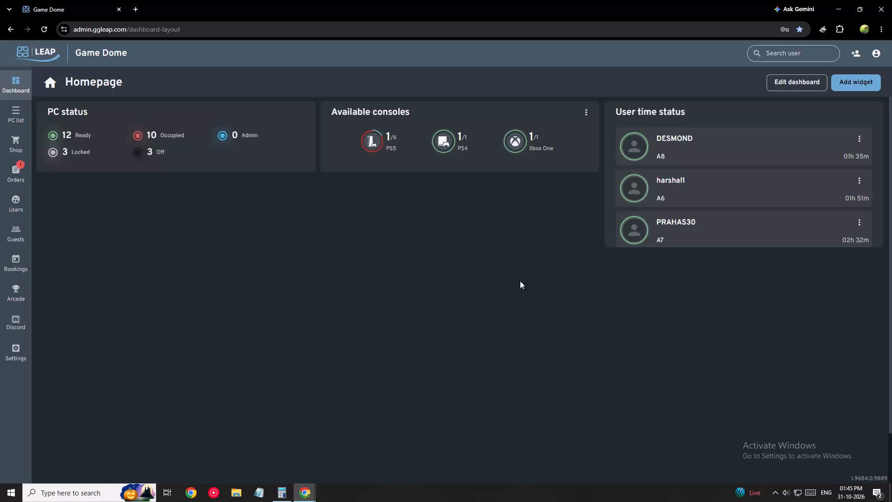
Check the PC list and the orders page, including the pay-after-logout orders and the order history.
click(13, 110)
click(4, 171)
click(3, 117)
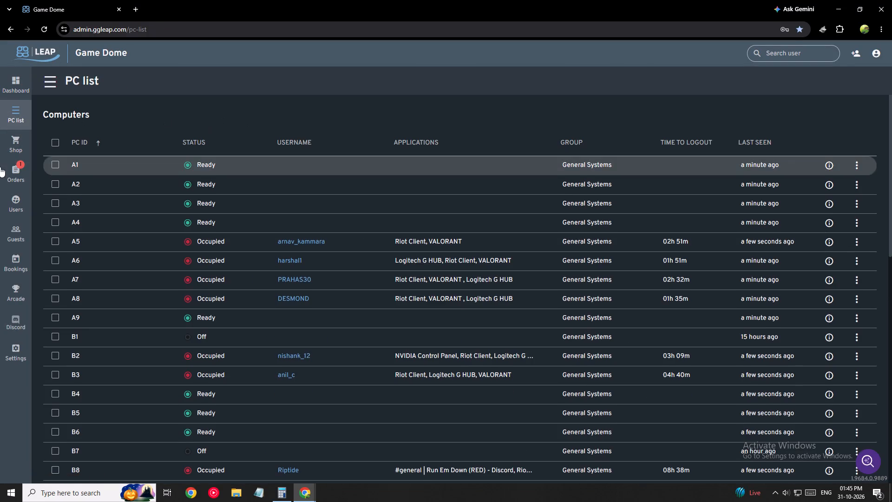
click(0, 168)
click(183, 101)
click(223, 101)
click(17, 116)
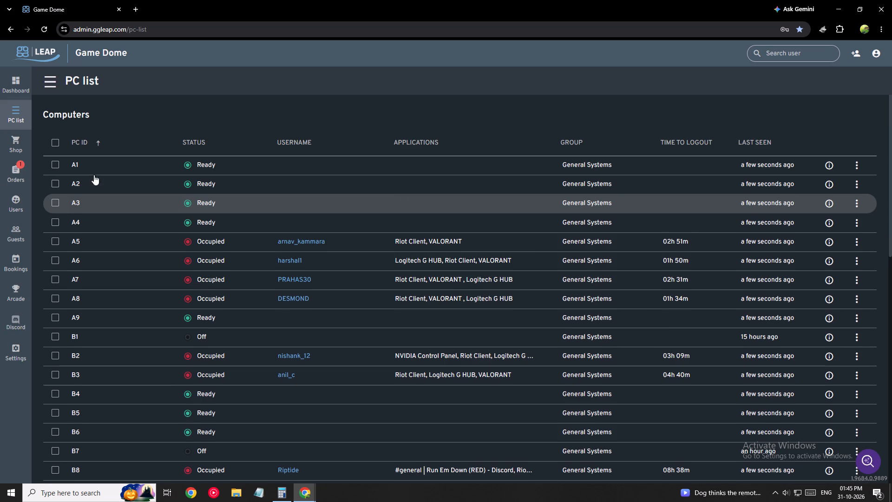
click(11, 168)
Switch to the GD VIMAN MNAGAR spreadsheet window.
click(308, 491)
click(293, 450)
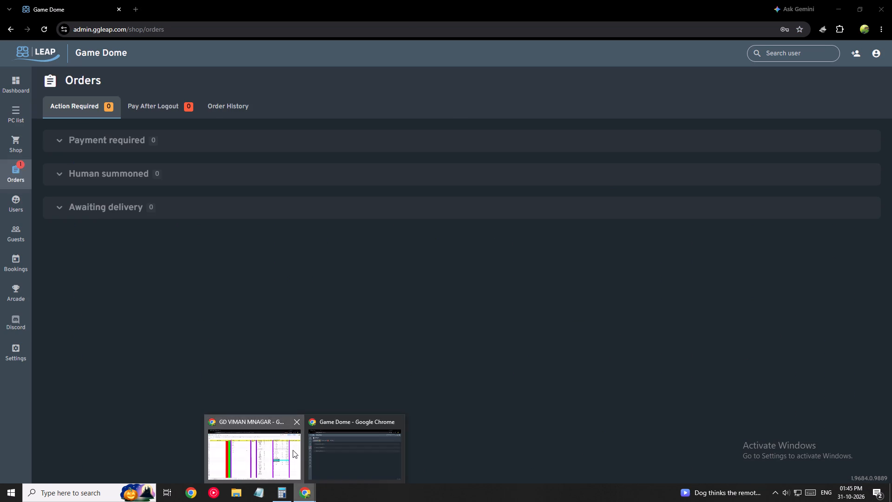
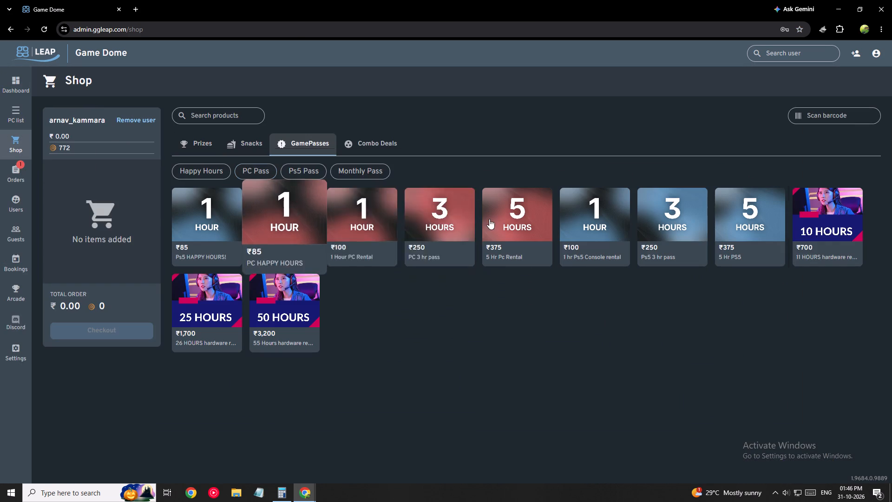
Check the 10/30/2026 customer credit entry in the daily exp sheet against the customer selected in the Game Dome shop.
click(720, 294)
click(725, 291)
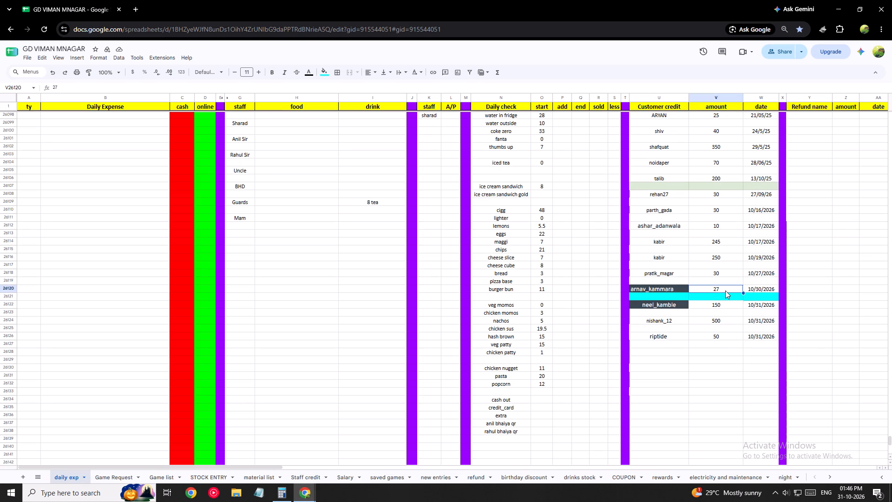
key(alt+Tab)
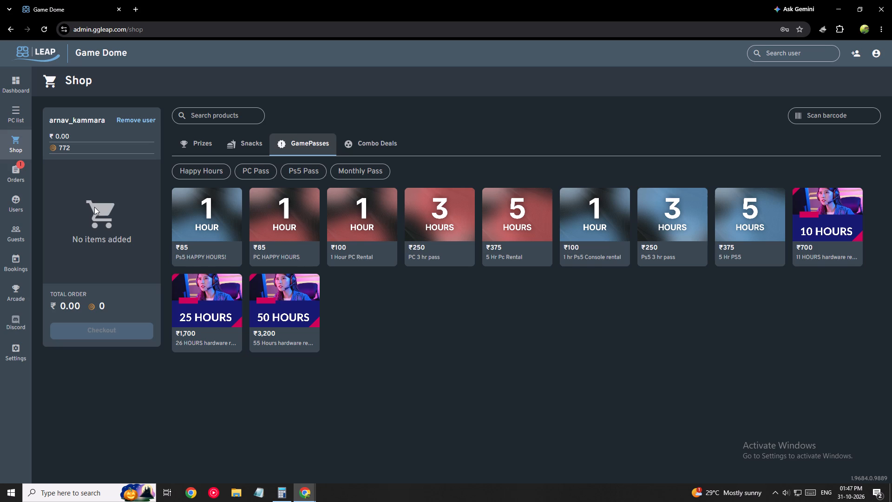
key(alt+Tab)
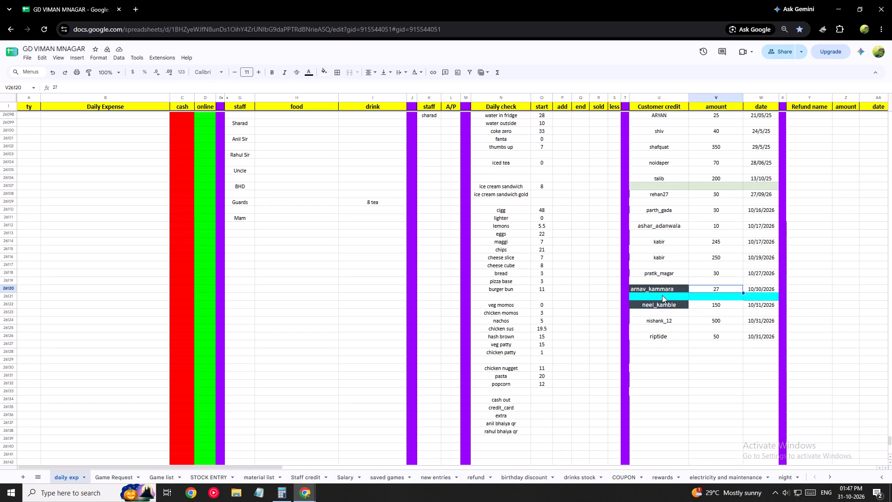
drag(673, 293, 761, 299)
click(680, 381)
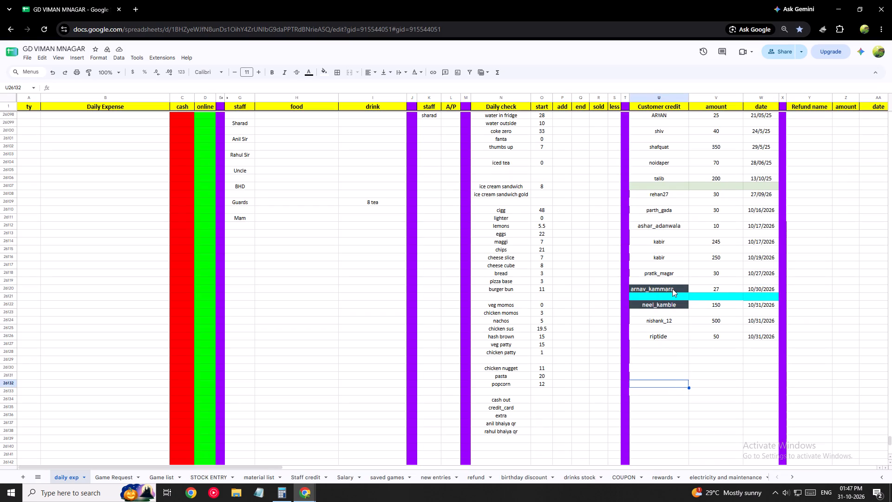
drag(672, 289, 773, 291)
click(692, 386)
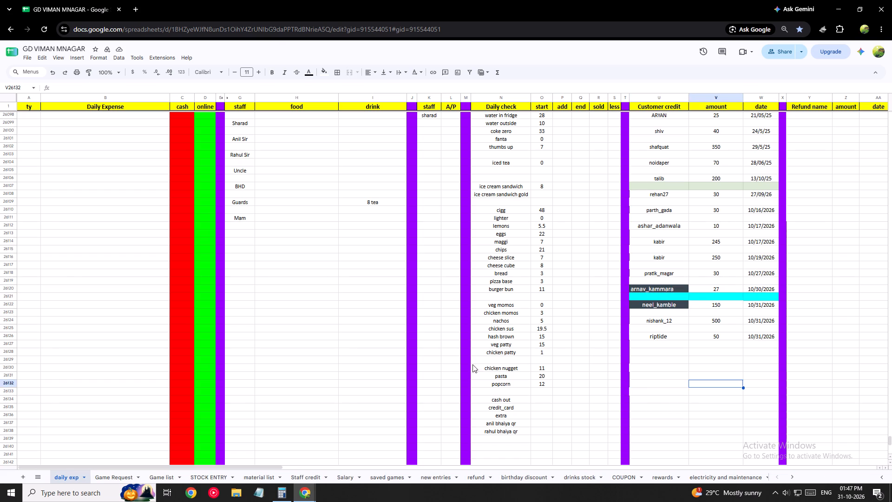
Switch to the Game Dome admin window and open the PC list to check the computers.
key(alt+Tab)
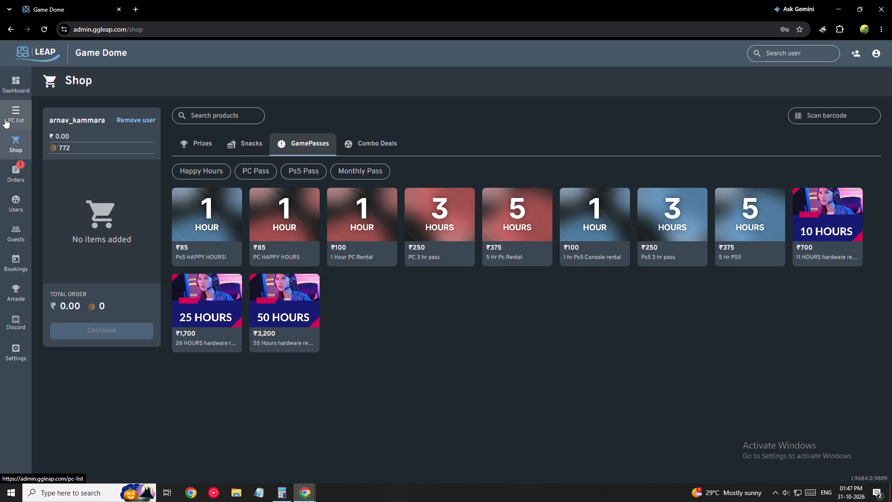
click(6, 119)
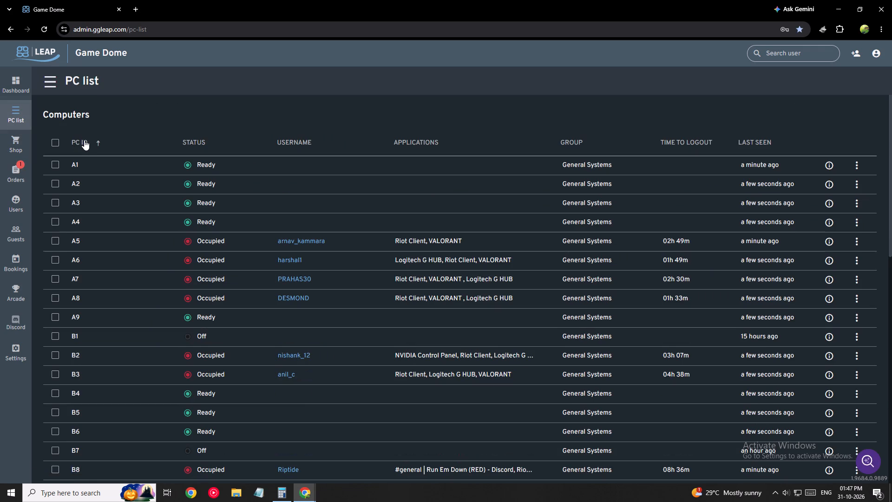
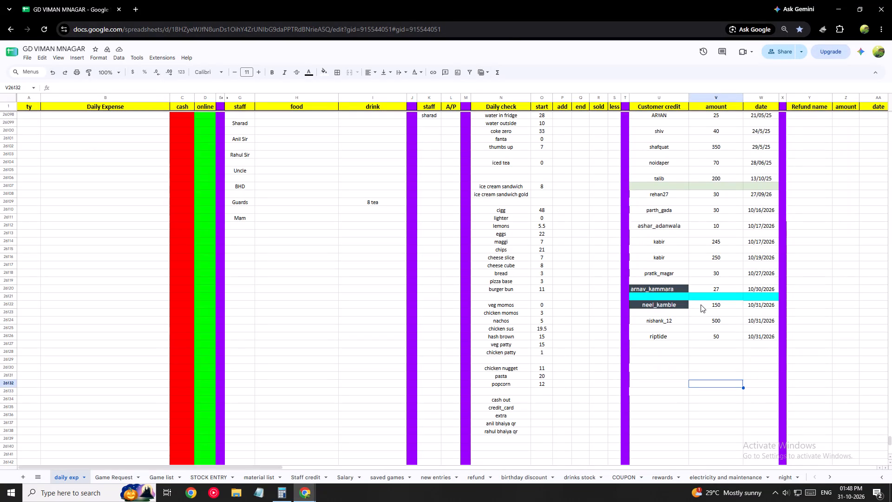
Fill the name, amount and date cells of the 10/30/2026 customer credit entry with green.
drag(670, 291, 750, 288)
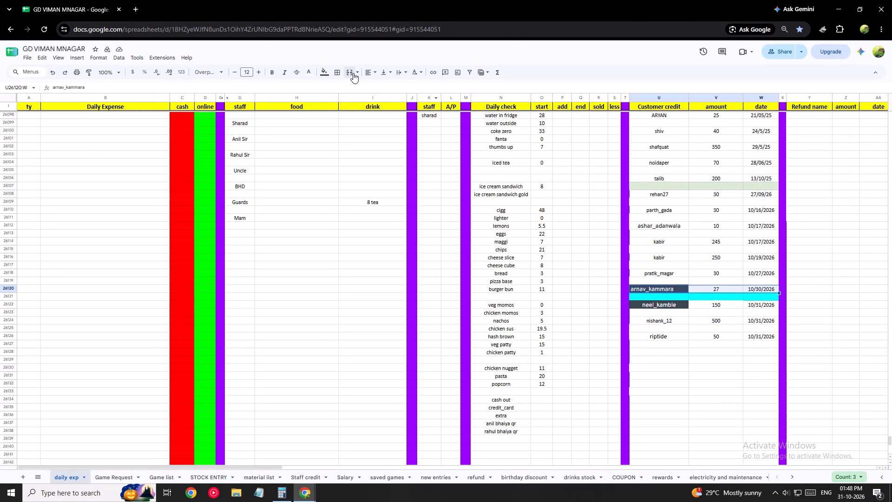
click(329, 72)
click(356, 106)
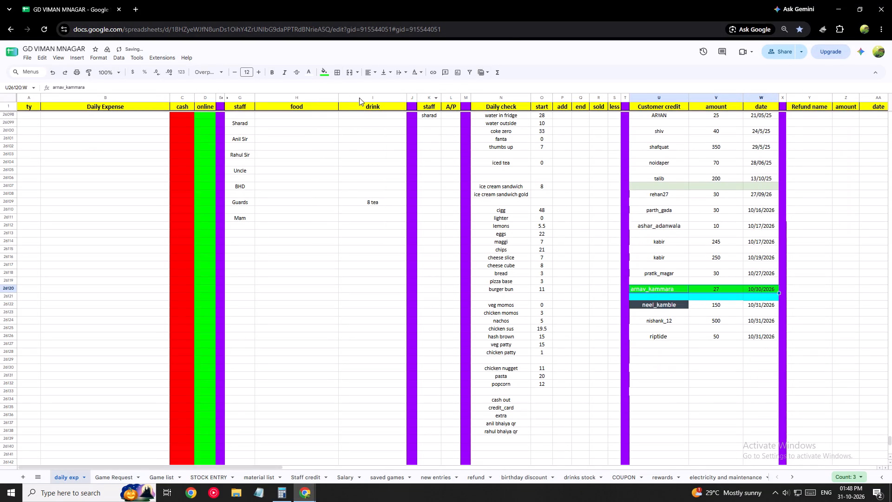
Switch to the Game Dome admin window to view the PC list and ready the user search.
key(alt+Tab)
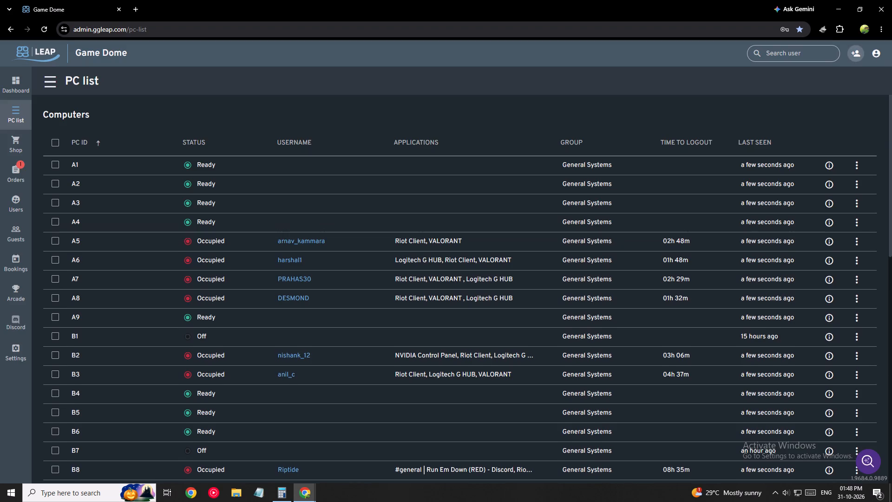
click(788, 52)
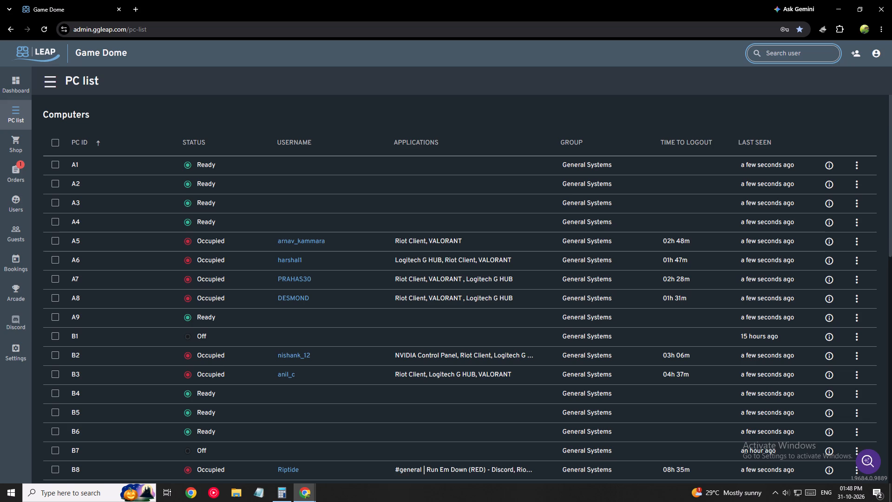
Return to the daily exp sheet and change the 10/30/2026 customer credit entry's fill to white.
key(alt+Tab)
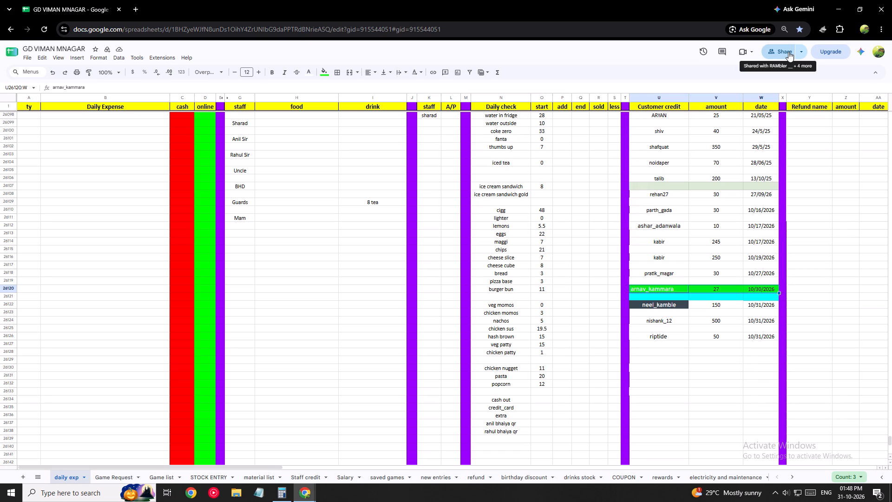
click(325, 69)
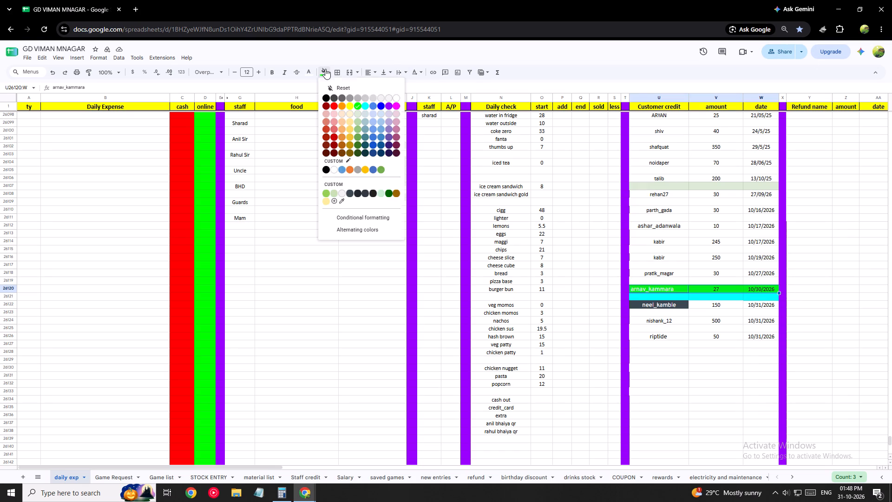
click(334, 168)
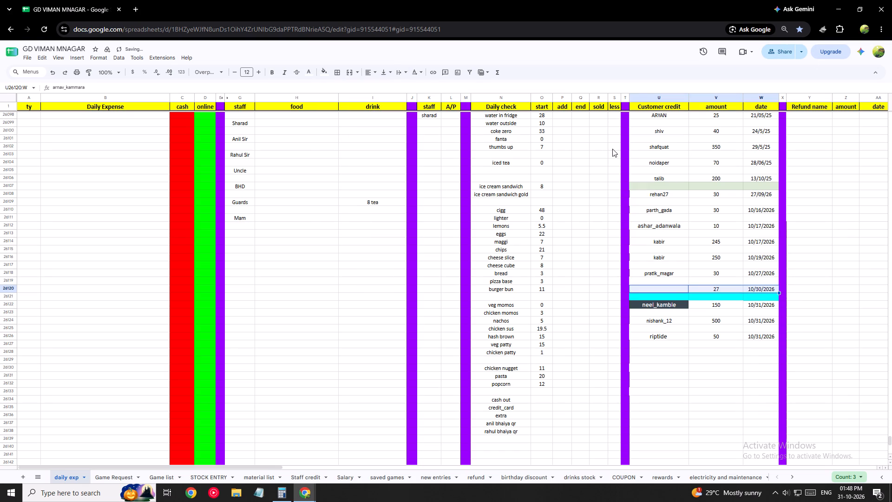
click(407, 185)
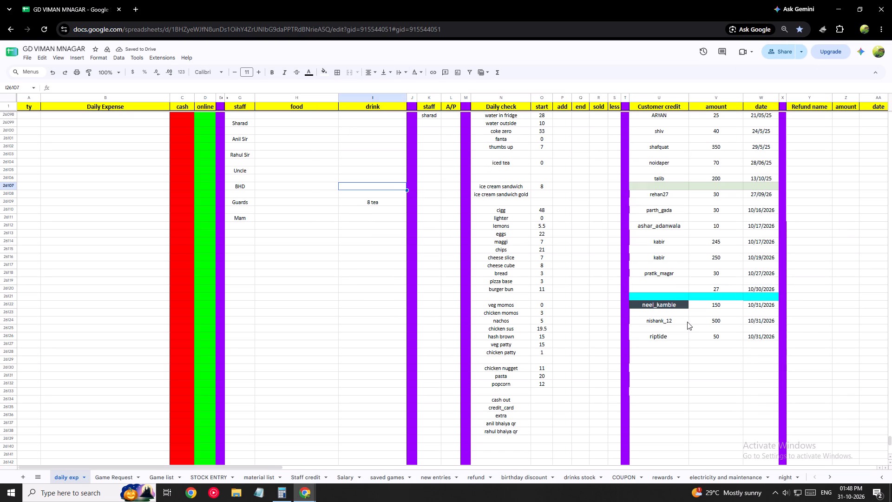
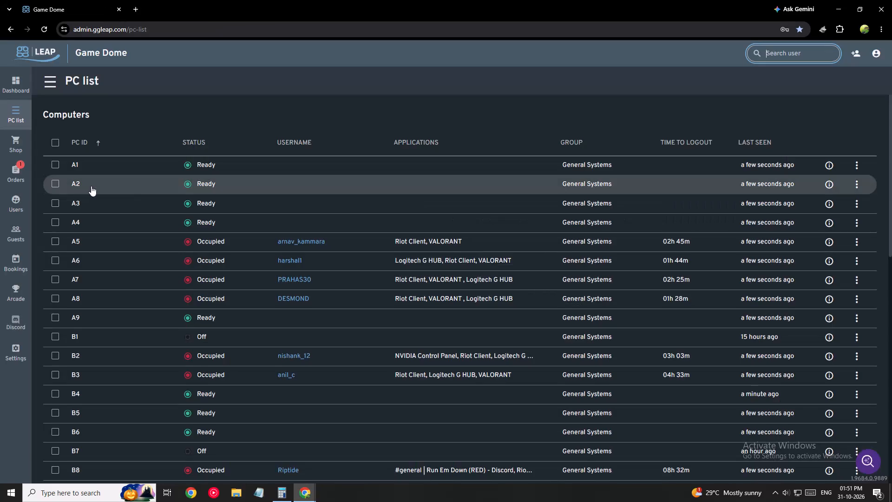
Start a Quicksell order for the user on PC A7 and add one DIET COCA-COLA to it.
click(298, 270)
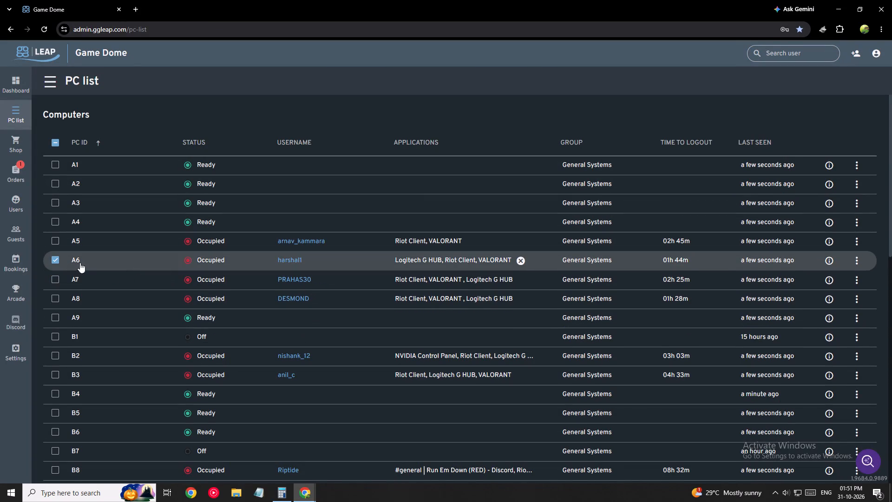
click(59, 258)
click(284, 278)
click(331, 278)
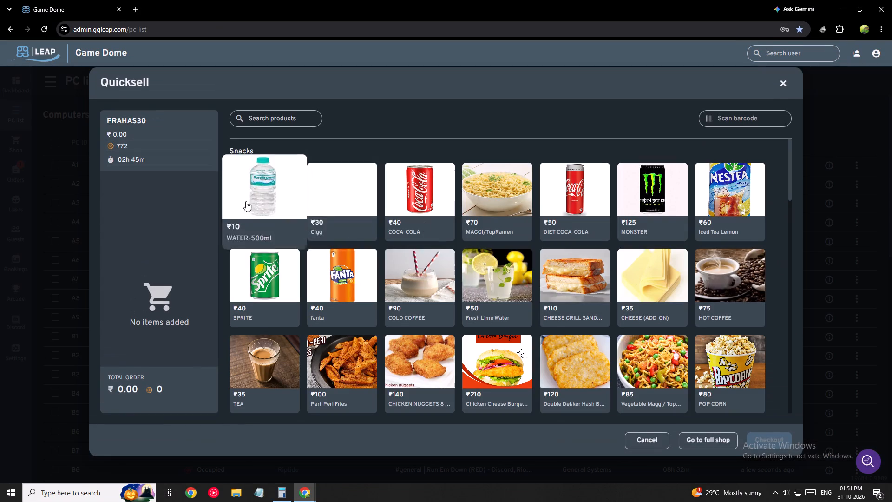
drag(582, 201, 163, 242)
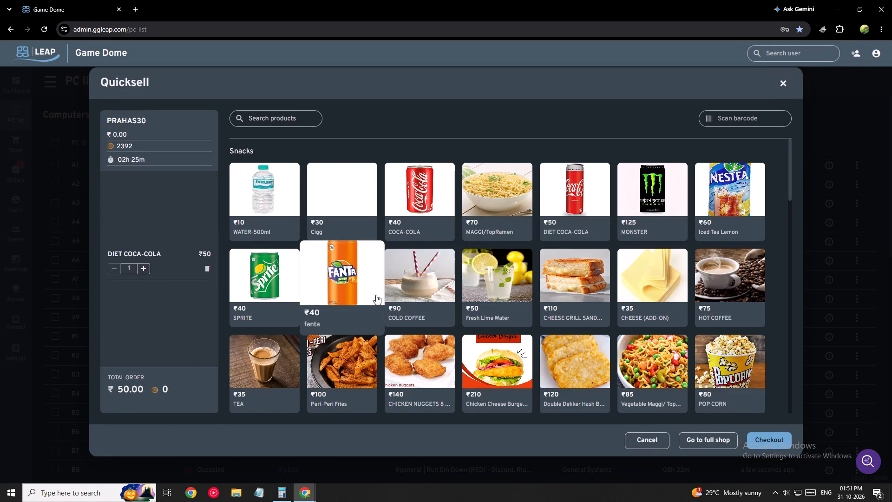
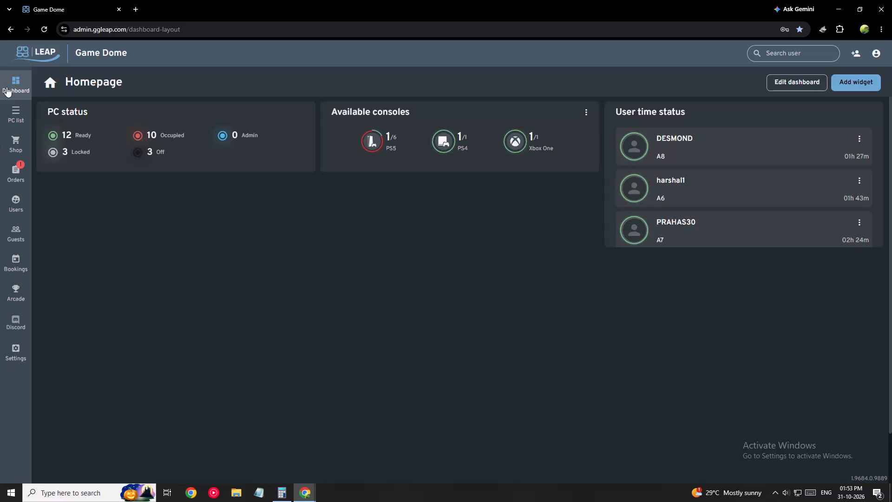
Stop the "Sign in - Google Accounts - Google Chrome" application running on PC C1 in the PC list.
click(7, 94)
click(23, 130)
click(26, 109)
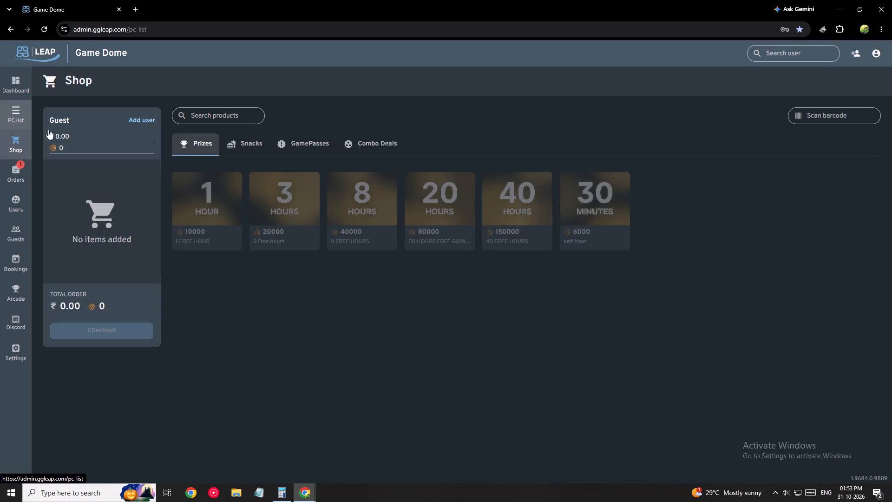
scroll(315, 296, down, 8)
scroll(319, 309, up, 2)
scroll(319, 309, down, 1)
scroll(319, 309, up, 2)
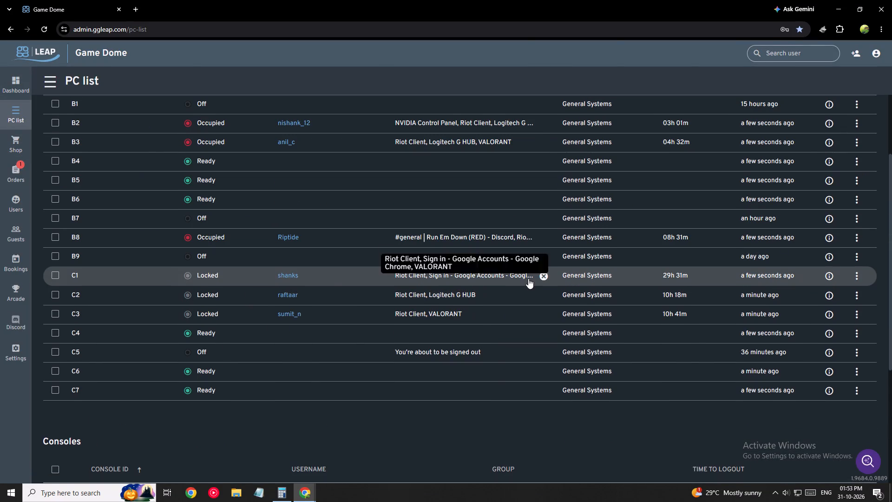
click(543, 274)
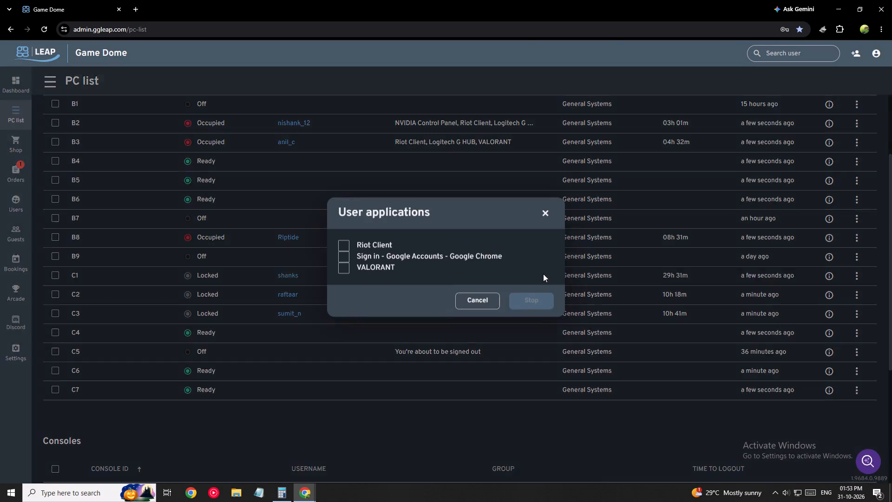
click(446, 264)
click(541, 301)
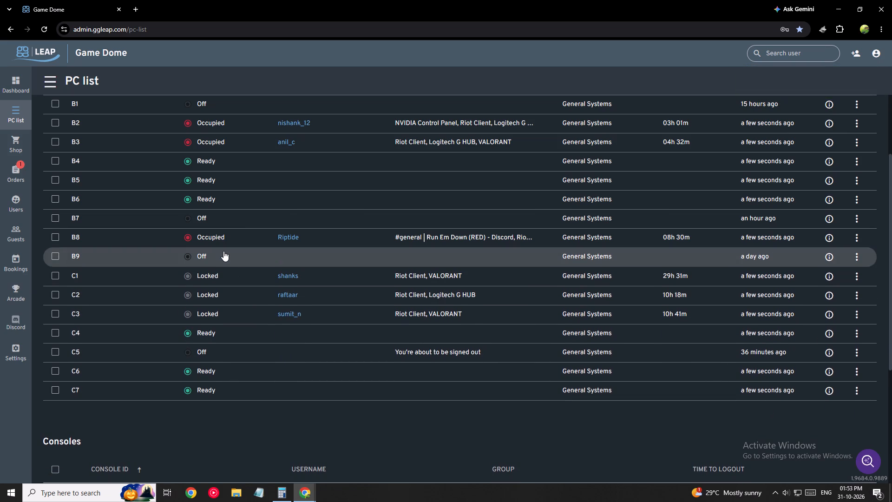
Shut down the three locked PCs C1, C2 and C3 together.
click(55, 276)
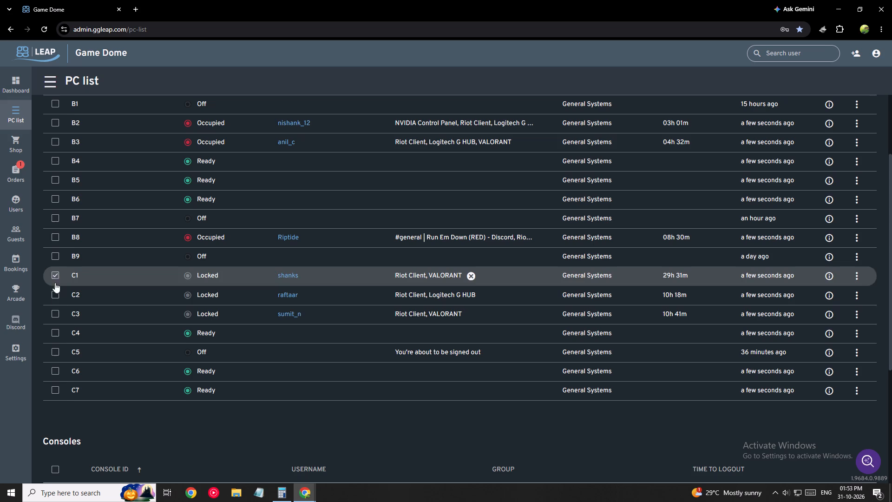
click(55, 305)
click(59, 295)
scroll(412, 296, up, 4)
scroll(778, 202, down, 1)
scroll(781, 198, up, 5)
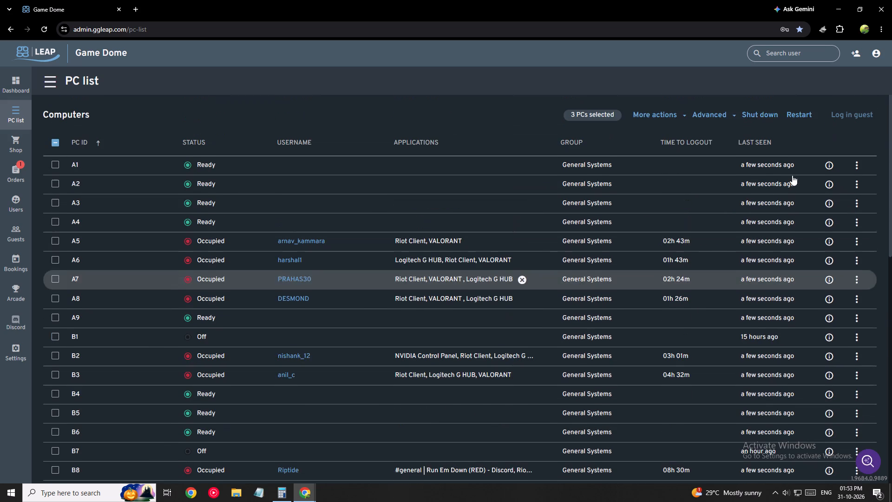
scroll(792, 175, up, 1)
click(751, 107)
click(755, 112)
click(514, 281)
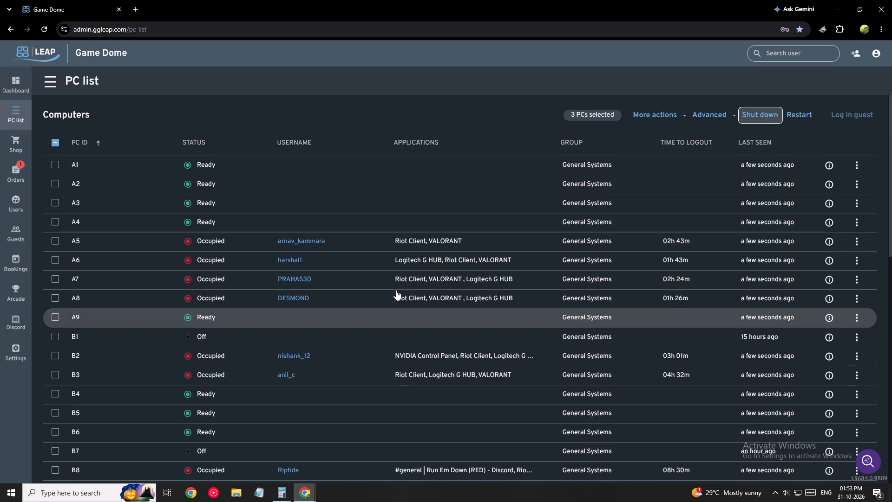
scroll(376, 277, down, 4)
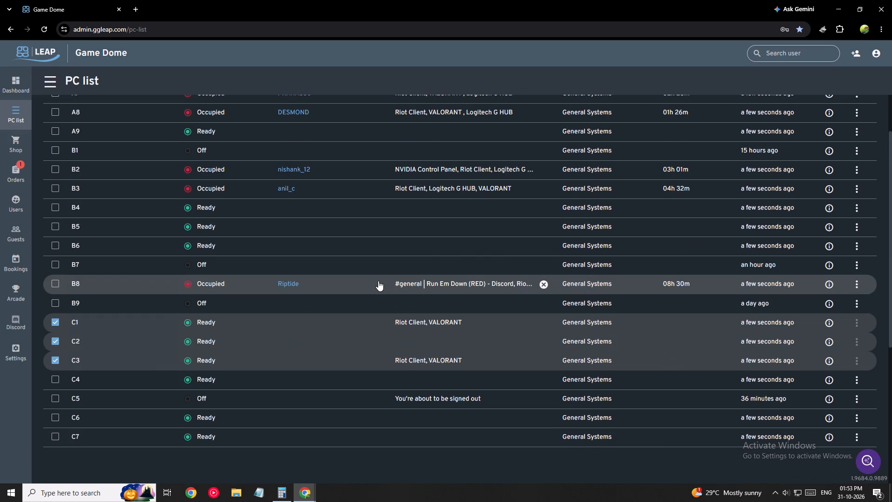
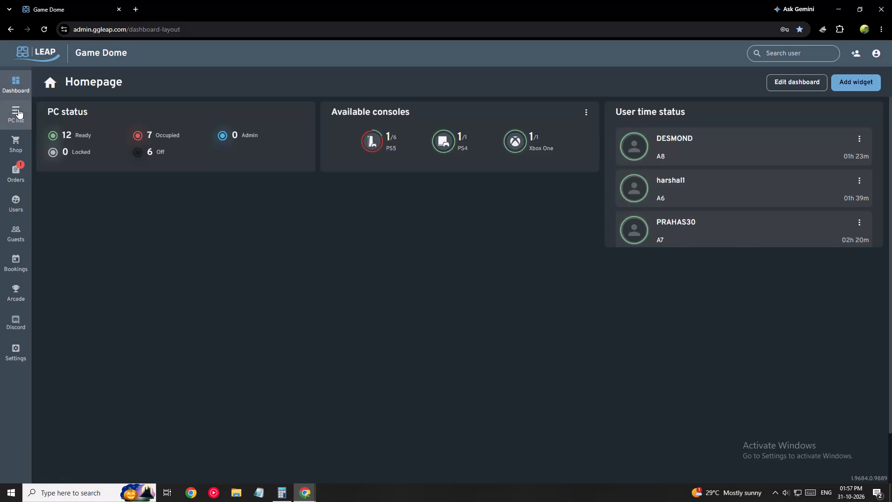
Open the PC list and look over the status of the café's A, B and C computers.
click(18, 109)
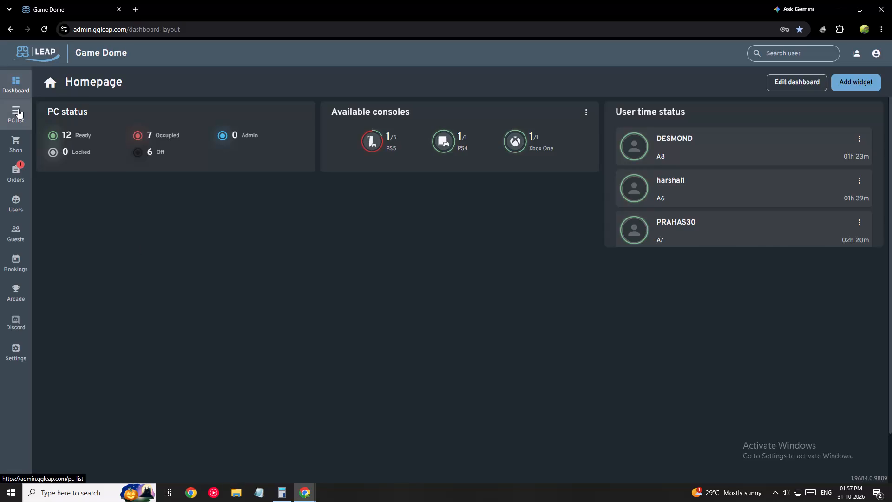
scroll(342, 242, down, 3)
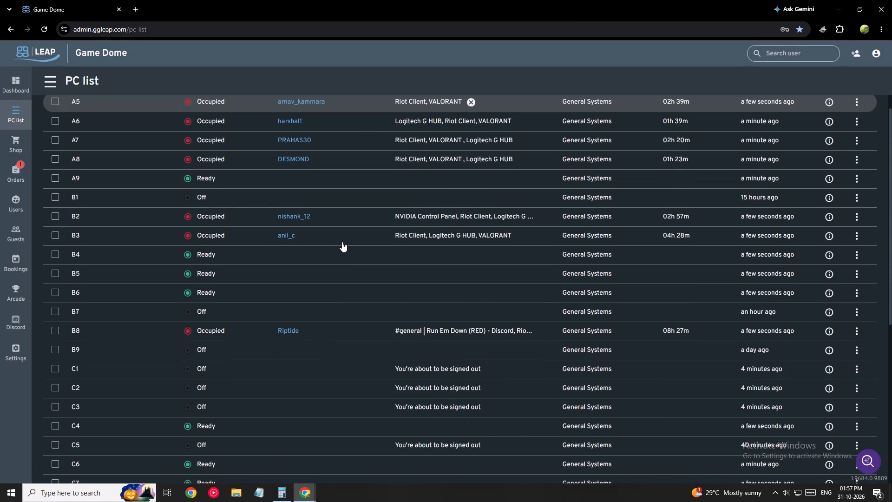
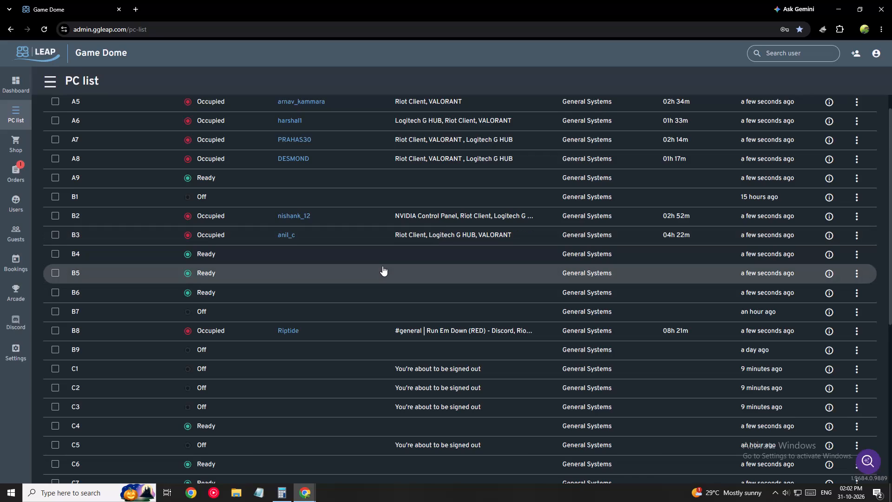
Look over the consoles below the PC list, checking their logged-in users and time to logout.
scroll(468, 304, down, 10)
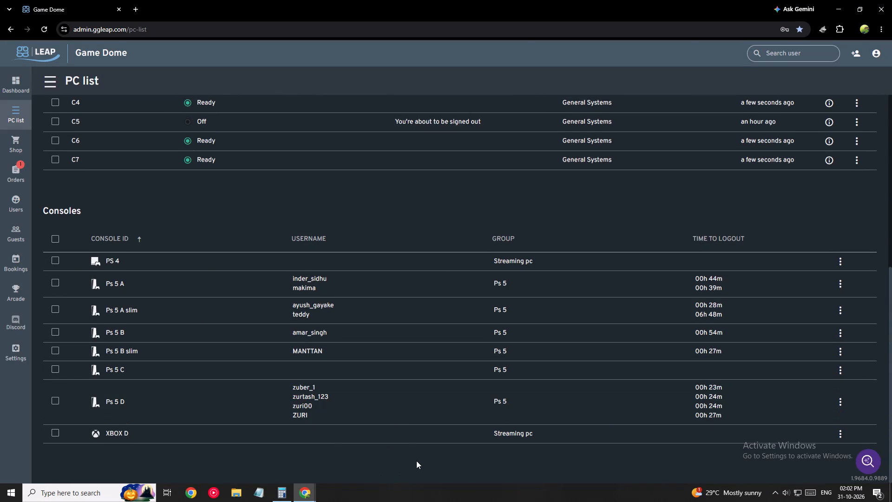
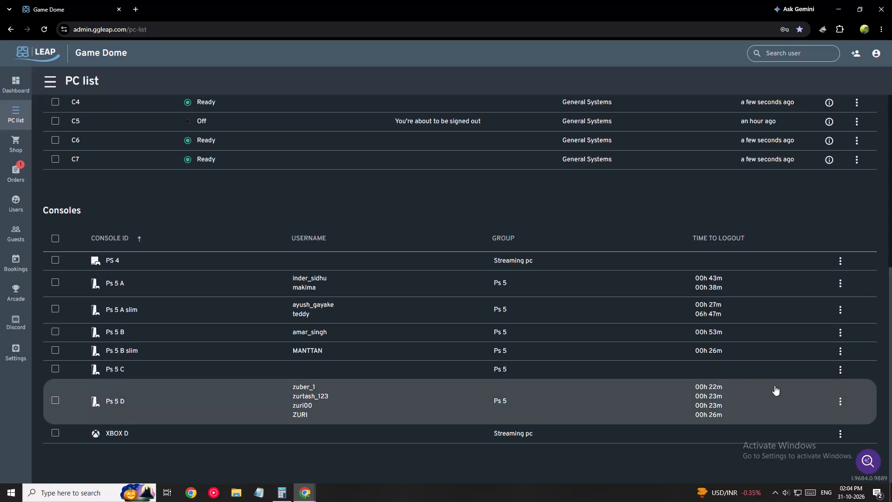
Log out the users signed in on the Ps 5 D console.
click(839, 403)
click(836, 347)
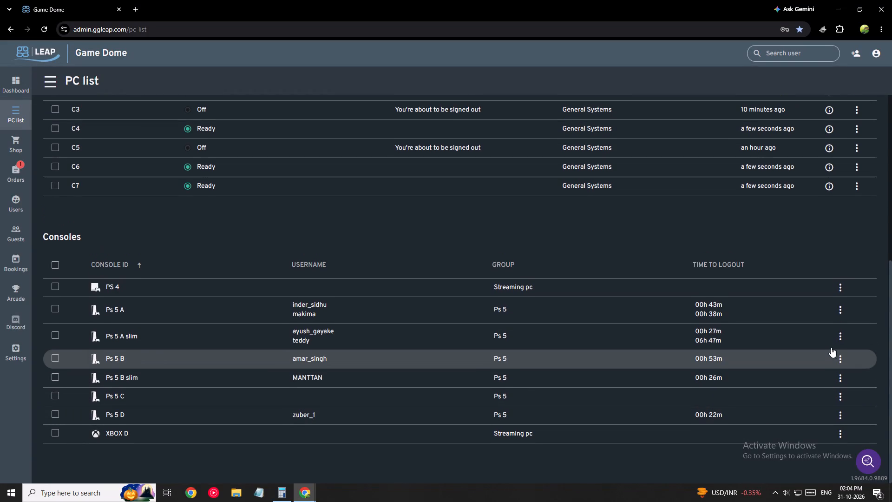
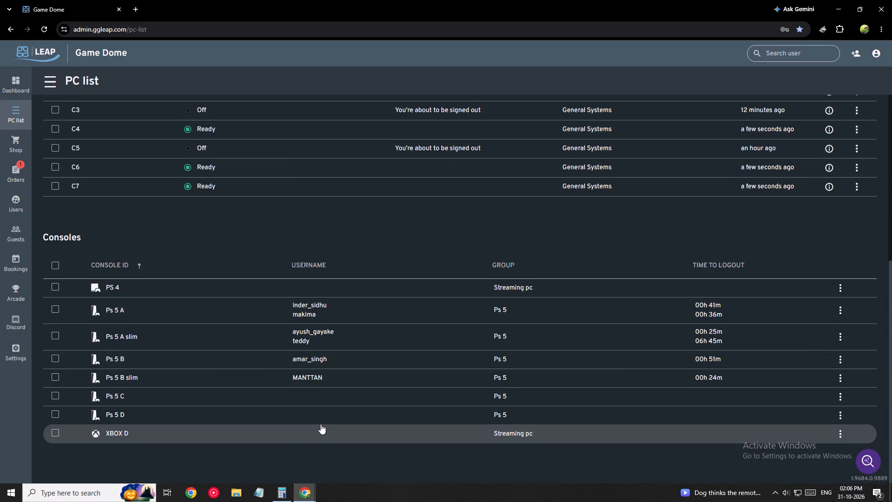
click(786, 59)
text(zuri)
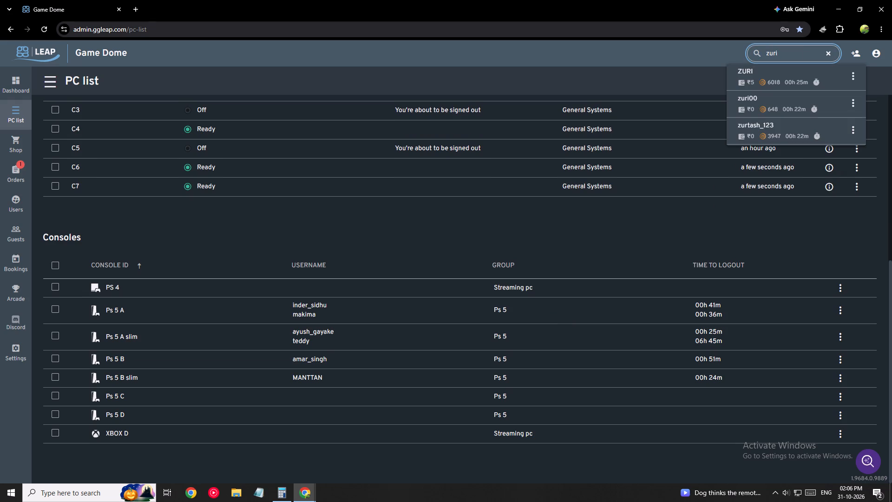
click(860, 73)
click(878, 82)
drag(359, 196, 187, 312)
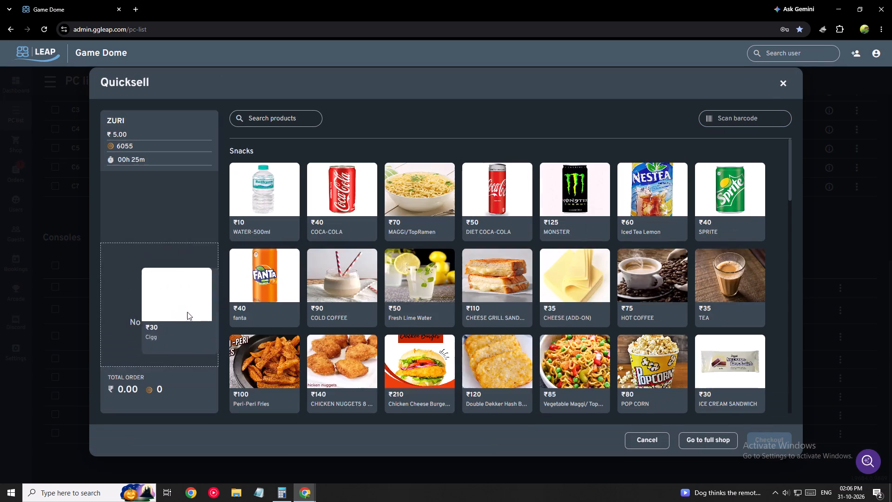
drag(187, 312, 186, 314)
click(768, 449)
click(776, 437)
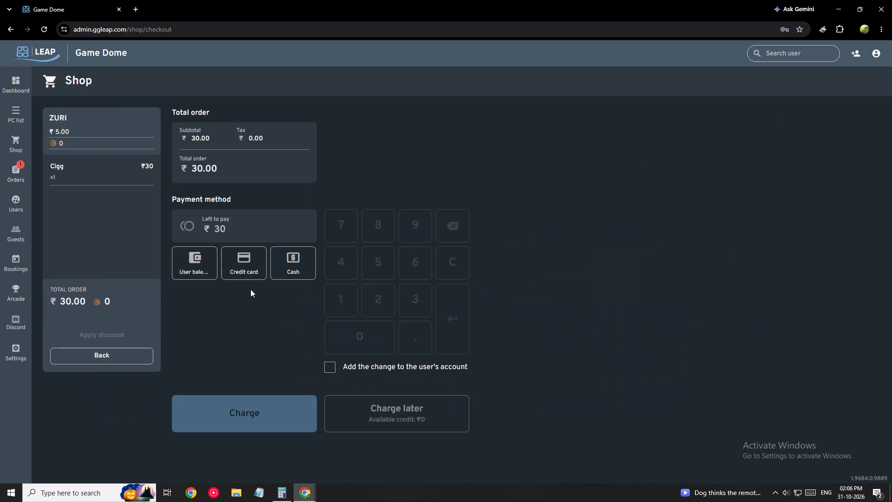
click(239, 275)
click(242, 418)
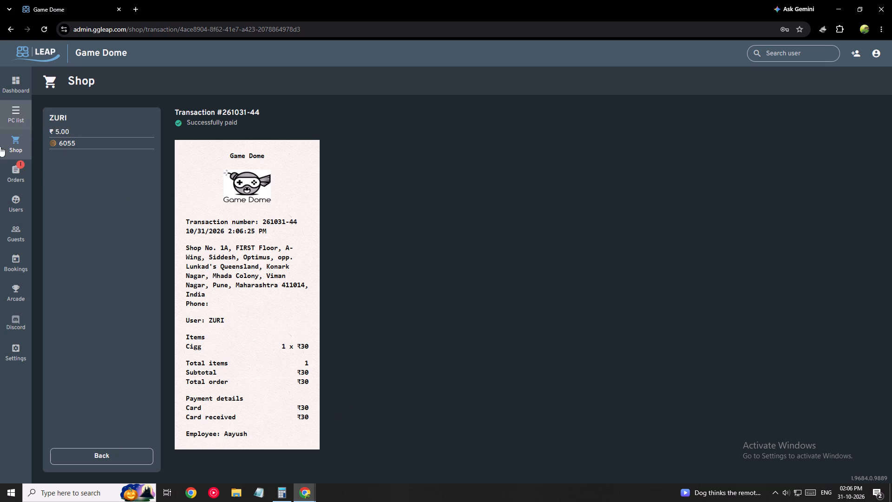
click(780, 46)
text(zuri)
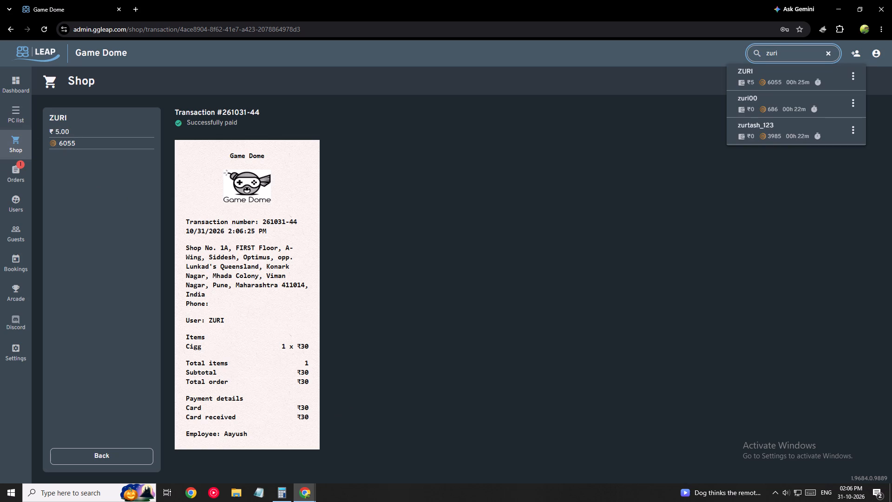
click(630, 172)
Check the computers and consoles in the PC list for current sessions and time to logout.
click(2, 107)
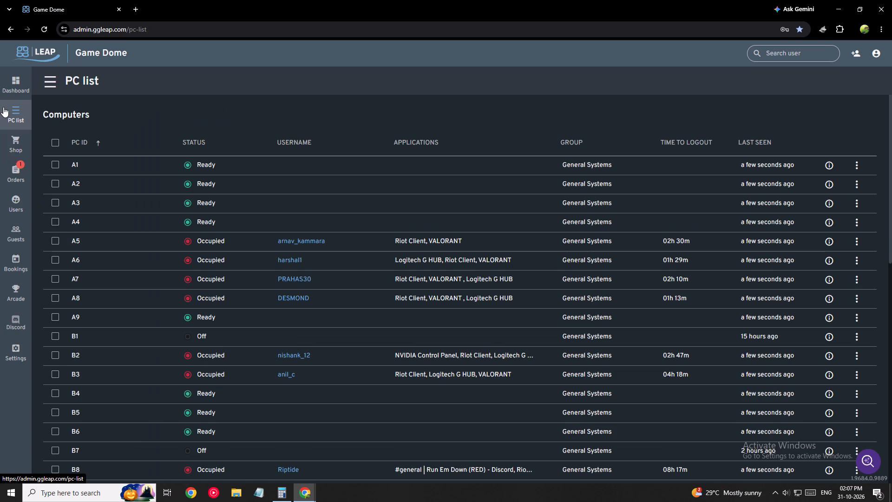
scroll(162, 270, down, 6)
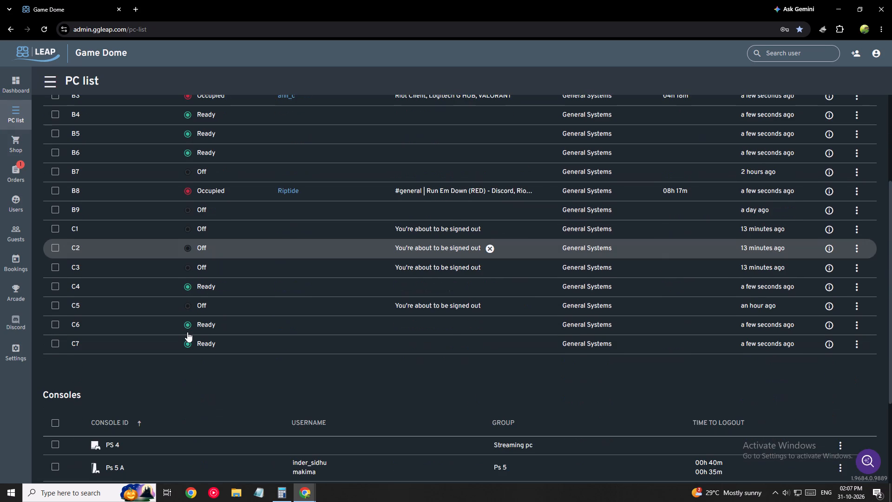
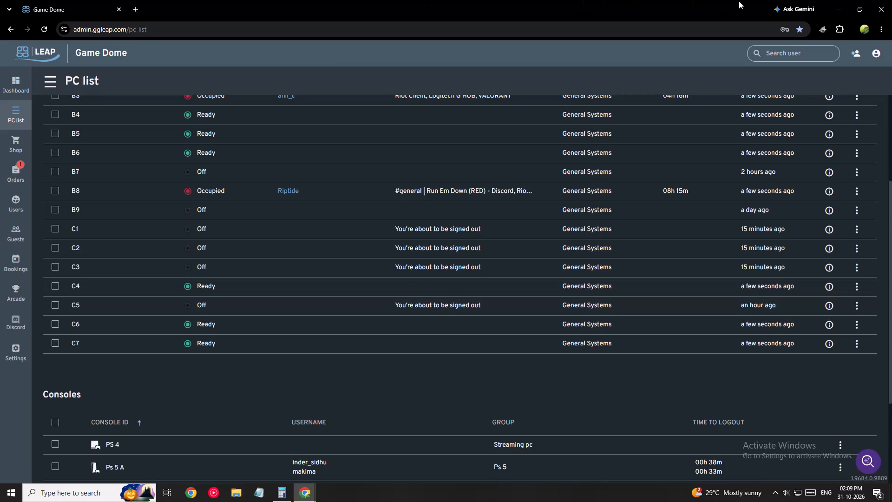
Start a full-shop order for the Ps 5 A user makima and add one Peri-Peri Fries from the Big Bytes snacks.
scroll(412, 337, down, 2)
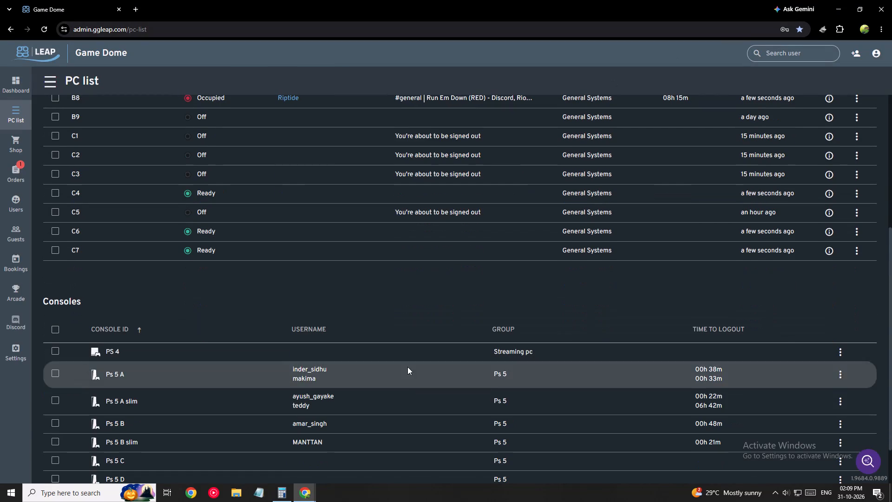
click(310, 380)
click(340, 256)
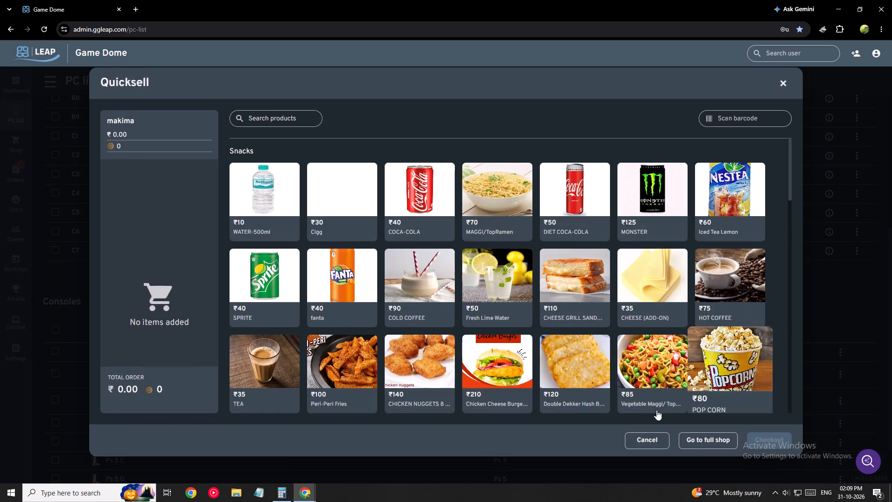
click(719, 439)
click(244, 148)
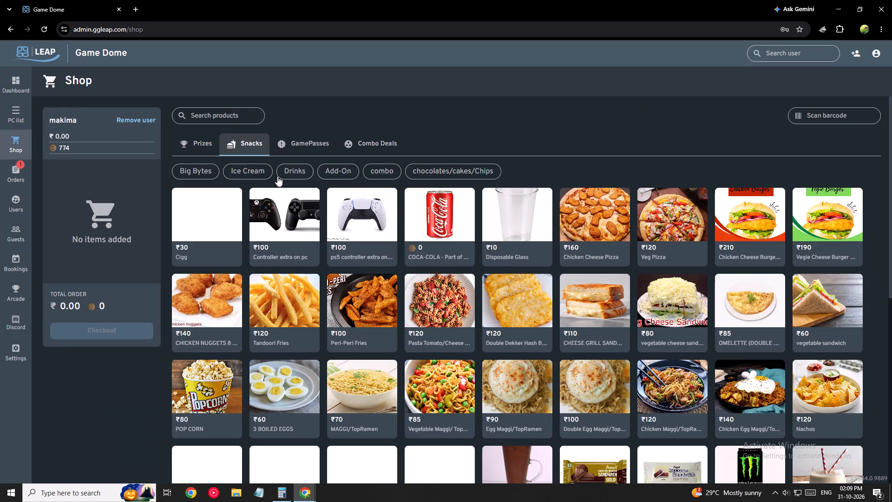
click(199, 171)
drag(673, 221, 60, 219)
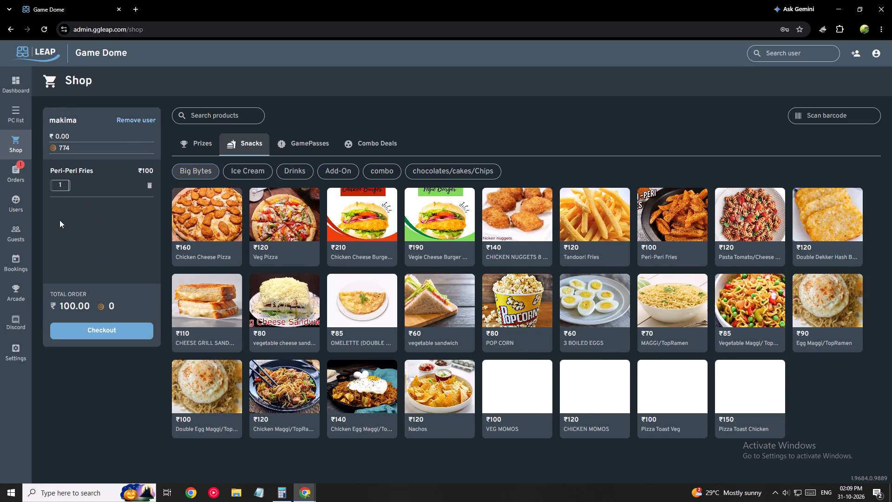
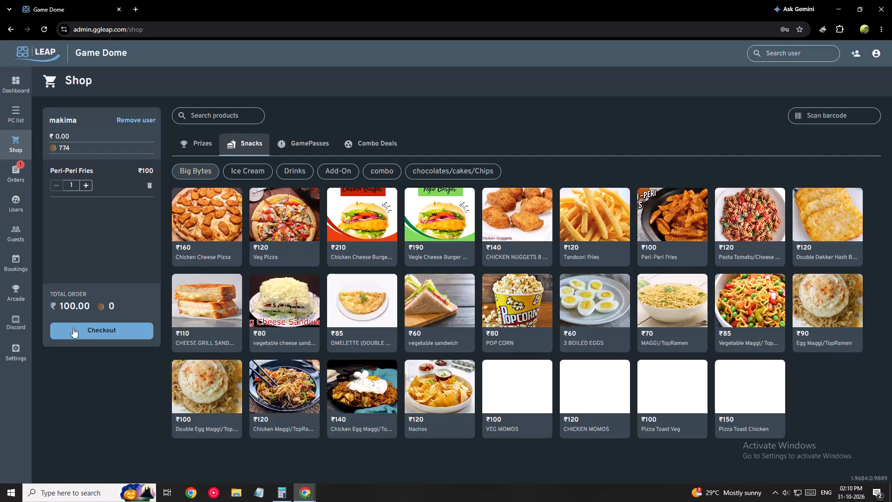
Check out makima's Peri-Peri Fries order and charge the full ₹100 by credit card.
click(83, 328)
click(231, 277)
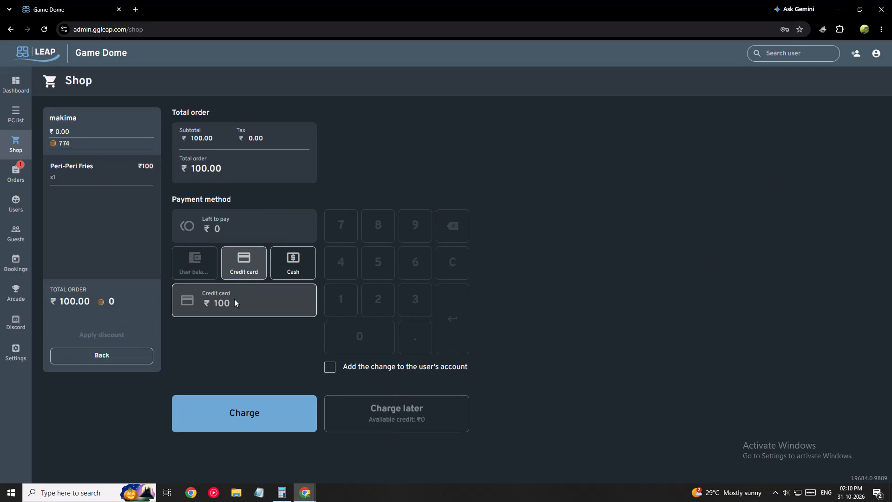
click(238, 414)
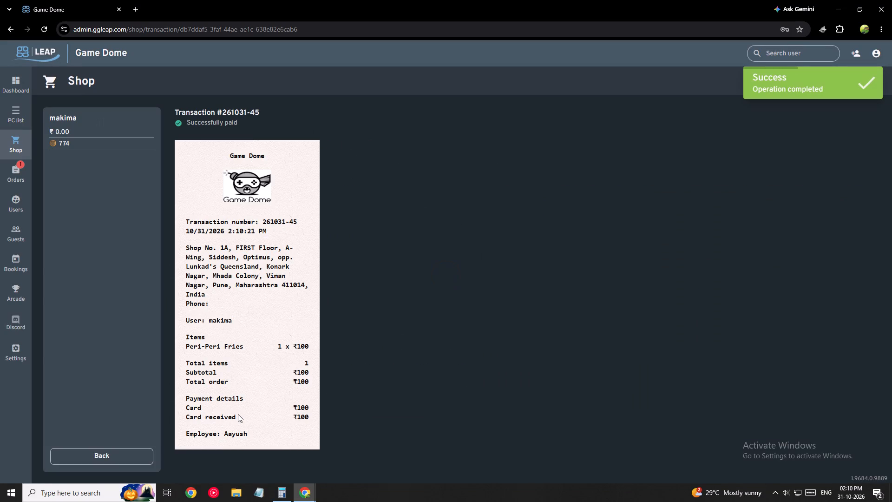
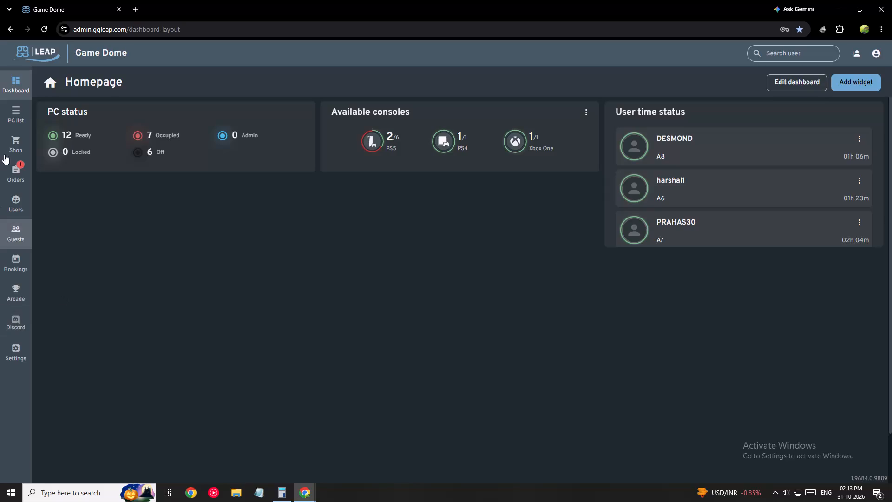
Review the receipt of makima's latest ₹100 order in the order history and return to the list.
click(2, 99)
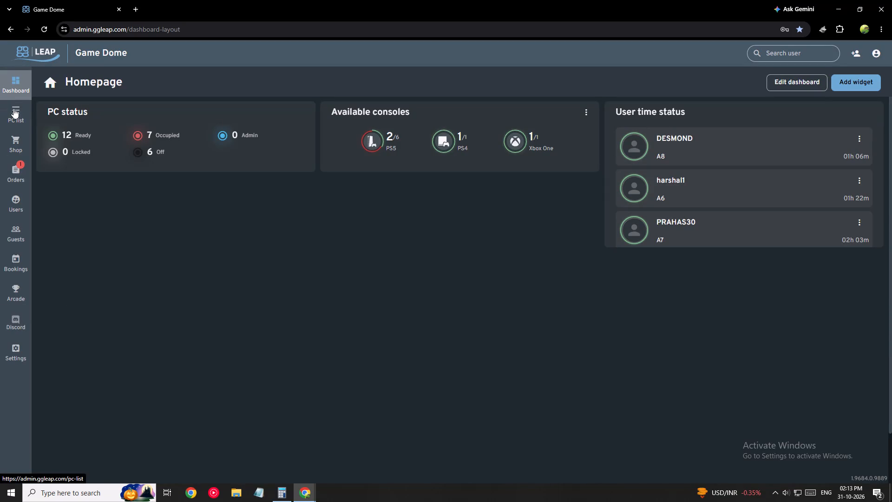
click(13, 108)
click(0, 187)
click(243, 108)
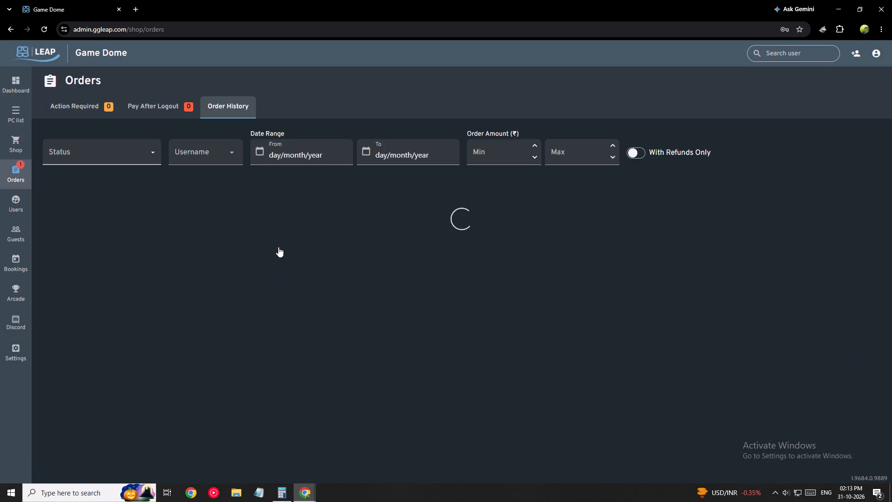
click(351, 217)
click(98, 476)
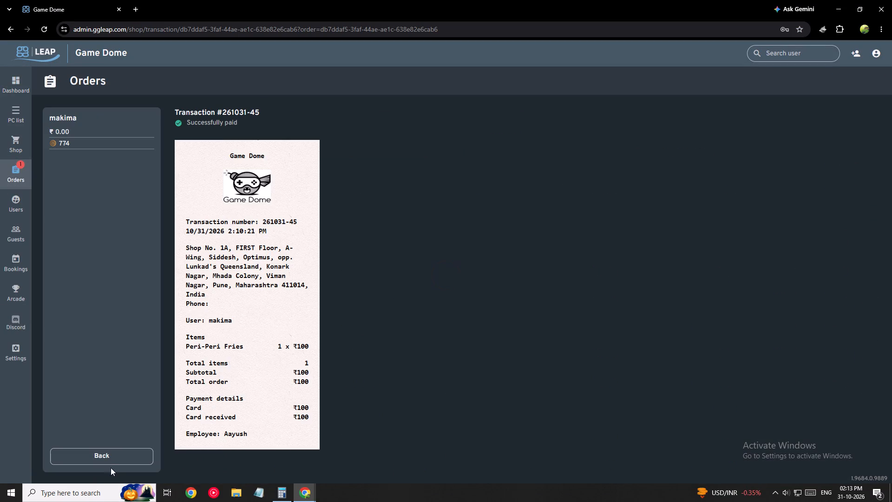
click(113, 465)
click(122, 455)
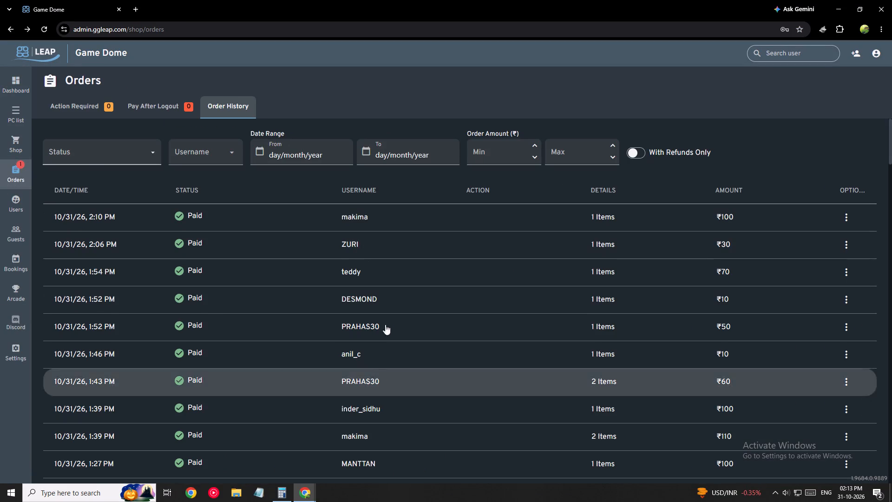
scroll(380, 382, down, 5)
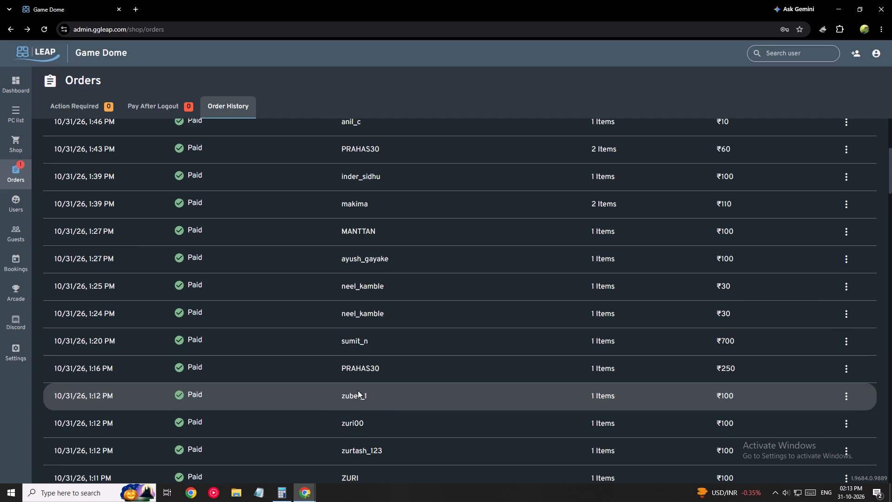
click(359, 404)
double_click(57, 119)
key(ctrl+c)
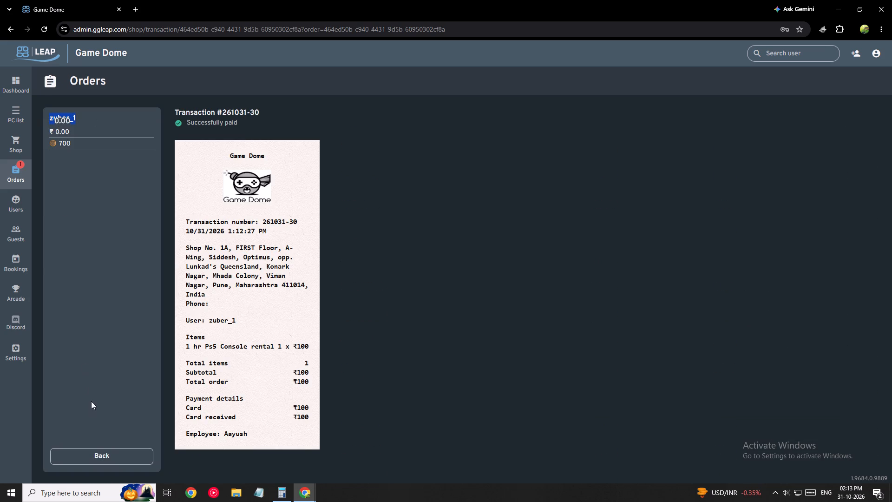
click(100, 454)
scroll(404, 324, down, 8)
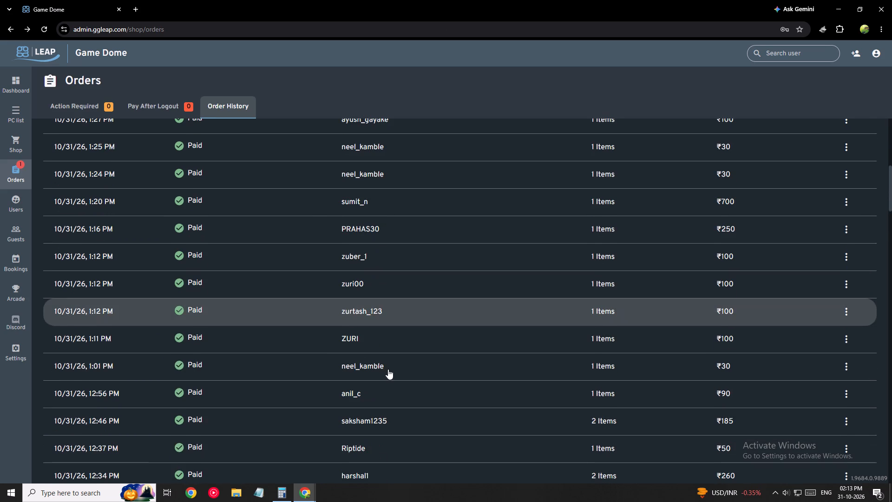
click(355, 310)
double_click(58, 119)
key(ctrl+c)
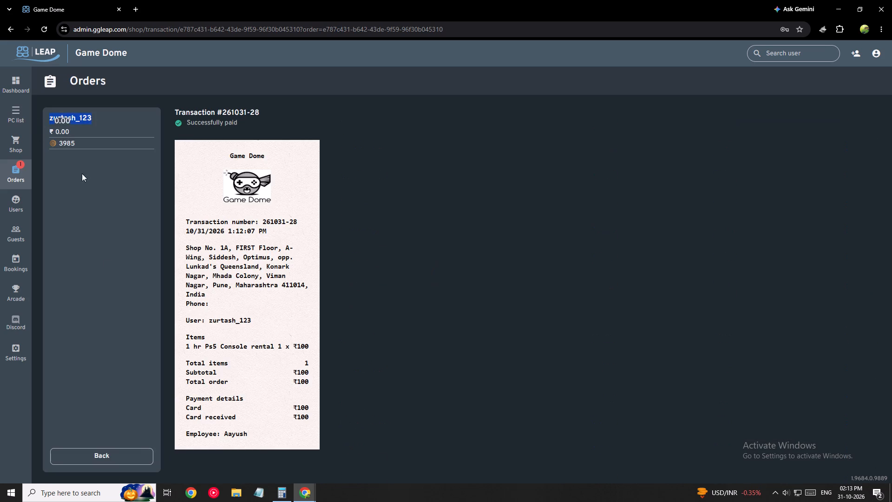
click(137, 451)
scroll(441, 327, down, 10)
scroll(334, 330, up, 1)
scroll(335, 328, down, 1)
scroll(336, 288, up, 1)
scroll(337, 287, down, 2)
click(351, 320)
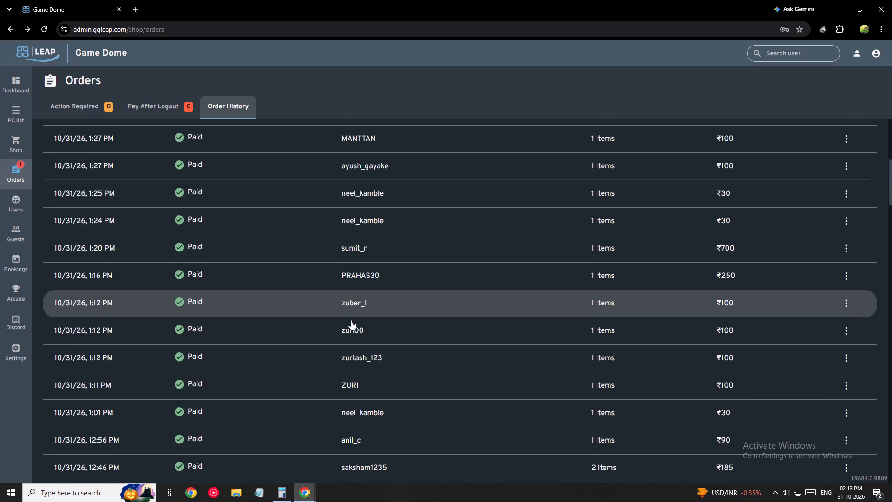
double_click(45, 117)
key(ctrl+c)
click(98, 444)
click(105, 456)
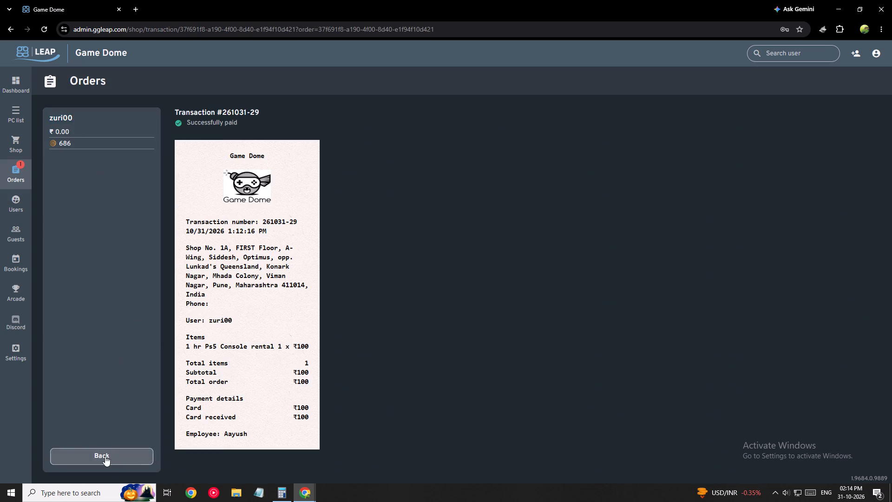
scroll(331, 439, down, 2)
scroll(348, 362, down, 7)
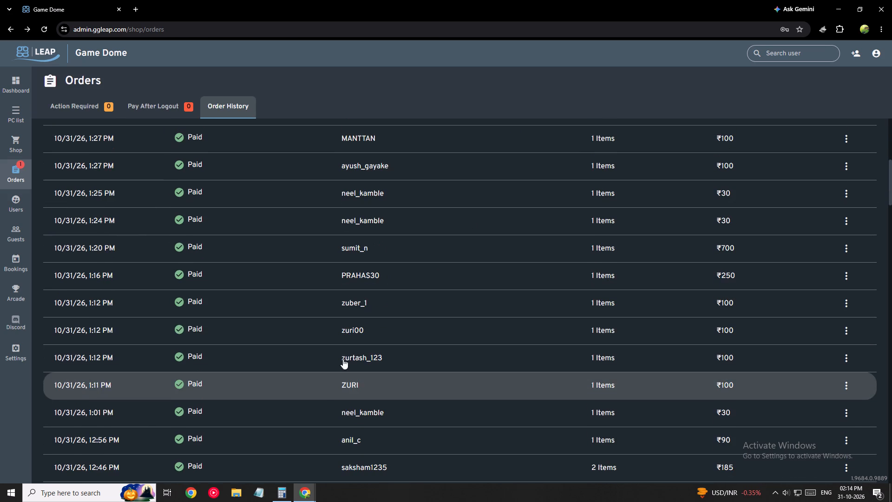
click(356, 383)
click(68, 125)
double_click(65, 122)
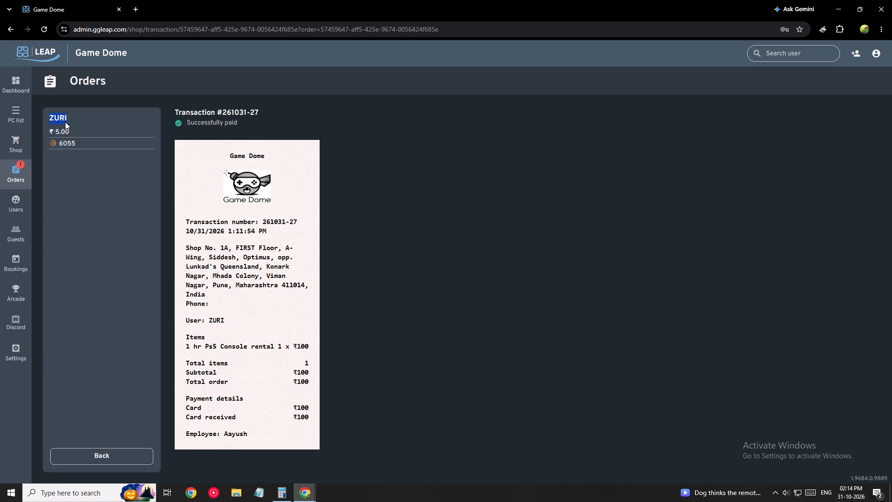
key(ctrl+c)
Log the user ZURI in to the Ps 5 D console from the PC list.
click(29, 112)
scroll(230, 247, down, 1)
scroll(261, 265, up, 1)
scroll(270, 270, down, 13)
scroll(609, 407, up, 1)
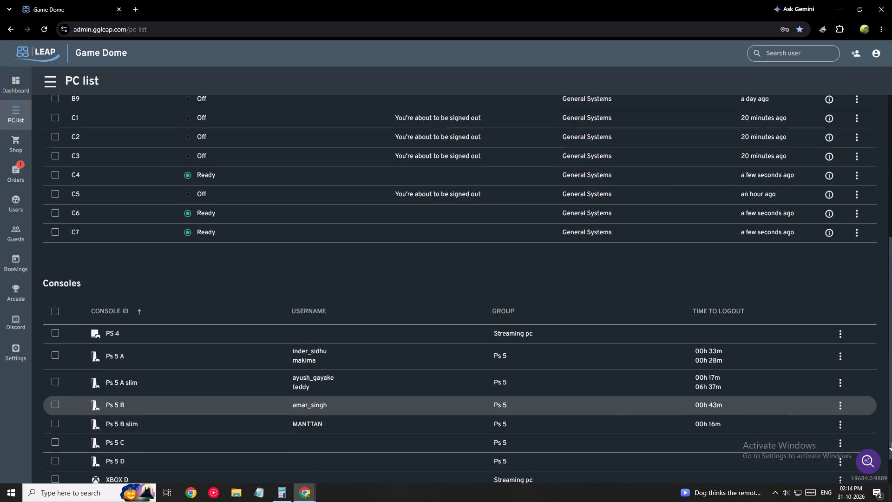
scroll(864, 482, down, 4)
click(848, 415)
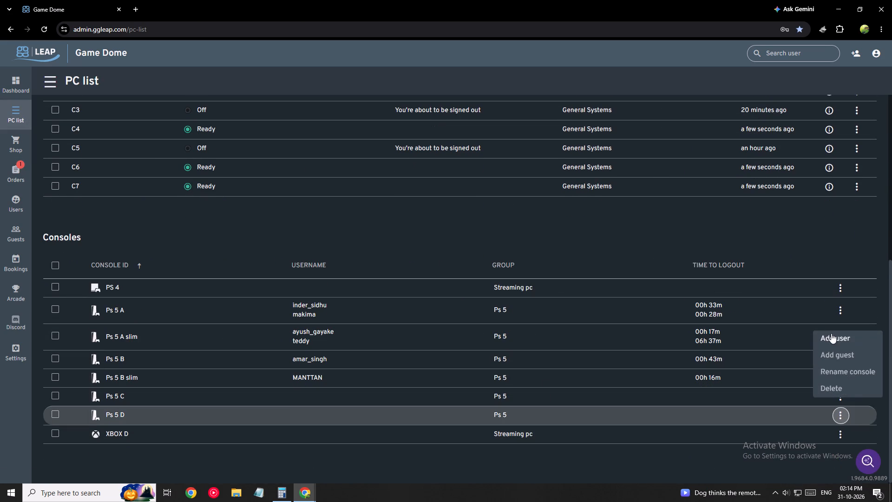
click(837, 332)
click(413, 255)
key(ctrl+v)
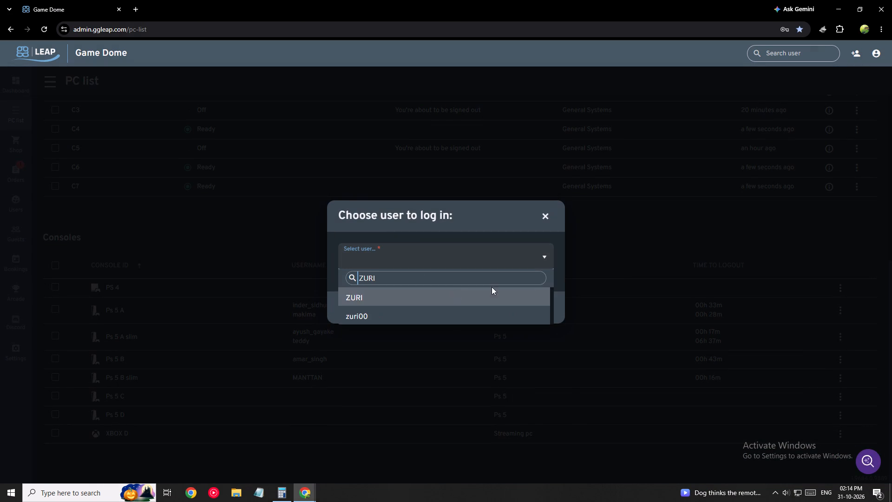
click(492, 287)
click(529, 298)
click(542, 304)
click(831, 416)
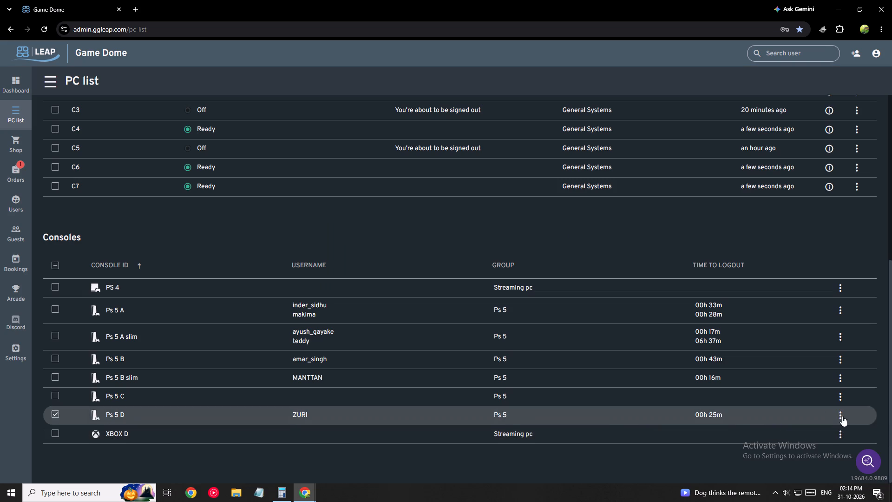
click(842, 416)
click(842, 380)
click(386, 263)
key(super+v)
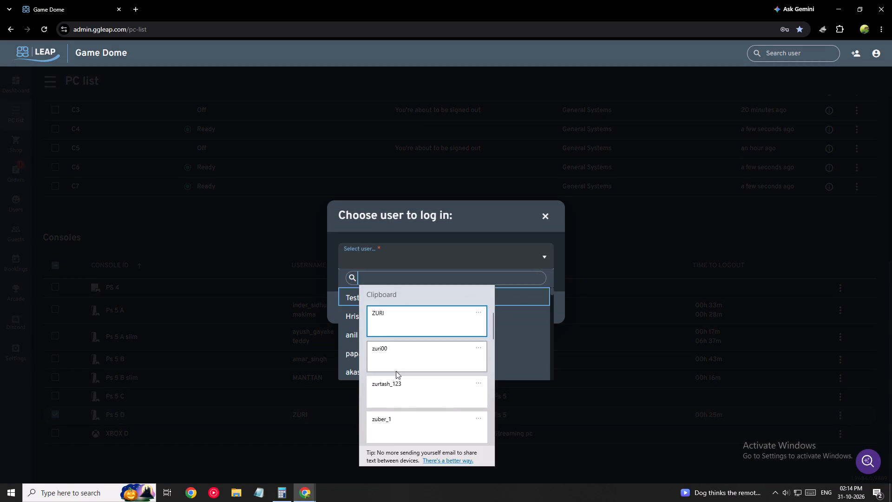
click(399, 363)
key(ctrl+v)
click(449, 295)
click(527, 306)
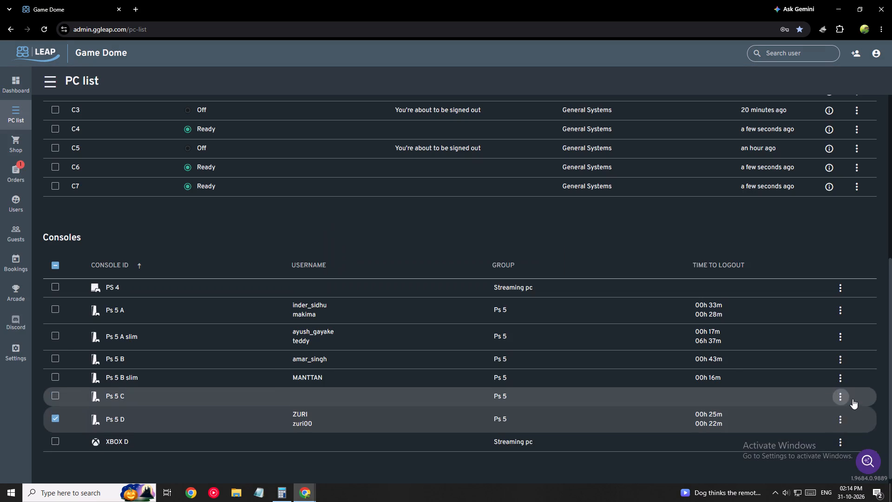
click(837, 418)
click(825, 376)
click(420, 261)
key(super+v)
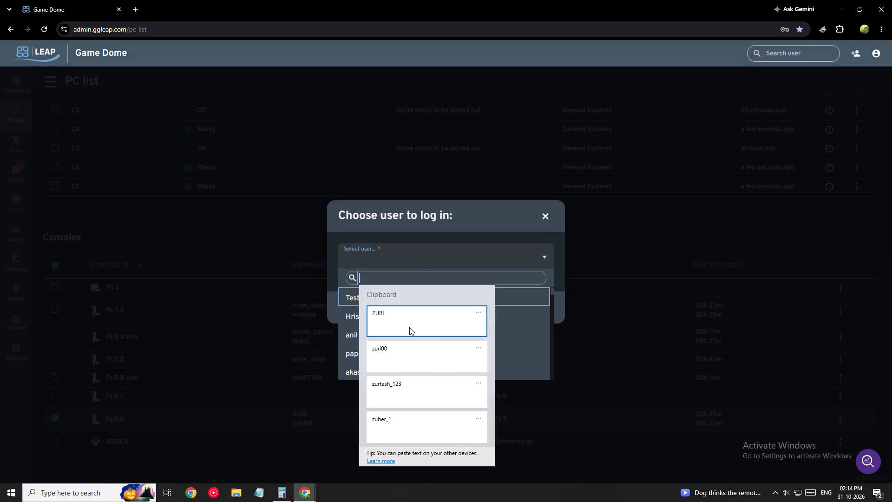
click(399, 390)
key(ctrl+v)
drag(442, 289, 446, 290)
click(517, 306)
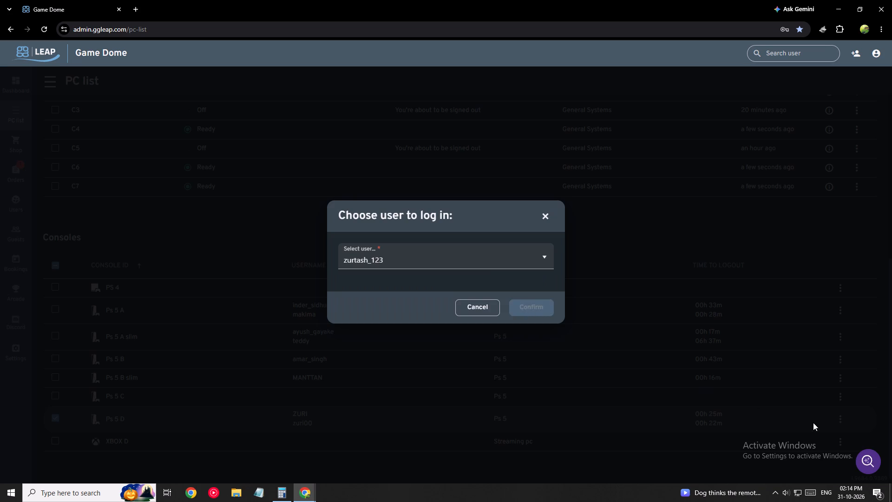
click(840, 419)
click(833, 380)
click(421, 256)
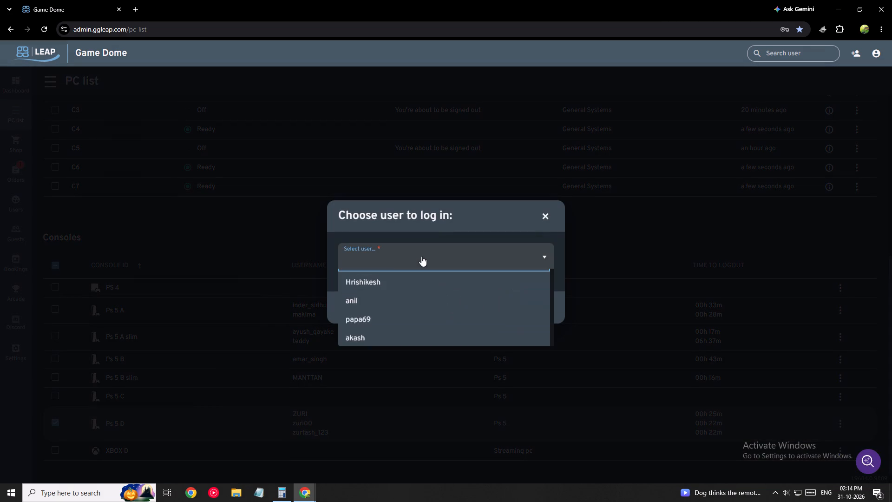
key(super+v)
click(424, 438)
key(ctrl+v)
click(413, 280)
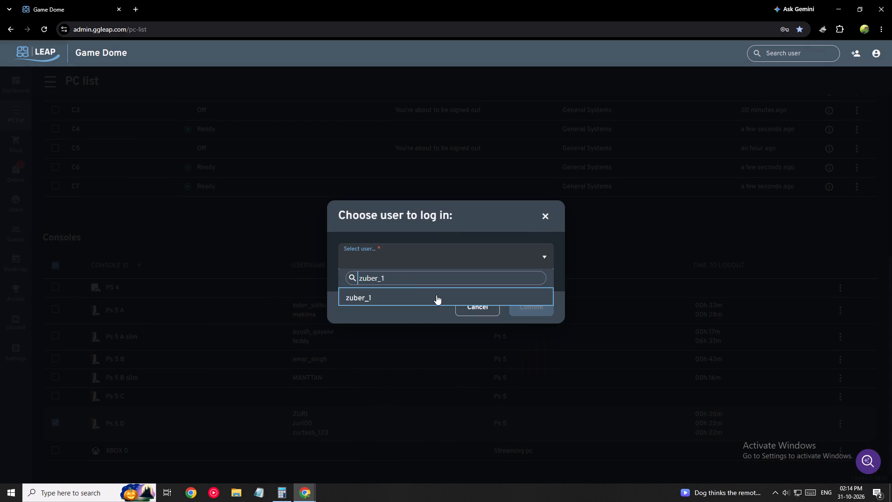
click(439, 295)
click(522, 313)
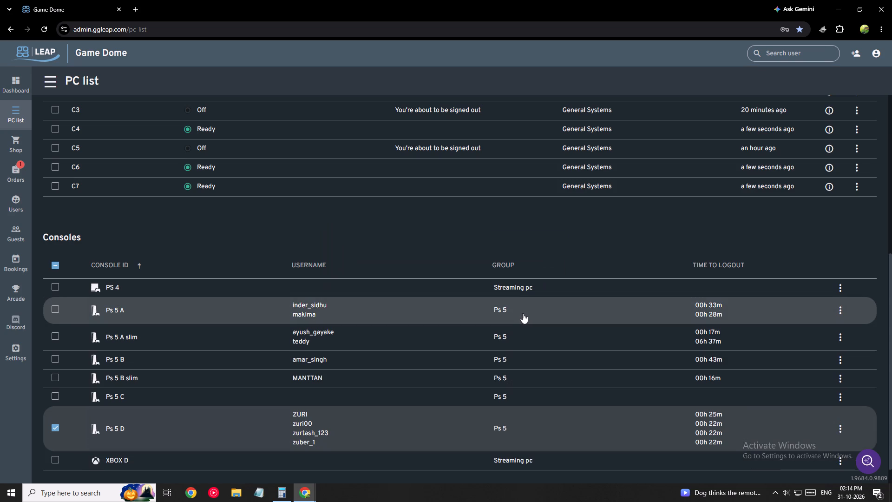
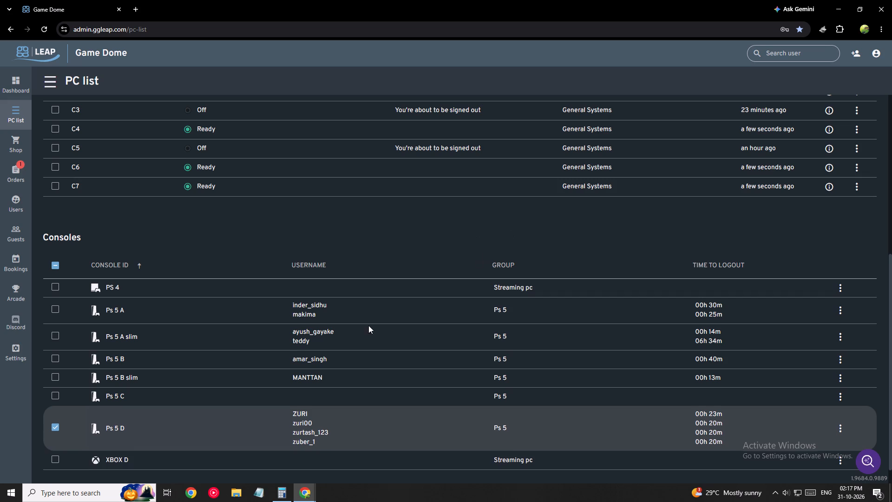
Deselect the Ps 5 D console in the consoles list.
click(53, 426)
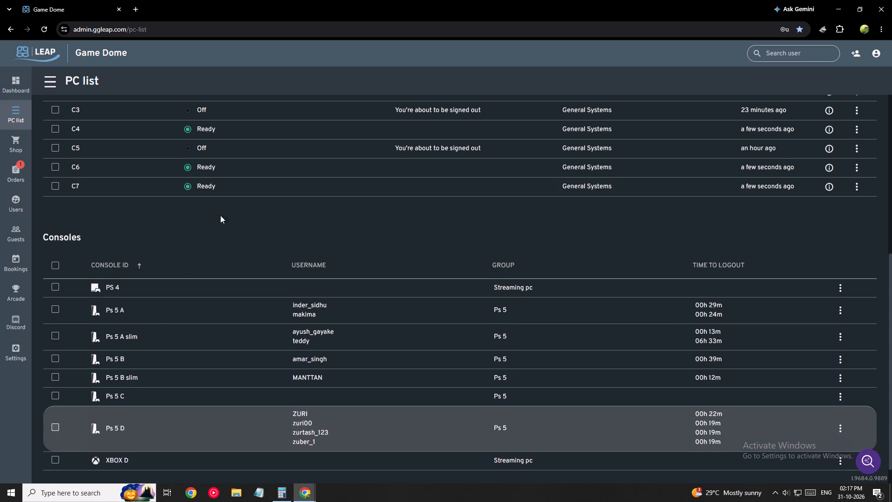
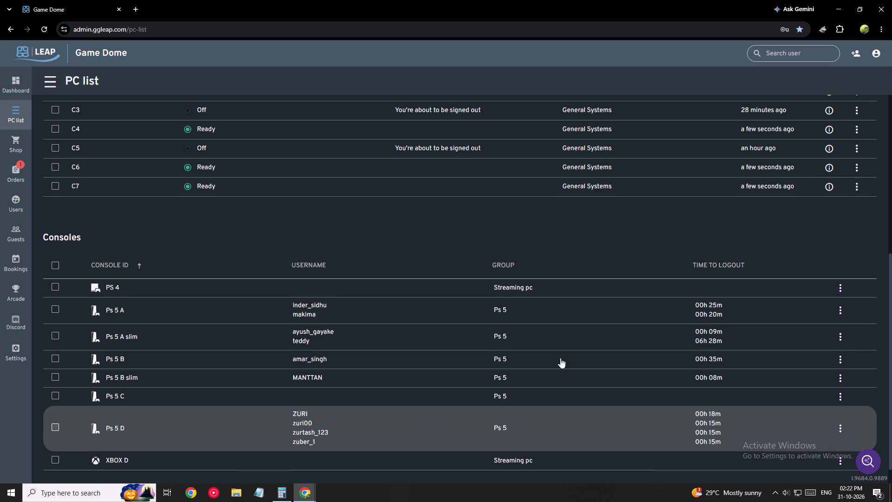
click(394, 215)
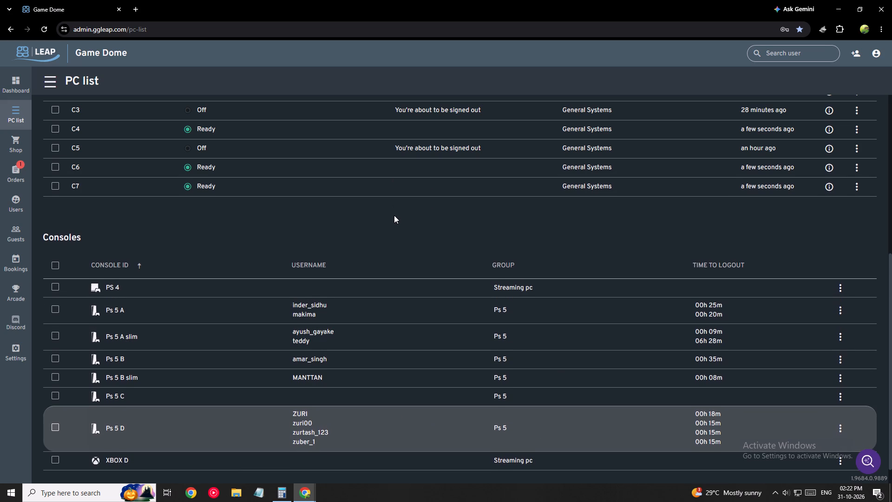
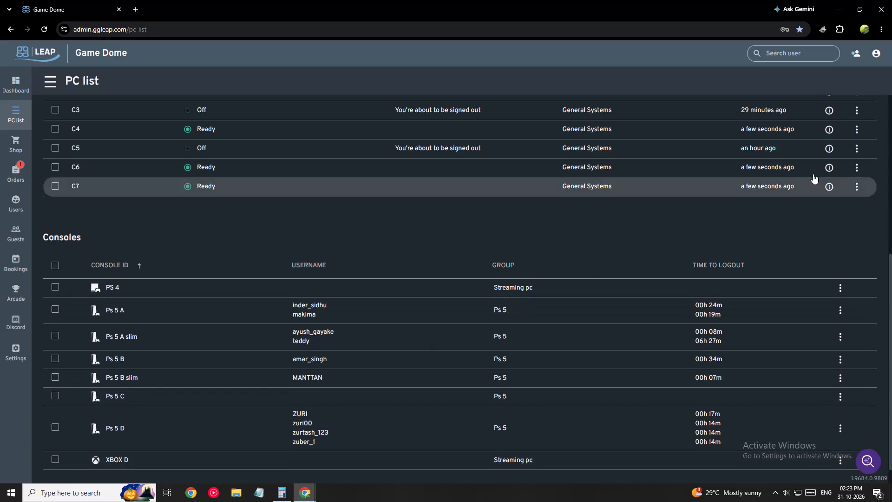
Search the users for kunal and open the shop for the account named exactly kunal.
click(779, 54)
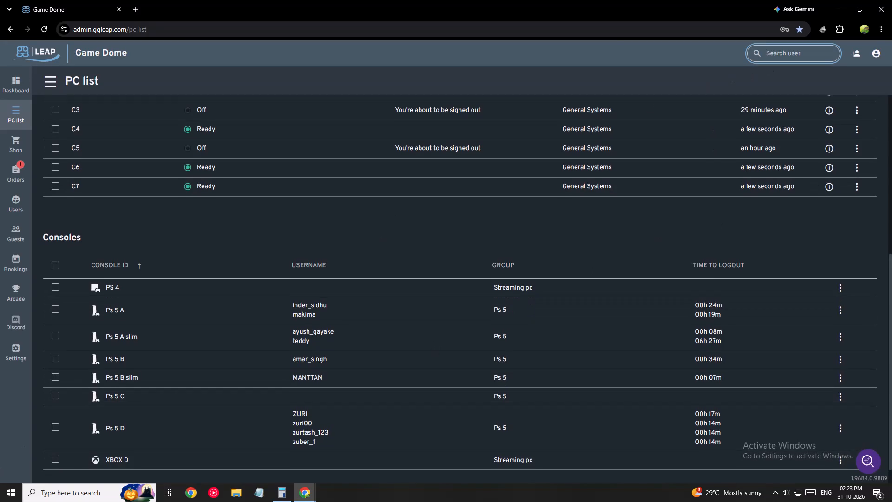
text(kuank)
key(BackSpace)
key(BackSpace)
key(BackSpace)
text(nal)
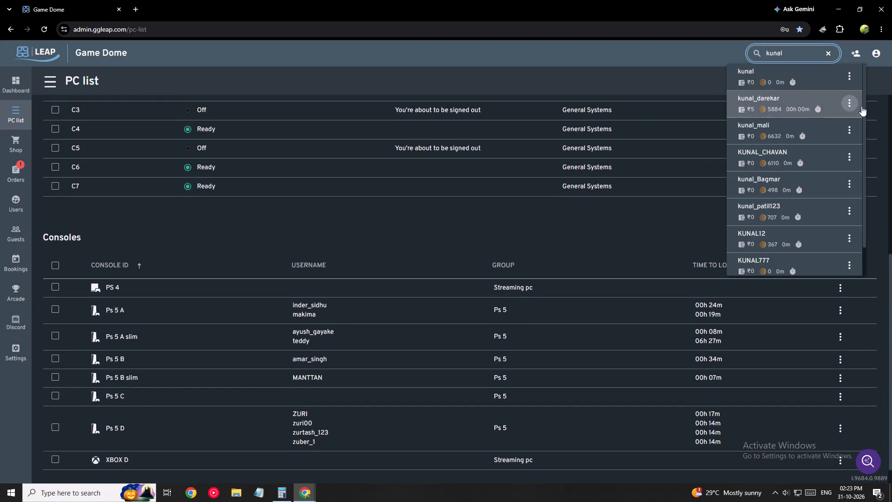
click(855, 80)
click(861, 80)
click(714, 443)
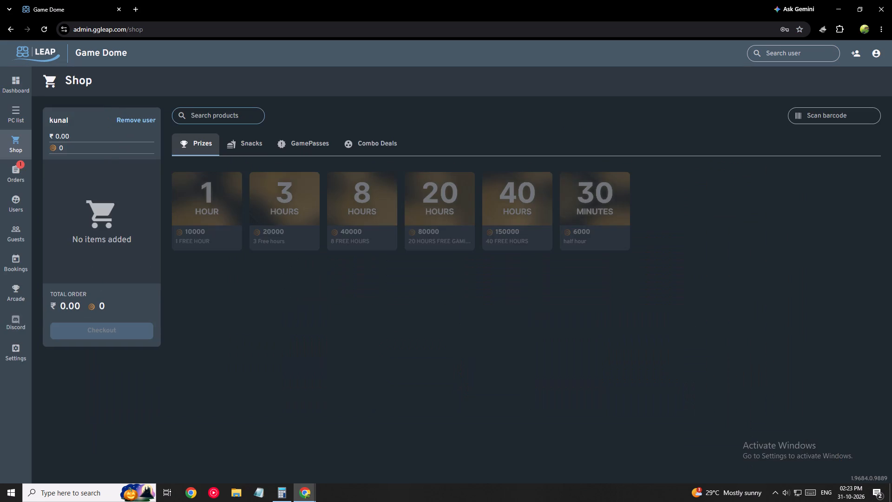
Sell kunal one 1 hr Ps5 Console rental and charge the ₹100 order as a credit card payment.
click(308, 148)
click(284, 172)
drag(192, 225, 54, 240)
drag(108, 331, 115, 326)
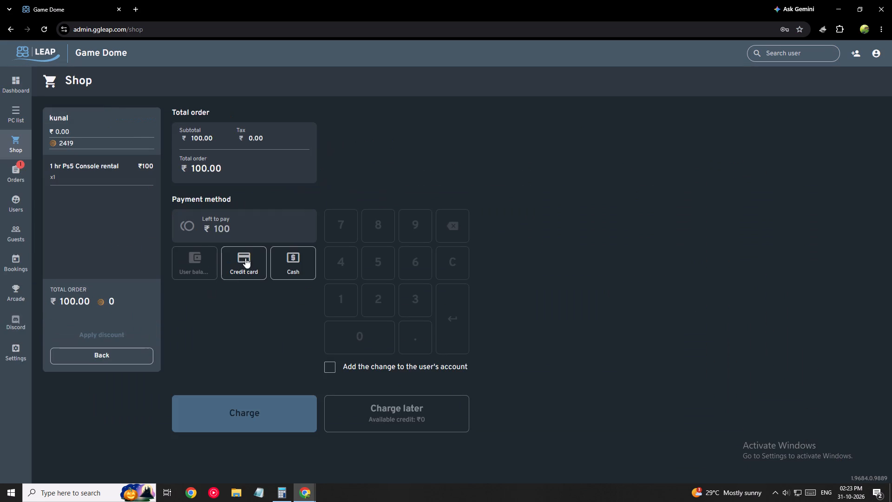
click(249, 256)
click(255, 417)
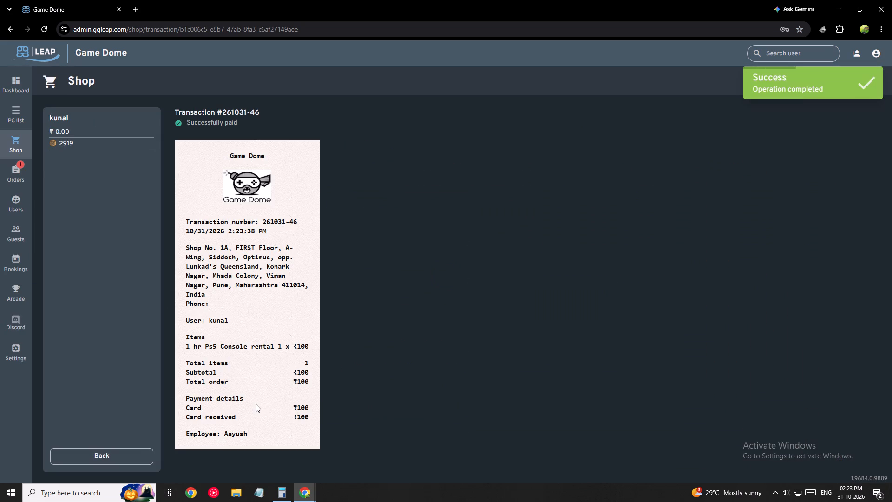
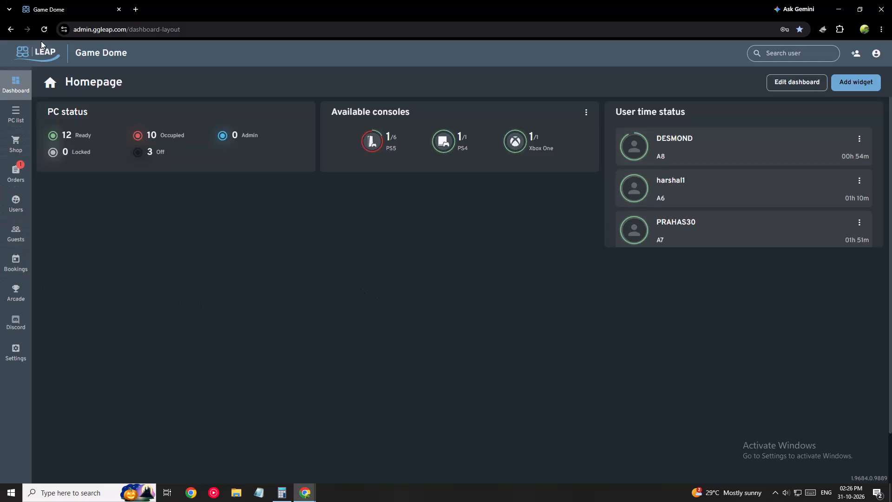
Log the user named exactly kunal in to the Ps 5 C console from the PC list's consoles.
click(18, 112)
scroll(295, 317, down, 5)
scroll(327, 353, up, 1)
scroll(327, 353, down, 10)
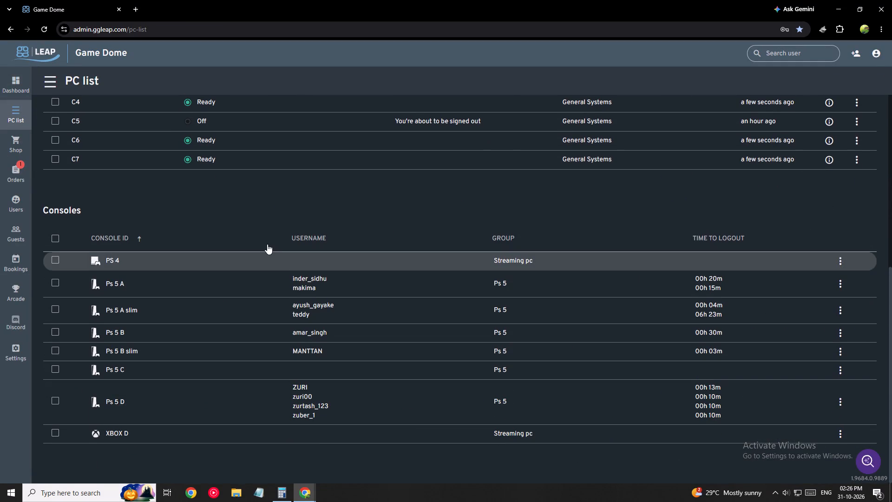
click(837, 361)
click(841, 374)
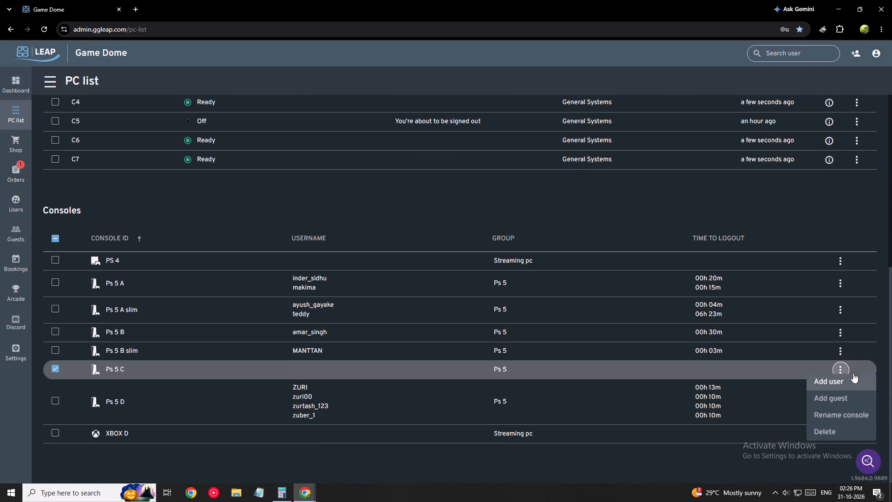
click(849, 380)
click(377, 257)
text(kunal)
click(403, 284)
click(416, 297)
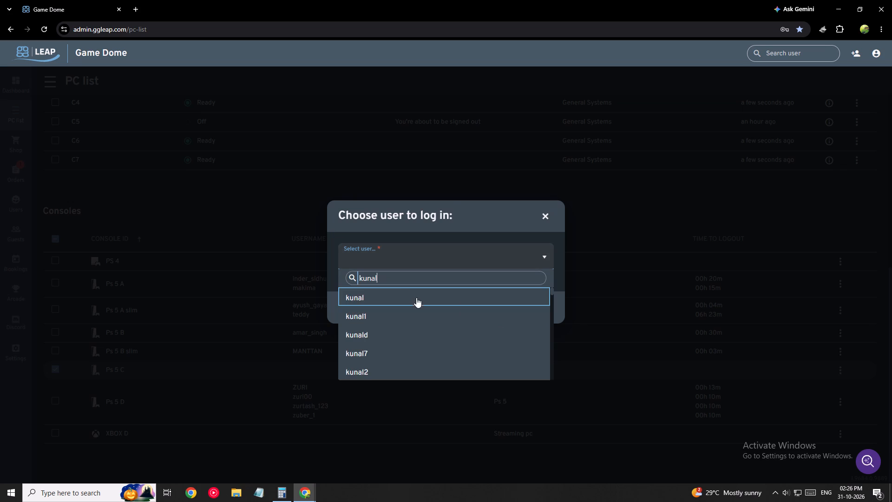
click(532, 309)
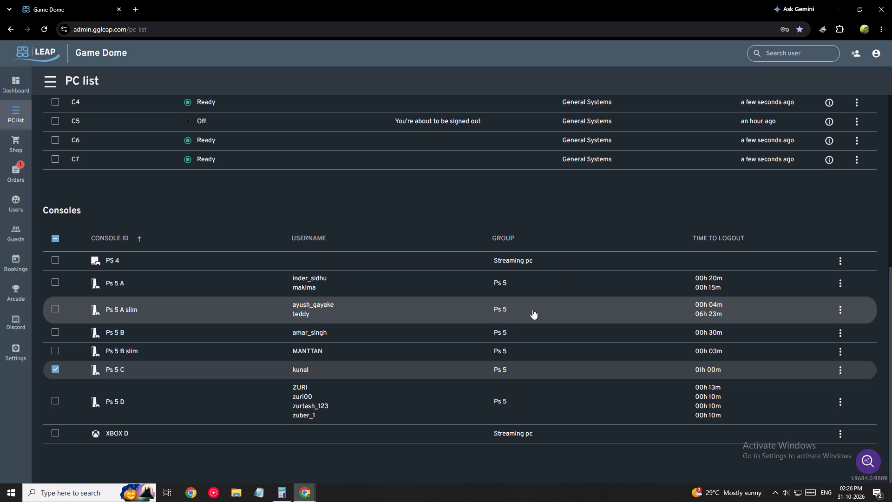
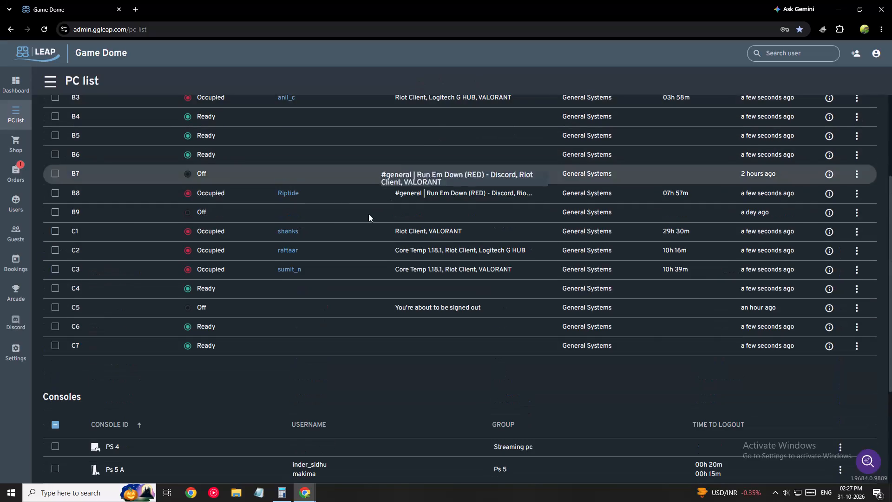
click(289, 97)
click(312, 103)
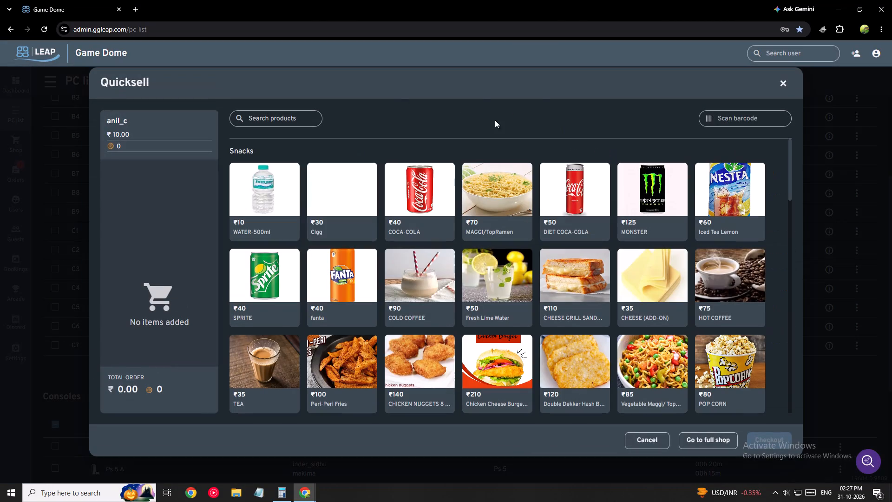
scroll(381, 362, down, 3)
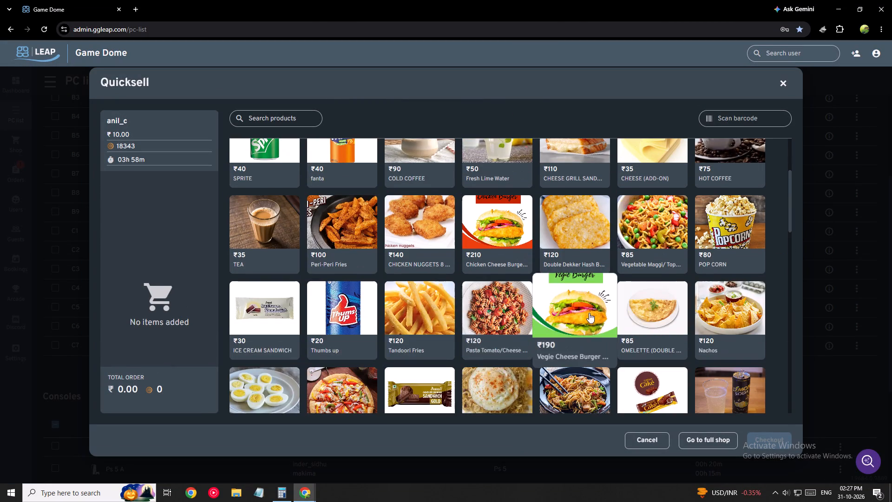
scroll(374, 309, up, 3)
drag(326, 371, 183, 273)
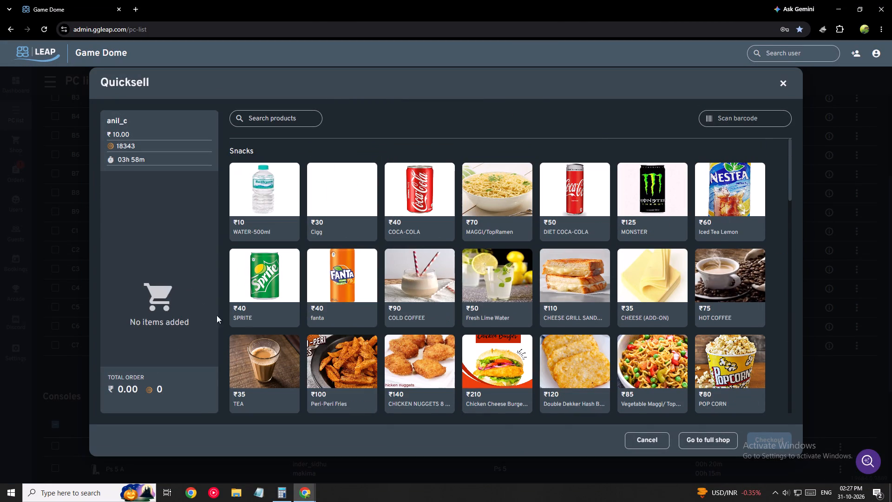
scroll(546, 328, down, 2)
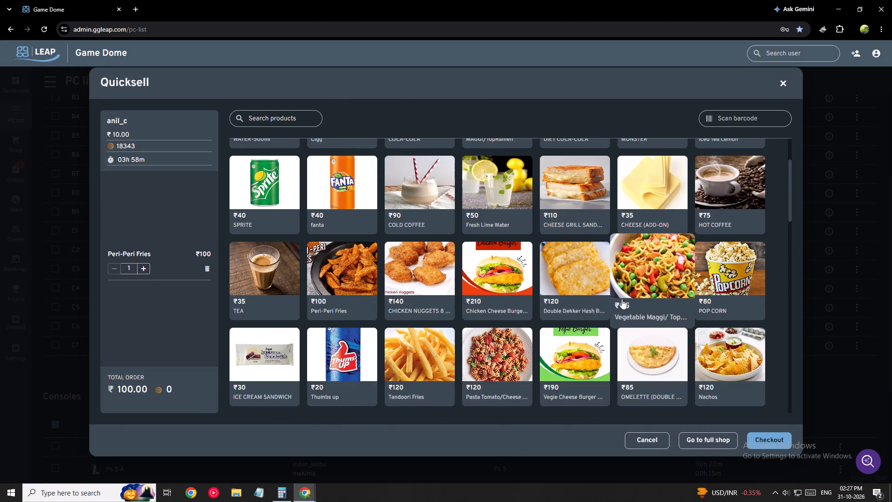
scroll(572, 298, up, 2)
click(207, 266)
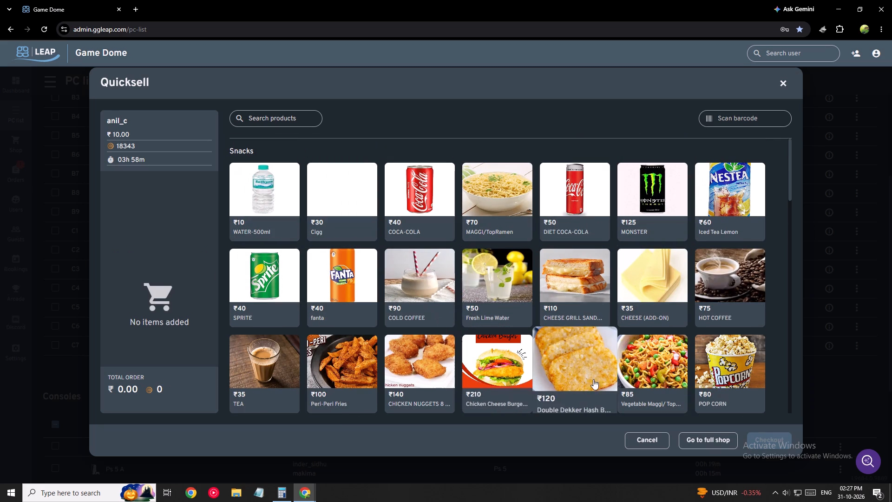
scroll(496, 317, down, 2)
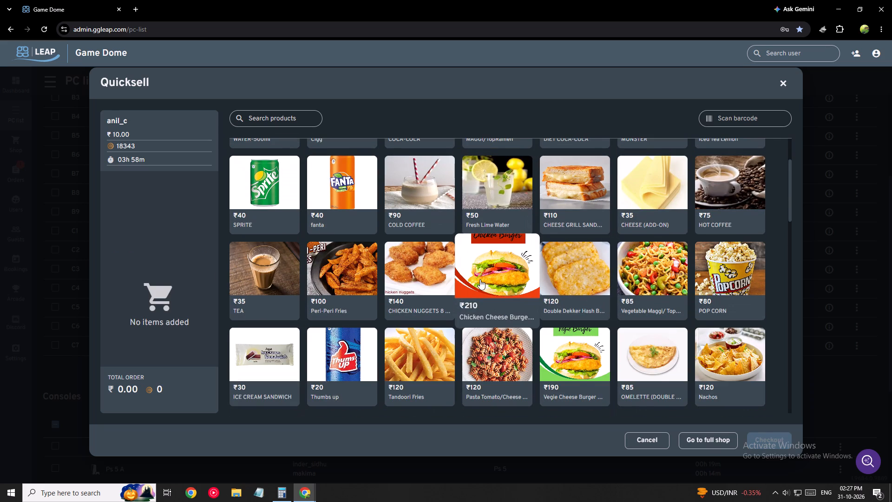
scroll(479, 279, down, 1)
drag(418, 306, 195, 252)
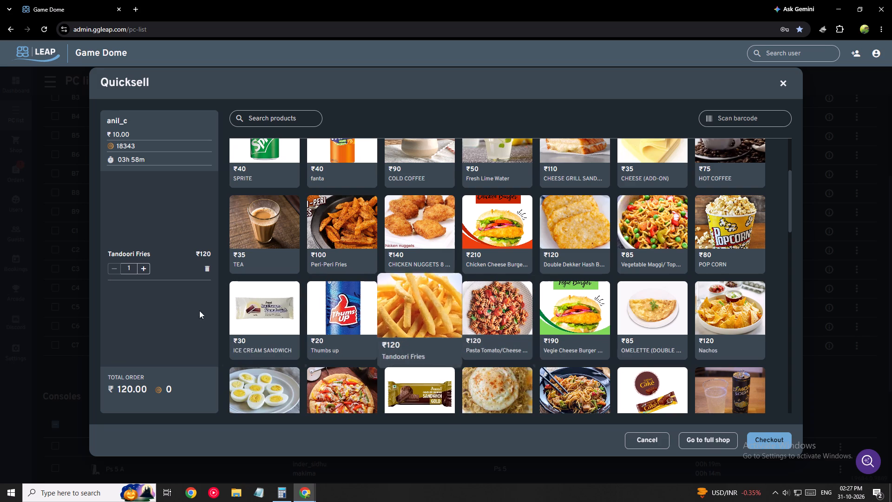
scroll(502, 284, up, 1)
scroll(502, 284, down, 1)
scroll(502, 284, up, 3)
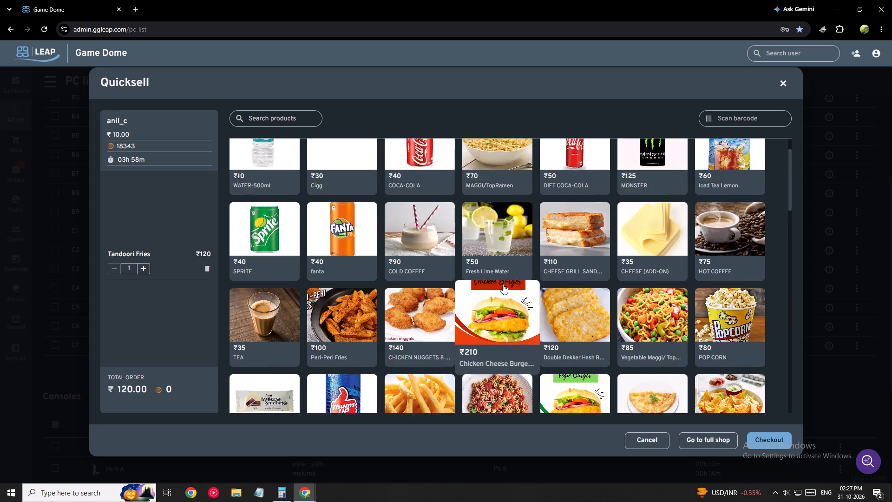
click(418, 290)
click(273, 191)
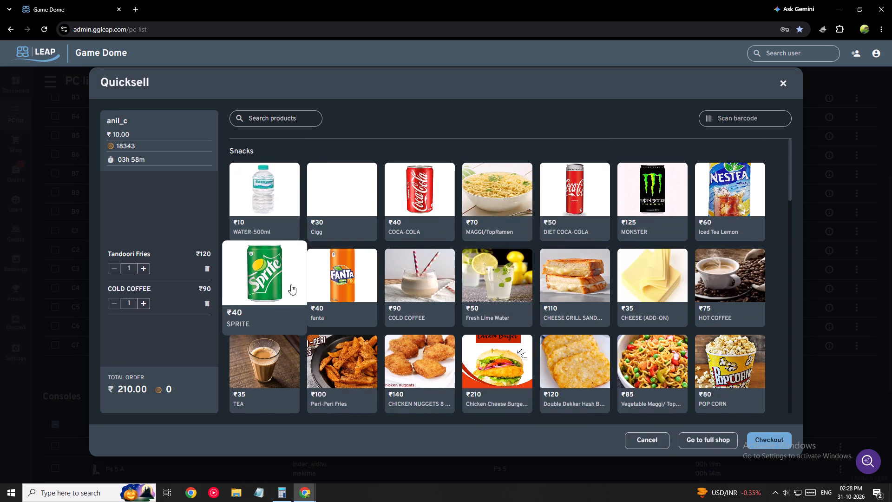
click(737, 436)
click(132, 325)
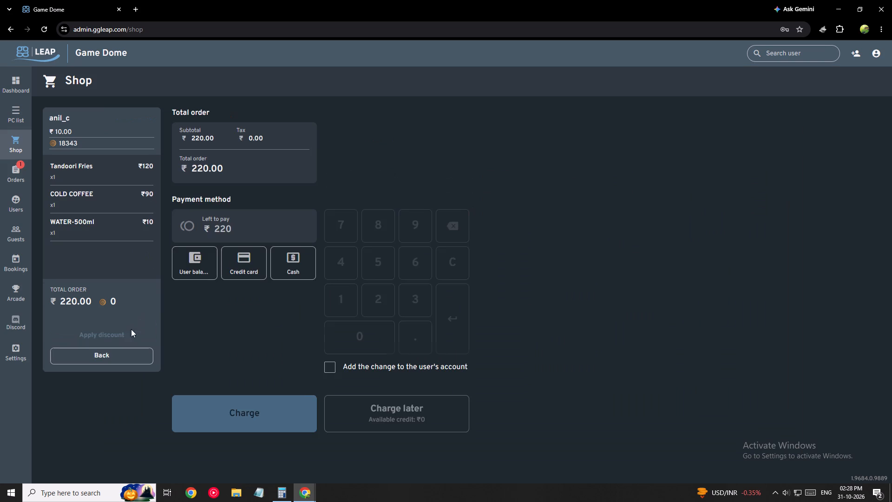
click(277, 275)
triple_click(460, 253)
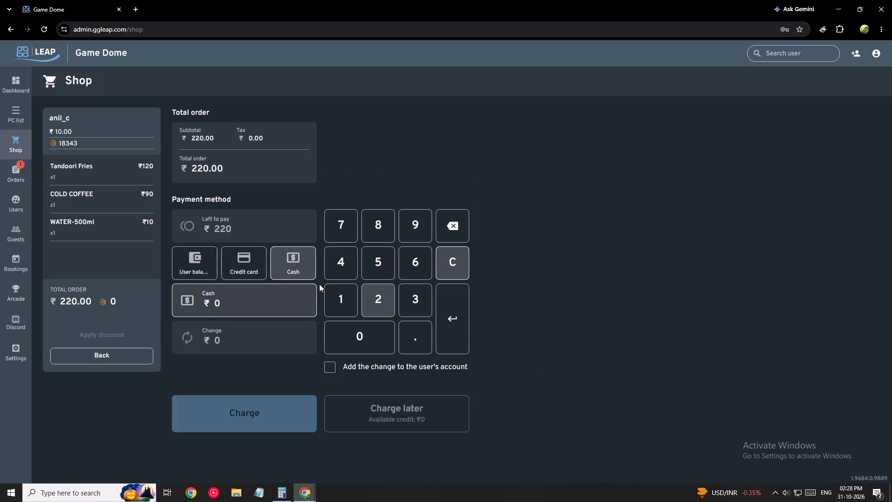
click(214, 256)
drag(333, 302, 337, 311)
click(358, 349)
click(292, 340)
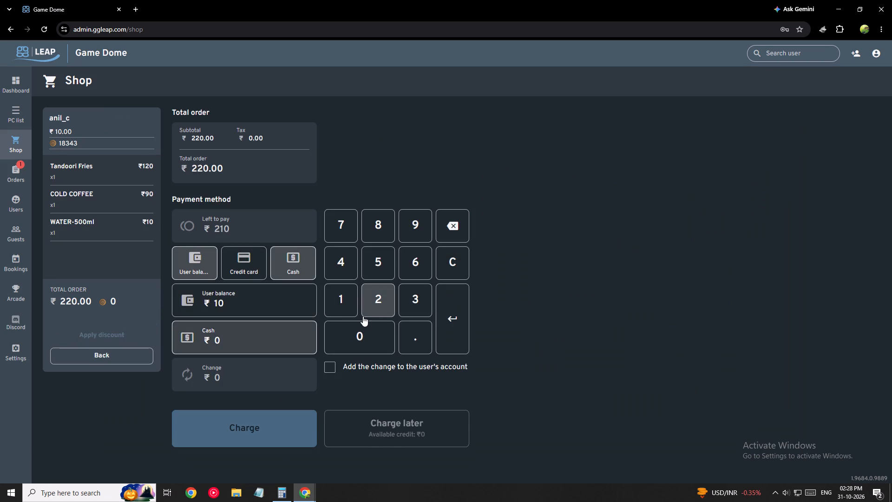
click(373, 308)
click(343, 305)
click(352, 337)
click(256, 429)
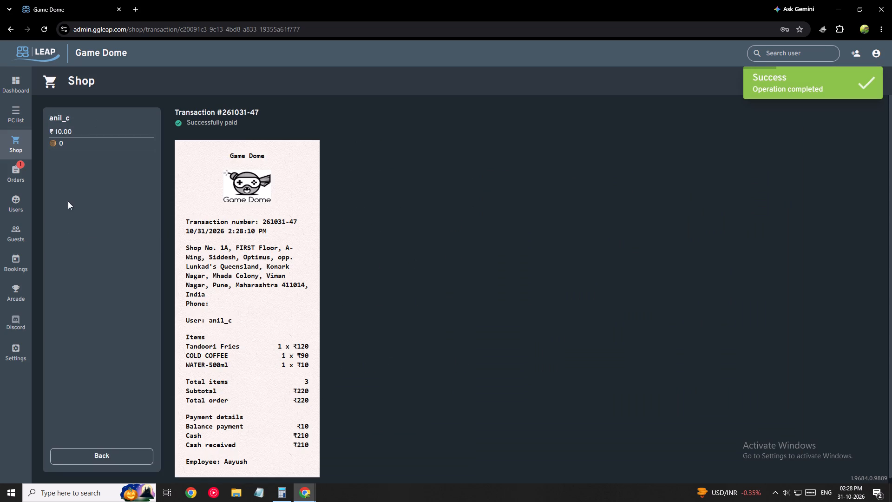
double_click(60, 115)
right_click(60, 115)
click(98, 130)
key(alt+Tab)
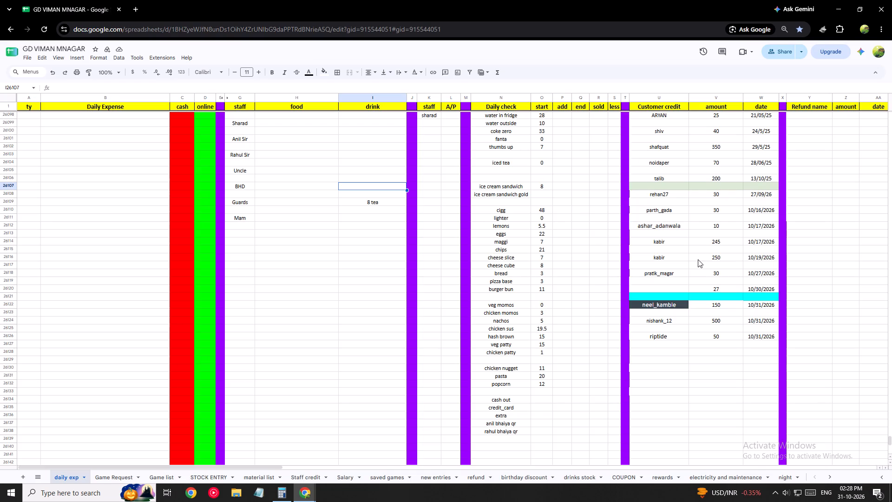
click(671, 353)
key(ctrl+v)
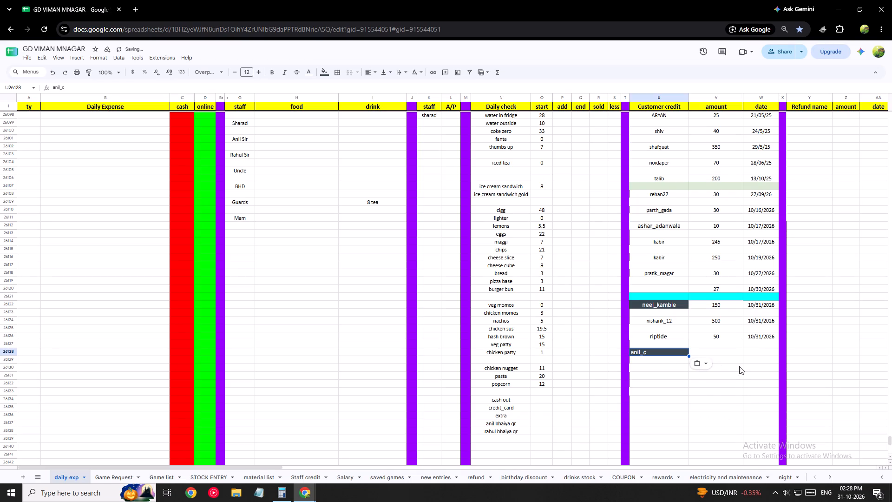
click(722, 355)
text(210)
key(Return)
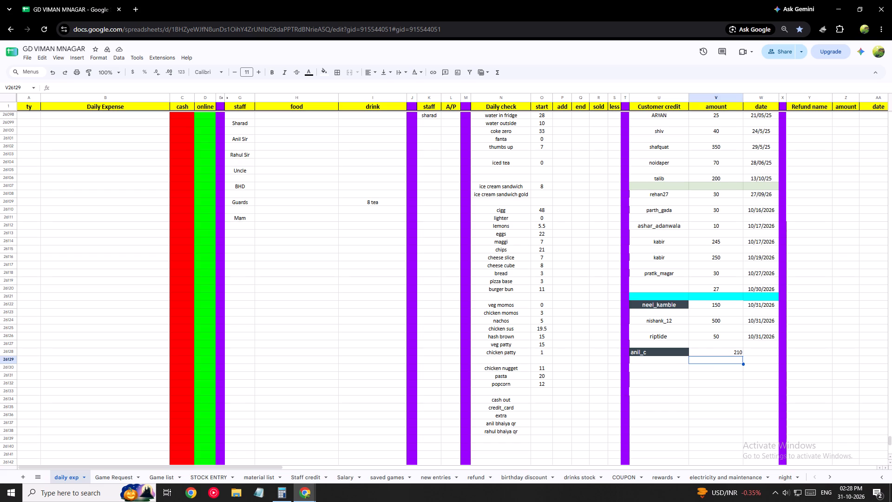
key(alt+Tab)
click(10, 119)
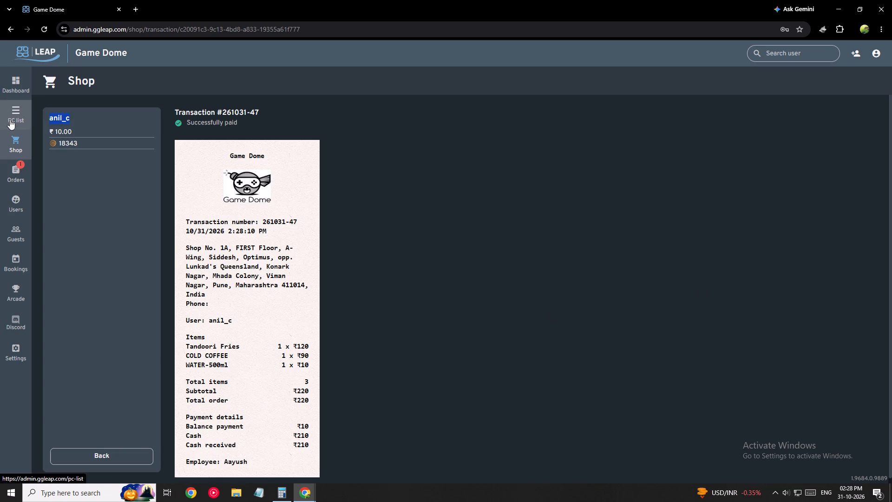
scroll(210, 211, down, 2)
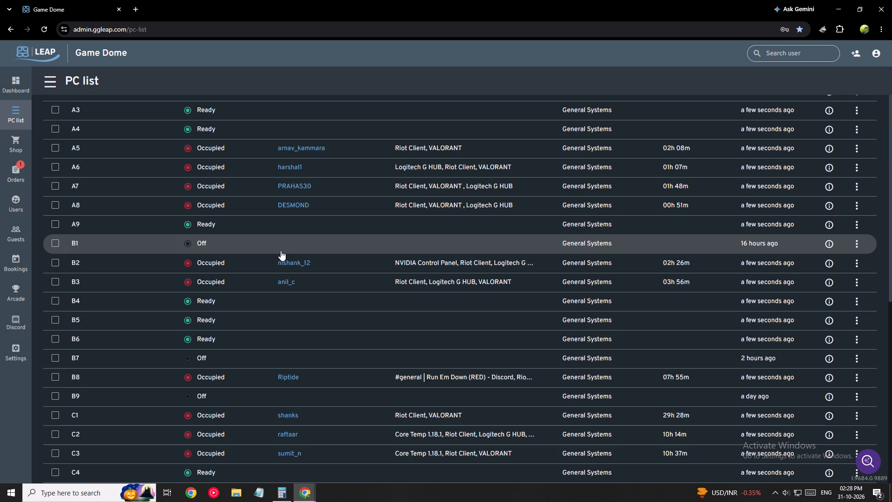
scroll(290, 346, down, 2)
click(291, 358)
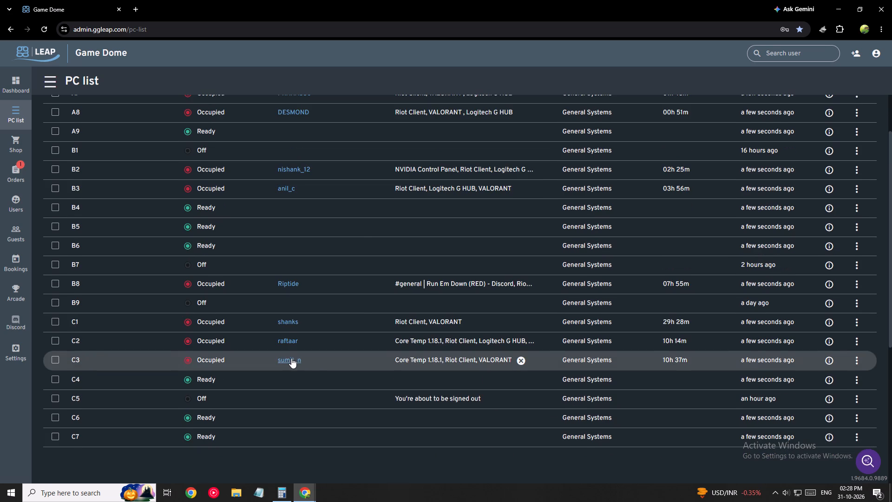
click(318, 229)
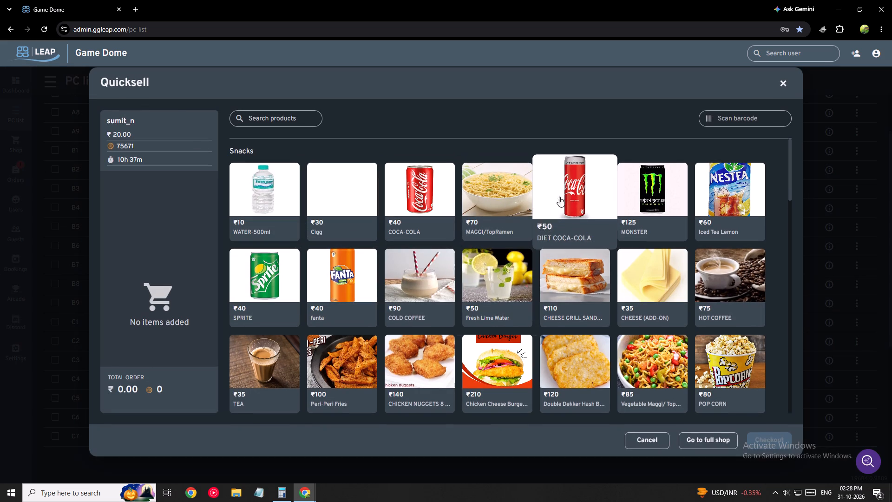
click(575, 195)
click(643, 199)
click(643, 199)
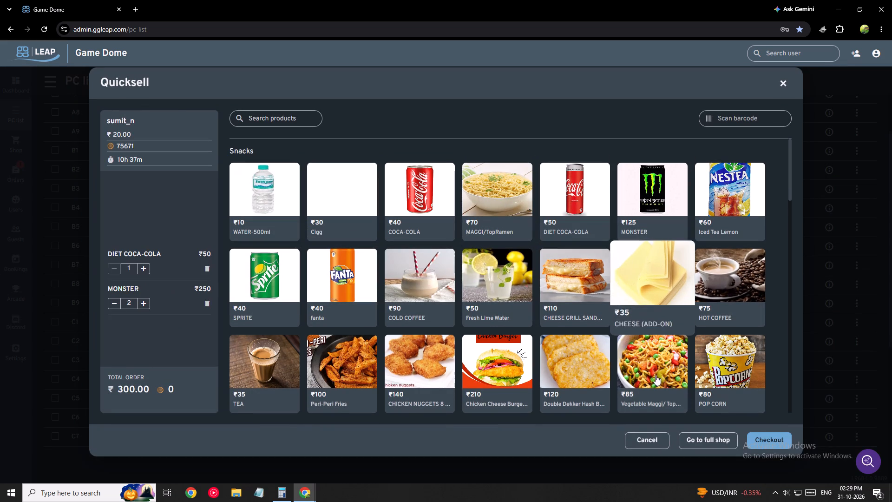
click(757, 441)
click(298, 262)
click(305, 405)
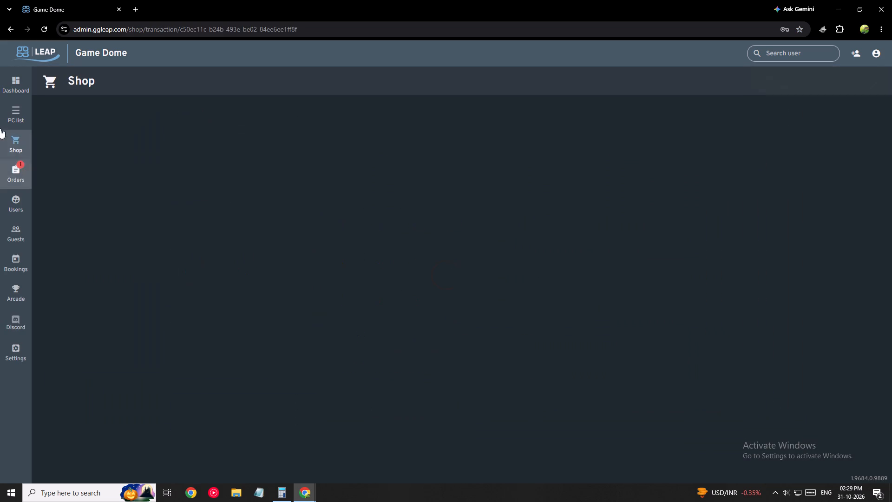
click(0, 118)
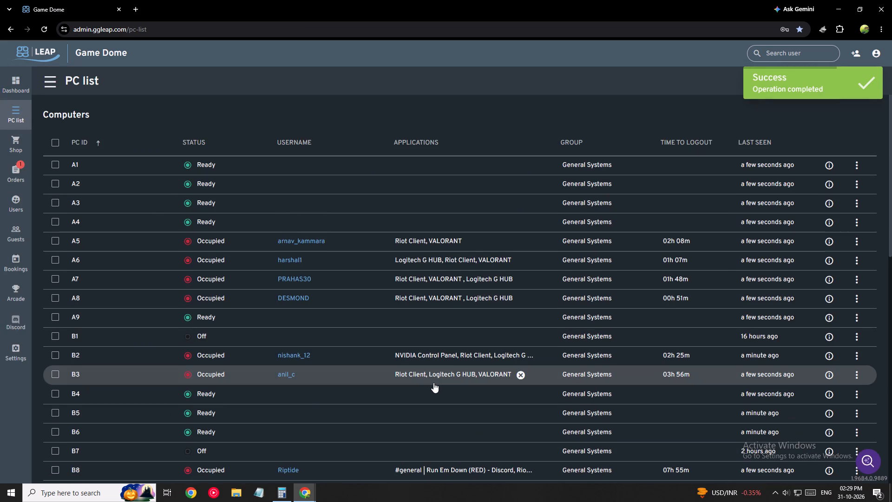
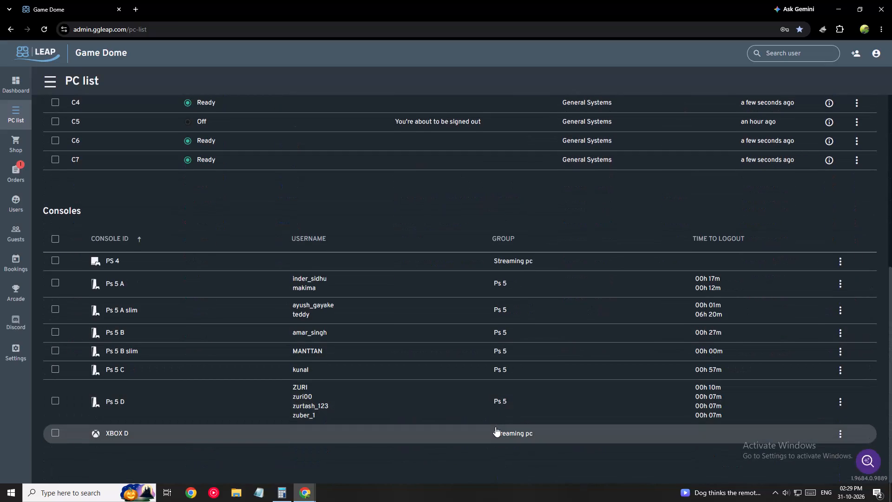
click(841, 356)
click(853, 379)
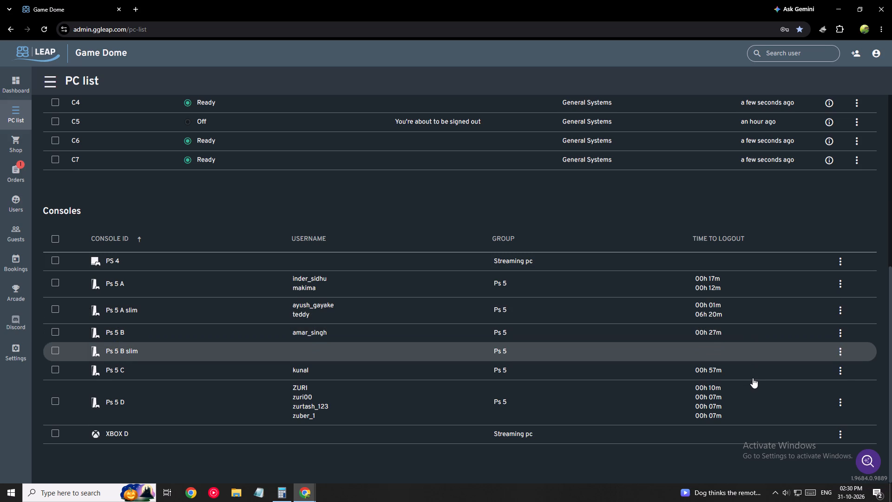
Find the customer matching "kao" and sell them a 1 hr Ps5 Console rental, charging ₹100 to credit card.
click(798, 59)
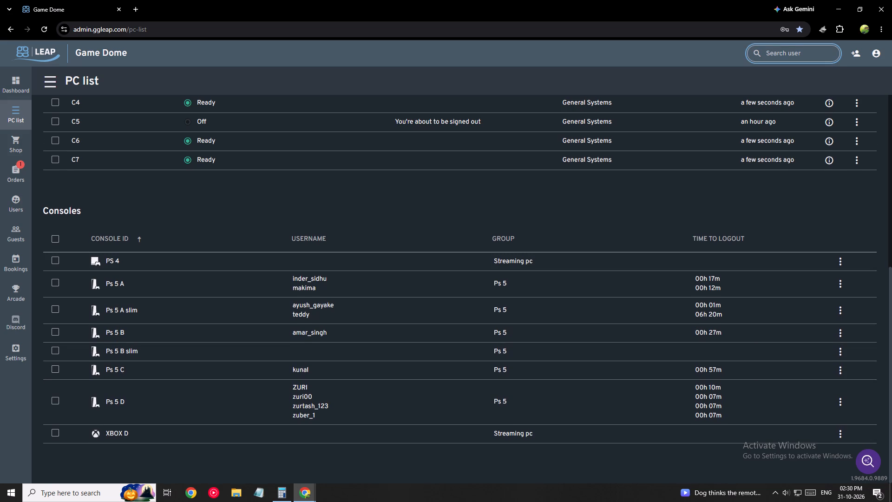
text(kao)
click(847, 73)
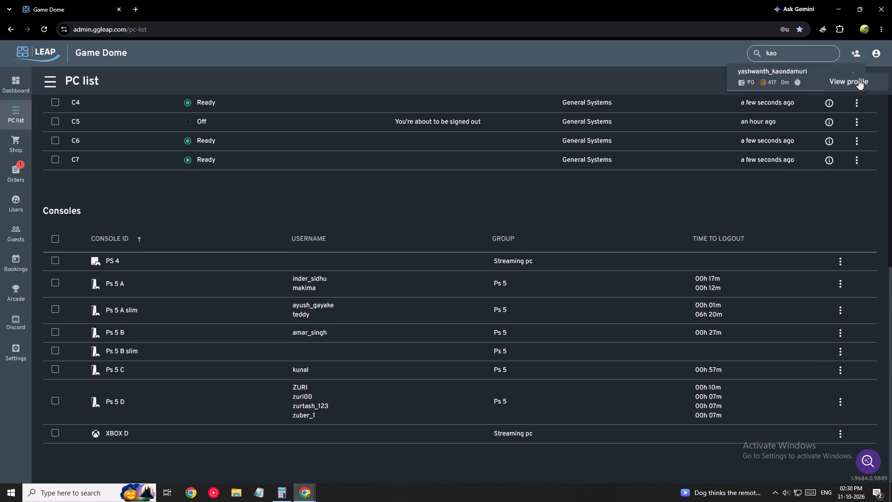
click(859, 79)
click(699, 444)
click(310, 145)
click(302, 172)
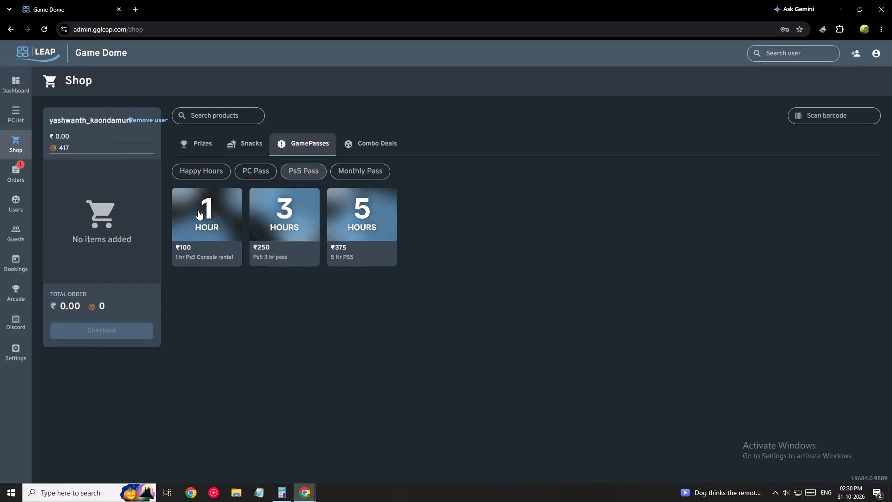
drag(183, 218, 67, 242)
click(105, 337)
click(232, 273)
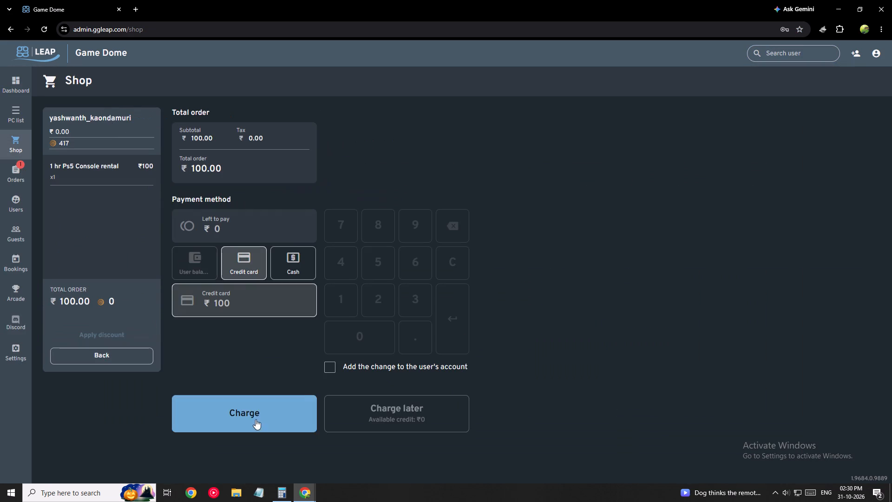
click(256, 420)
click(778, 59)
text(bv)
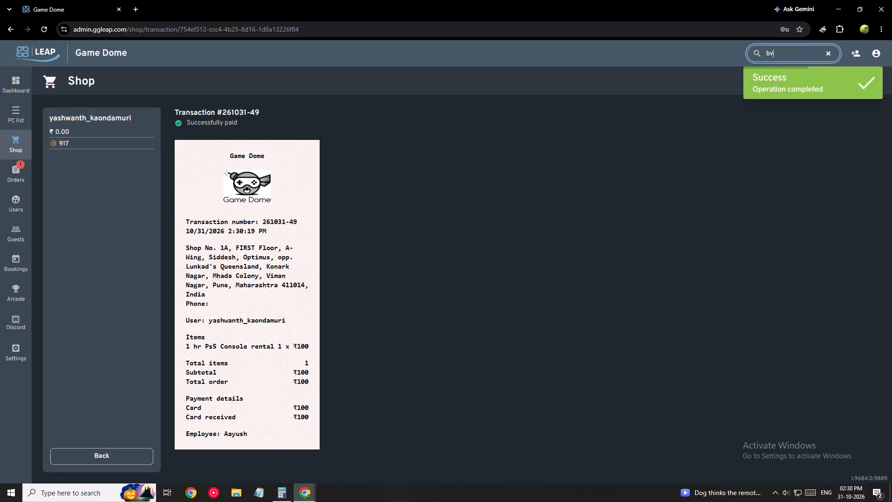
click(851, 78)
click(864, 82)
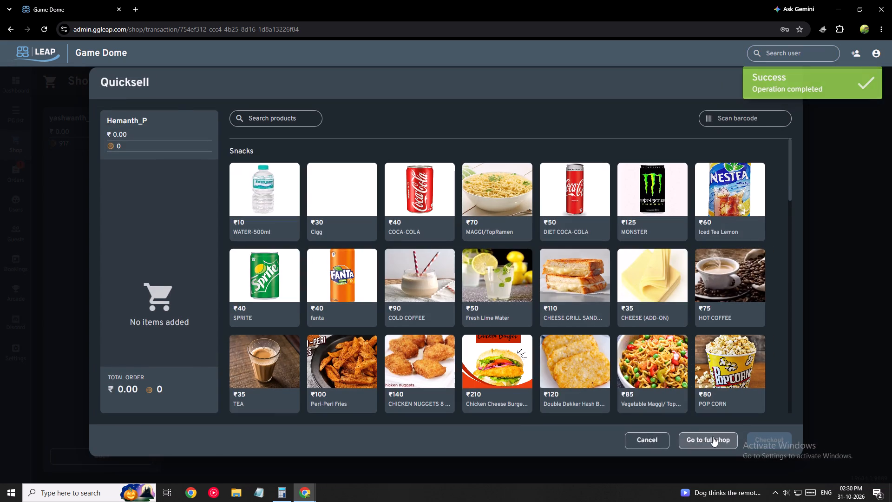
click(714, 436)
click(314, 153)
click(306, 178)
drag(202, 225, 92, 260)
click(109, 329)
click(236, 269)
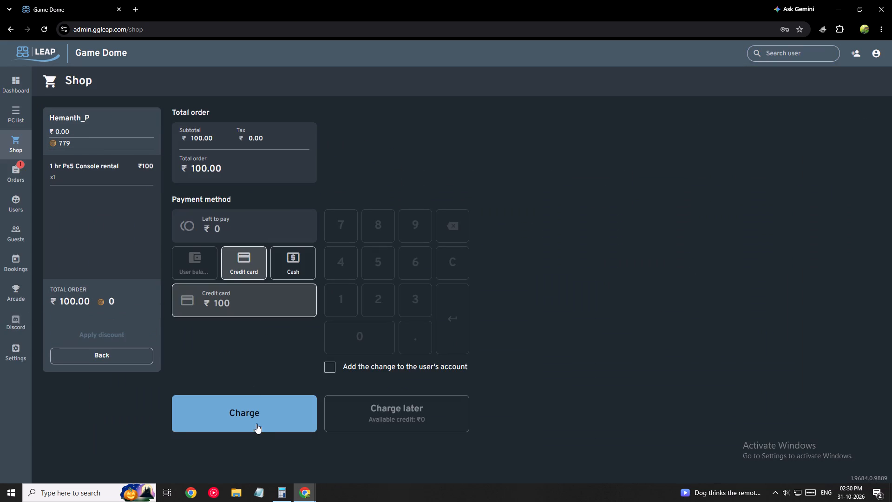
click(256, 423)
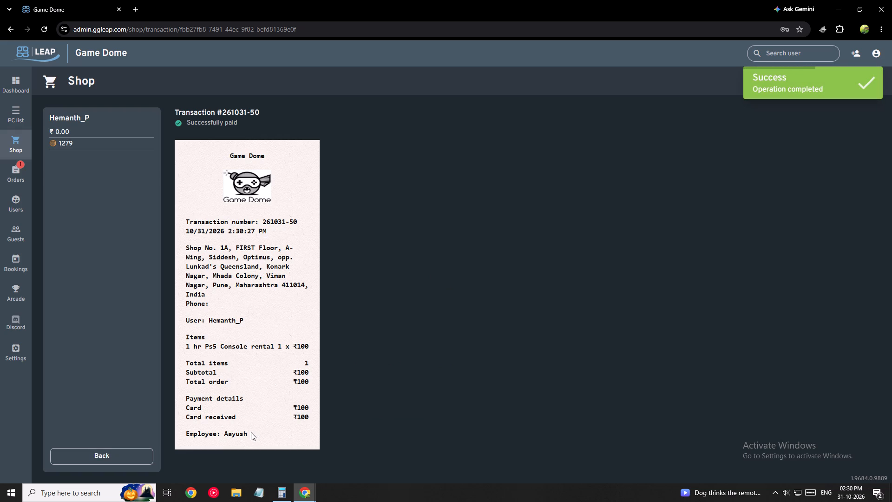
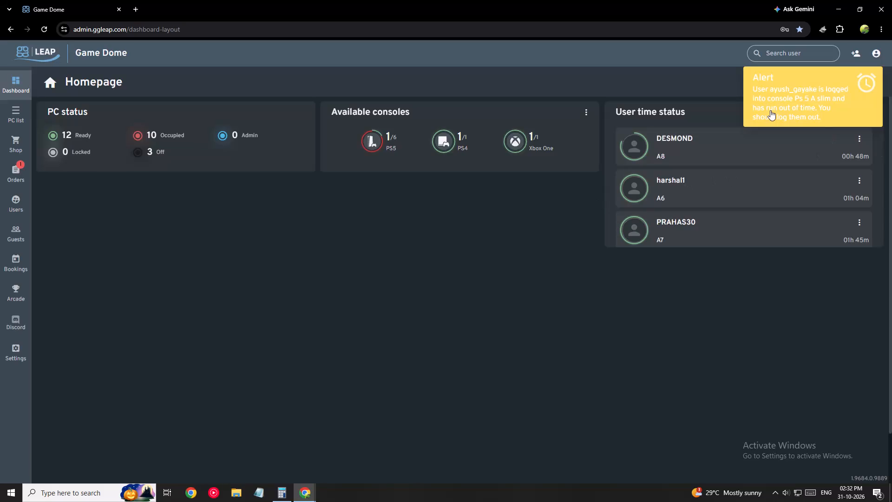
Log all users out of the Ps 5 A slim console in the PC list.
click(0, 113)
scroll(390, 333, down, 8)
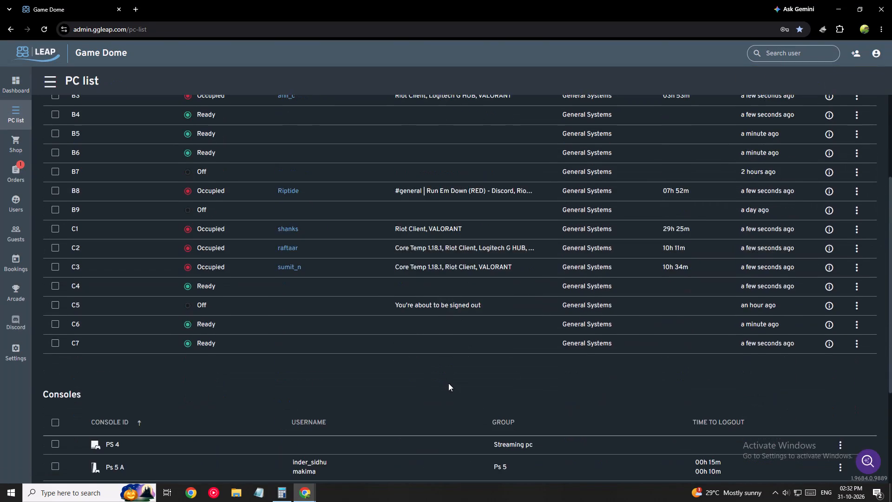
scroll(448, 383, down, 4)
click(837, 310)
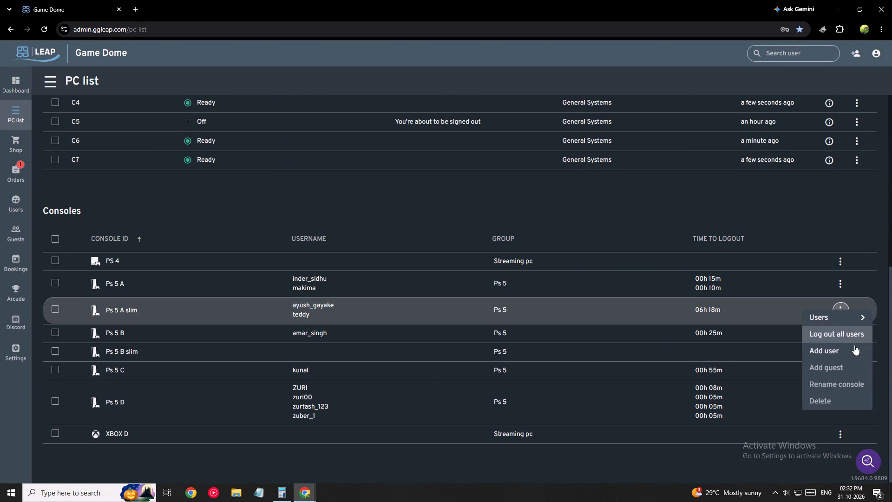
click(854, 337)
click(617, 214)
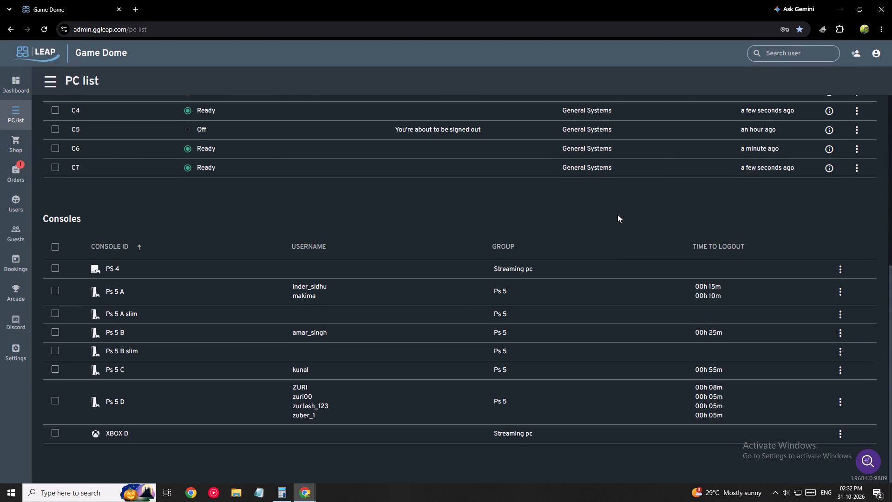
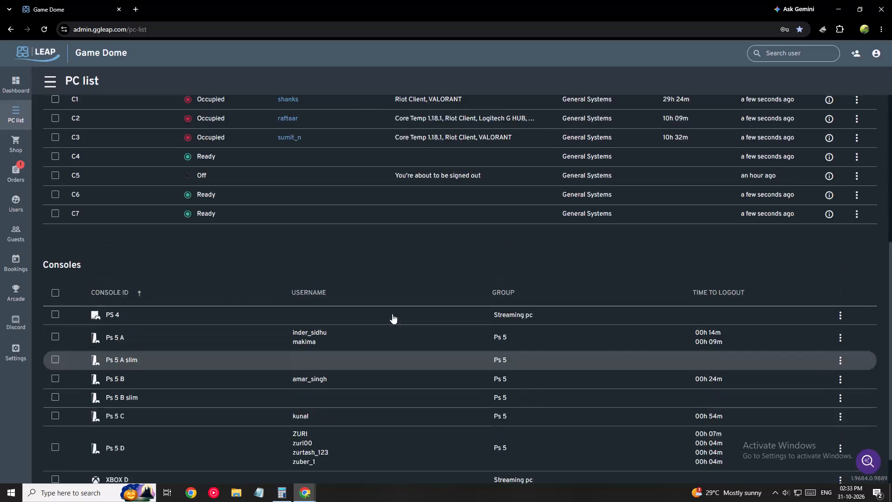
Start a shop order for the customer DESMOND on PC A8 and add two Double Dekker Hash Brown Sandwiches from Big Bytes.
scroll(394, 312, down, 1)
scroll(394, 312, up, 2)
scroll(338, 304, up, 4)
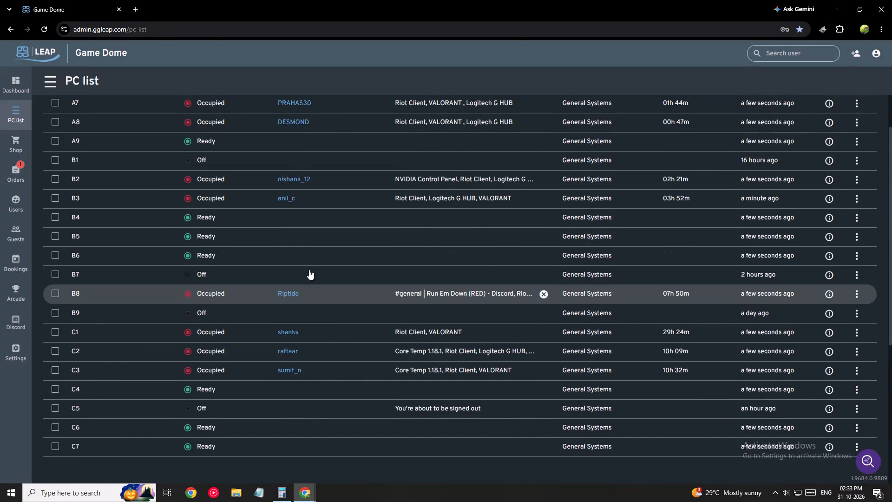
click(289, 120)
click(341, 227)
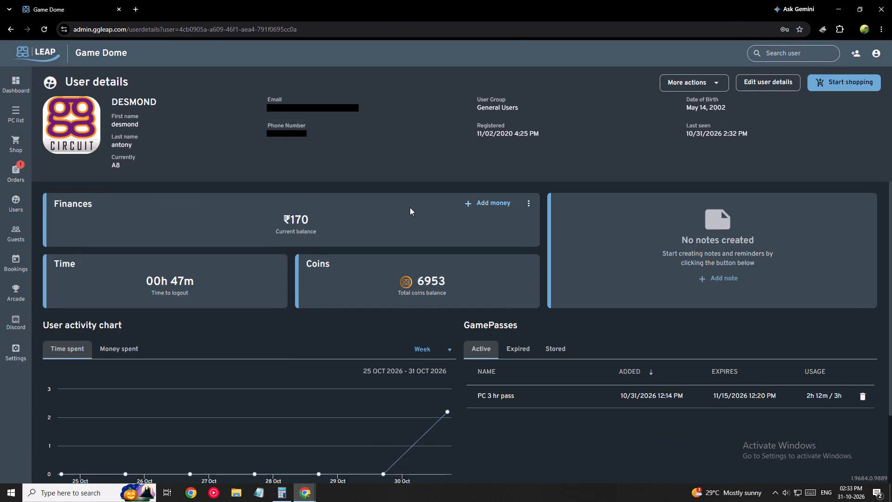
click(535, 199)
click(850, 83)
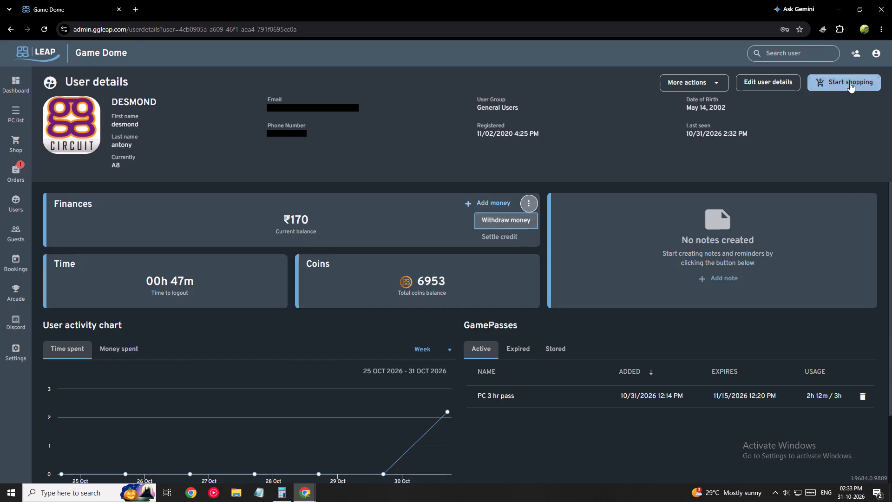
click(283, 141)
click(251, 145)
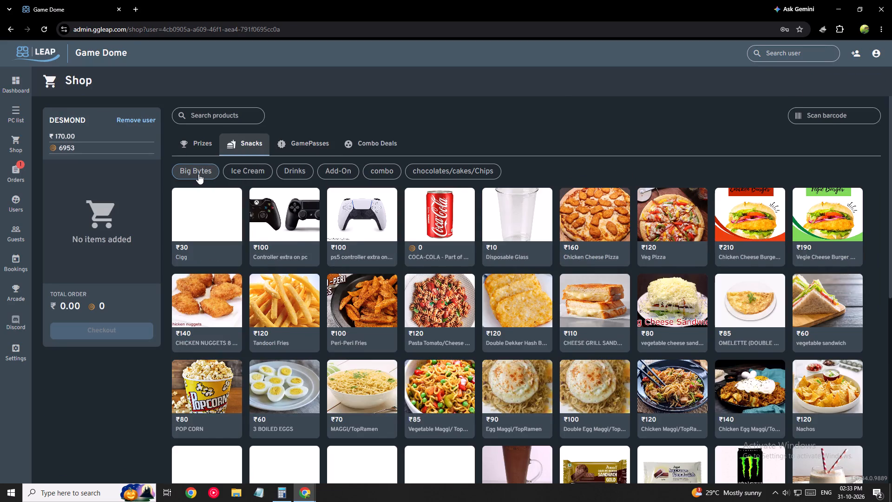
click(198, 174)
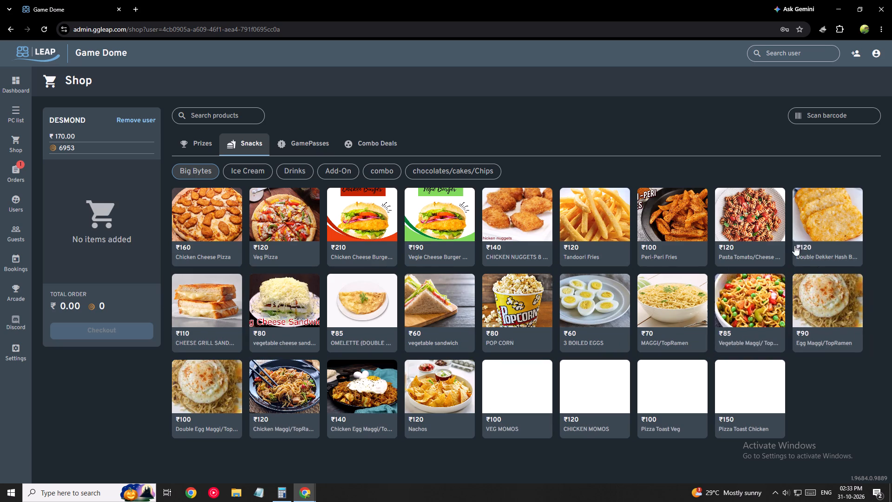
drag(816, 226, 91, 233)
drag(824, 231, 85, 224)
Check out DESMOND's order, splitting the payment into ₹170 from user balance and ₹70 by credit card, and charge it.
click(98, 331)
click(246, 264)
click(191, 269)
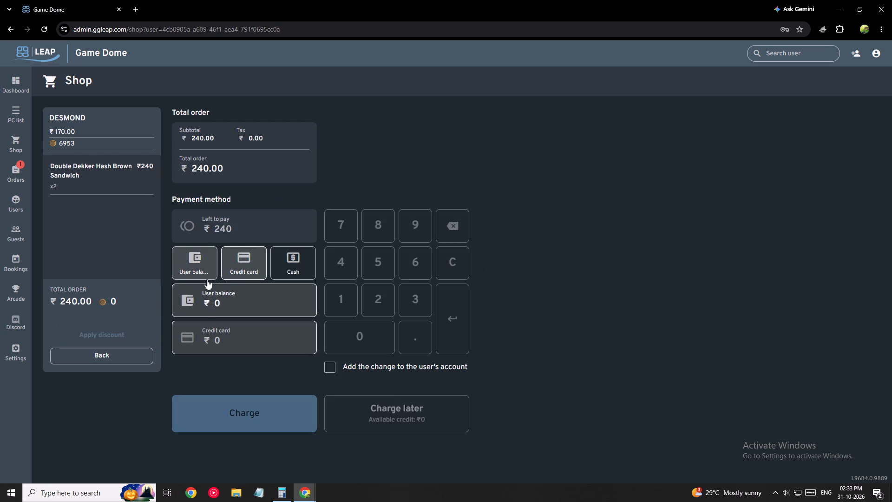
click(334, 301)
click(345, 231)
click(365, 335)
click(269, 335)
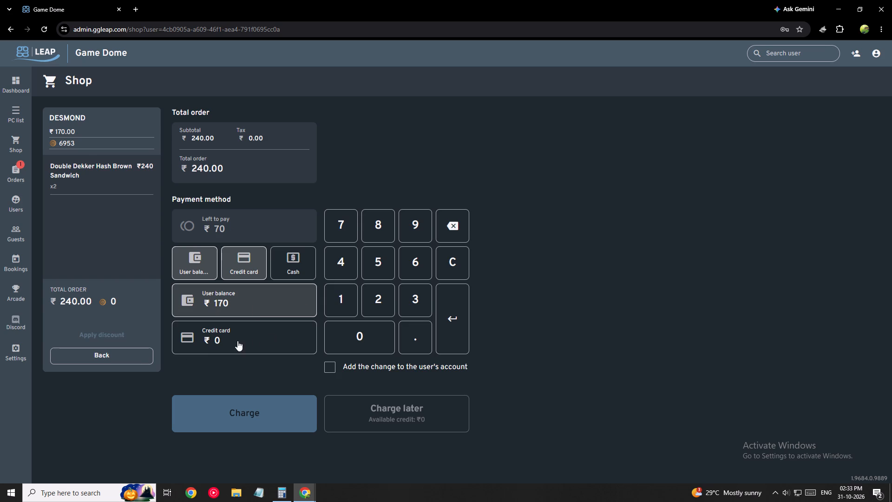
click(354, 221)
click(367, 343)
click(259, 416)
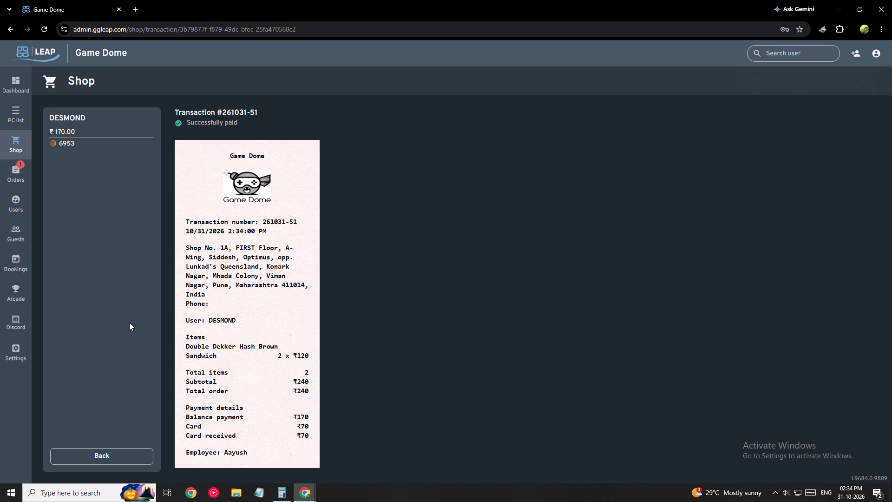
Return to the PC list, and open the order history to review the recent orders.
click(6, 94)
click(7, 111)
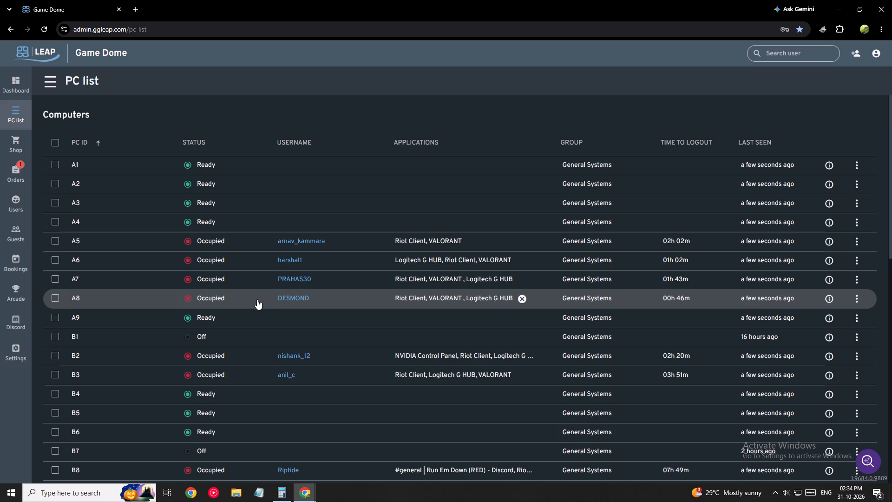
click(0, 168)
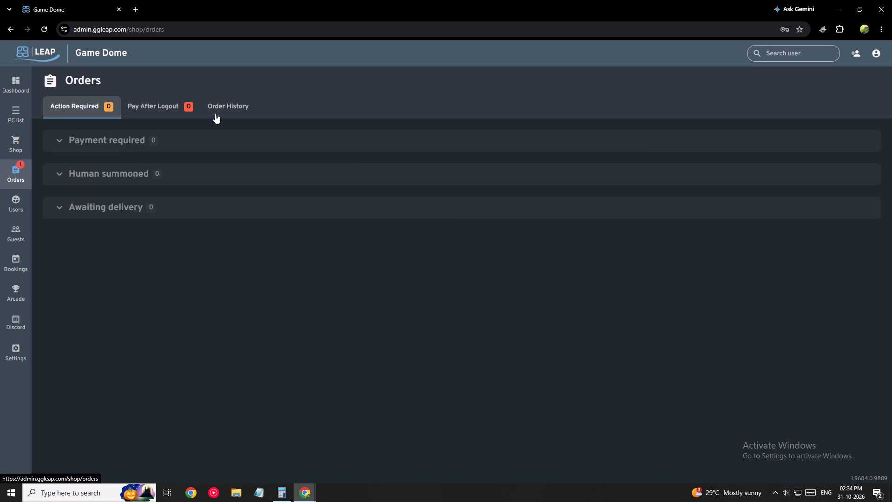
click(215, 113)
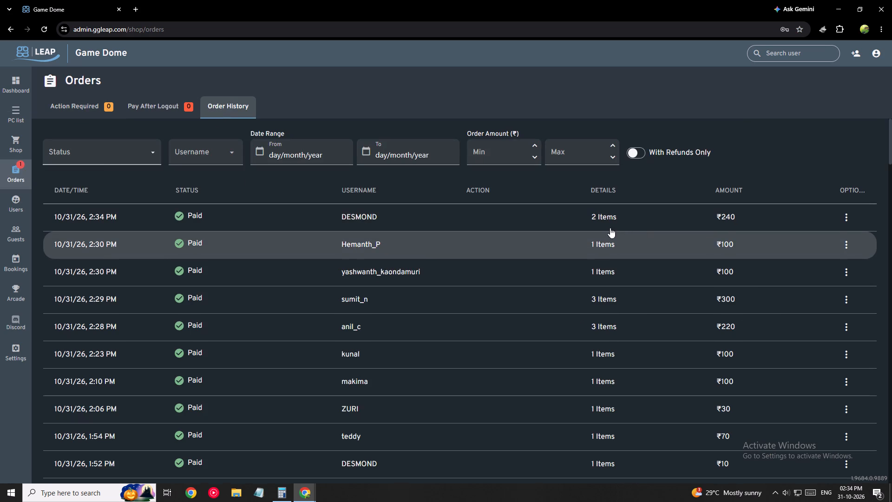
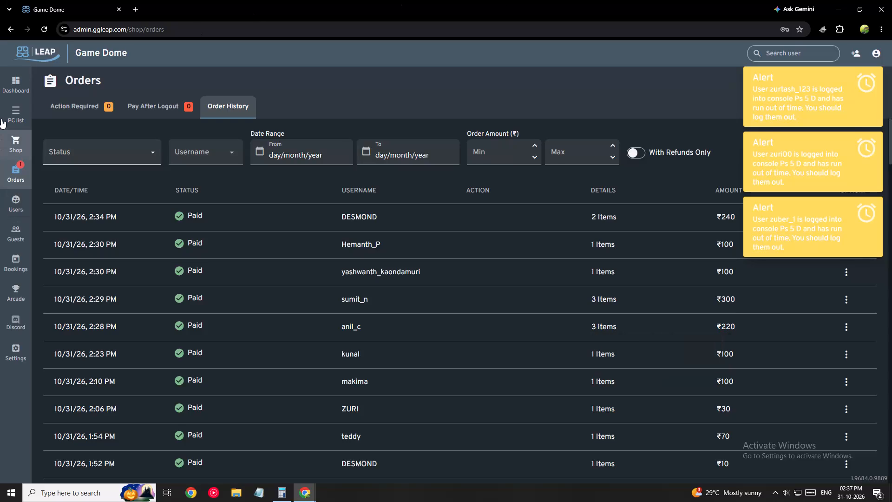
Log all users out of console Ps 5 D in the PC list and dismiss the three out-of-time alerts.
click(1, 119)
scroll(606, 289, down, 16)
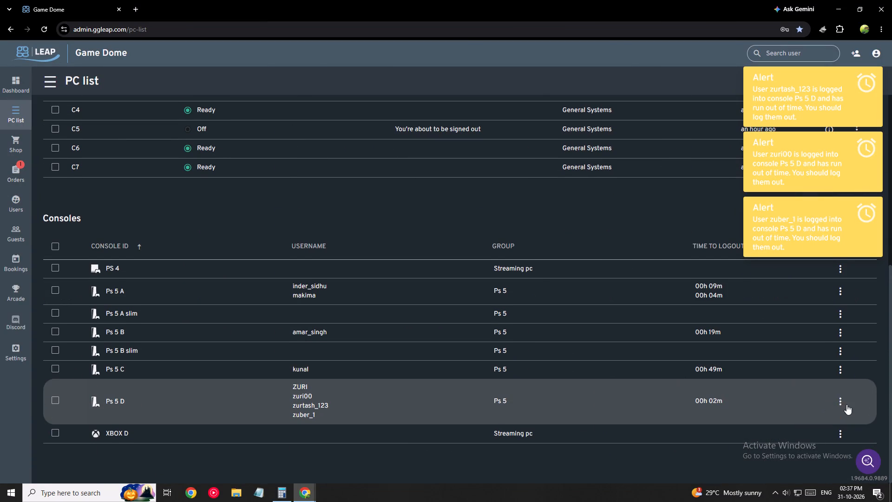
click(846, 404)
click(833, 343)
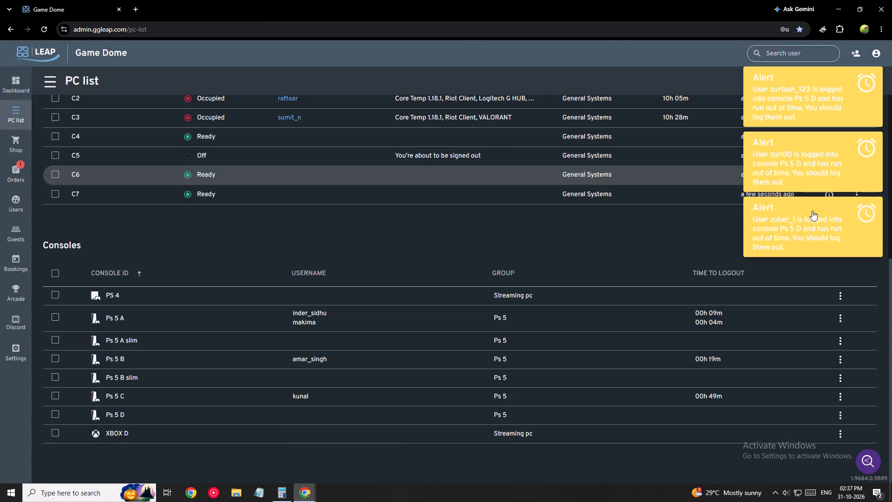
click(820, 220)
click(807, 166)
click(792, 105)
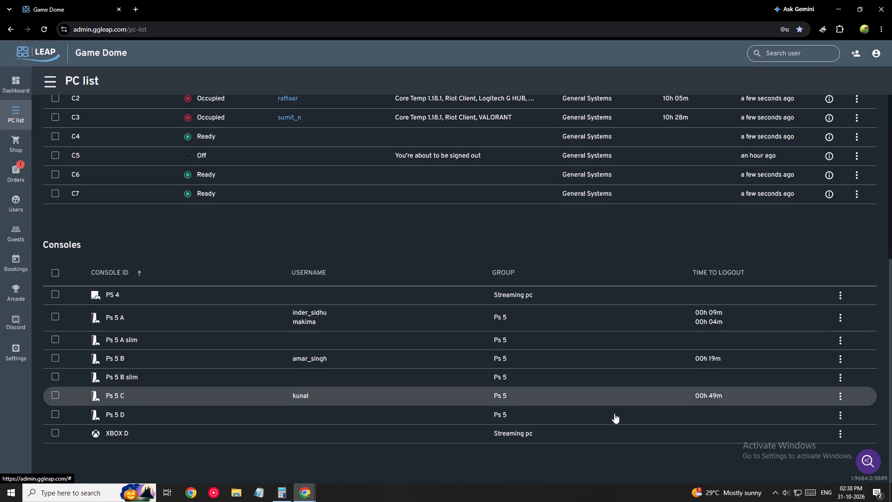
click(6, 184)
click(221, 101)
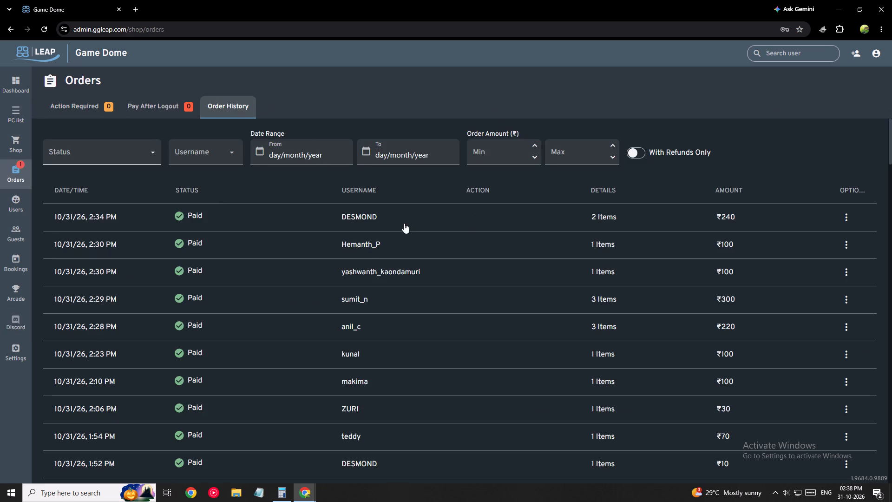
click(364, 244)
double_click(63, 124)
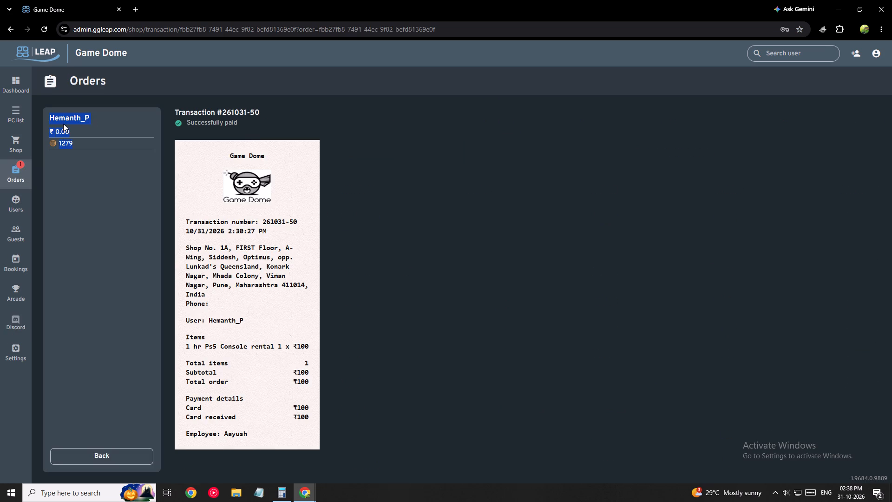
ctrl+click(63, 124)
ctrl+triple_click(66, 122)
key(ctrl+c)
click(92, 457)
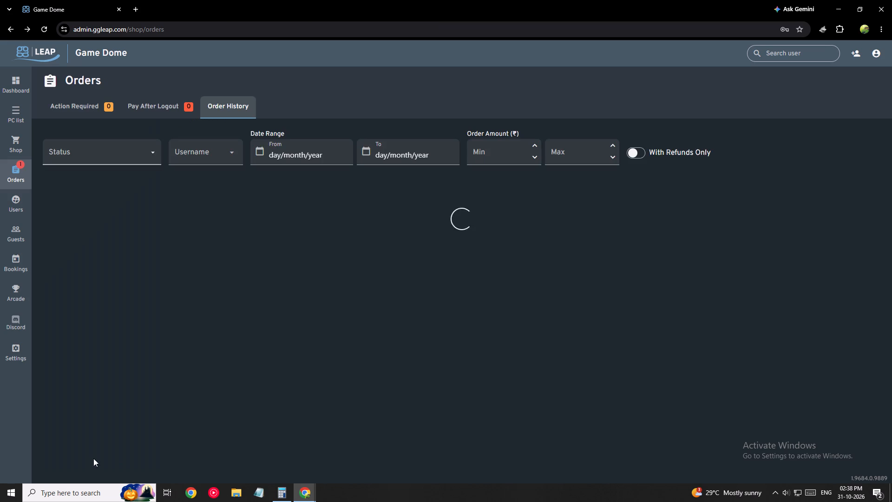
click(388, 273)
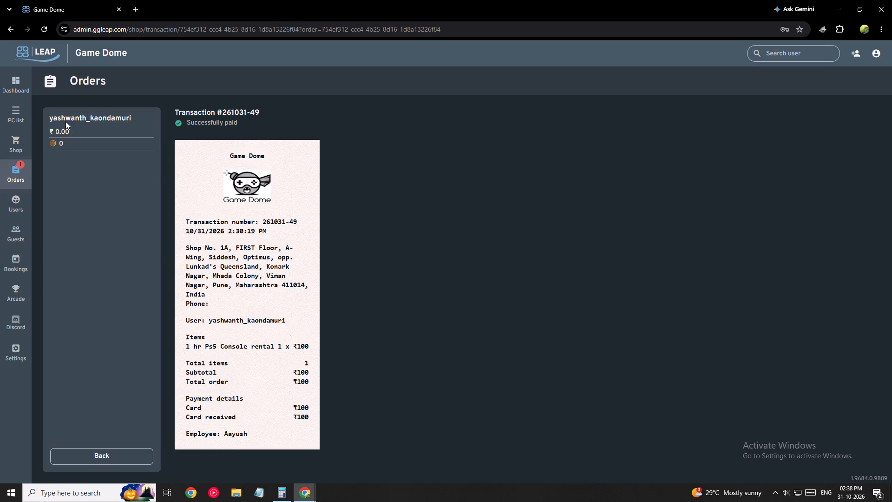
double_click(65, 119)
key(ctrl+c)
Log the customer whose username was just copied in to console Ps 5 A slim from the PC list.
click(14, 111)
scroll(291, 295, down, 9)
scroll(391, 443, up, 1)
scroll(397, 445, down, 1)
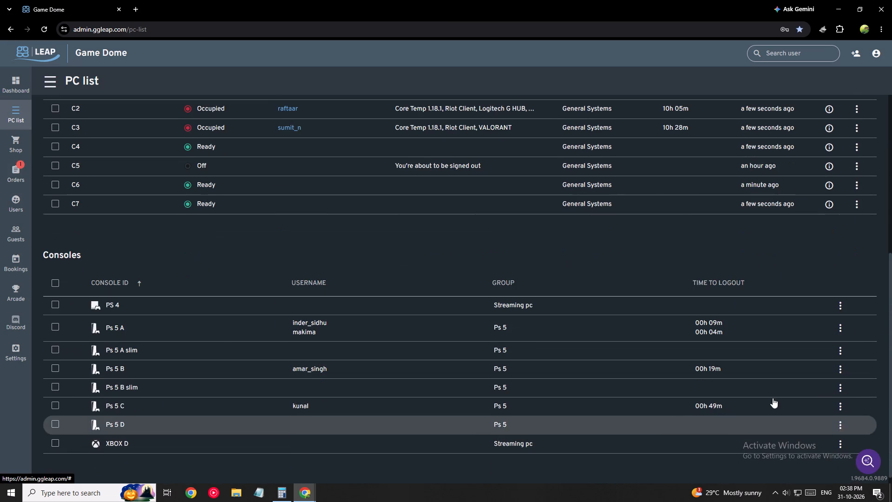
click(838, 345)
click(852, 348)
click(394, 261)
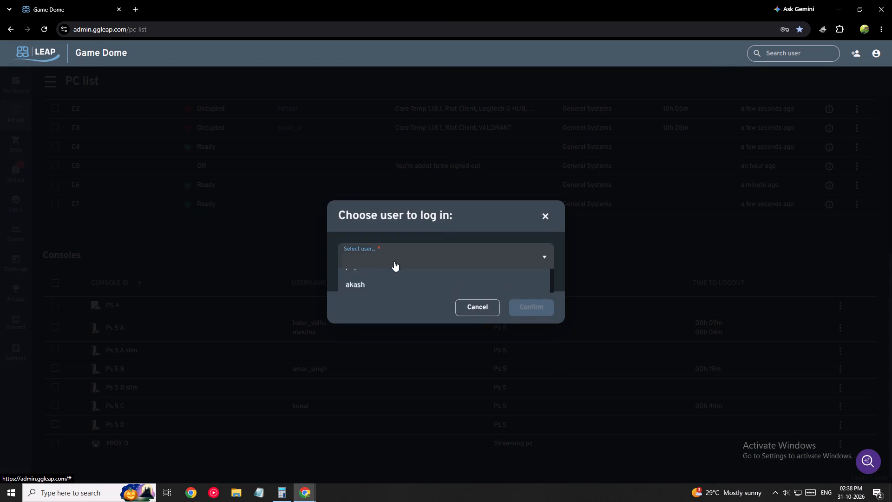
key(ctrl+v)
click(483, 294)
click(538, 310)
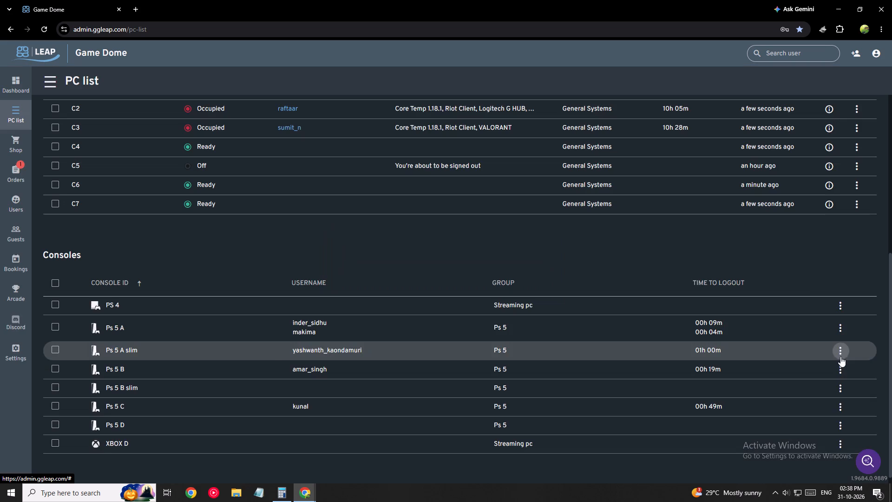
click(841, 353)
click(847, 395)
click(388, 267)
key(super+v)
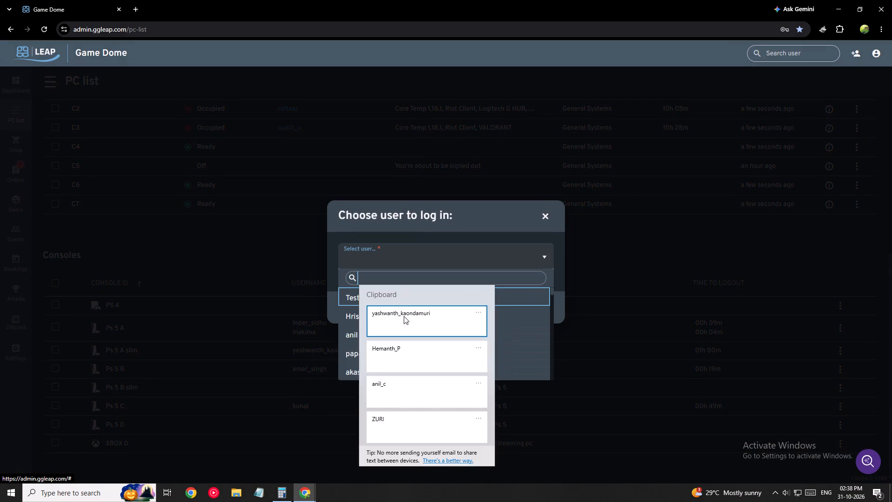
click(420, 355)
key(ctrl+v)
click(433, 274)
click(489, 292)
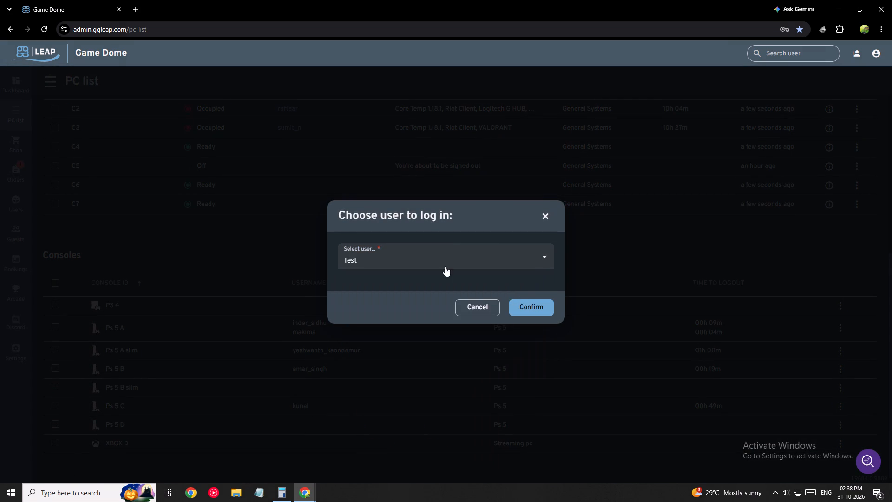
click(439, 263)
key(super+v)
click(430, 352)
key(ctrl+v)
click(433, 274)
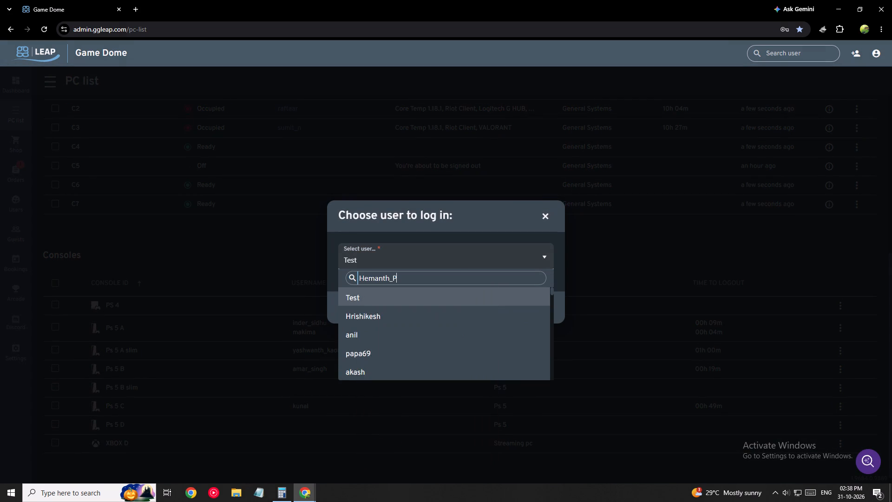
click(467, 291)
click(536, 310)
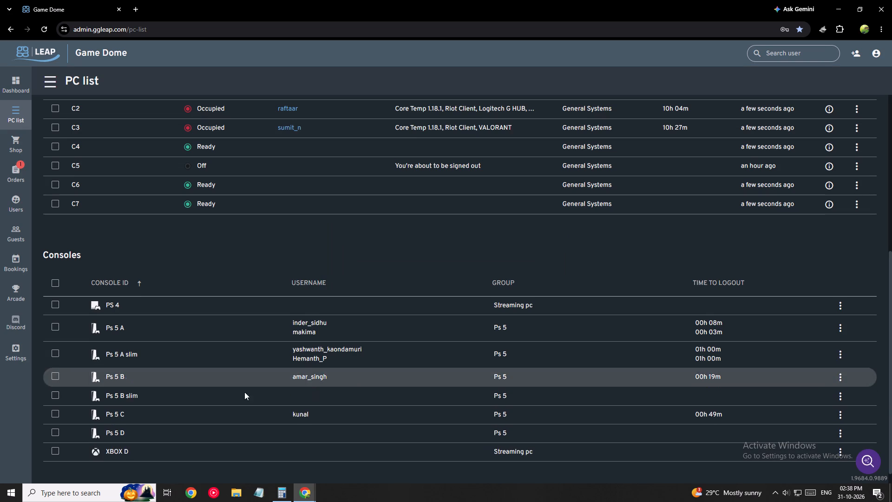
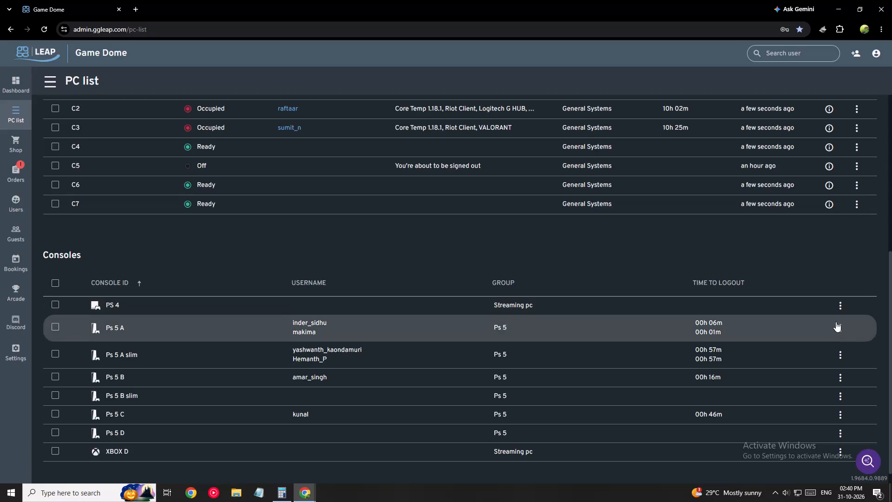
Log out all users from console Ps 5 A in the consoles list.
click(840, 329)
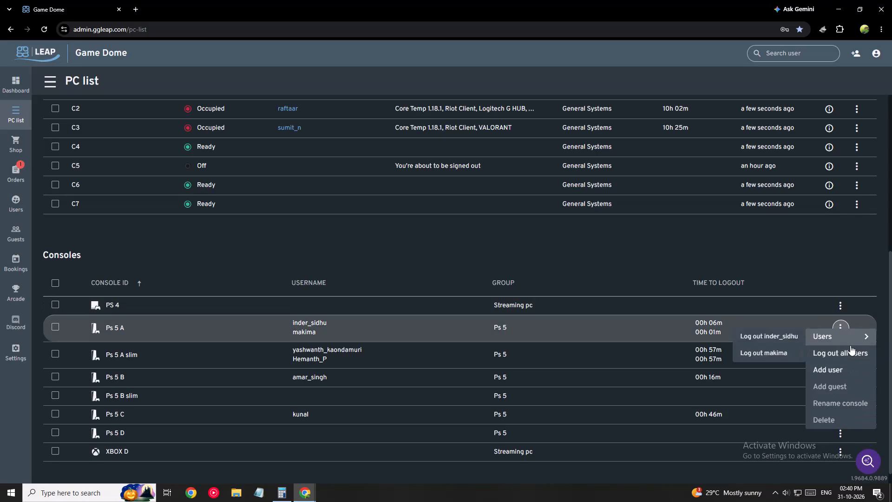
click(850, 345)
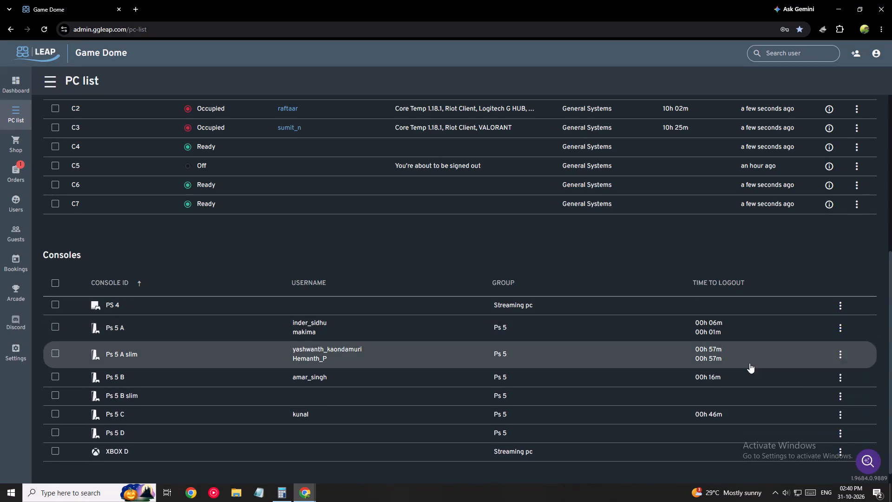
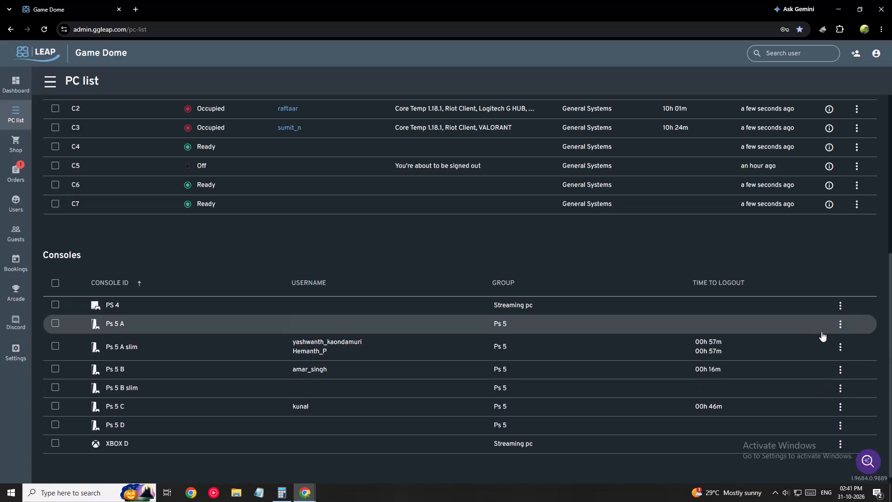
Log out all users from console Ps 5 A slim in the consoles list.
click(848, 342)
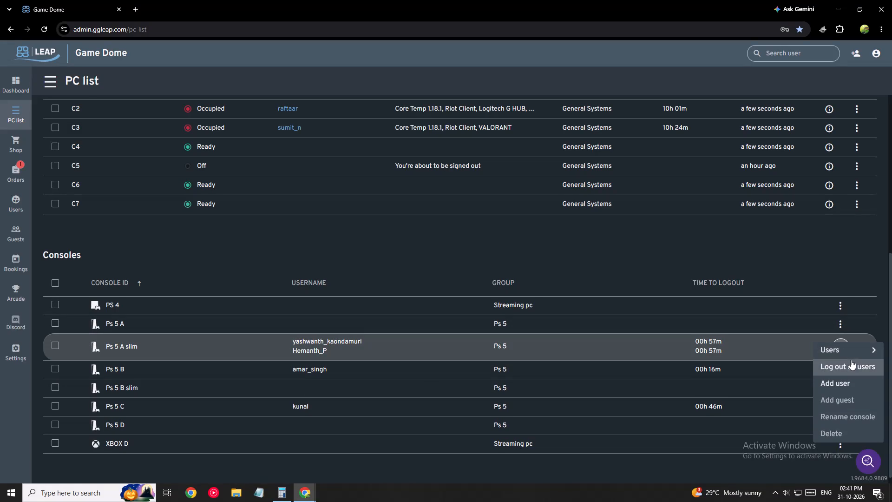
click(851, 360)
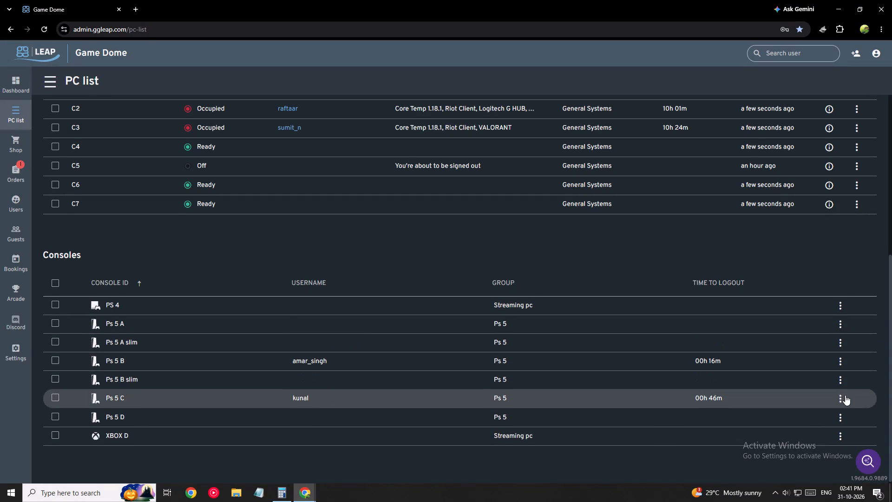
Log the first of the two players just removed from Ps 5 A slim in to console Ps 5 B slim, searching for yashwanth.
click(845, 395)
click(689, 480)
click(837, 380)
click(848, 381)
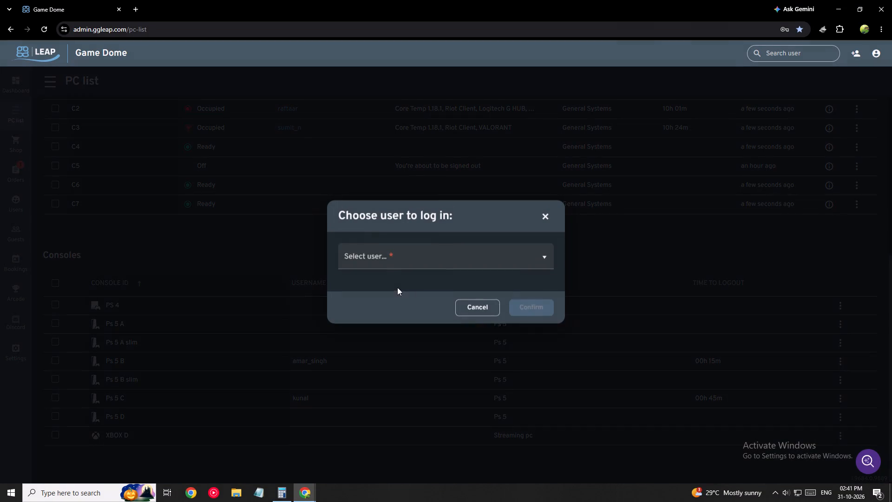
click(381, 253)
text(yashwant)
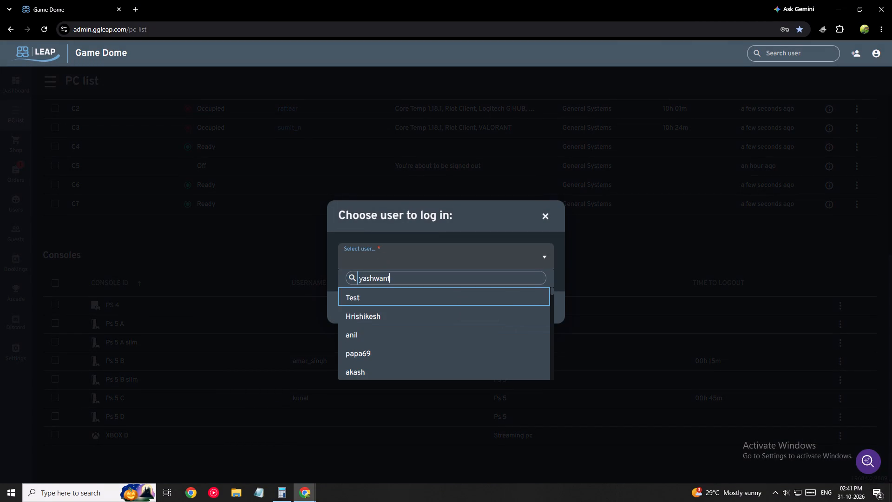
key(h)
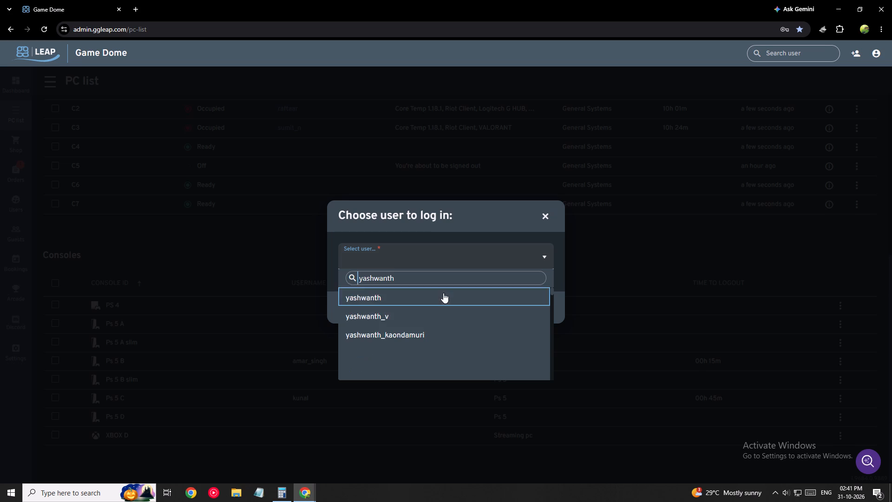
click(435, 334)
click(523, 310)
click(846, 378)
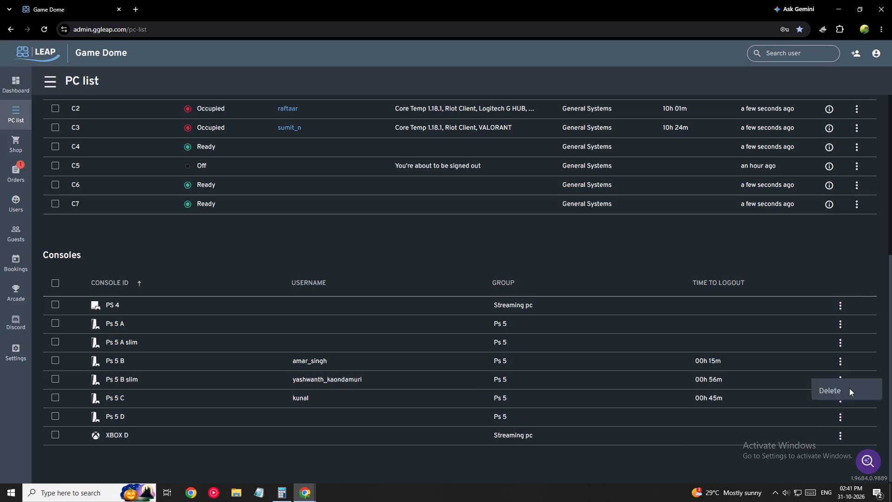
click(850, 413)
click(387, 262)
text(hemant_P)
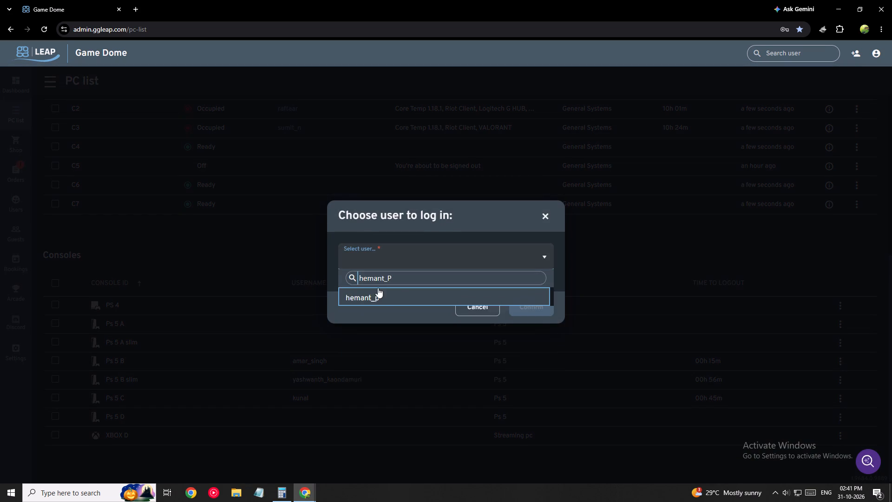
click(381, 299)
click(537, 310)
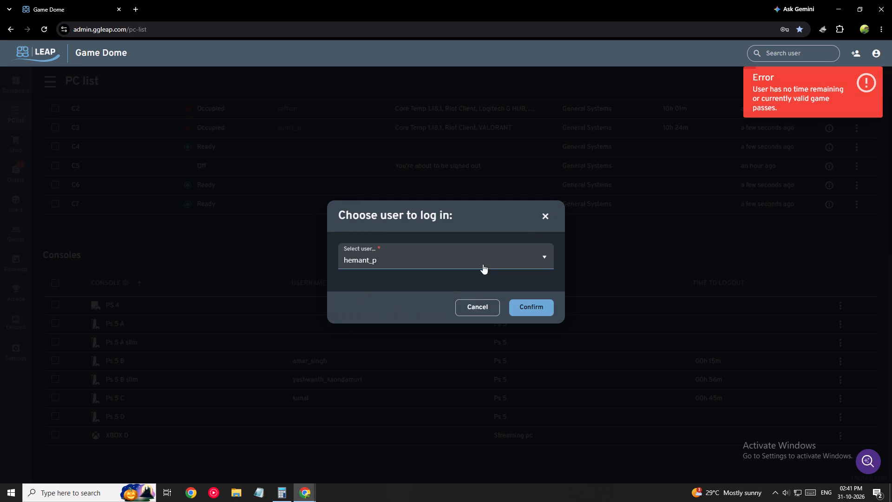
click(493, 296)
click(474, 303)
click(0, 156)
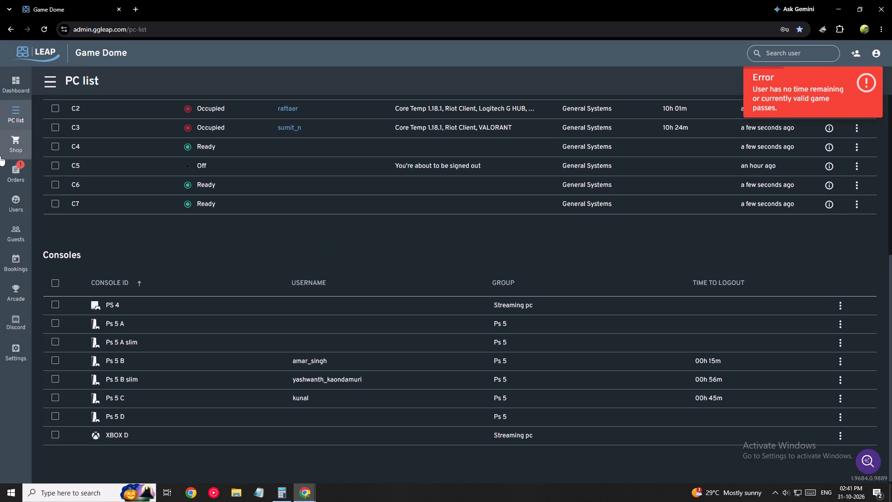
click(0, 167)
click(217, 97)
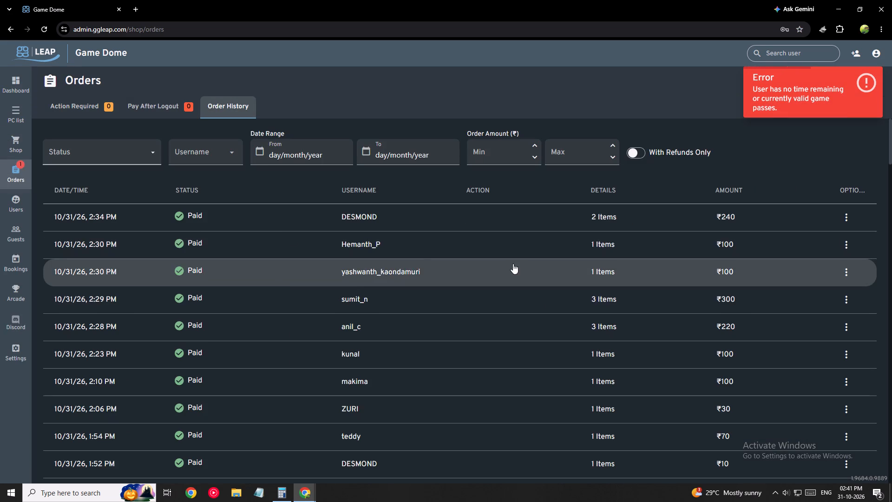
click(388, 244)
double_click(57, 124)
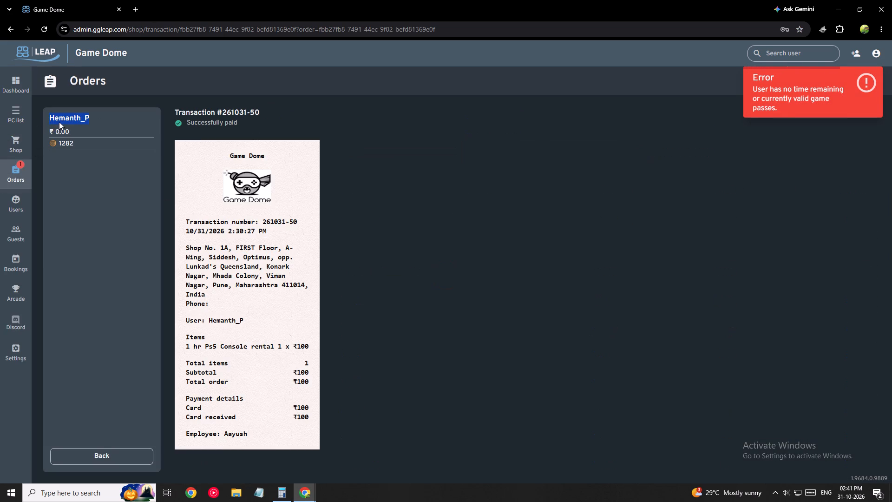
key(ctrl+c)
click(9, 116)
scroll(228, 276, down, 7)
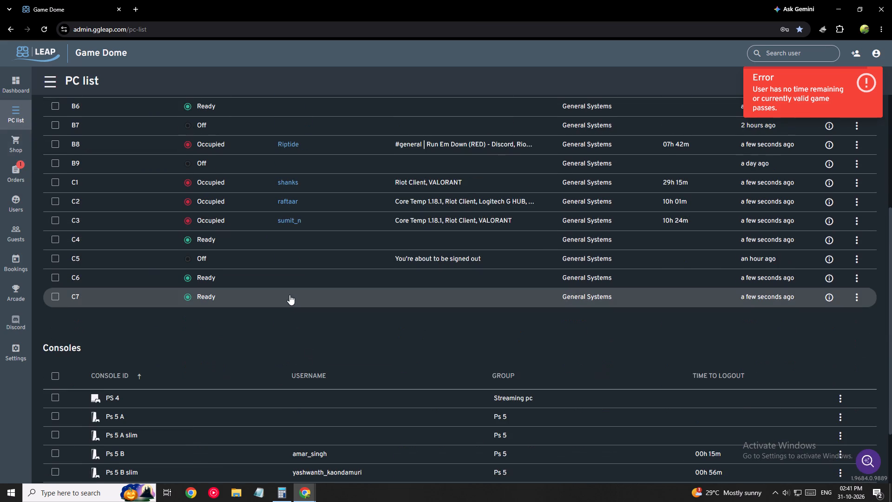
scroll(324, 346, down, 3)
scroll(325, 350, up, 1)
scroll(325, 353, down, 1)
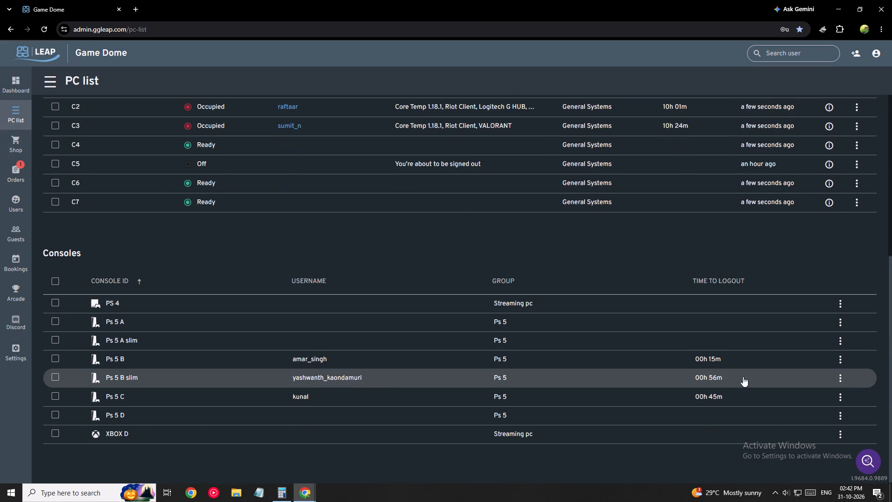
click(845, 373)
click(856, 415)
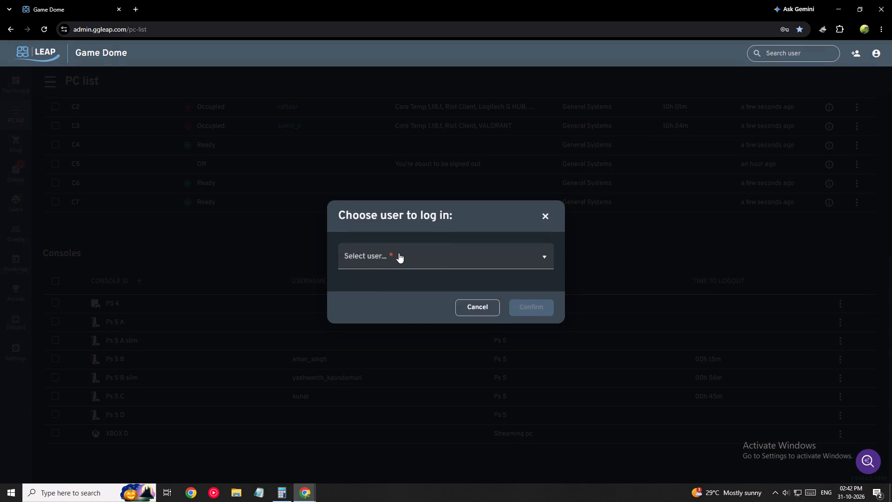
click(399, 251)
key(ctrl+v)
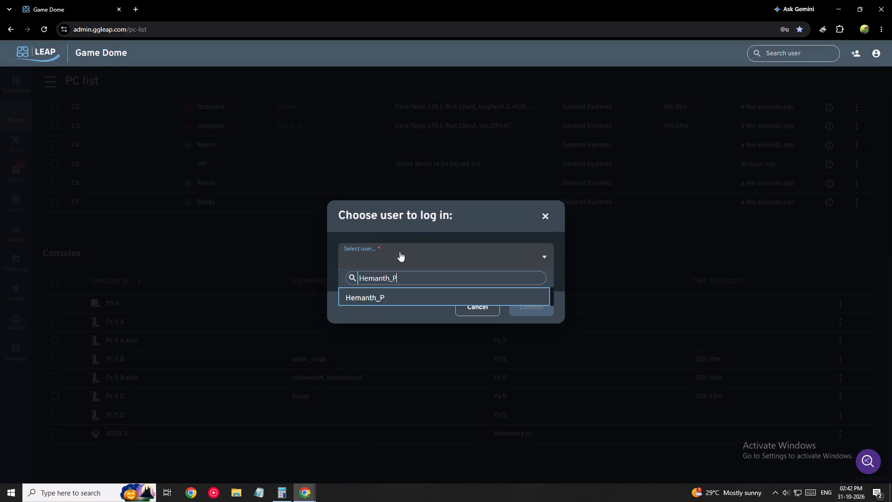
click(436, 299)
click(530, 302)
click(538, 314)
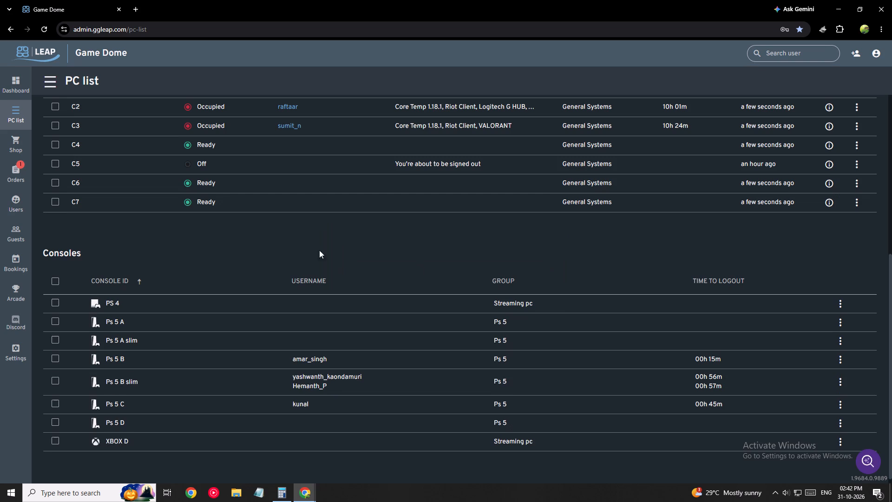
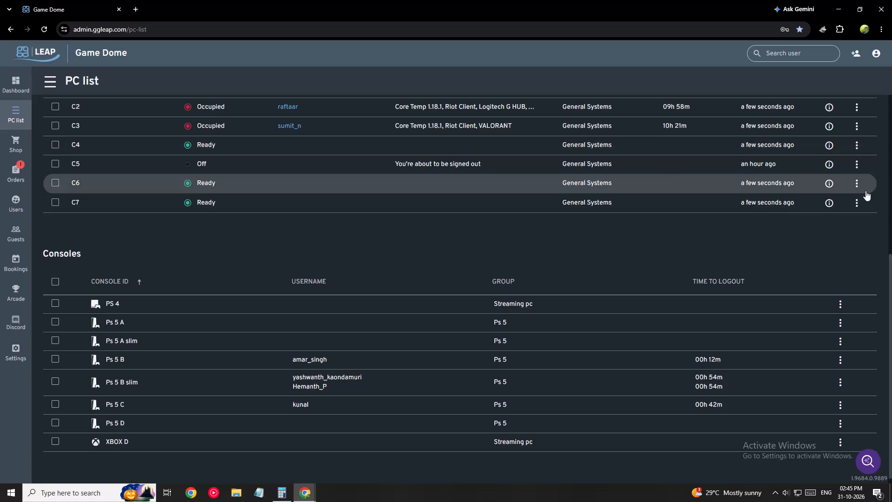
Switch to the GD VIMAN MNAGAR spreadsheet and record bread with 65 cash under the 10/31/26 daily expenses.
key(alt+Tab)
drag(566, 323, 577, 319)
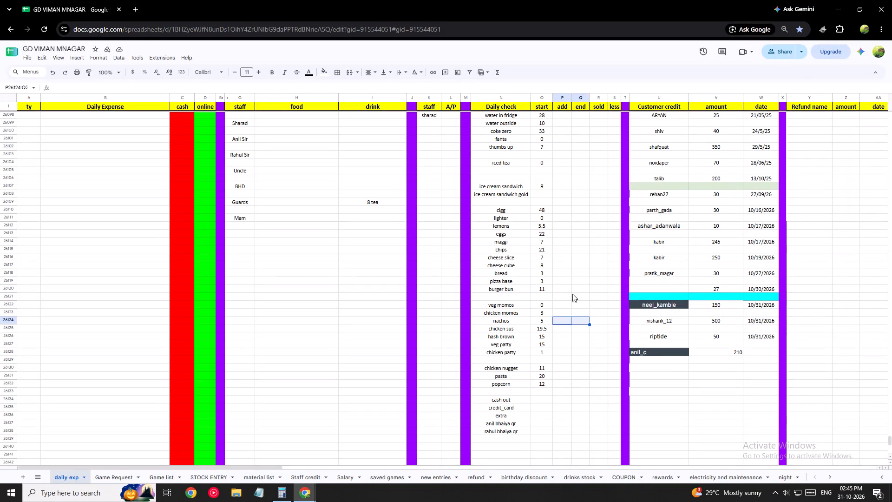
click(569, 279)
click(560, 272)
scroll(247, 322, up, 4)
click(121, 265)
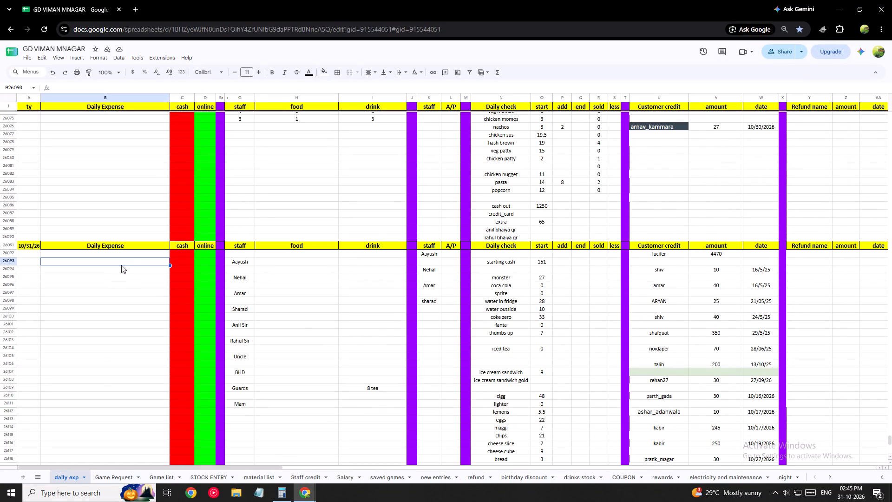
click(129, 265)
click(139, 265)
click(150, 267)
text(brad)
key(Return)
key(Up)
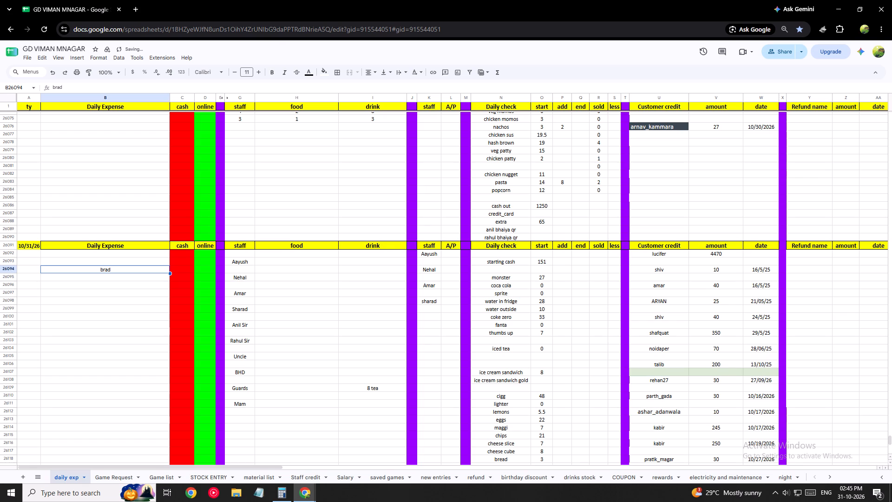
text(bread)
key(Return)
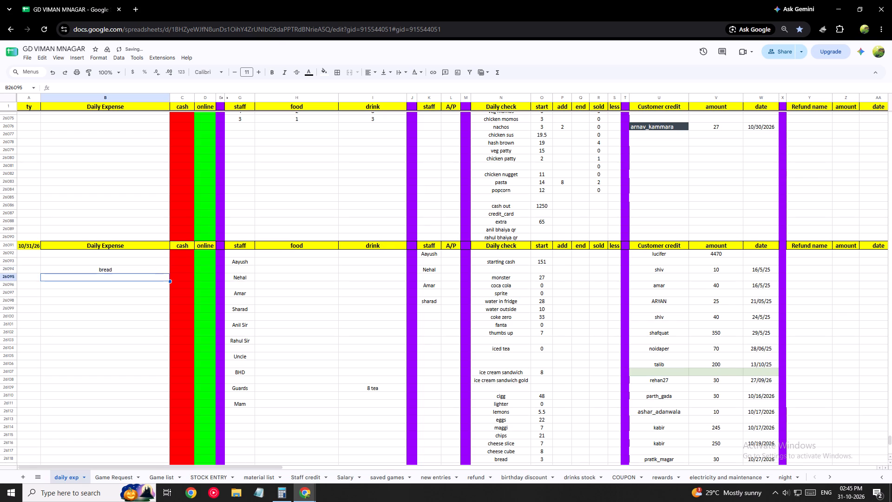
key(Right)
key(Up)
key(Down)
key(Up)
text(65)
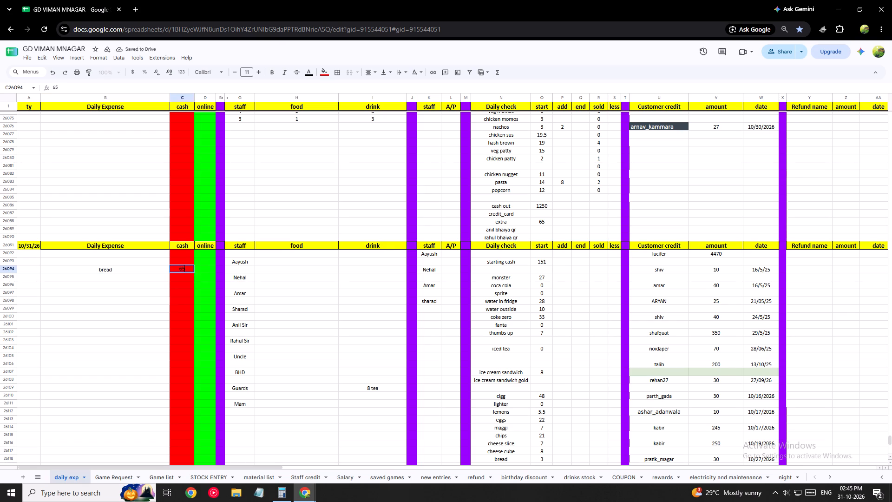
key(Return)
Add 2 ltr milk with 120 cash in the row above bread, keeping bread as the entry below.
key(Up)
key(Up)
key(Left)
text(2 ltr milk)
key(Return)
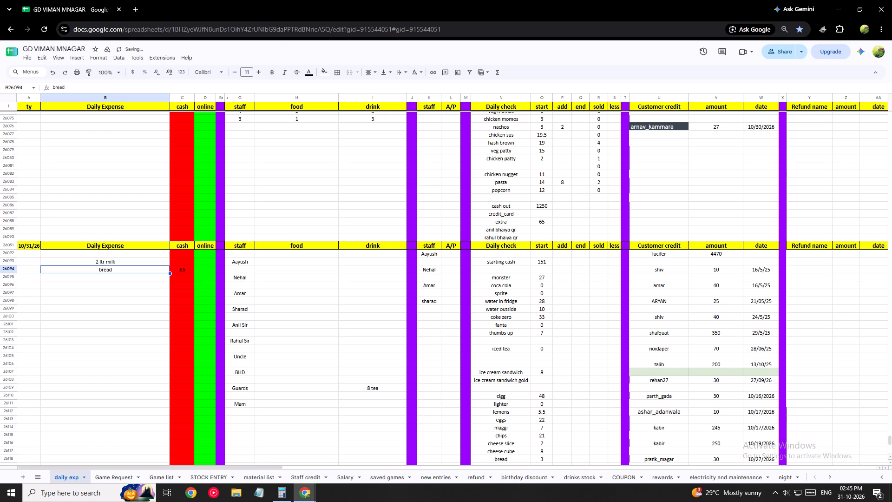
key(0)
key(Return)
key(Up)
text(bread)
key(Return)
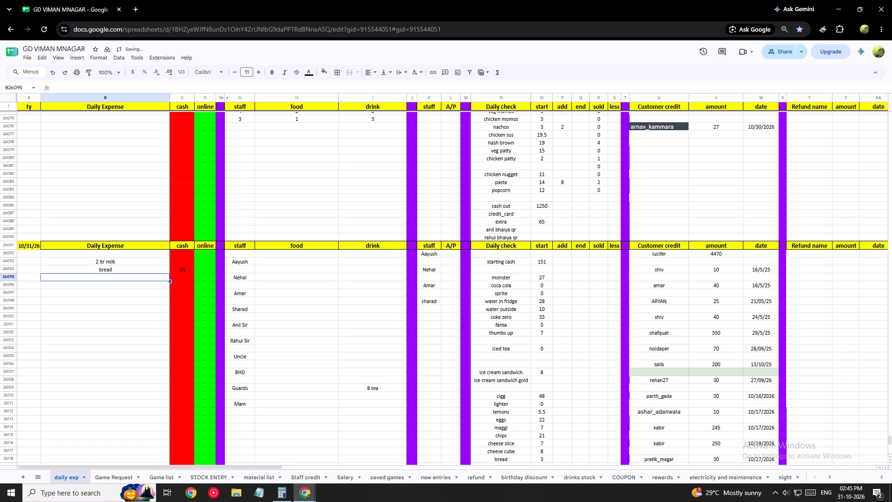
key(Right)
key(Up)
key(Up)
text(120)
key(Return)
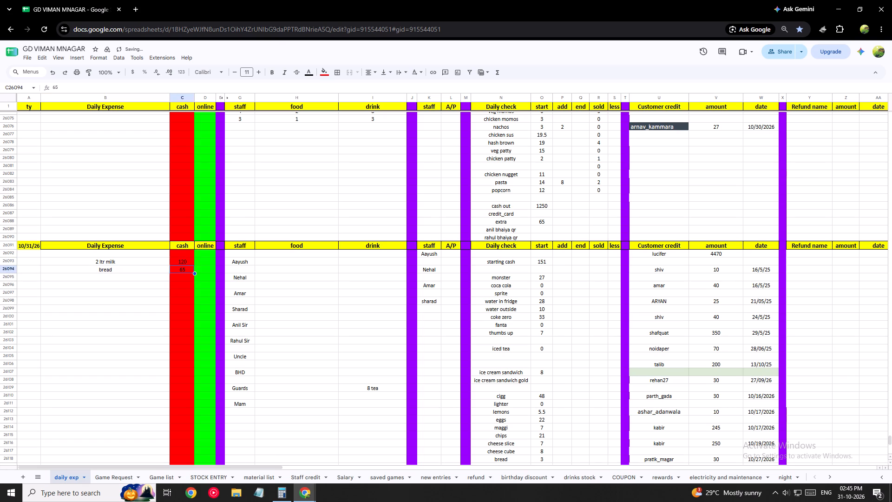
Select the milk and bread cash amounts and display their sum in the selection summary.
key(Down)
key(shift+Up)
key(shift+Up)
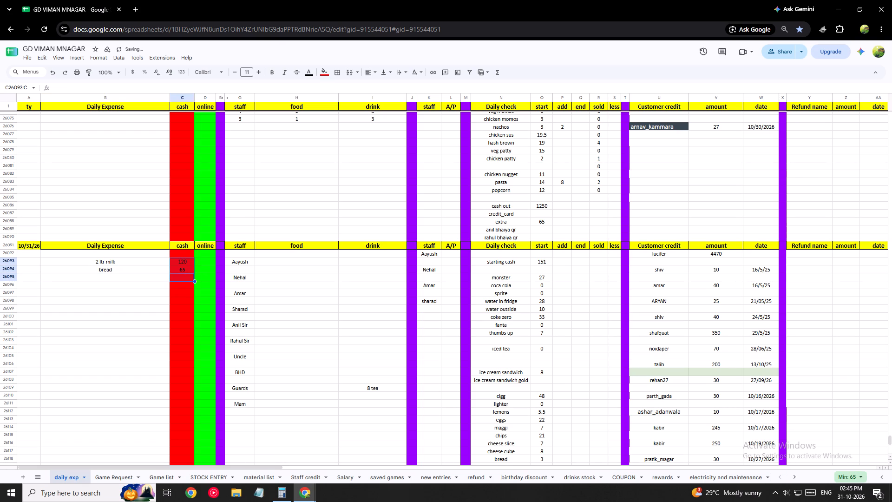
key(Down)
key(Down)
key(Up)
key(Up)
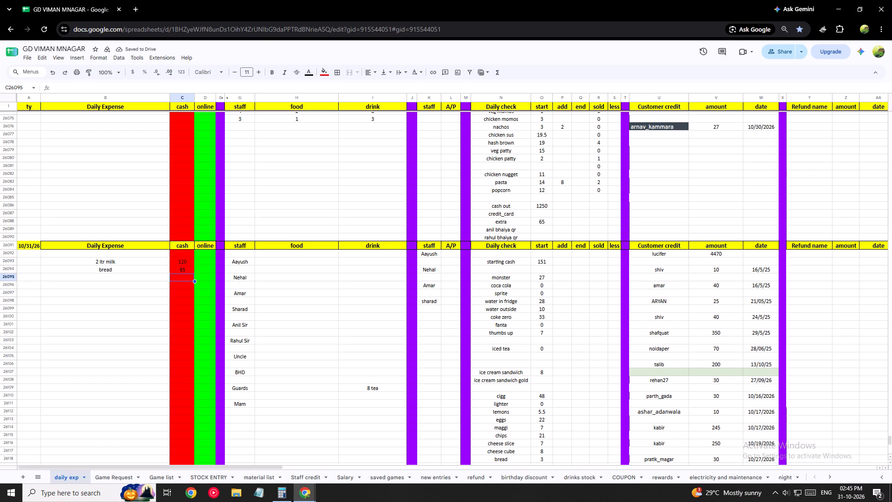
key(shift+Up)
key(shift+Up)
scroll(702, 443, down, 1)
click(857, 479)
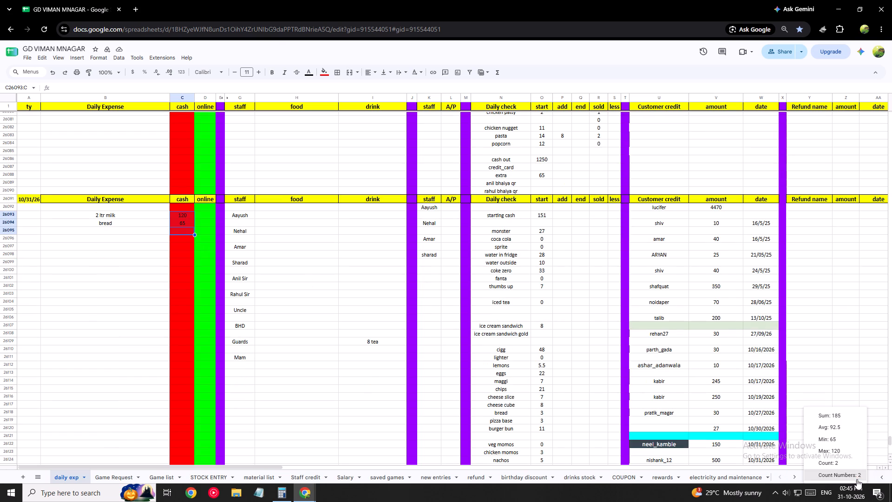
click(833, 419)
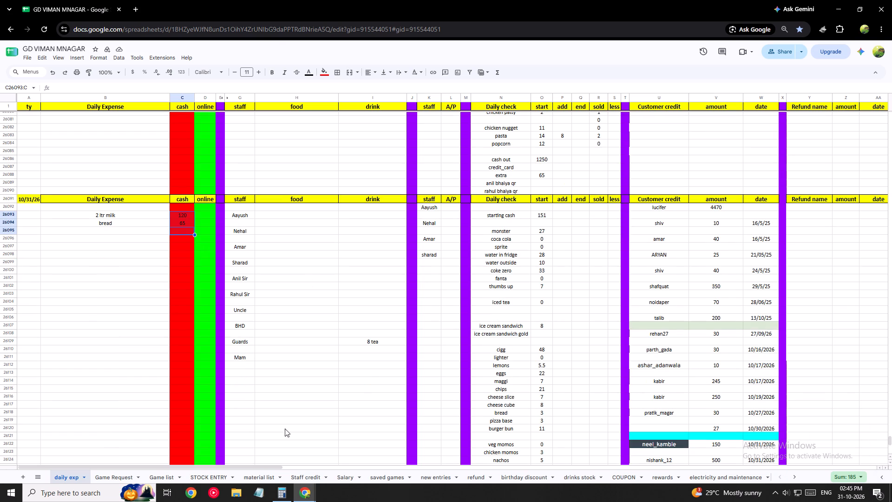
scroll(226, 409, down, 3)
scroll(106, 272, up, 2)
click(147, 221)
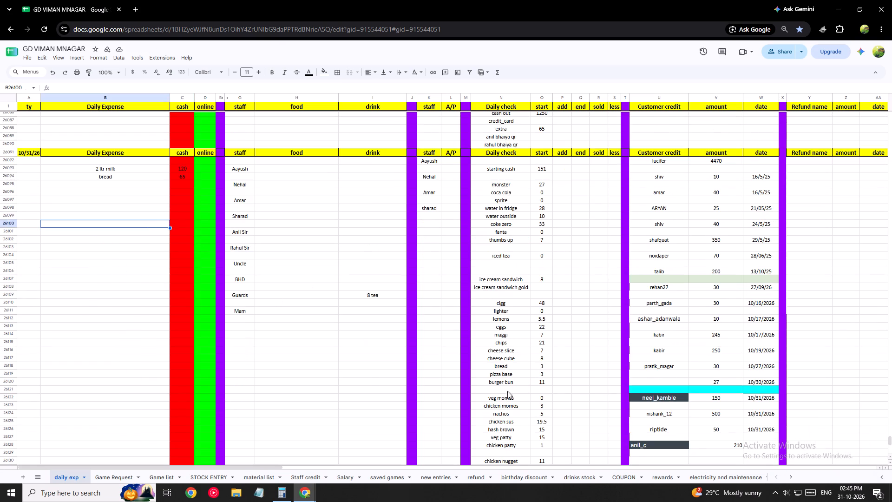
scroll(508, 397, down, 3)
drag(737, 330, 732, 141)
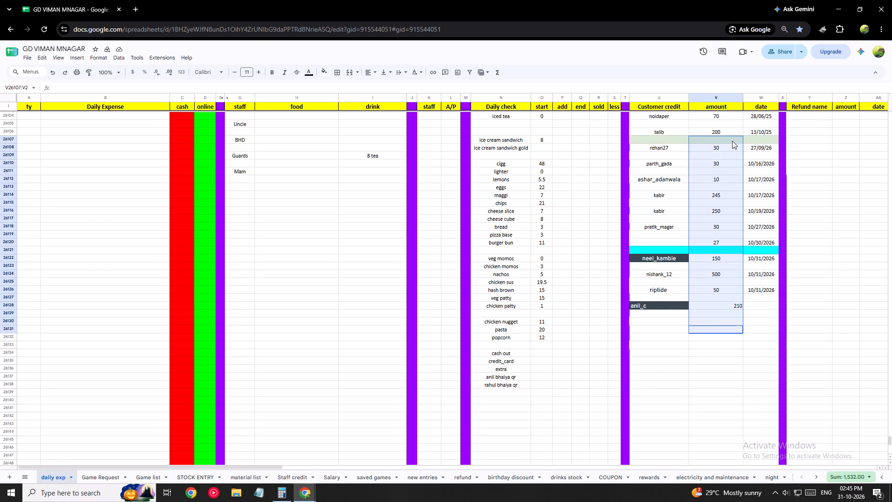
drag(732, 141, 737, 178)
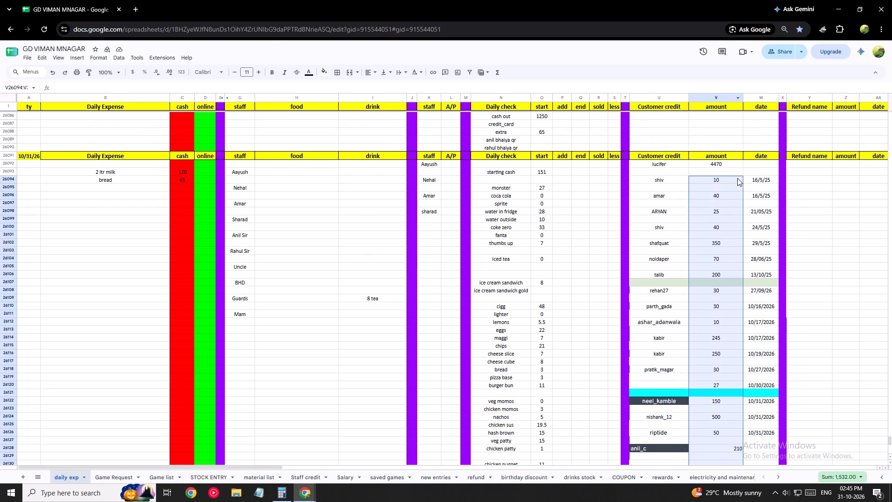
drag(737, 178, 737, 165)
scroll(644, 371, down, 2)
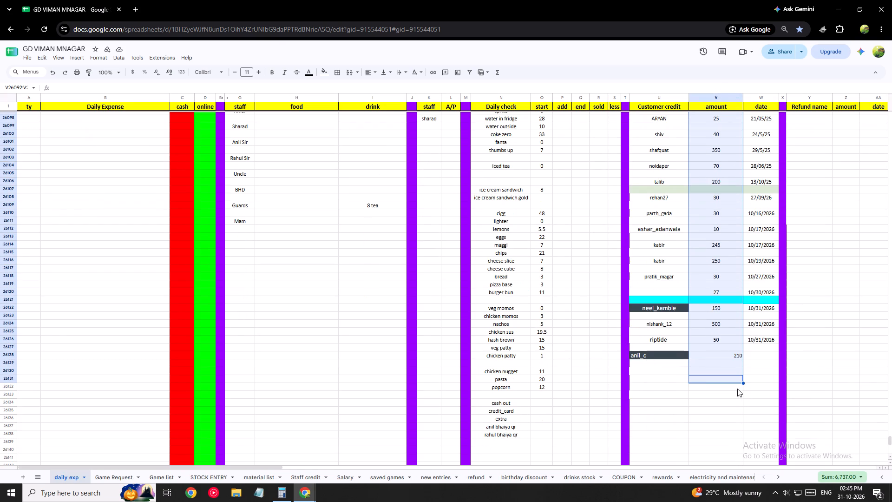
click(704, 430)
click(721, 355)
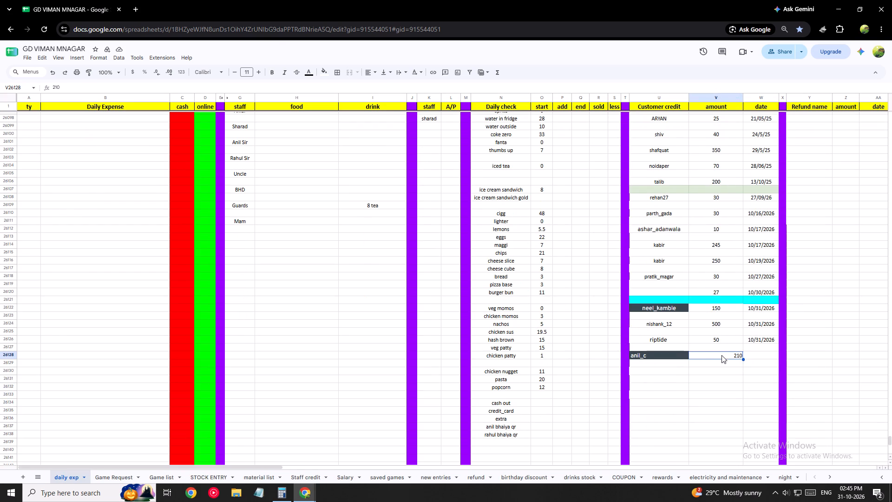
click(374, 73)
click(386, 82)
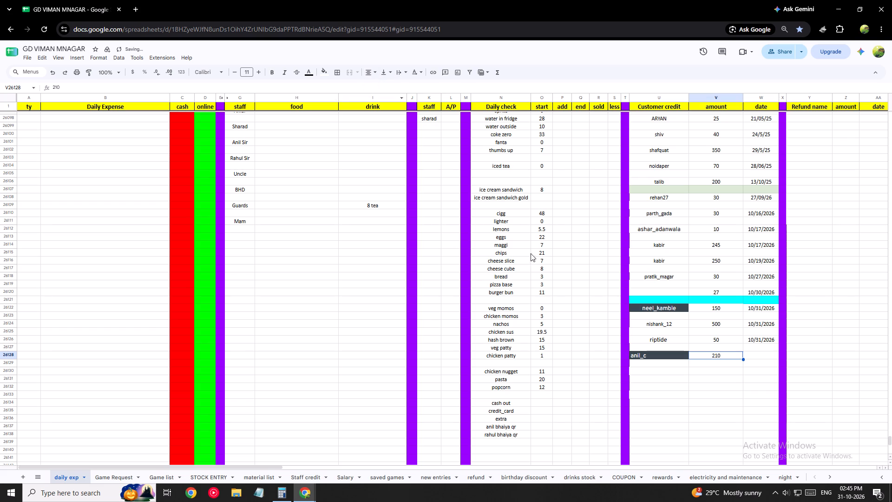
click(752, 360)
click(711, 361)
click(738, 353)
click(743, 355)
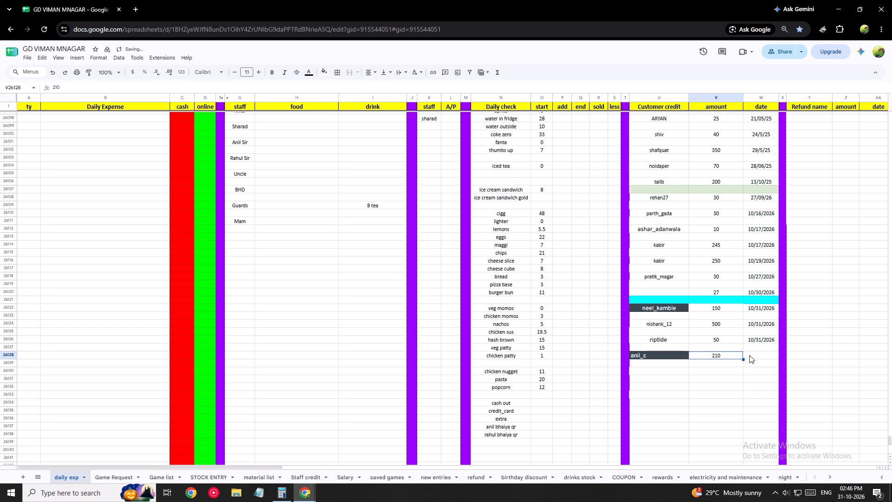
click(754, 355)
click(762, 339)
key(ctrl+c)
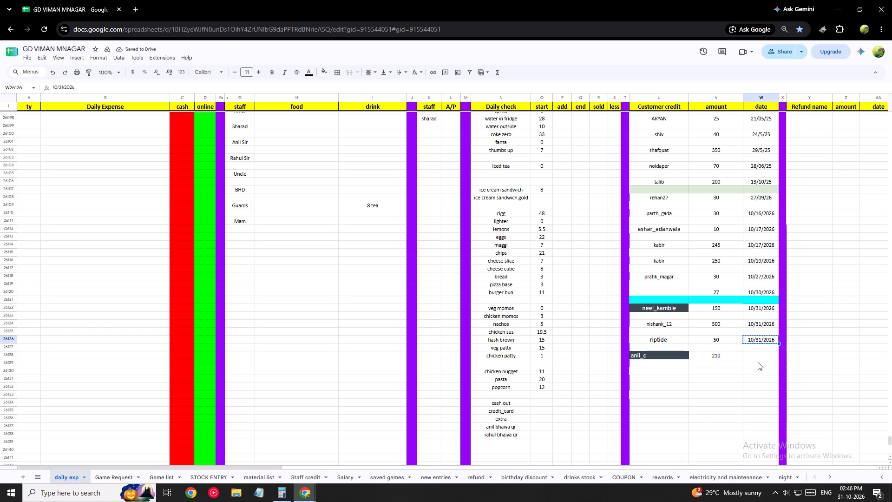
click(757, 361)
click(756, 354)
key(ctrl+v)
click(697, 396)
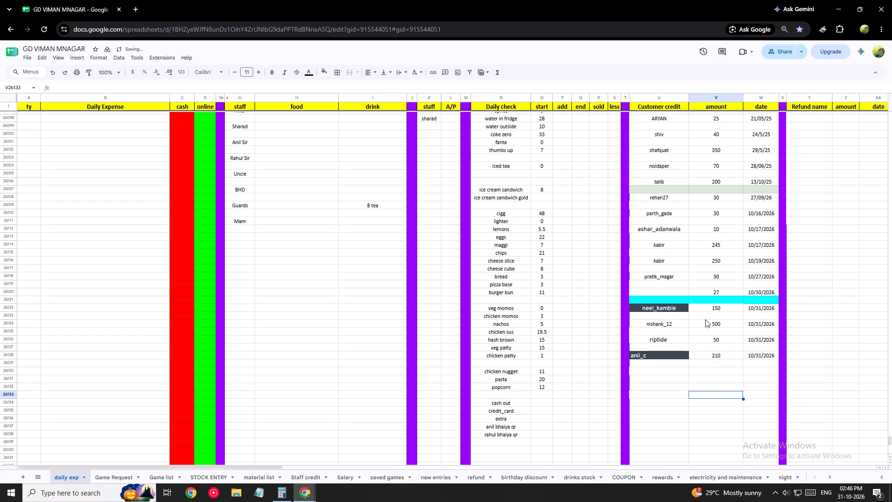
Enter the customer's username for the 27 credit dated 10/30/2026, matching the previous day's section.
click(679, 299)
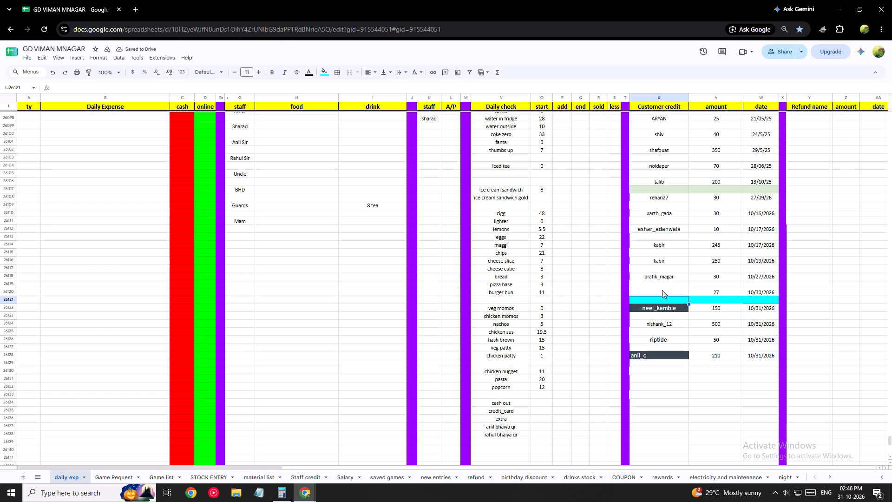
click(662, 290)
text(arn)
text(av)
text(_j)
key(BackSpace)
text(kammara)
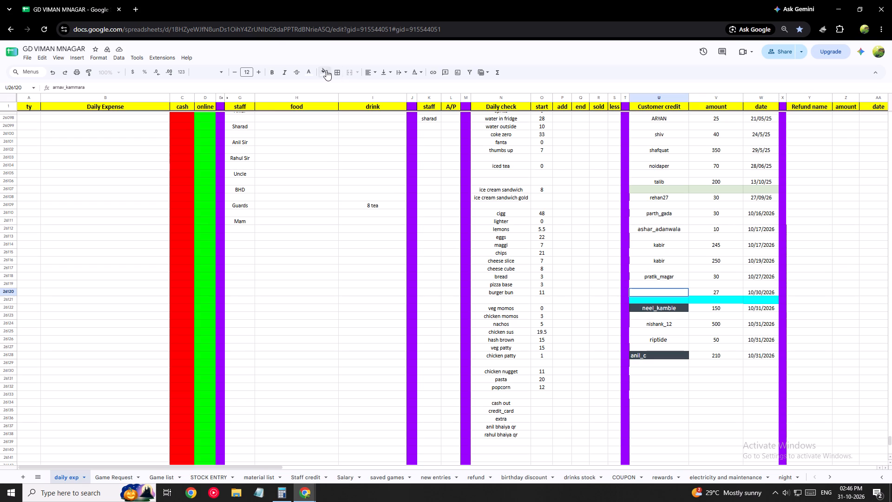
Set the text colour of the username on the 27 credit entry to black.
click(312, 70)
click(309, 98)
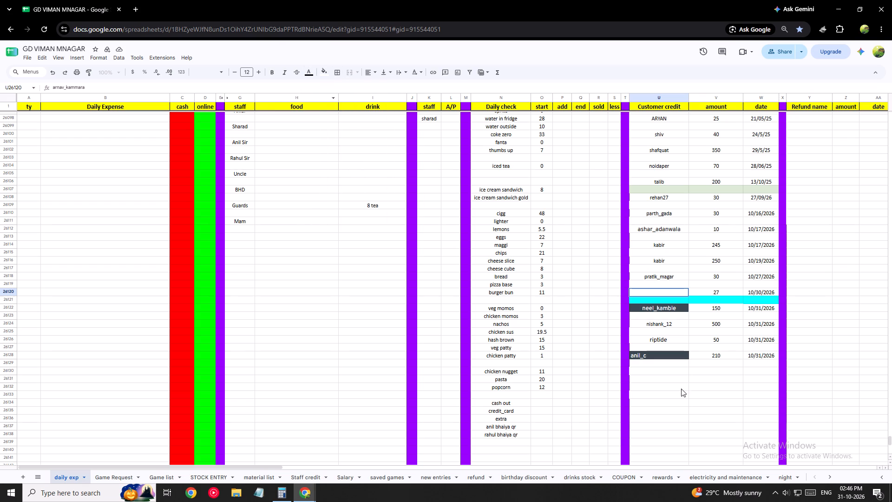
click(680, 399)
click(671, 292)
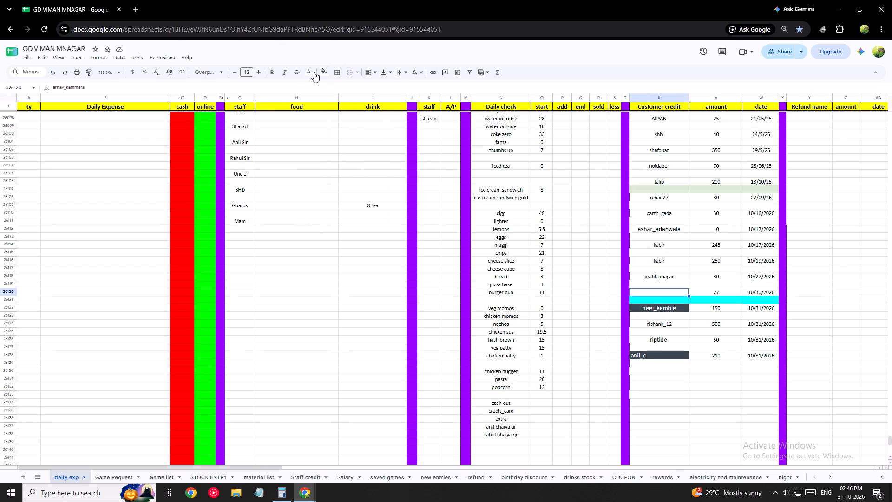
click(313, 72)
click(311, 95)
click(715, 404)
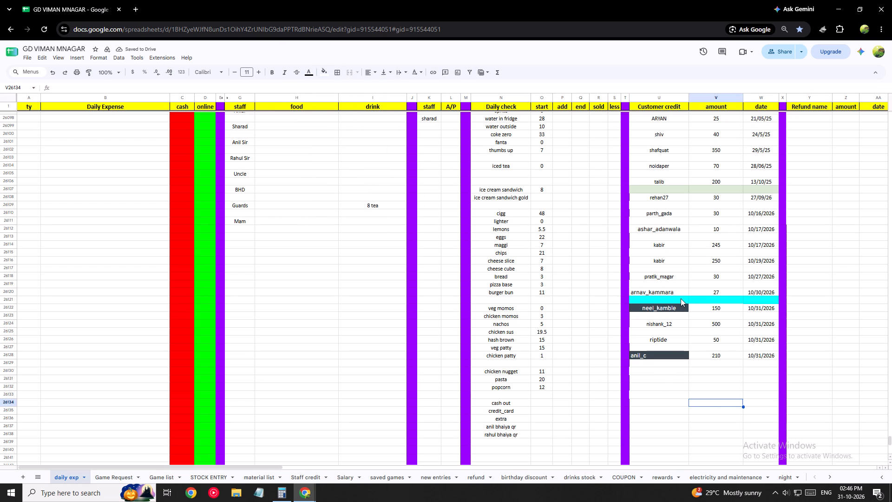
Recolour the cyan divider cells between the 10/30/2026 and 10/31/2026 credit entries to a medium-light cornflower blue.
scroll(597, 293, up, 2)
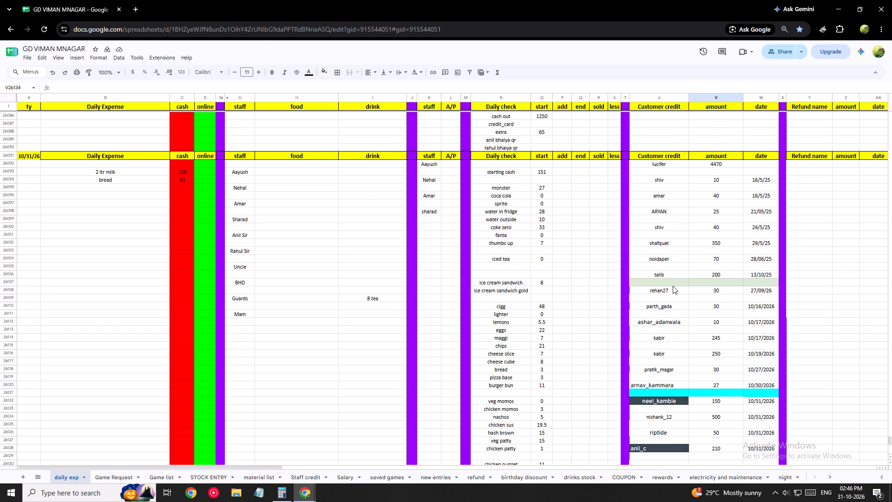
scroll(663, 351, down, 2)
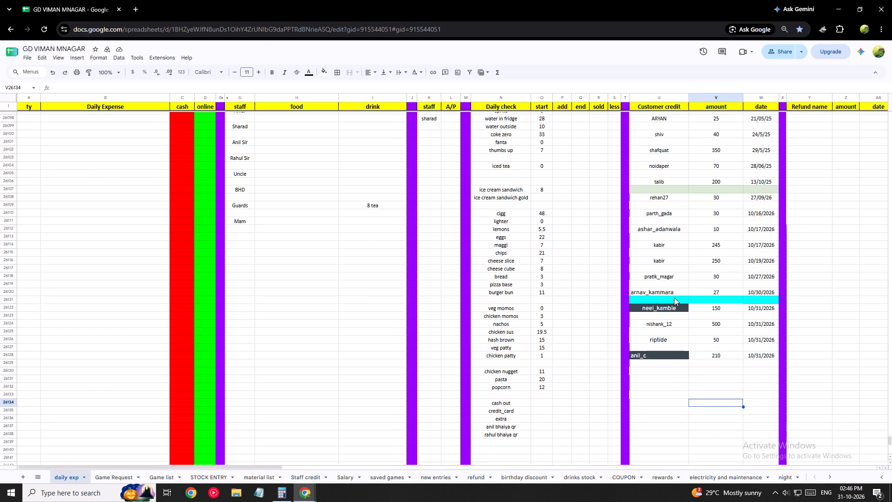
drag(655, 296, 751, 304)
click(730, 322)
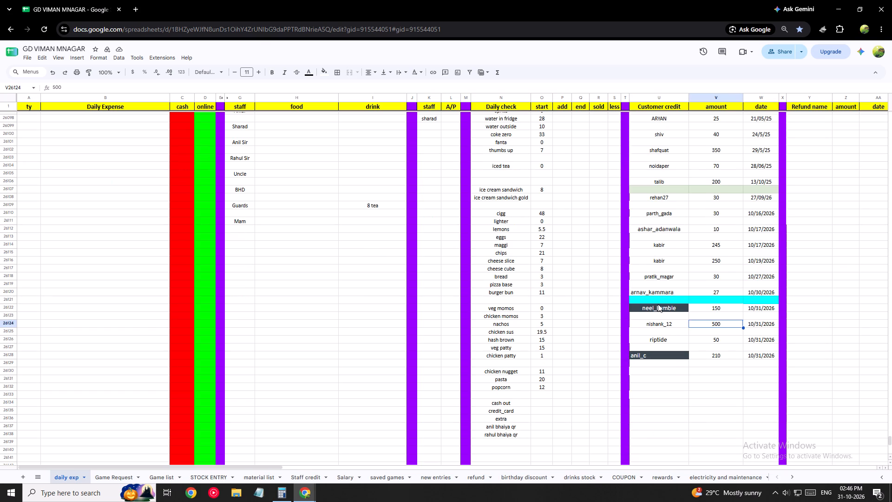
drag(668, 301, 753, 301)
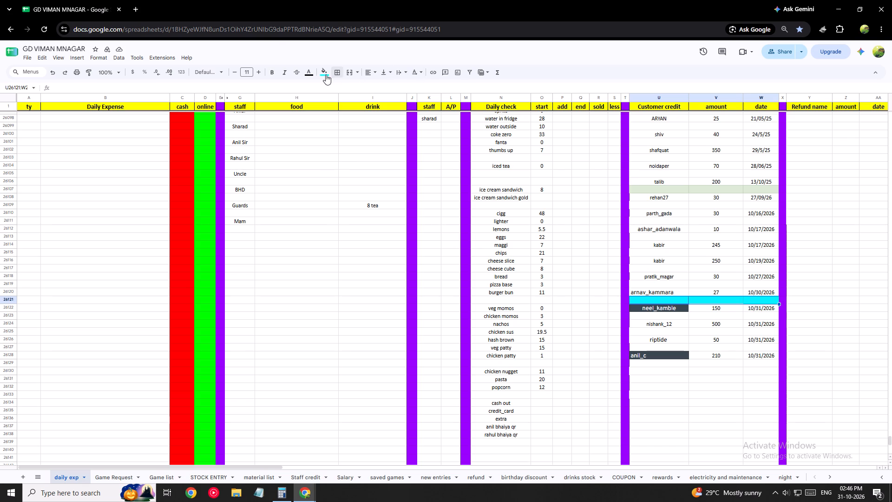
click(325, 74)
click(372, 106)
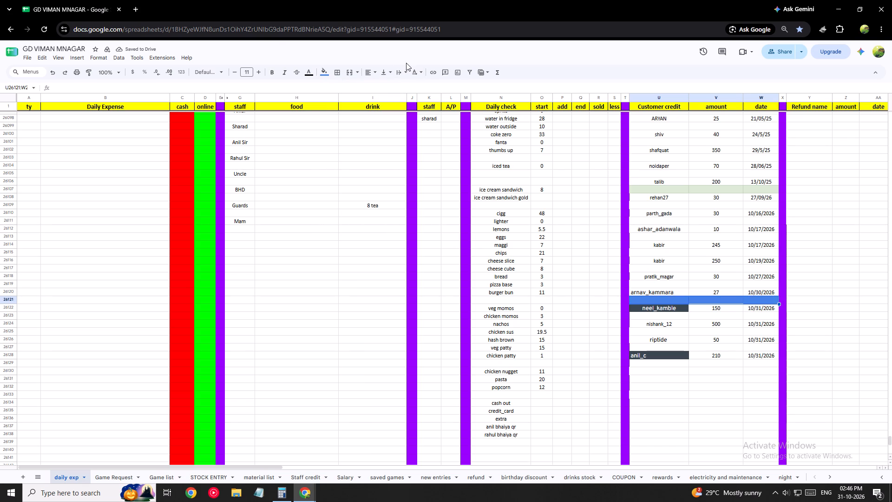
click(324, 70)
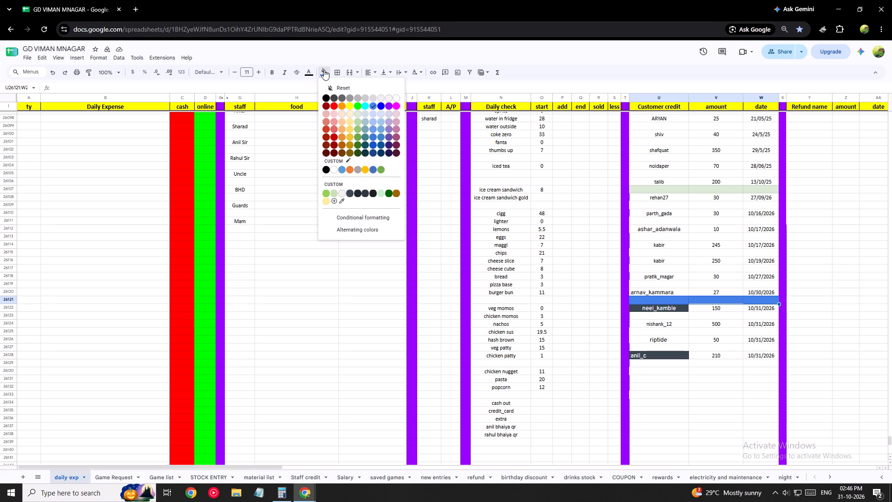
click(375, 116)
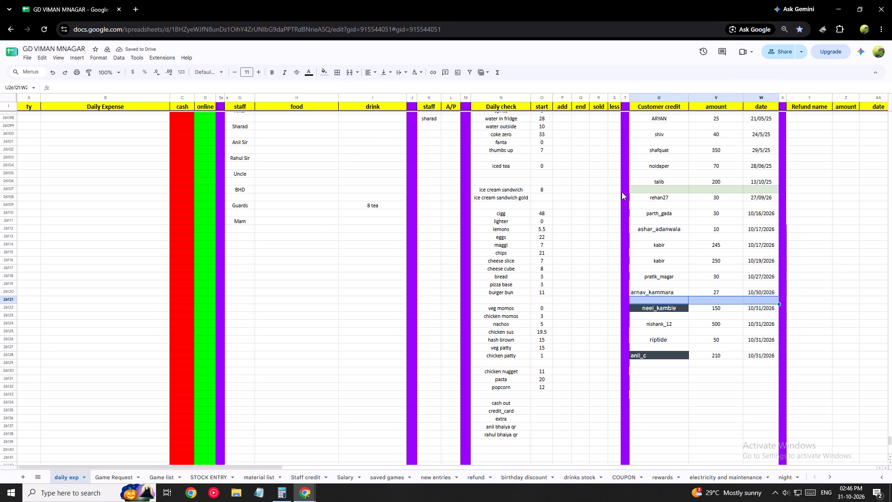
click(322, 70)
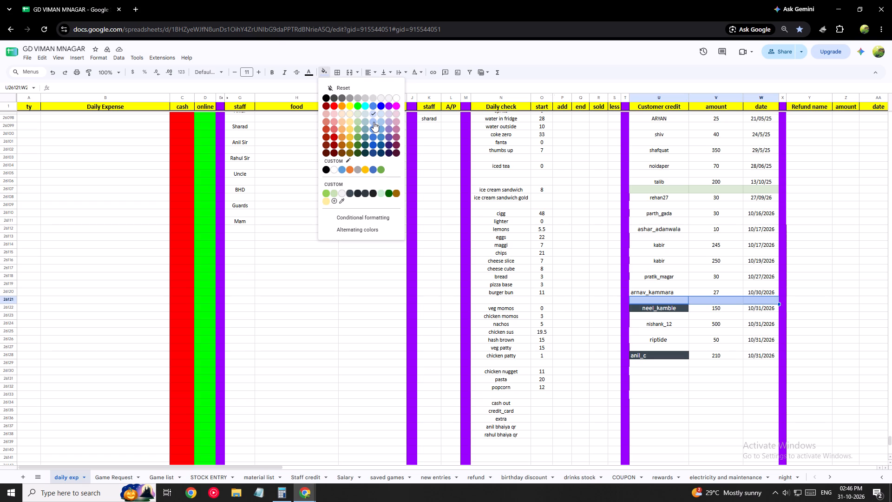
click(374, 122)
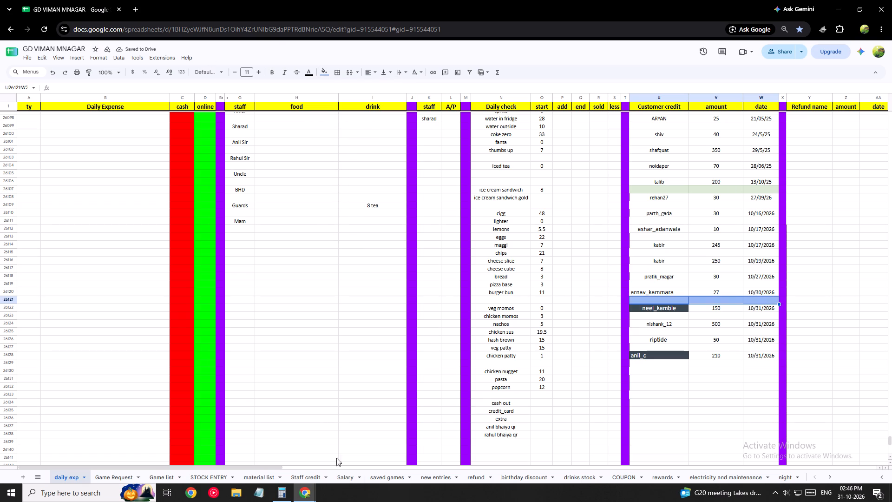
Bring up the calculator and close it.
click(289, 499)
click(304, 496)
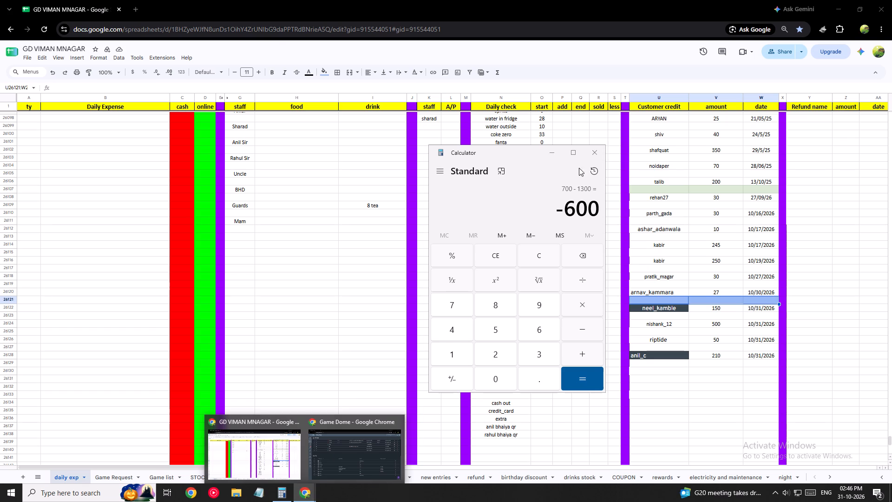
click(599, 153)
Switch back to the Game Dome admin window showing the PC list.
click(307, 496)
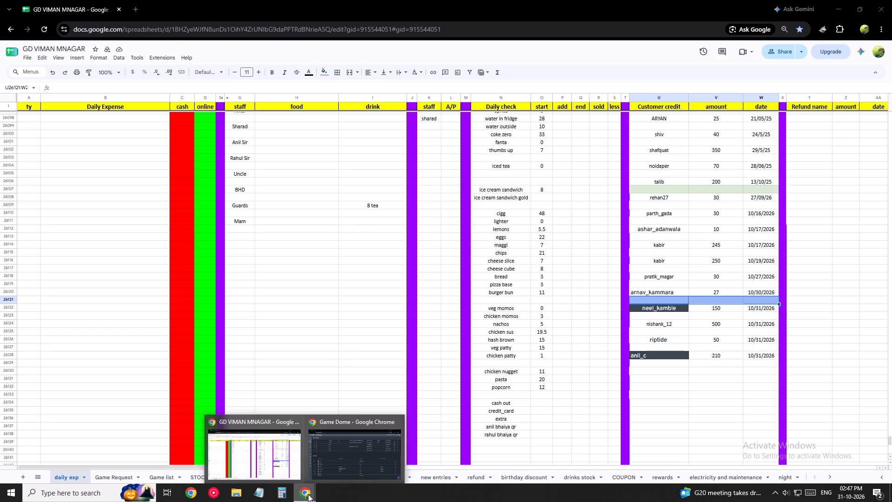
click(314, 473)
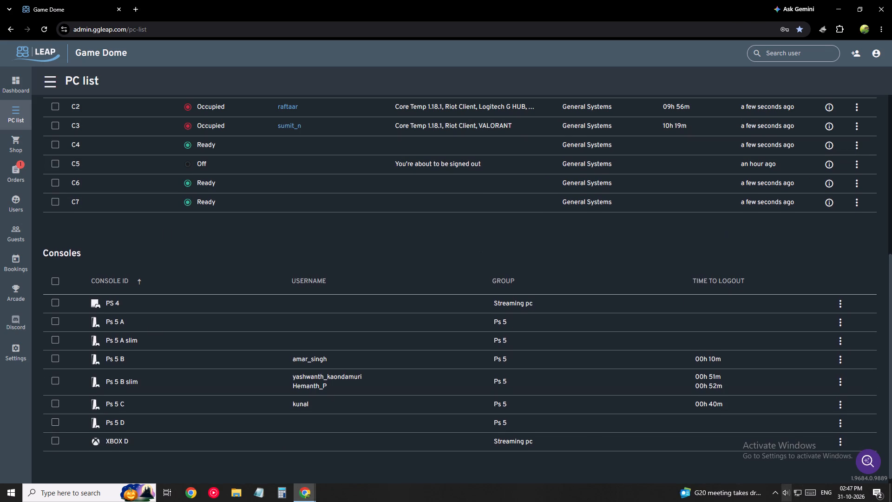
Show the hidden system tray icons.
click(778, 499)
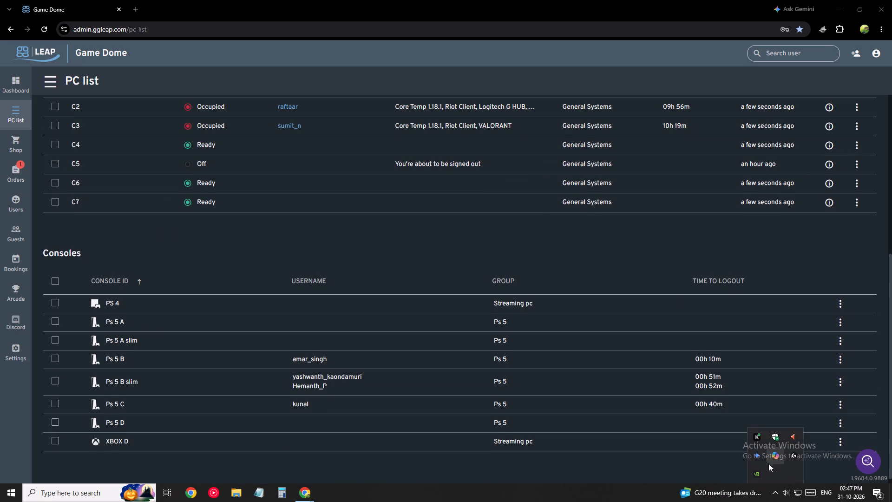
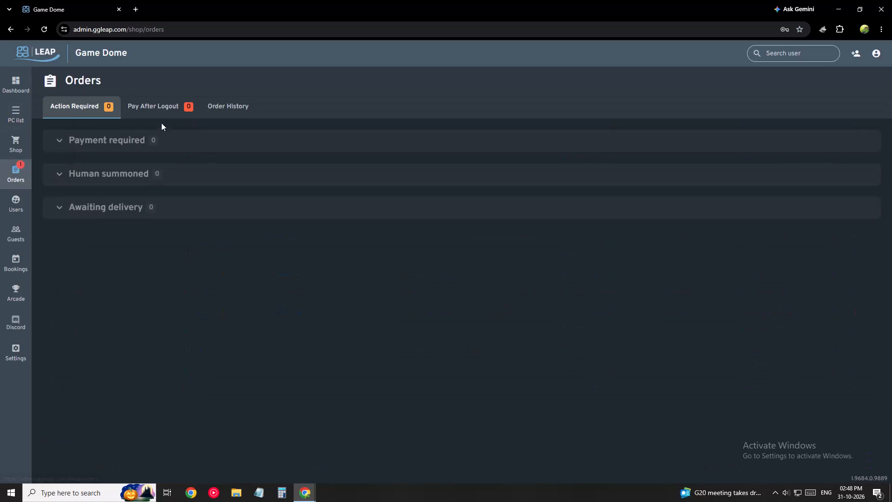
Bring up the order history in Orders.
click(162, 121)
click(174, 115)
drag(199, 110, 207, 107)
click(210, 106)
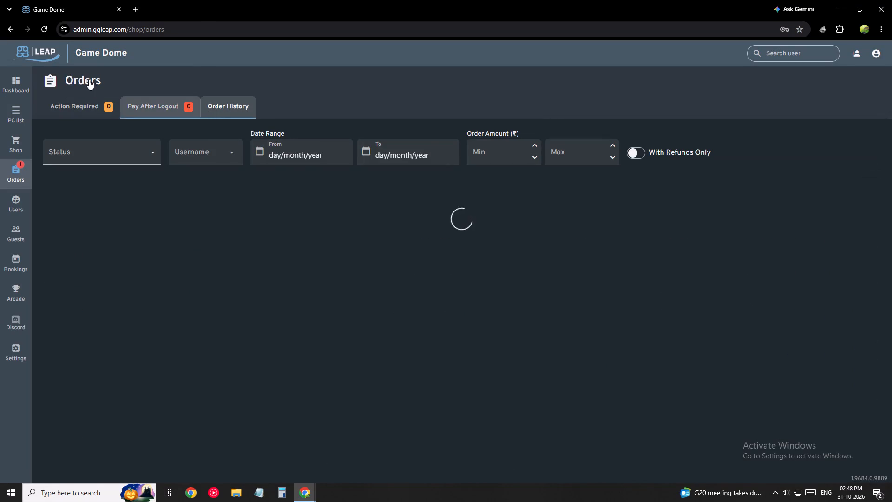
Return to the PC list to view the status of the computers.
click(0, 117)
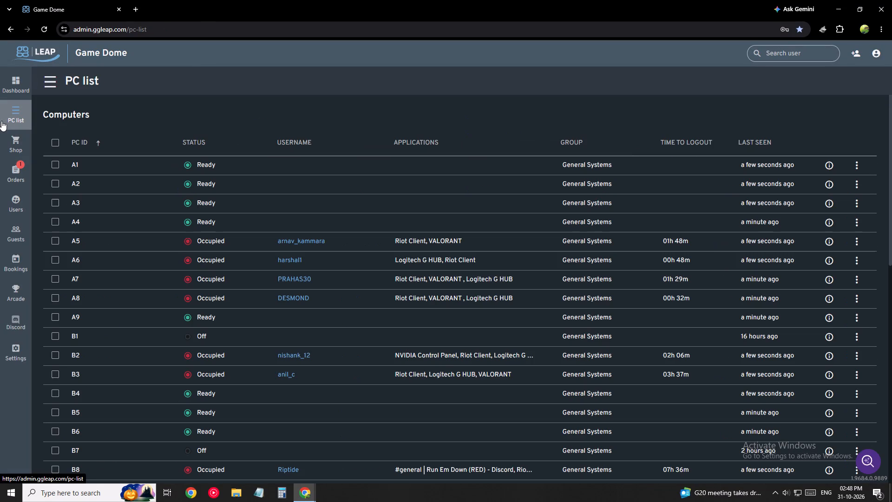
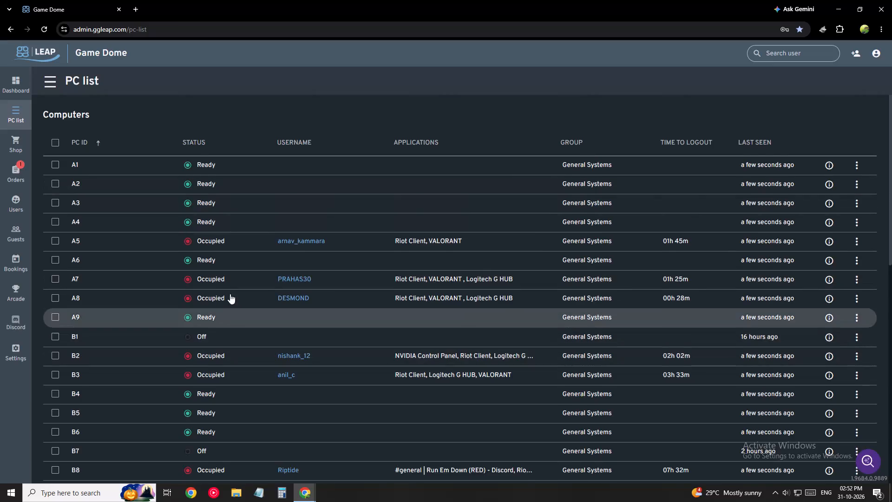
Check the Consoles section of the PC list for logged-in players and their time to logout.
scroll(234, 290, down, 14)
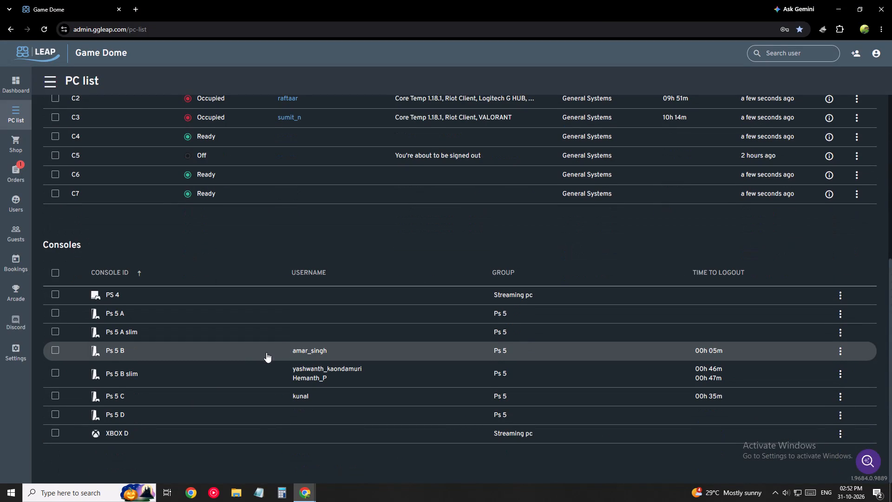
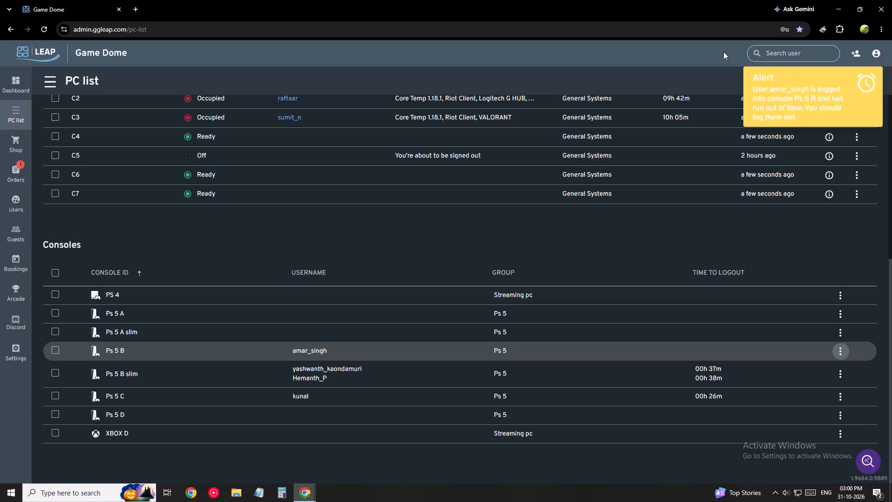
In the daily expense spreadsheet, enter 19 as the added quantity for bread in the 10/31/26 daily check.
click(772, 80)
key(alt+Tab)
scroll(346, 278, up, 2)
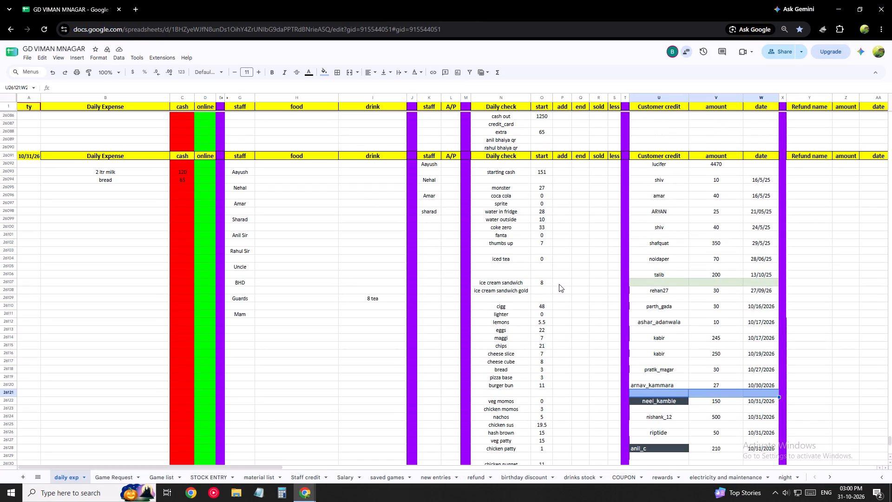
click(563, 336)
click(561, 357)
click(564, 371)
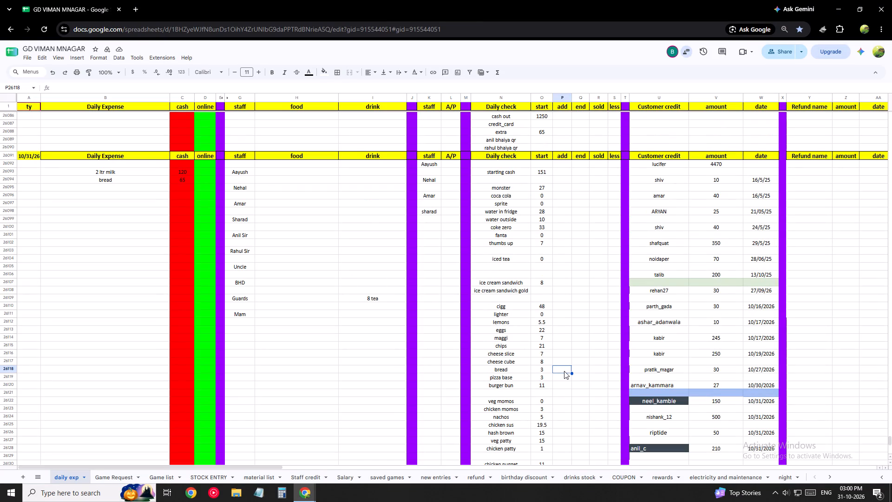
text(19)
key(Return)
Switch back to the Game Dome admin and log the player out of console Ps 5 B.
key(alt+Tab)
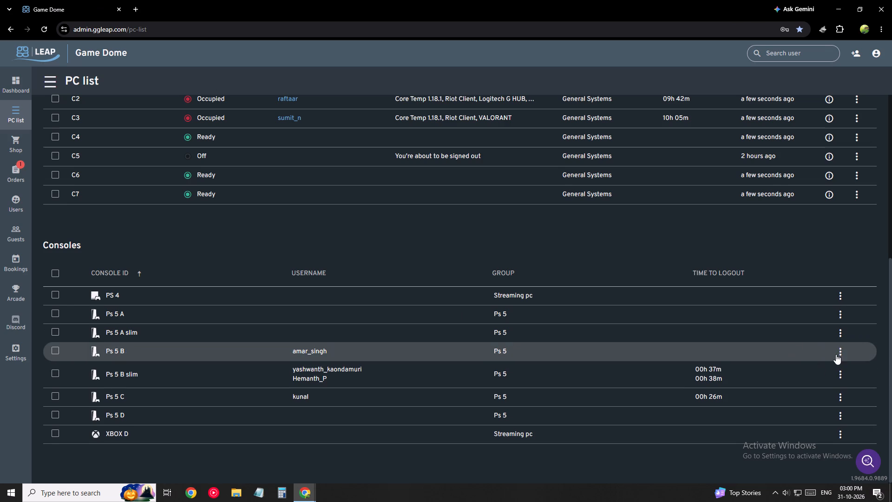
click(840, 354)
click(853, 380)
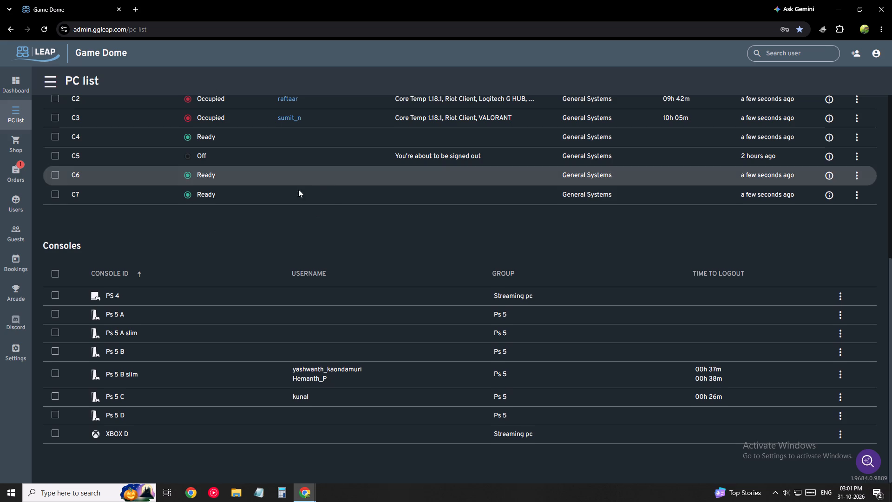
click(796, 39)
Sell two Cigg to DESMOND on PC A8 and charge the ₹60 order to credit card.
scroll(231, 252, up, 6)
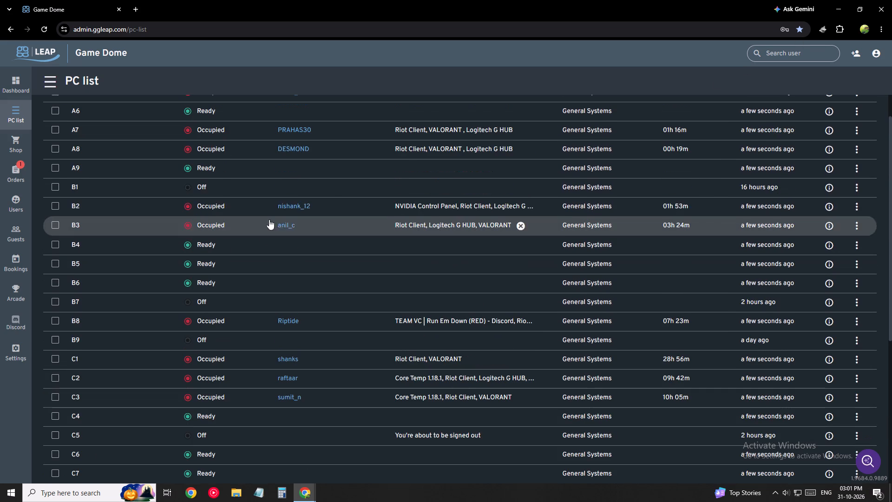
click(299, 147)
click(321, 152)
double_click(342, 217)
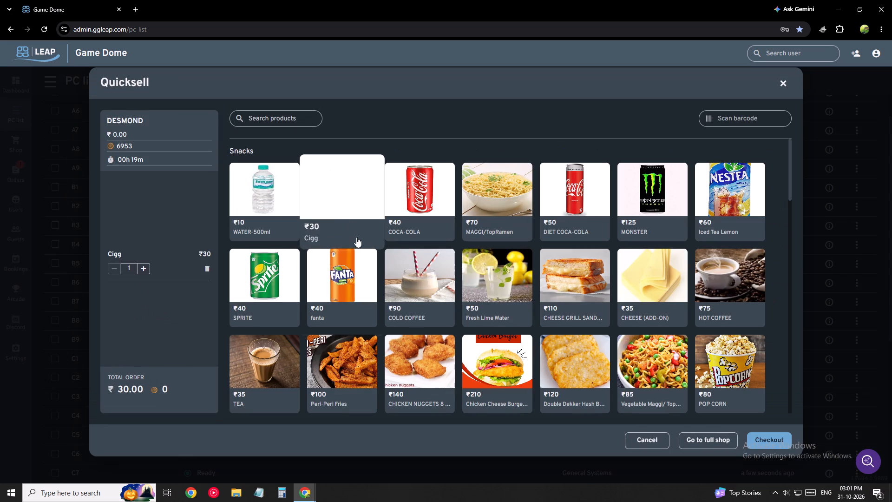
drag(774, 445, 772, 439)
click(246, 273)
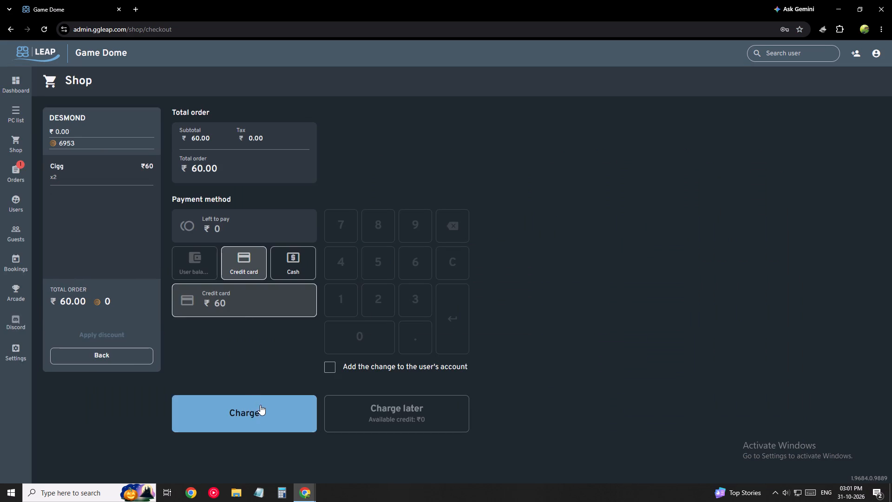
click(260, 405)
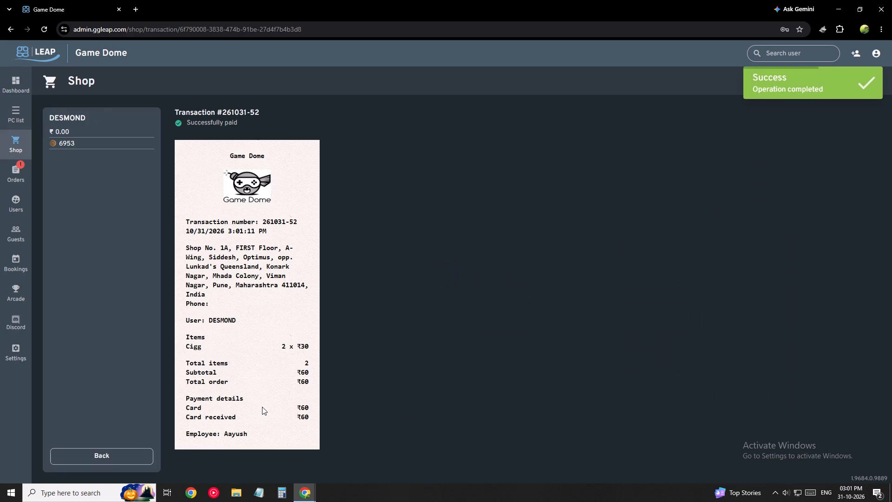
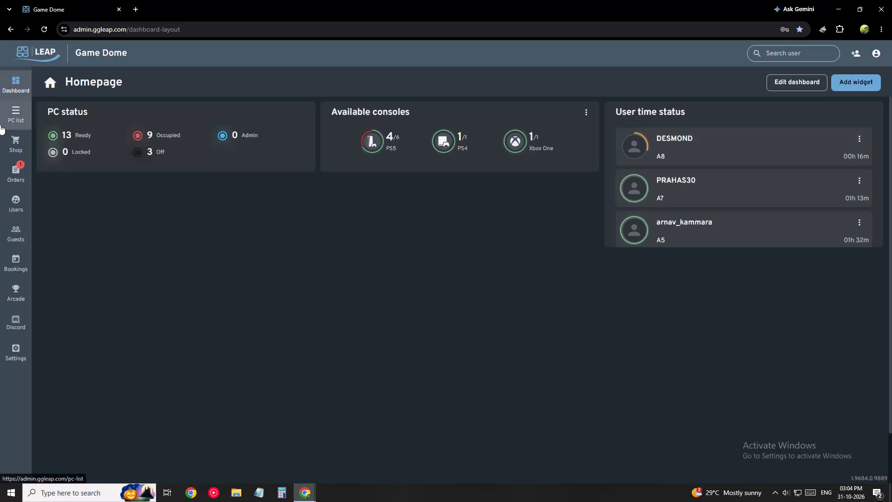
Review the PC list down to the consoles, checking who is logged in and their time to logout.
click(0, 125)
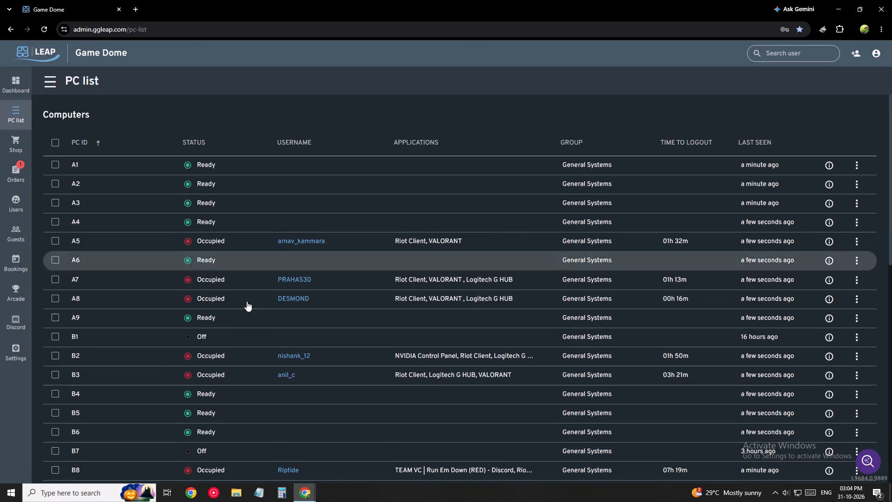
scroll(440, 382, down, 3)
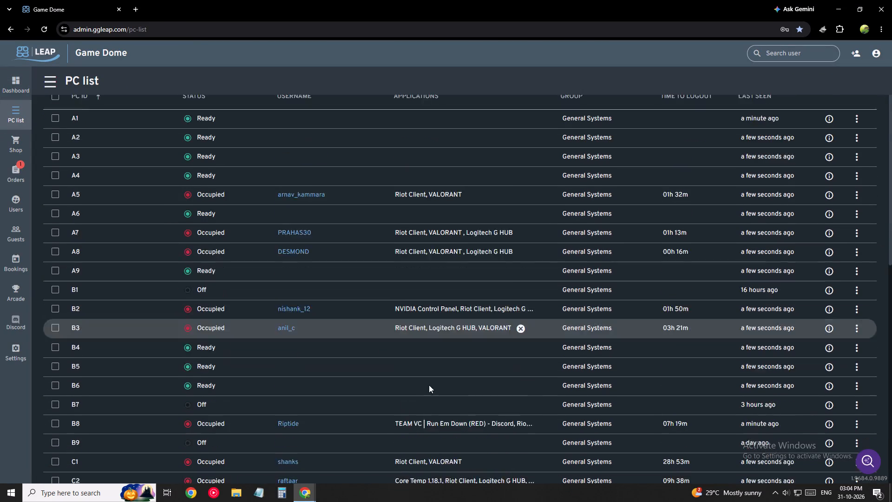
scroll(429, 385, down, 1)
scroll(310, 415, down, 17)
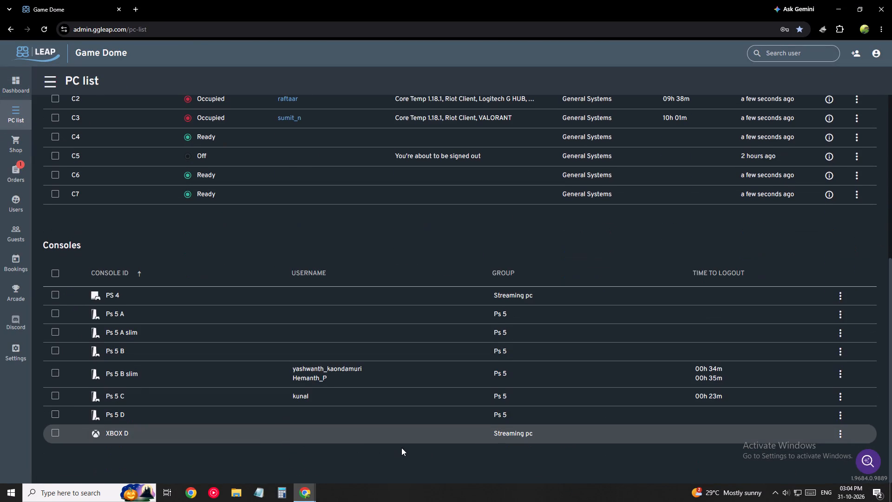
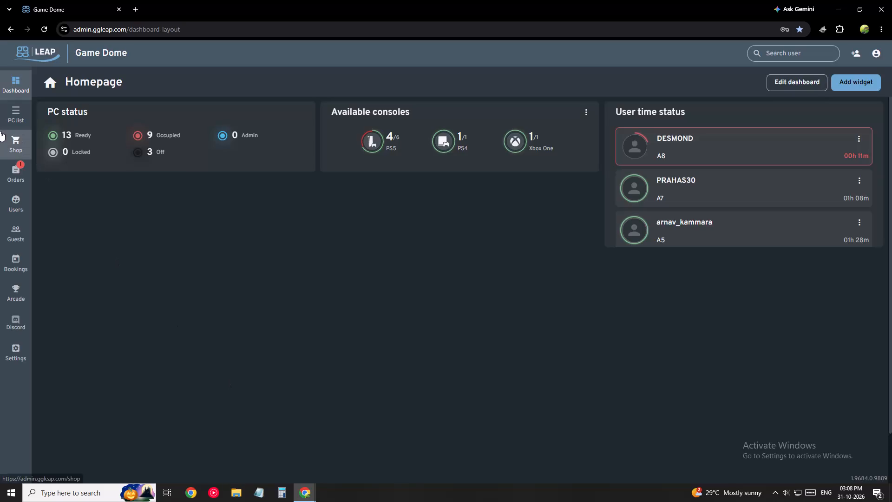
Check the consoles in the PC list, find the user manuel and open a full shop order for that account.
click(1, 121)
scroll(299, 289, down, 6)
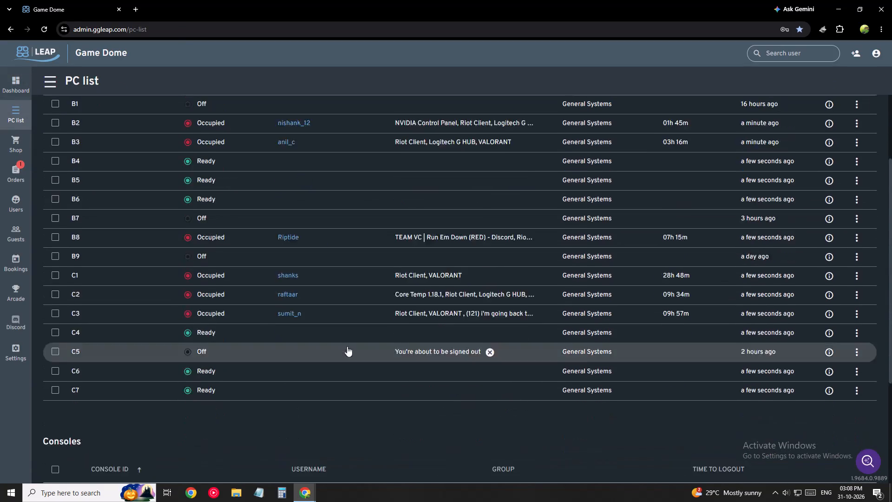
scroll(347, 346, down, 2)
scroll(365, 355, up, 1)
scroll(408, 383, down, 11)
click(797, 46)
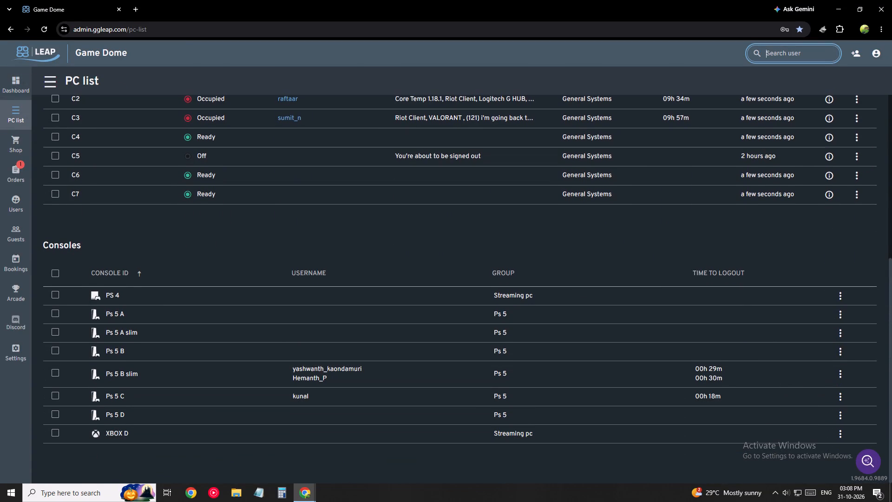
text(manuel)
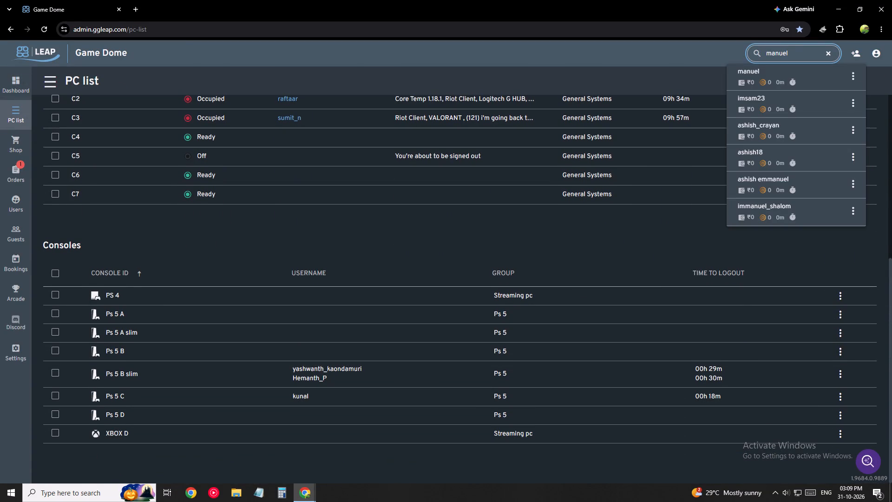
click(859, 79)
click(881, 81)
click(721, 442)
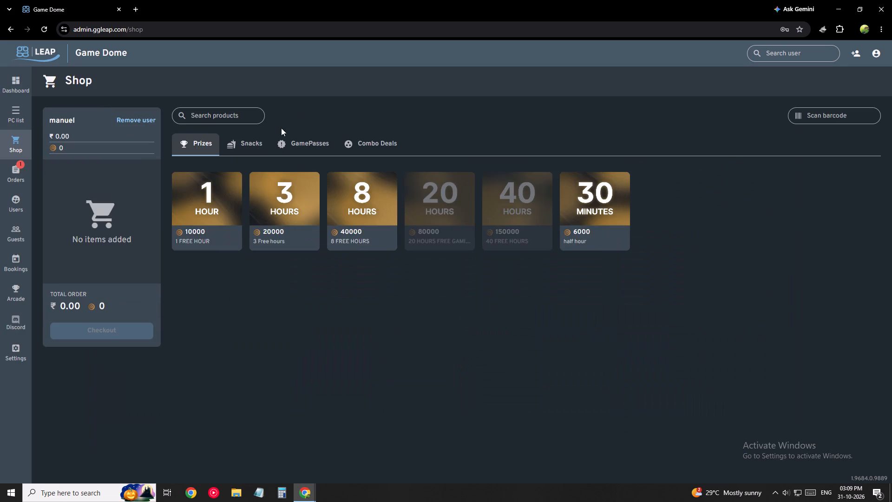
Sell manuel one Ps5 3 hr pass for ₹250 and charge it to credit card.
click(313, 139)
click(307, 168)
drag(200, 218, 92, 189)
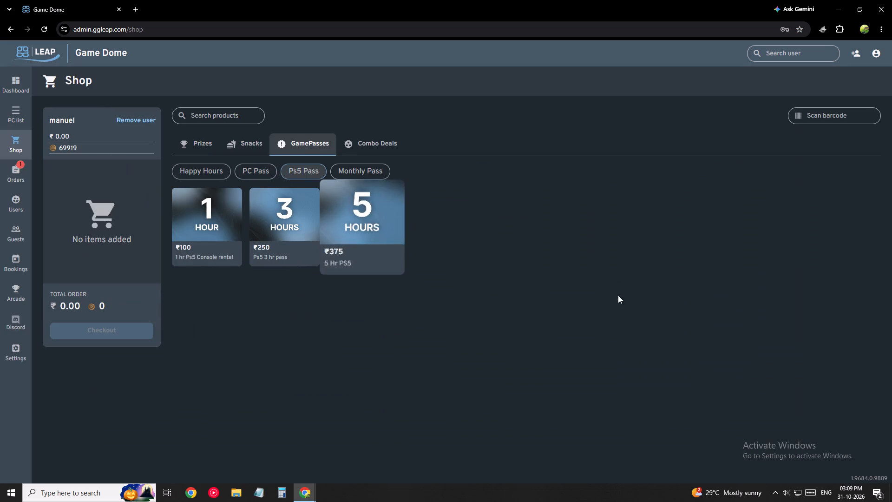
click(149, 184)
drag(261, 224, 138, 230)
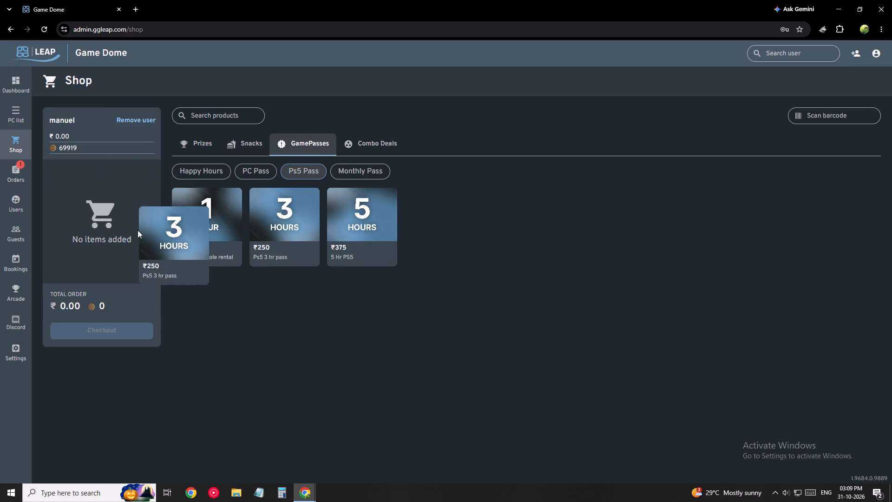
drag(138, 230, 133, 222)
drag(316, 237, 106, 231)
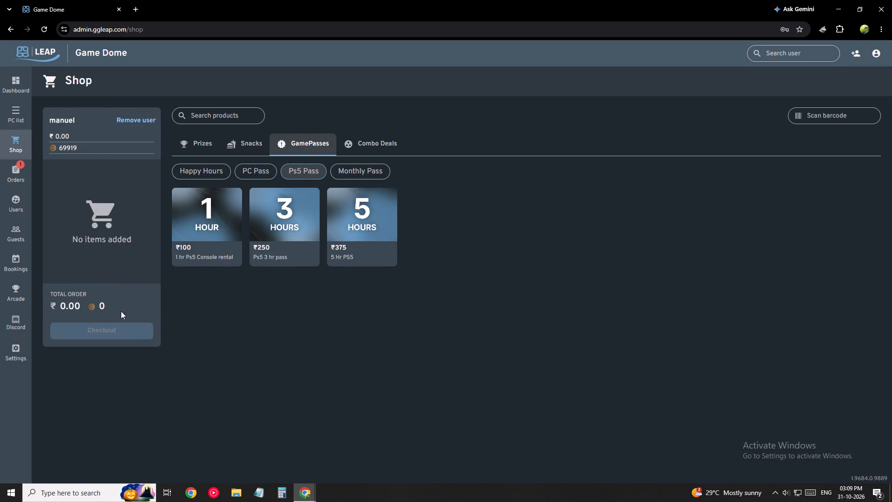
click(121, 331)
click(262, 260)
click(249, 409)
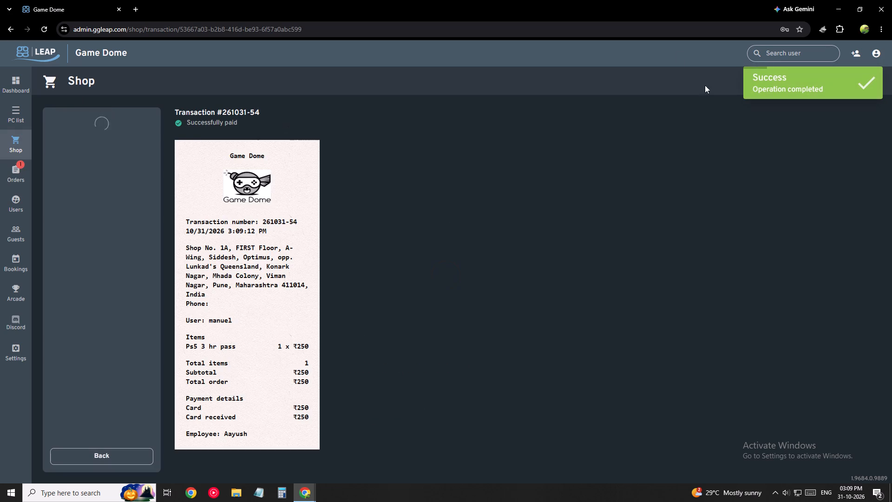
Find manuel again and quick-sell that account one MONSTER for ₹125, charged to credit card.
double_click(59, 119)
key(ctrl+c)
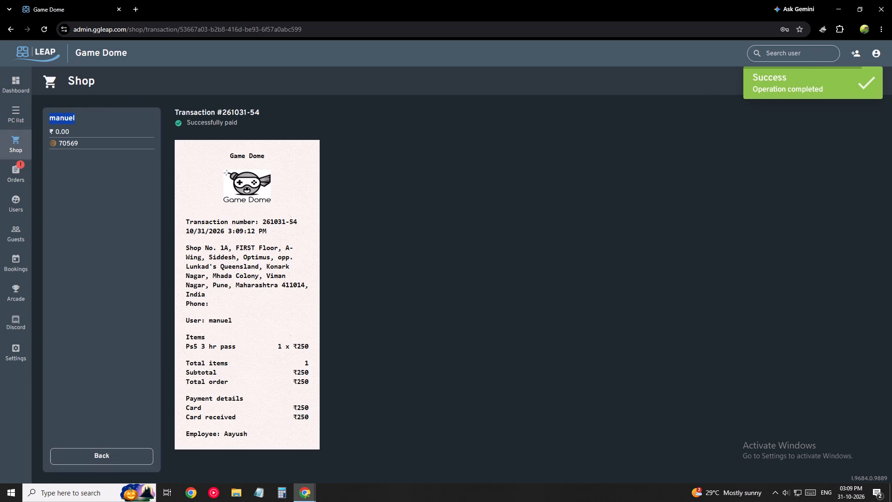
ctrl+click(782, 53)
key(ctrl+v)
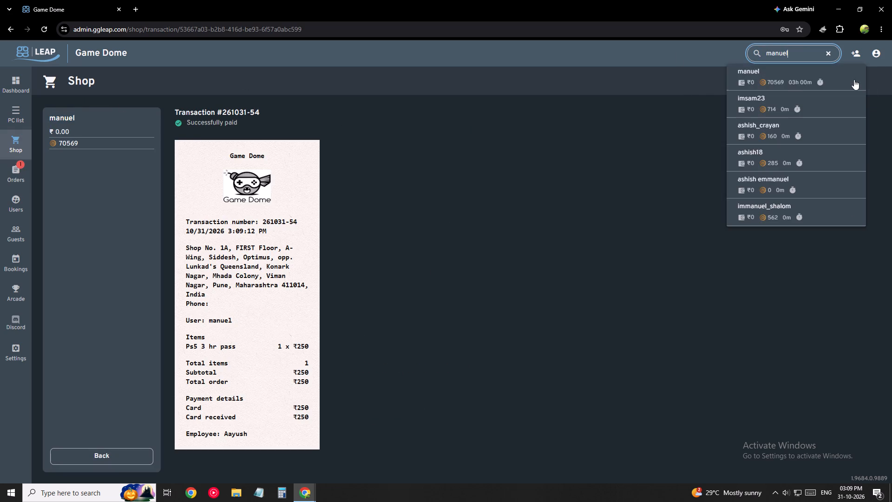
click(854, 79)
click(874, 82)
drag(666, 190, 131, 245)
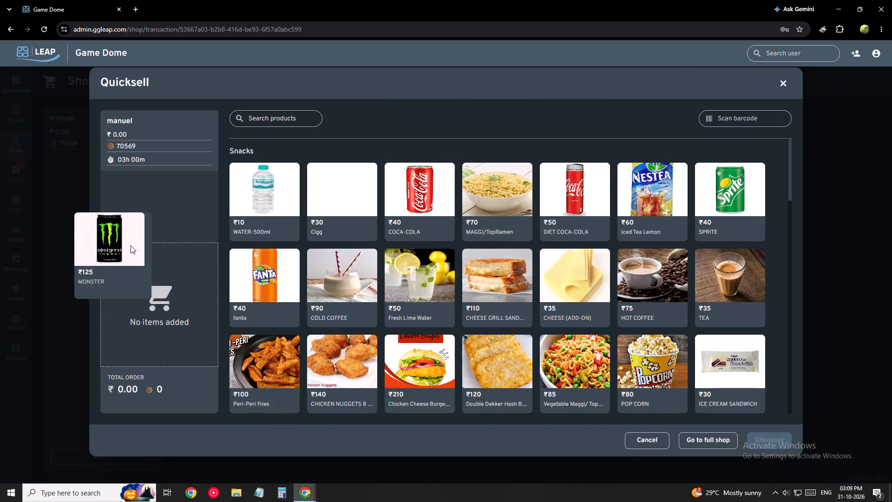
drag(131, 245, 145, 273)
click(774, 450)
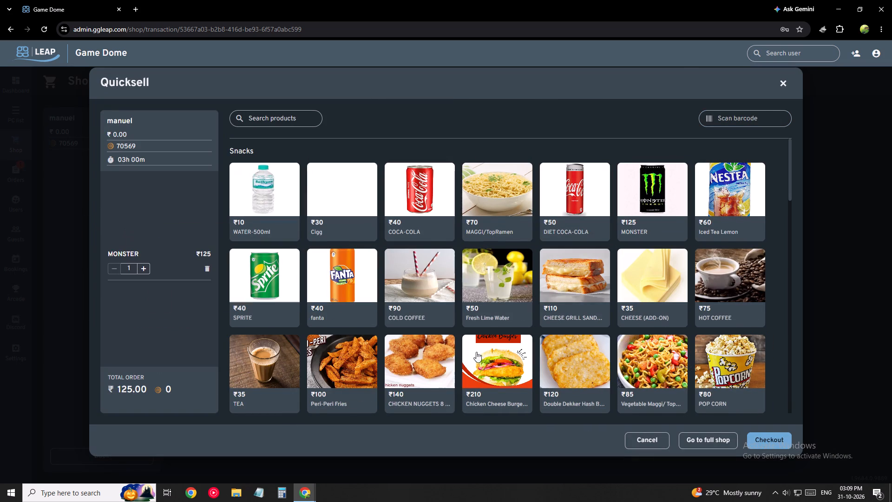
click(761, 449)
click(772, 442)
click(239, 258)
click(251, 401)
key(alt+Tab)
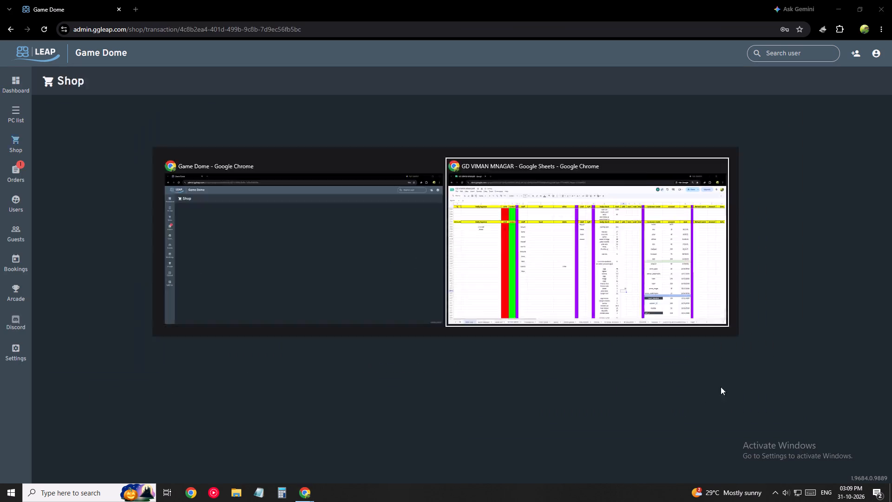
scroll(704, 395, down, 3)
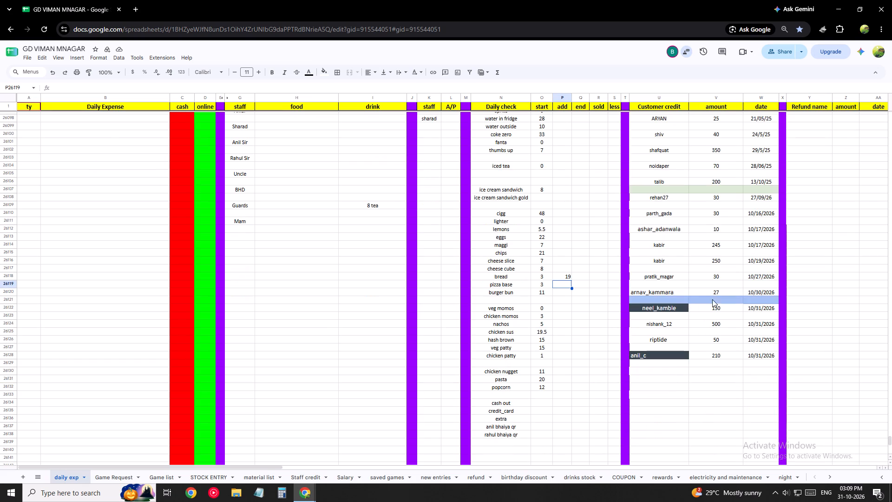
click(736, 309)
click(727, 286)
double_click(725, 278)
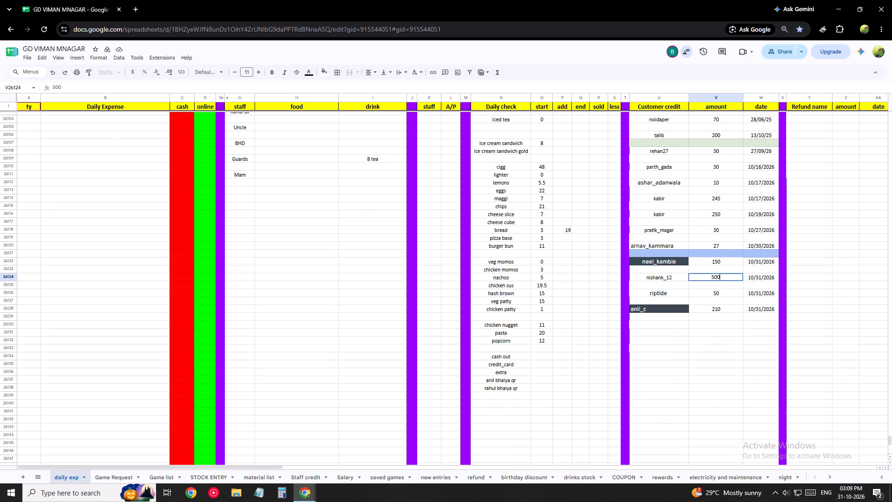
key(BackSpace)
key(BackSpace)
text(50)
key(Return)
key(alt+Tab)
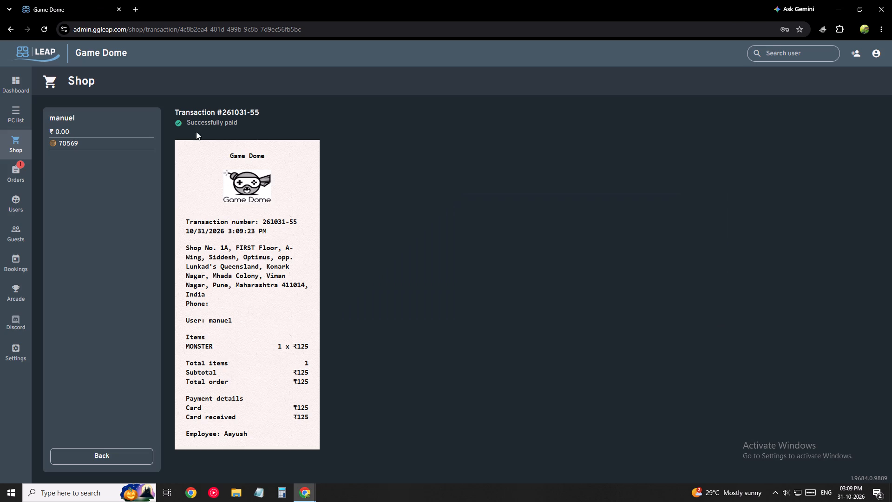
click(781, 55)
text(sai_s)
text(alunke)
click(849, 77)
click(855, 79)
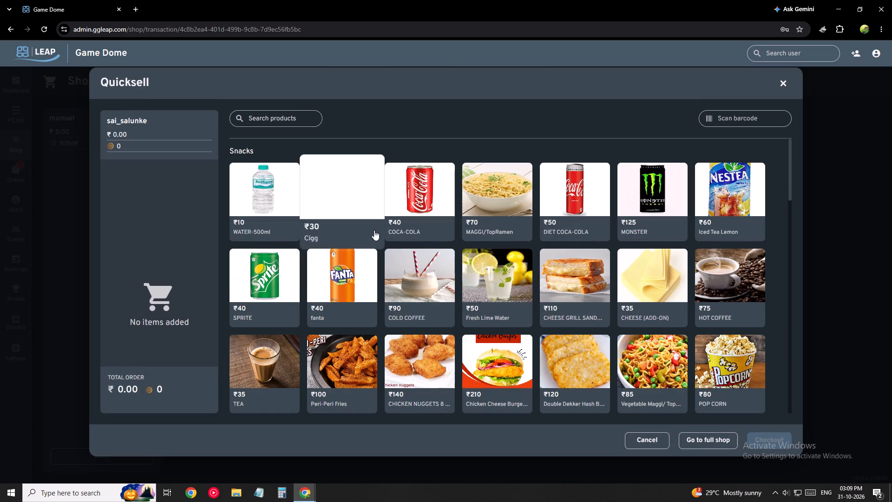
click(715, 437)
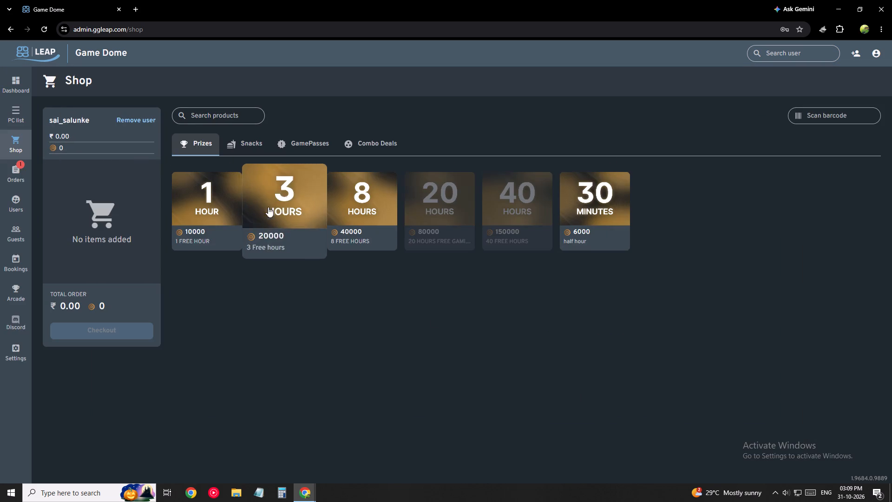
click(287, 140)
click(293, 166)
drag(269, 230, 106, 241)
click(95, 330)
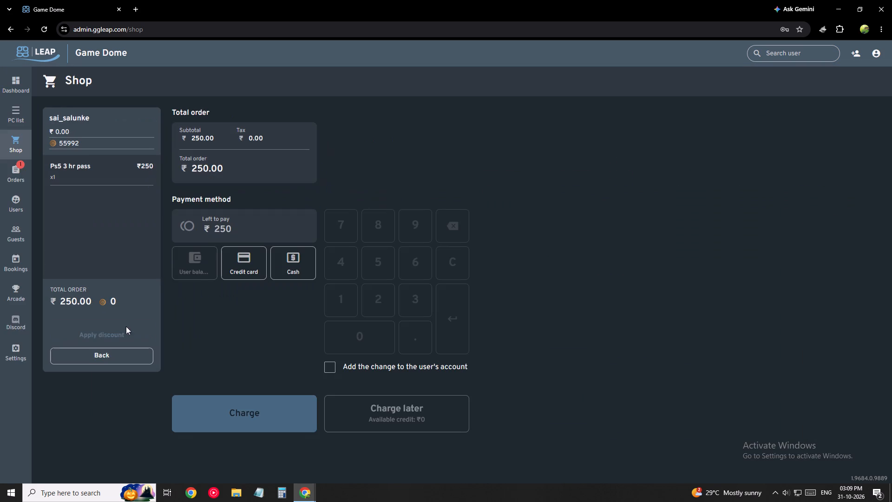
click(219, 259)
click(231, 263)
click(273, 421)
Open the PC list at its Consoles section.
click(7, 107)
scroll(257, 350, down, 5)
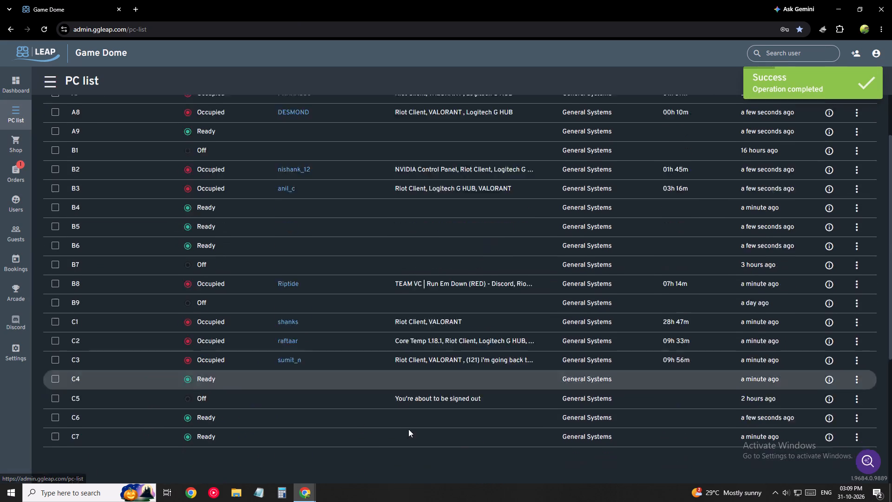
scroll(408, 429, down, 8)
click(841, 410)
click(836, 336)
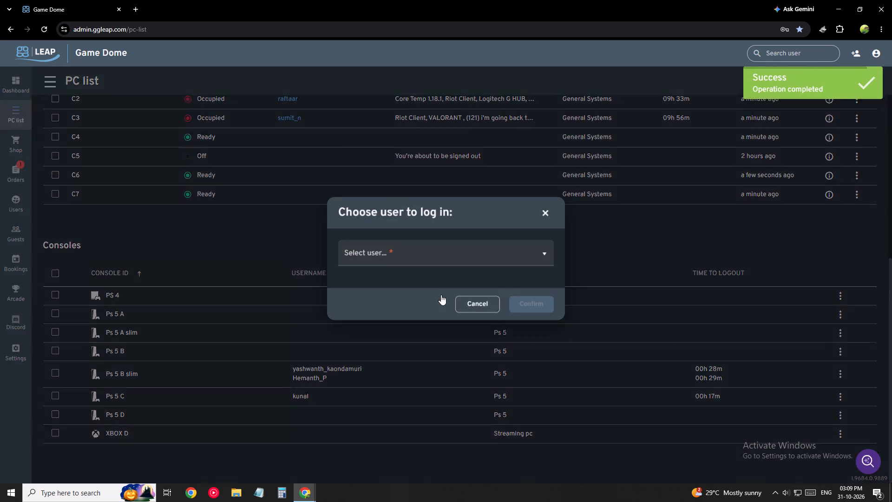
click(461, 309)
click(851, 334)
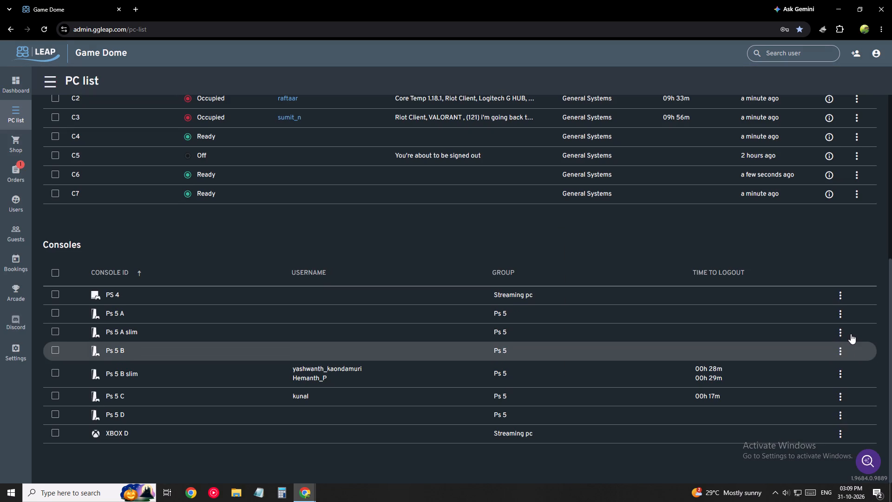
click(868, 337)
click(838, 329)
click(849, 332)
click(389, 264)
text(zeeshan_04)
drag(438, 296, 442, 296)
click(529, 305)
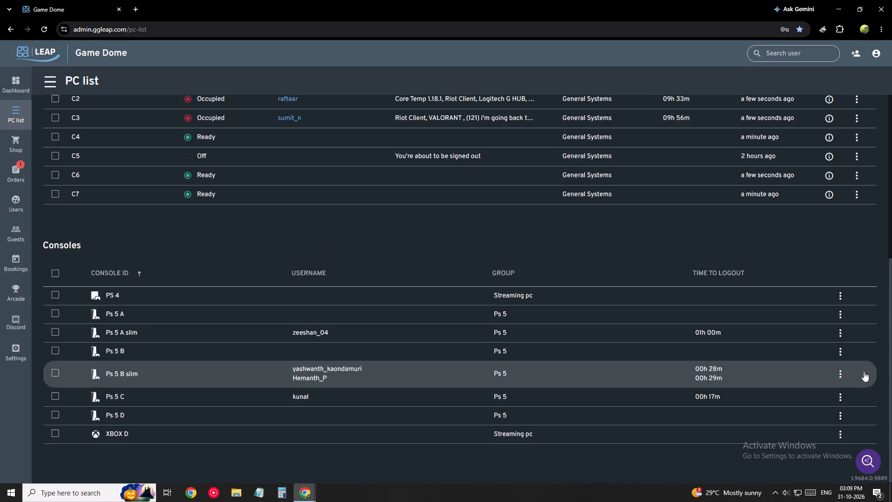
Log the user manuel in on the Ps 5 D console.
click(842, 420)
click(834, 339)
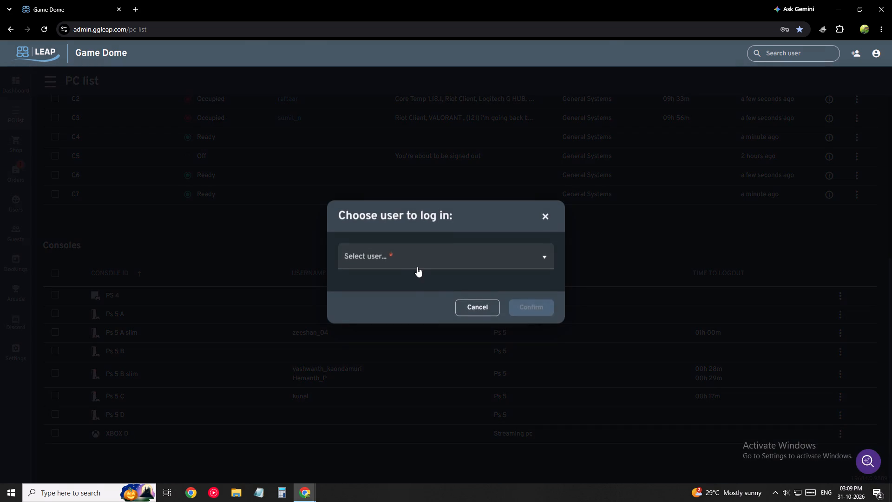
click(417, 267)
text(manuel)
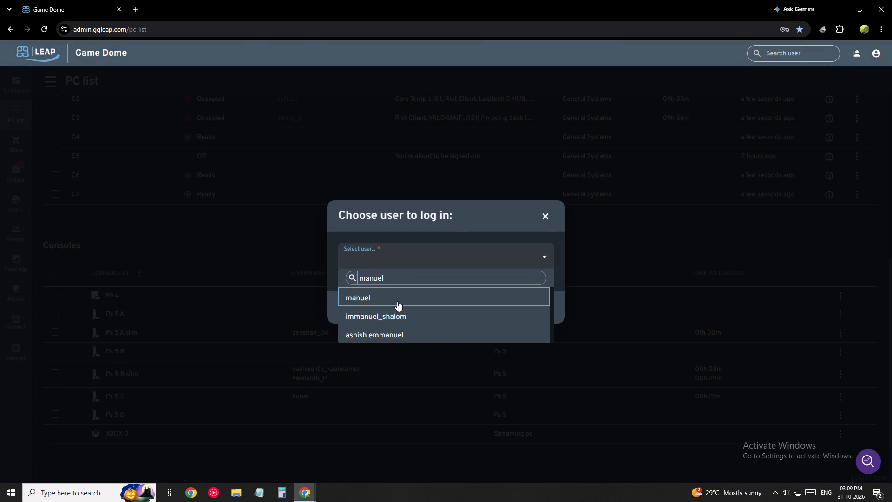
click(397, 301)
click(521, 310)
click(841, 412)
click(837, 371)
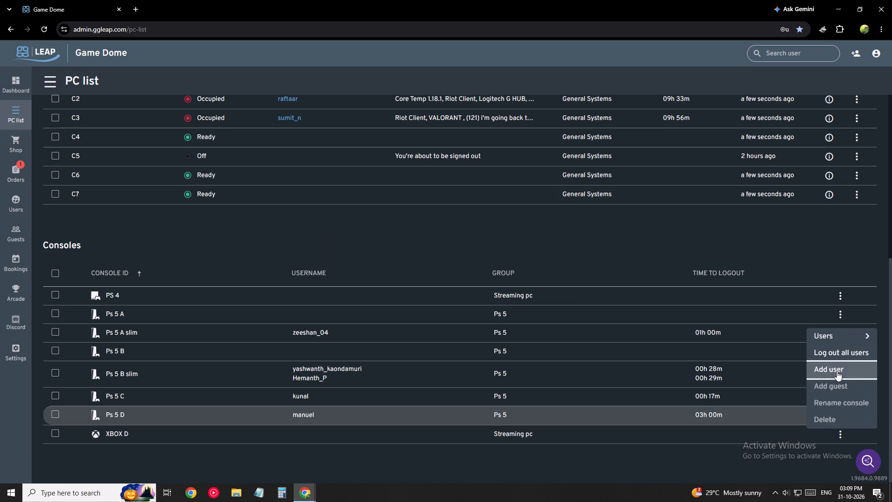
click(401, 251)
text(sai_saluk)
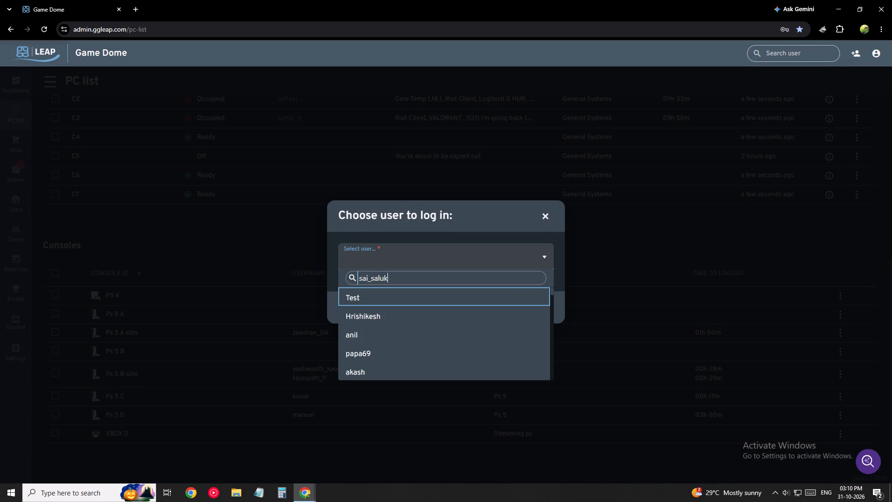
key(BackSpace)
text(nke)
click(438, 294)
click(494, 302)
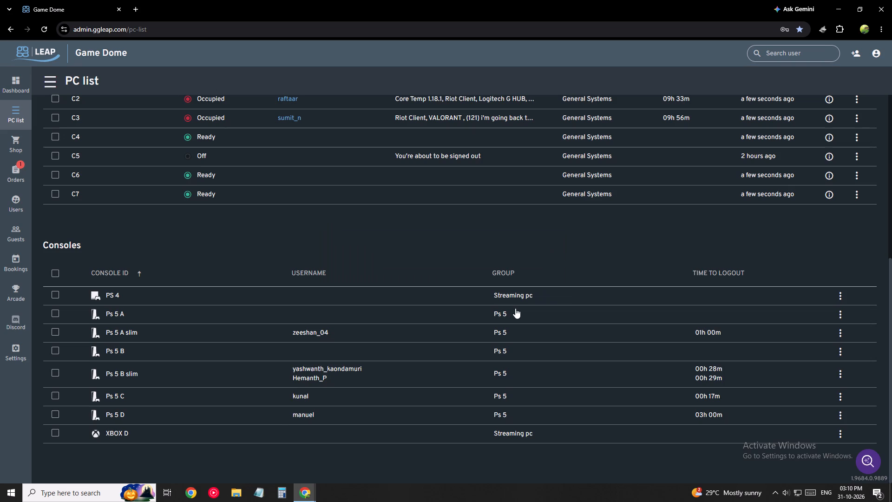
click(840, 416)
click(843, 374)
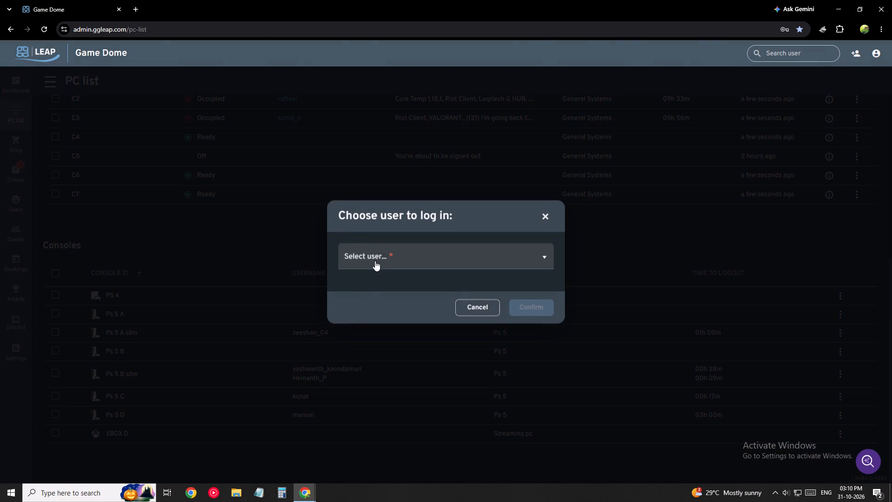
click(375, 261)
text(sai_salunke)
drag(401, 298, 406, 297)
click(542, 304)
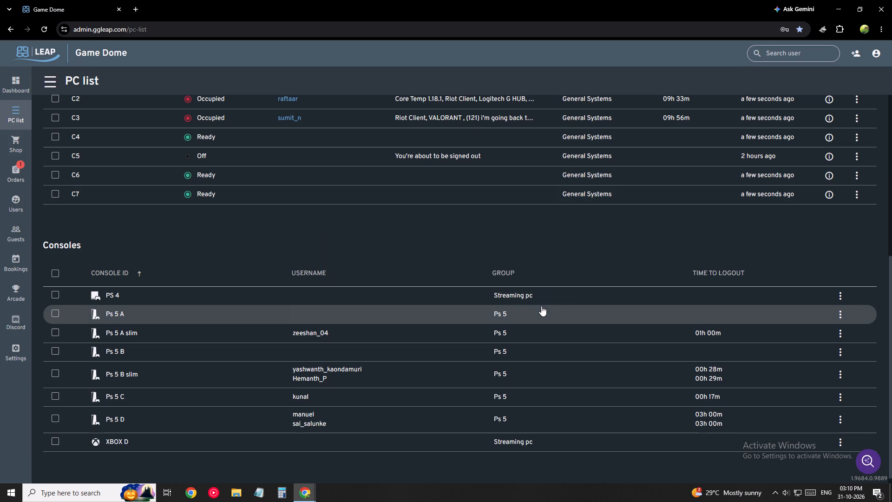
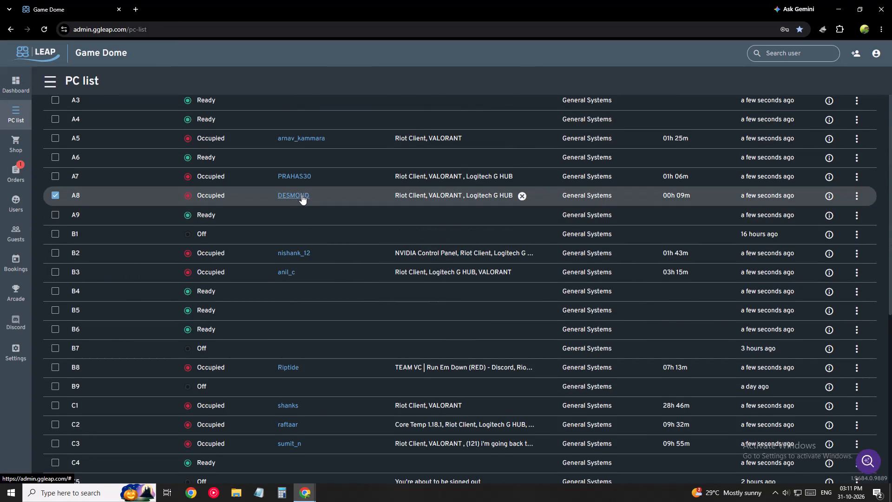
Sell a PC game pass to the user DESMOND on A8 through the full shop and check out the order.
click(347, 197)
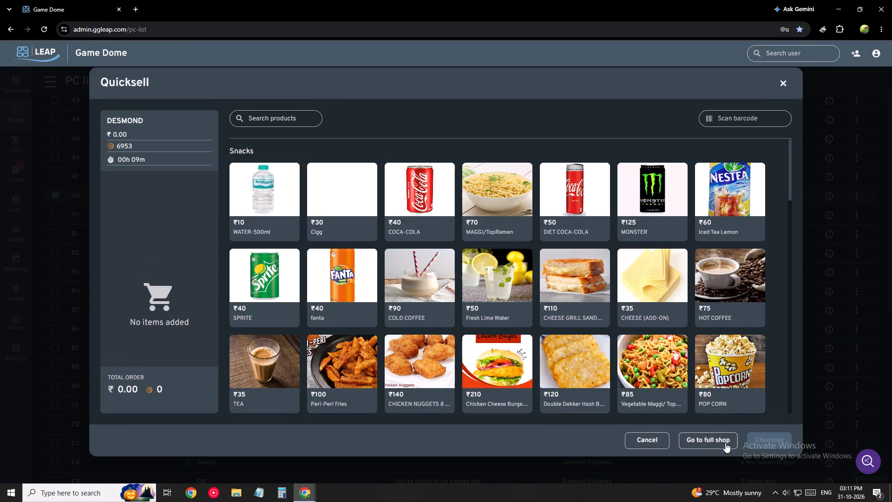
click(721, 440)
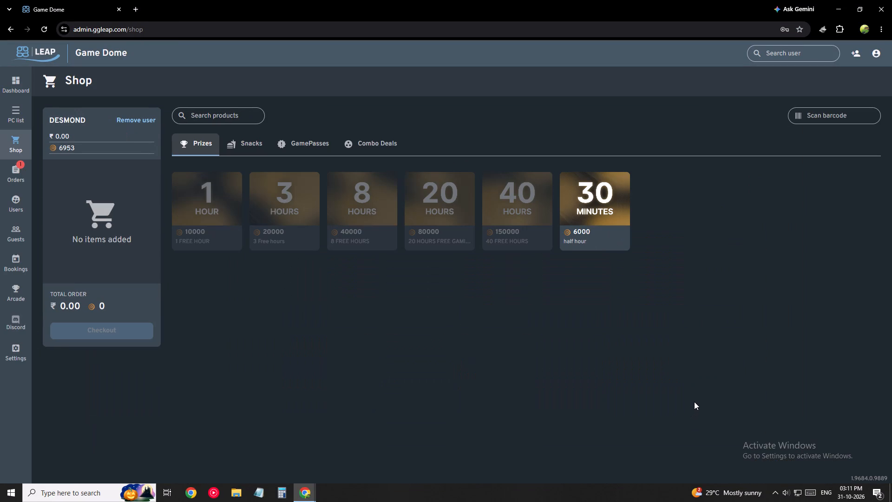
click(324, 130)
click(318, 136)
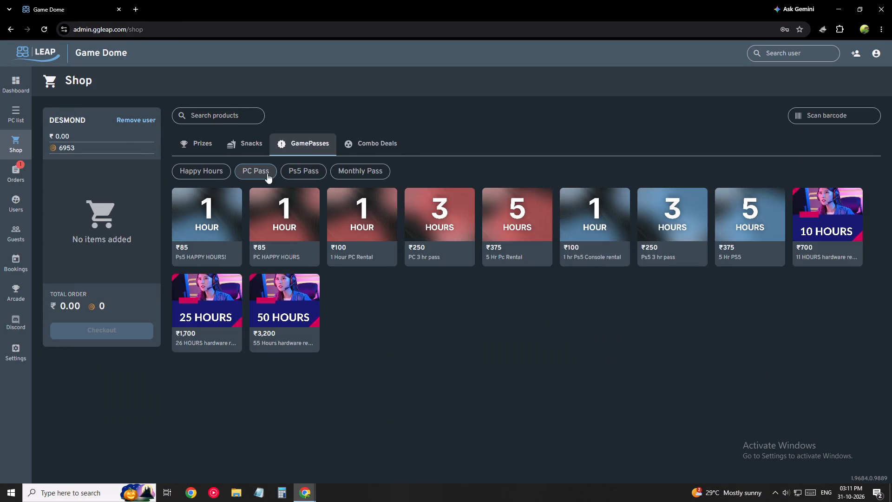
click(267, 173)
drag(297, 246, 81, 260)
click(111, 332)
click(238, 247)
click(267, 417)
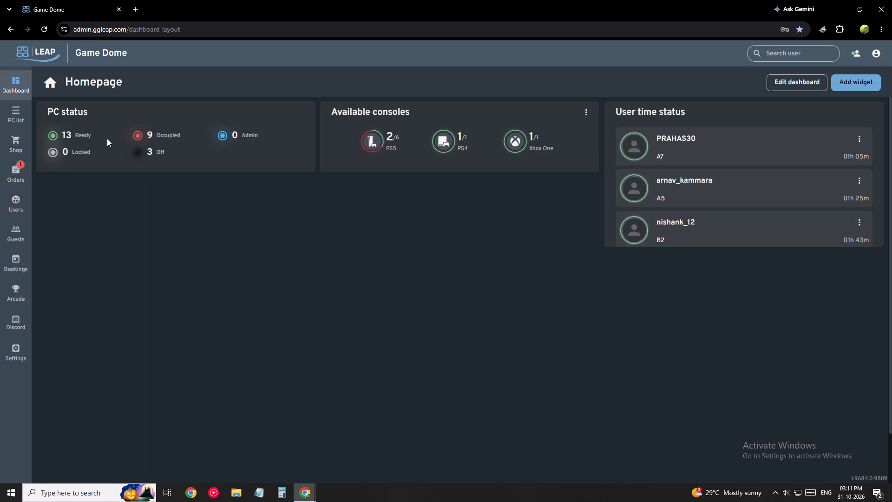
click(0, 136)
click(6, 122)
scroll(354, 296, down, 2)
scroll(361, 304, up, 1)
scroll(362, 306, down, 9)
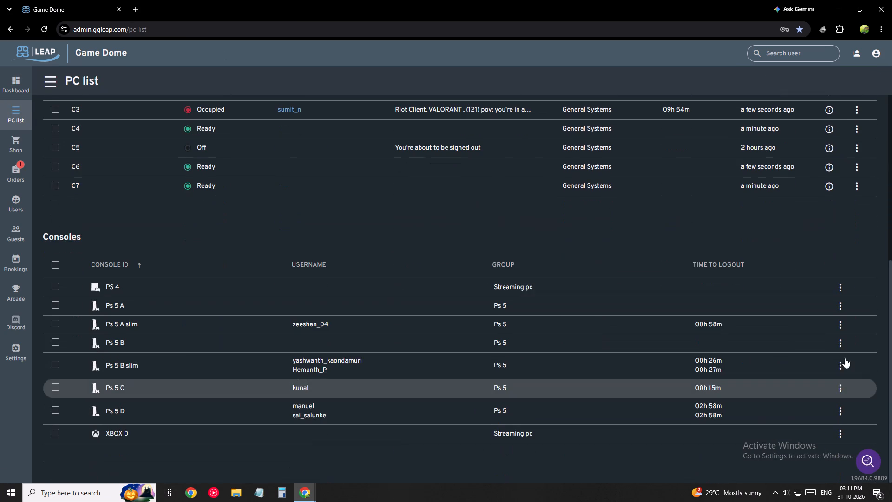
click(843, 323)
click(834, 365)
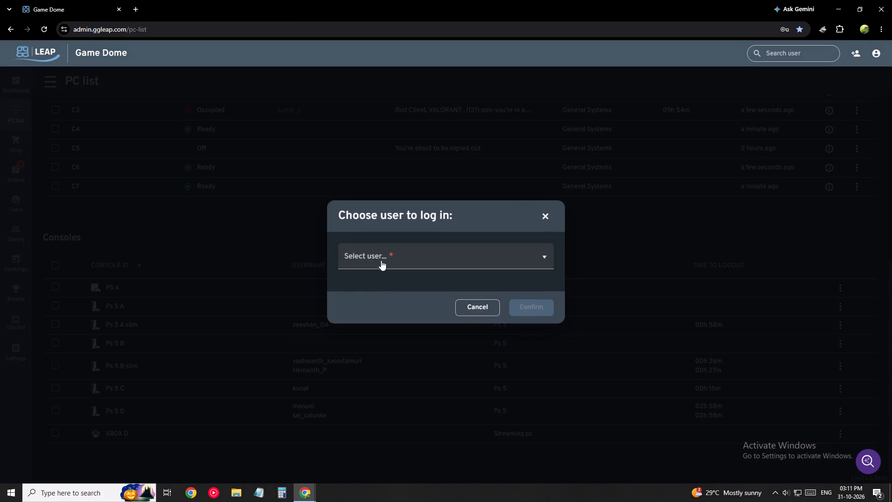
click(381, 258)
text(vivan_19)
click(409, 298)
click(548, 309)
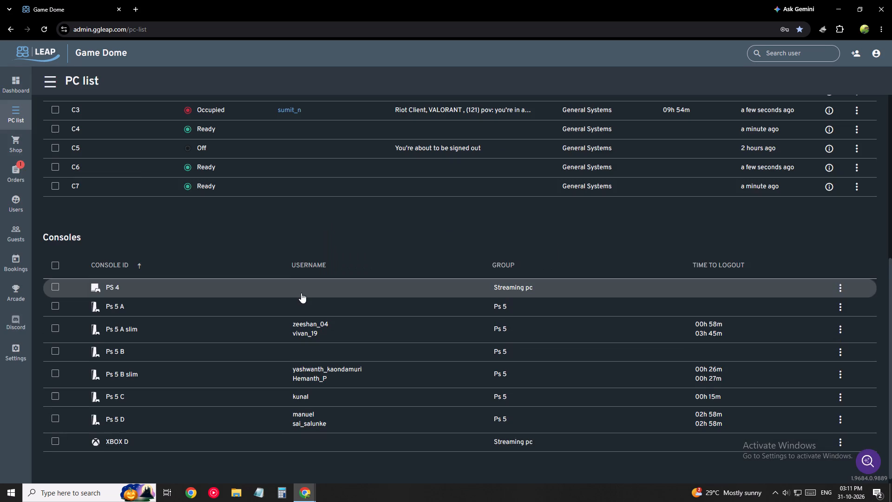
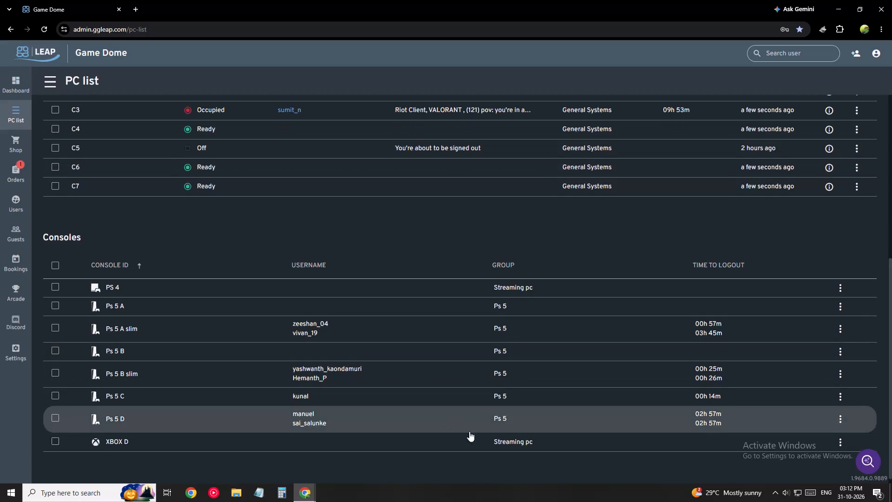
Sell one CHEESE GRILL SANDWICH + chips to the user on A5 and charge ₹110 to credit card.
scroll(50, 277, up, 7)
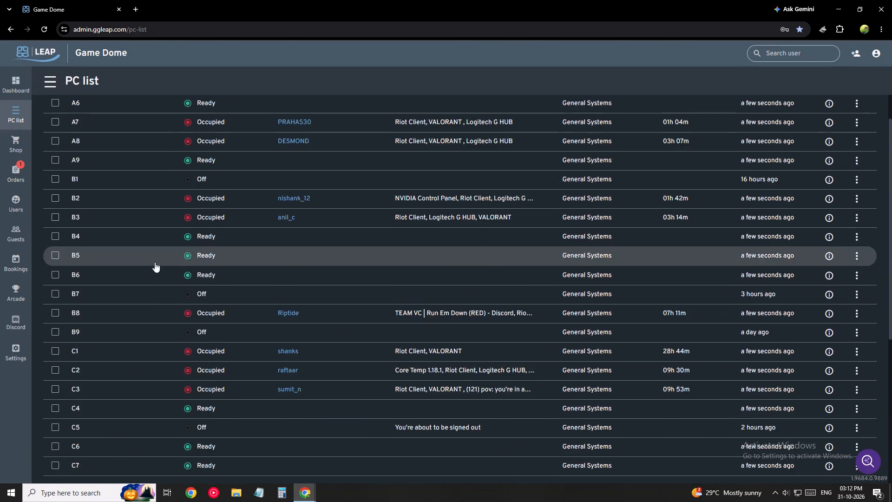
scroll(155, 262, up, 2)
click(309, 223)
click(356, 230)
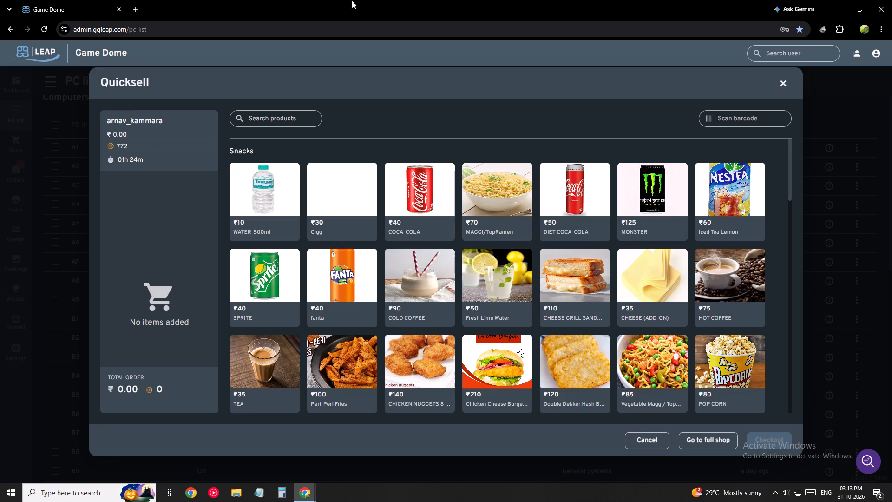
drag(567, 280, 165, 264)
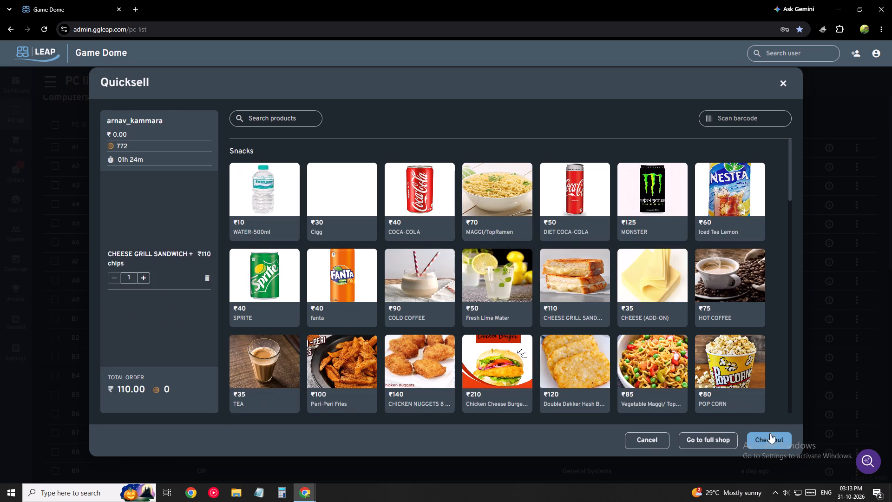
click(770, 433)
click(233, 261)
click(113, 342)
click(128, 329)
click(234, 266)
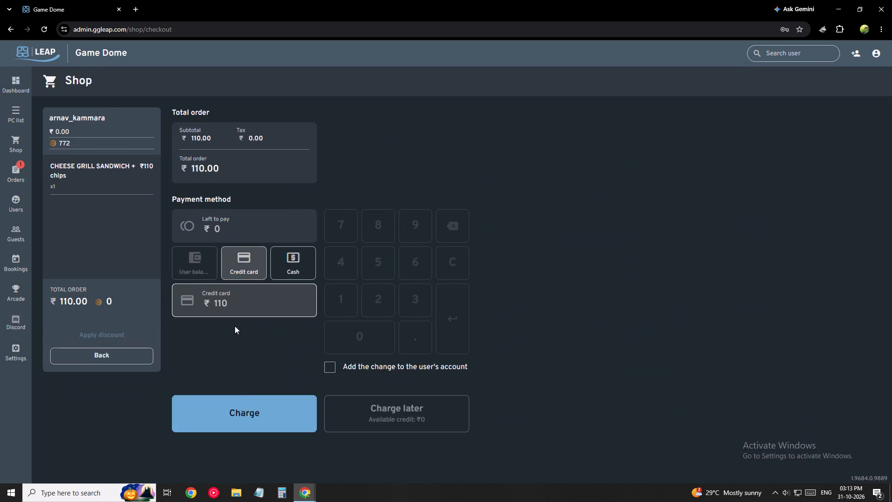
click(243, 408)
Copy the A5 user's username into a new customer credit row in the daily exp spreadsheet, with the amount 110 centred.
double_click(70, 122)
key(ctrl+c)
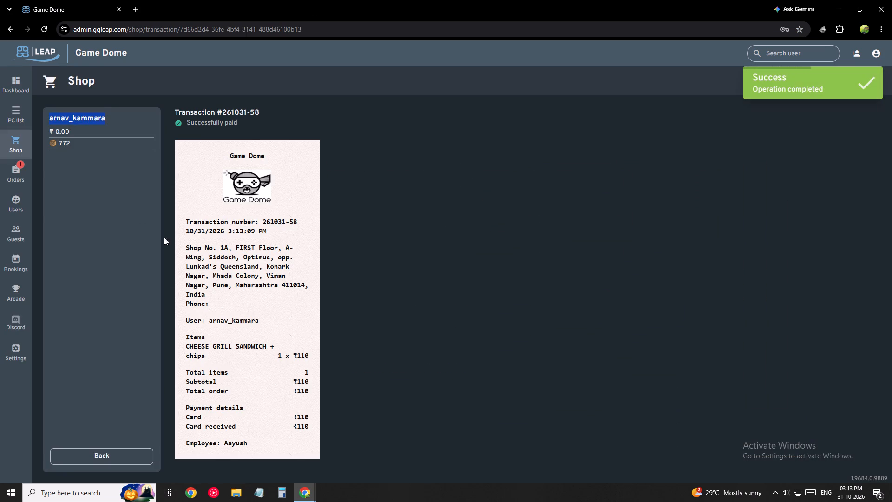
key(alt+Tab)
click(651, 319)
click(662, 329)
key(ctrl+v)
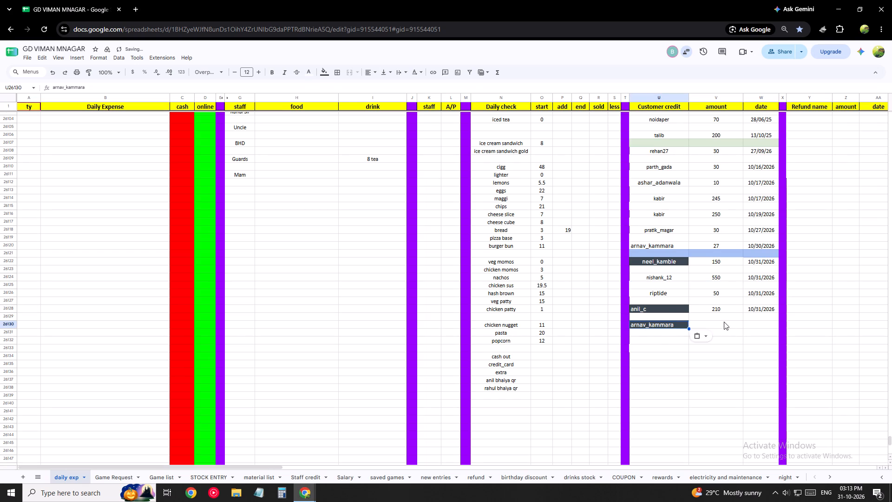
click(724, 322)
text(110)
key(Return)
key(Right)
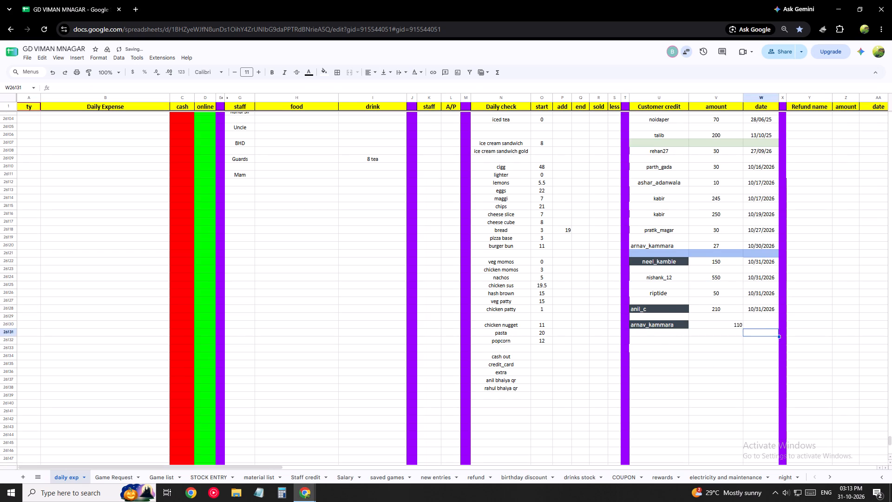
key(Up)
key(Left)
click(374, 72)
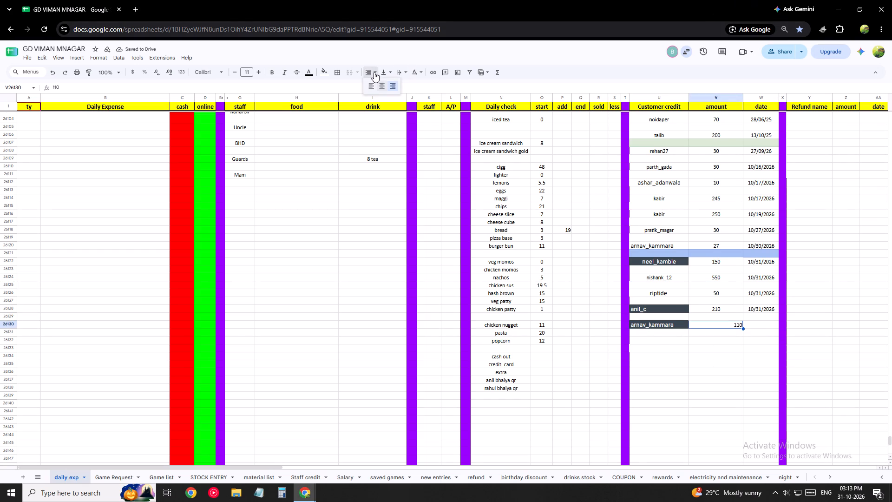
click(382, 84)
click(761, 315)
click(759, 306)
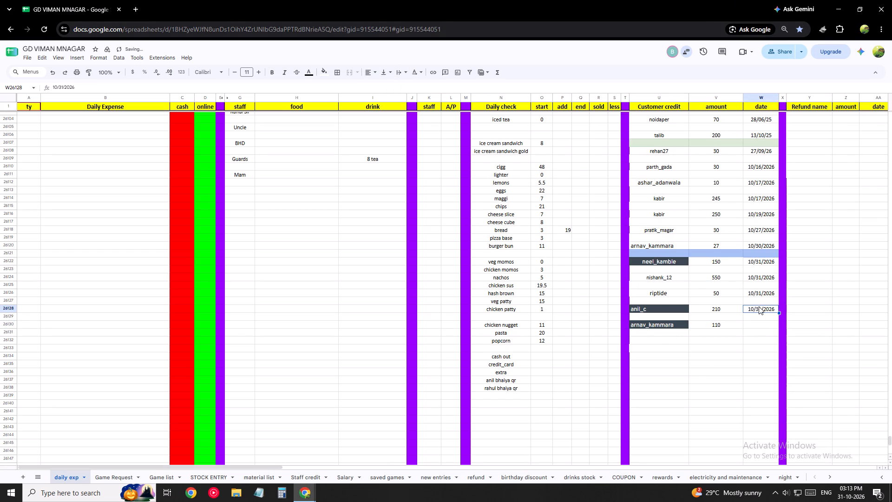
key(ctrl+c)
click(748, 328)
key(ctrl+v)
click(747, 341)
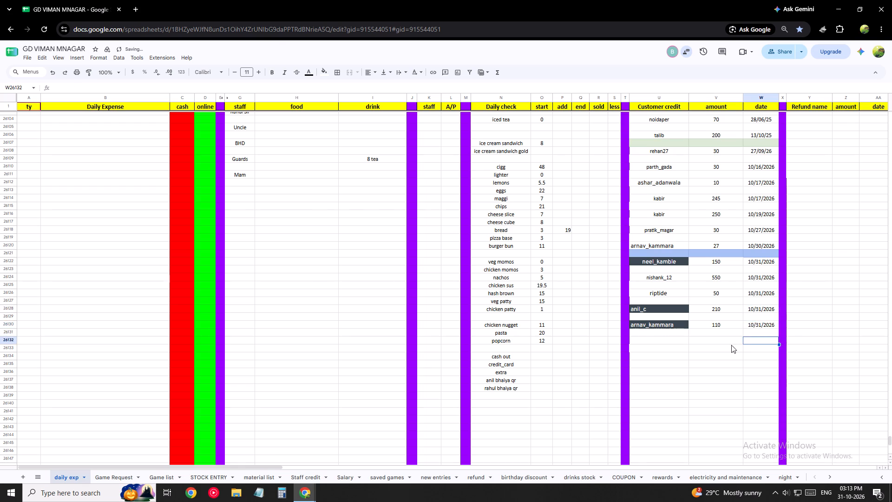
key(alt+Tab)
click(0, 119)
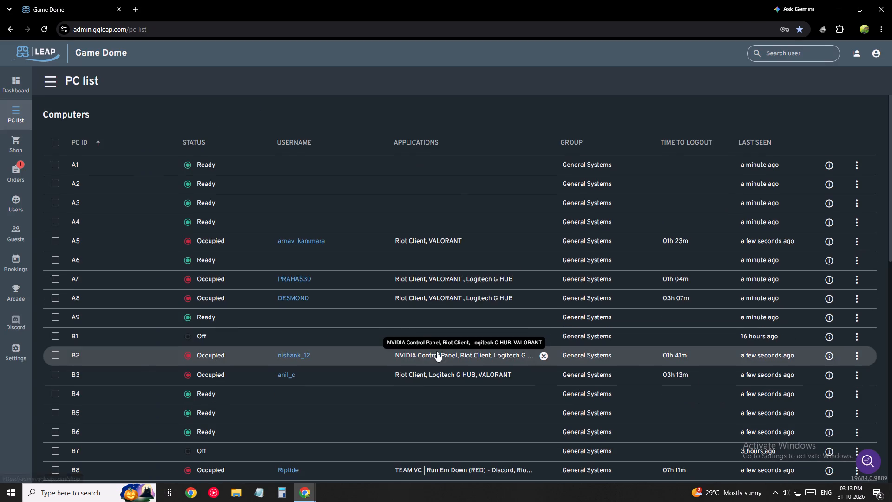
scroll(437, 351, down, 12)
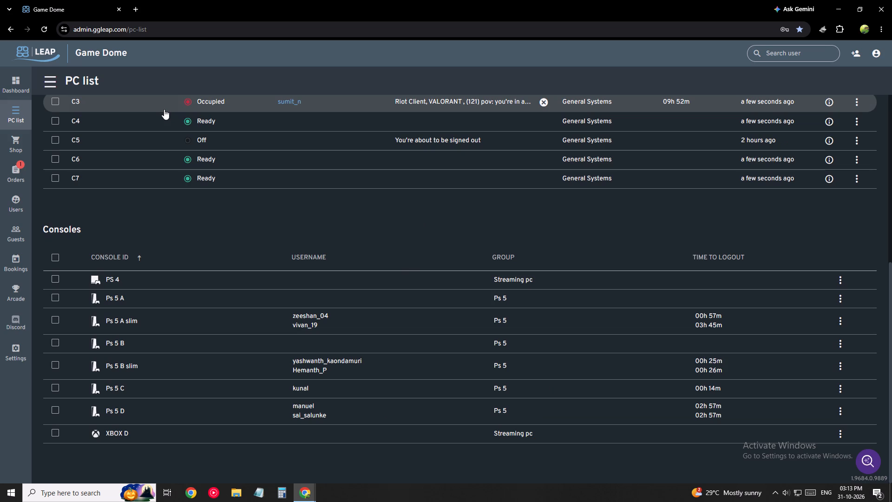
scroll(177, 18, up, 1)
scroll(262, 352, up, 7)
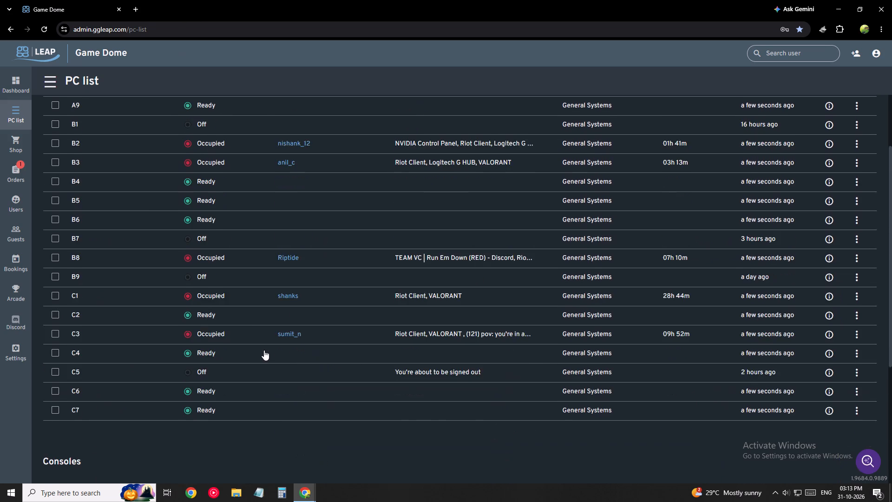
scroll(264, 350, up, 2)
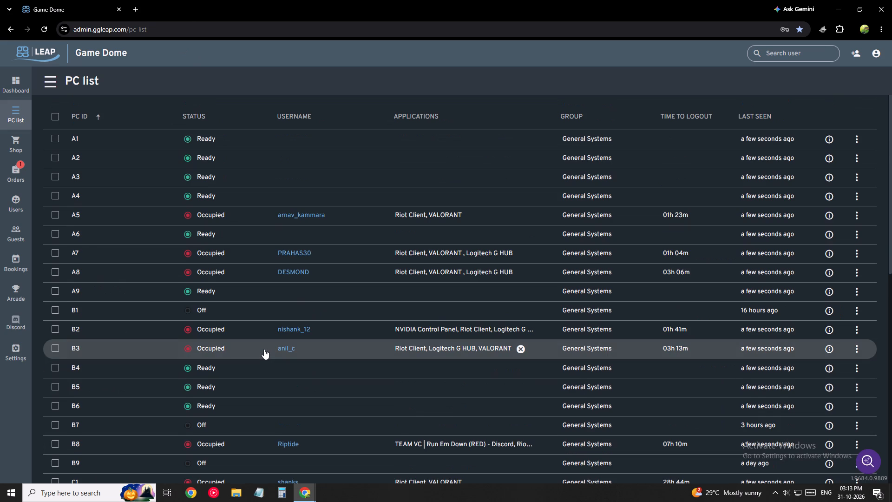
key(alt+Tab)
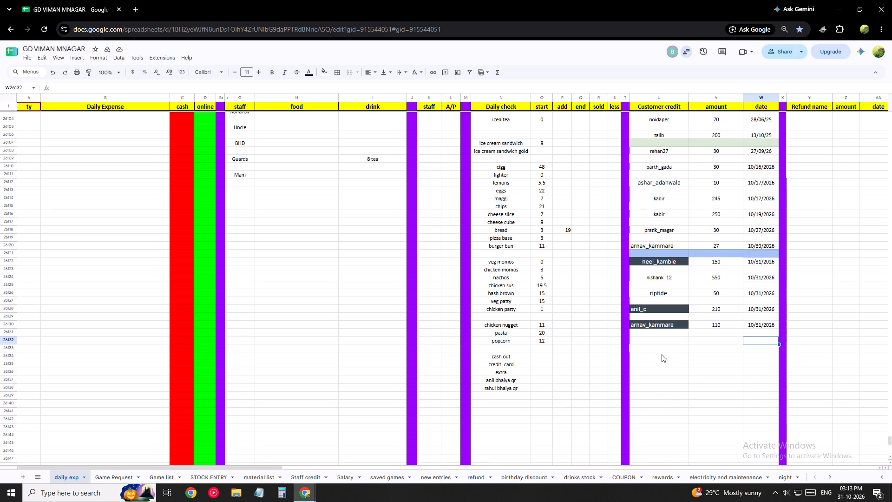
click(671, 349)
click(678, 342)
text(manuel)
key(Return)
key(Right)
key(Up)
text(550)
key(Return)
key(Up)
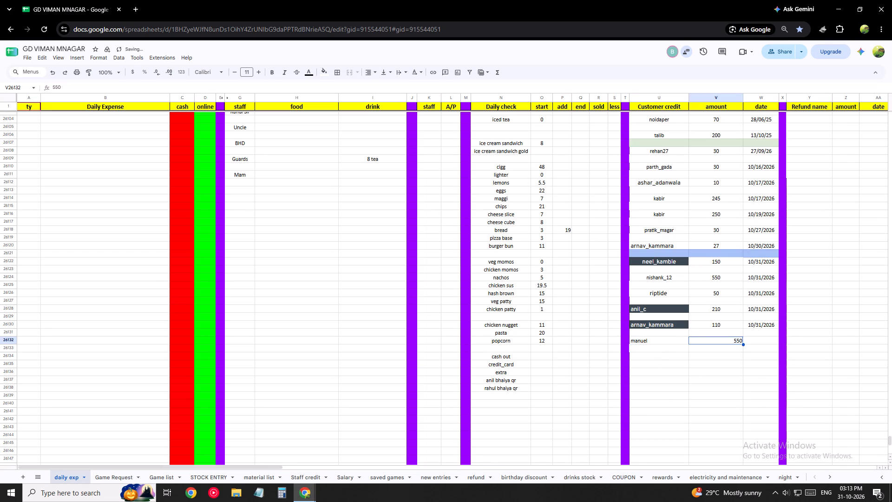
text(625)
key(Return)
key(alt+Tab)
scroll(313, 266, down, 3)
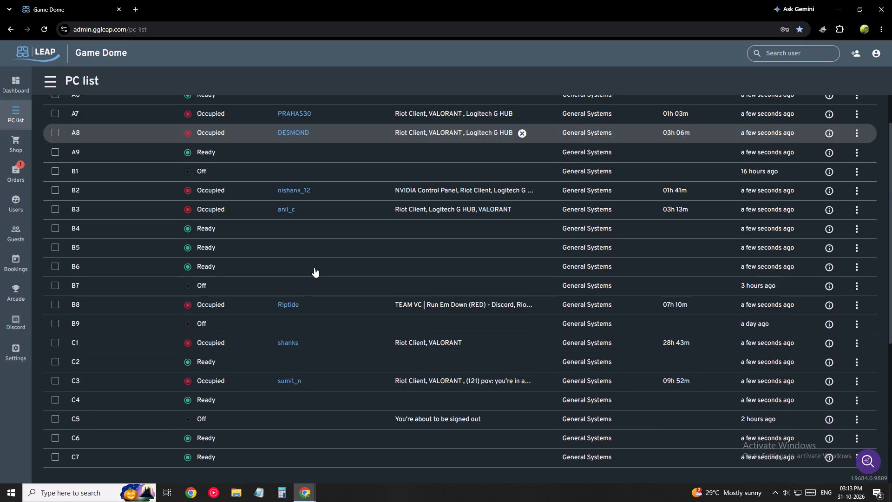
scroll(314, 267, down, 10)
scroll(371, 386, down, 3)
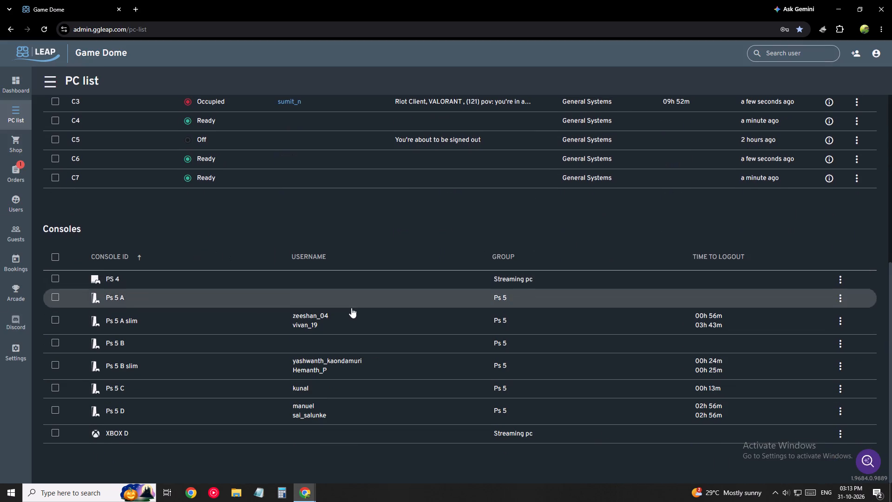
scroll(353, 396, up, 2)
scroll(161, 389, down, 3)
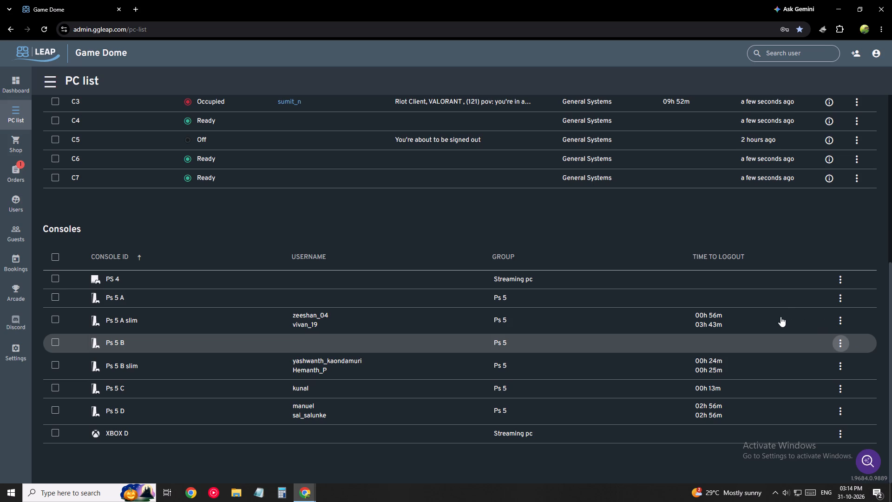
click(801, 51)
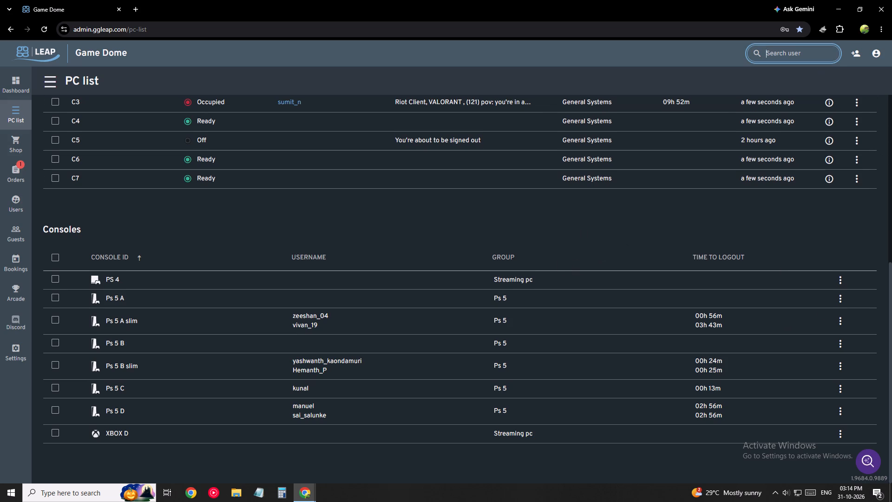
text(kam)
click(855, 77)
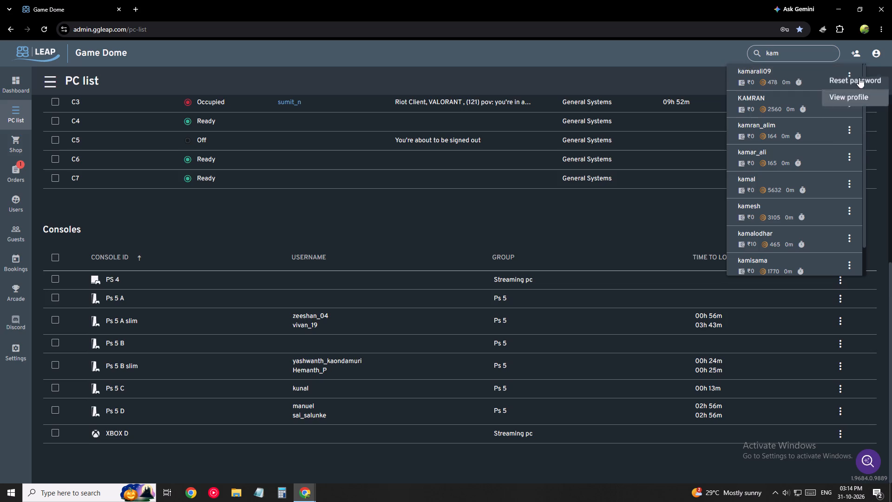
click(863, 78)
click(721, 443)
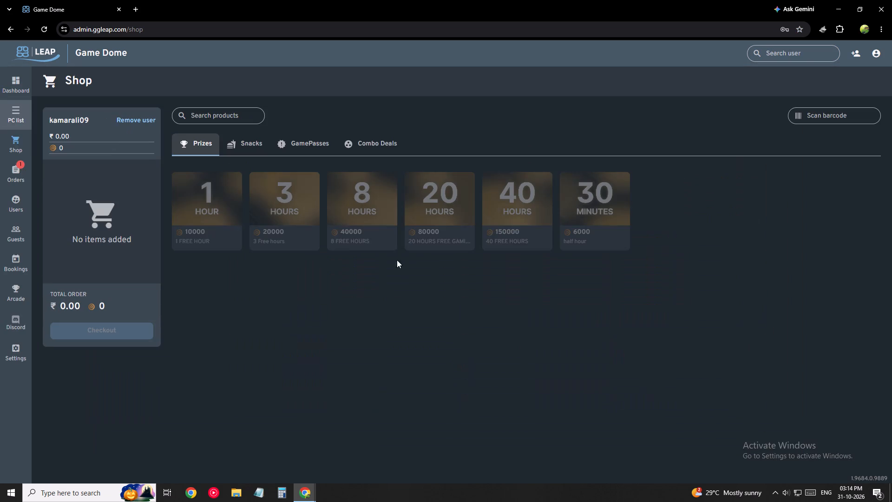
click(316, 150)
click(292, 171)
drag(197, 249, 93, 254)
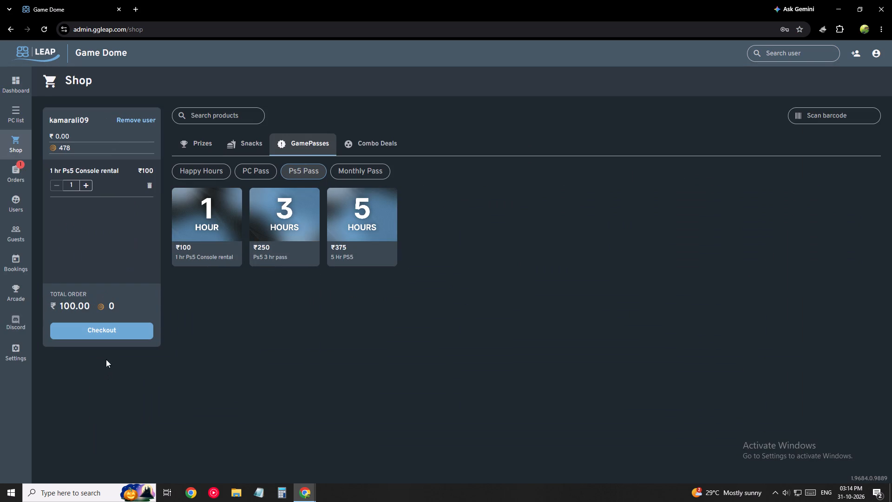
click(115, 343)
click(123, 325)
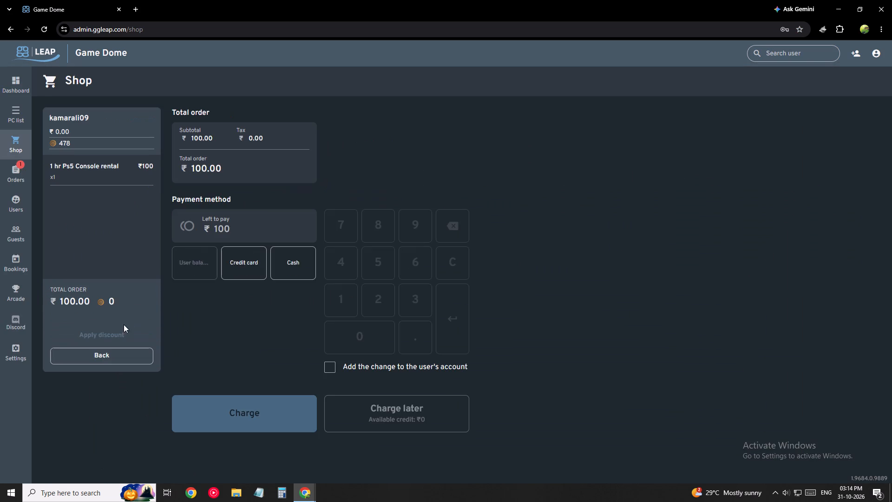
click(261, 280)
click(281, 276)
click(253, 387)
click(250, 400)
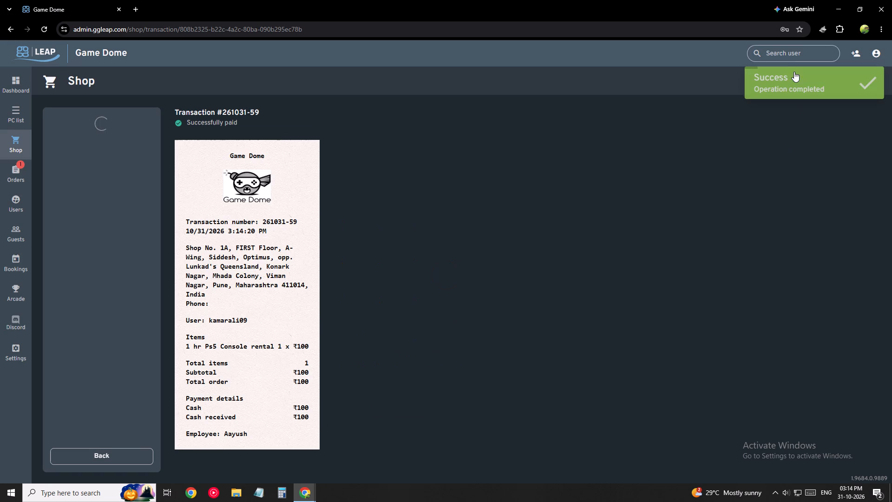
click(795, 53)
text(vc)
click(847, 73)
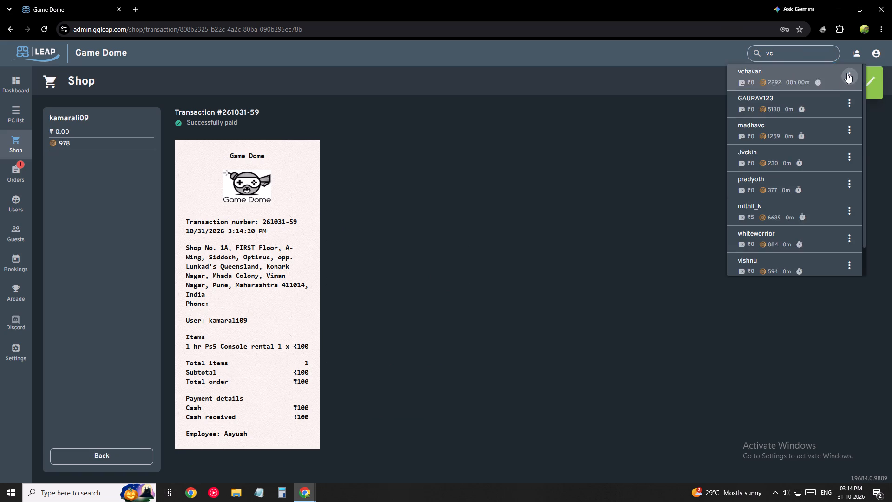
click(856, 73)
click(709, 435)
click(311, 143)
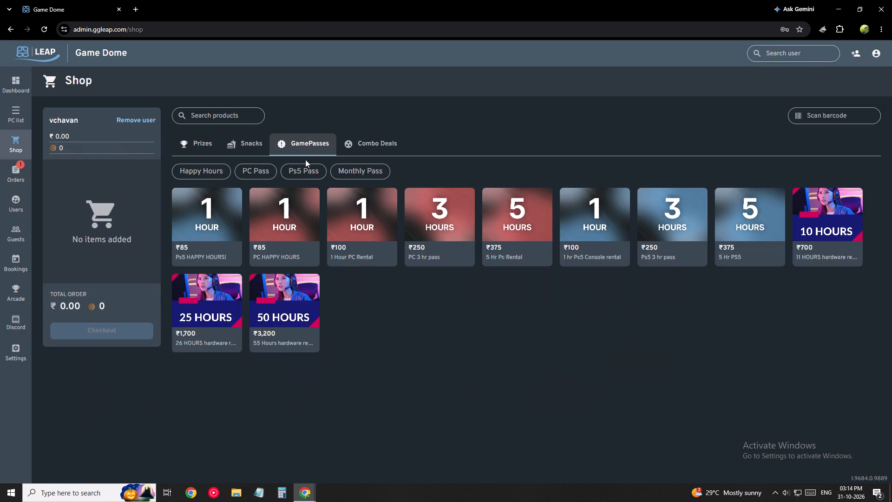
click(295, 174)
drag(205, 222, 64, 237)
click(106, 330)
click(247, 261)
click(277, 404)
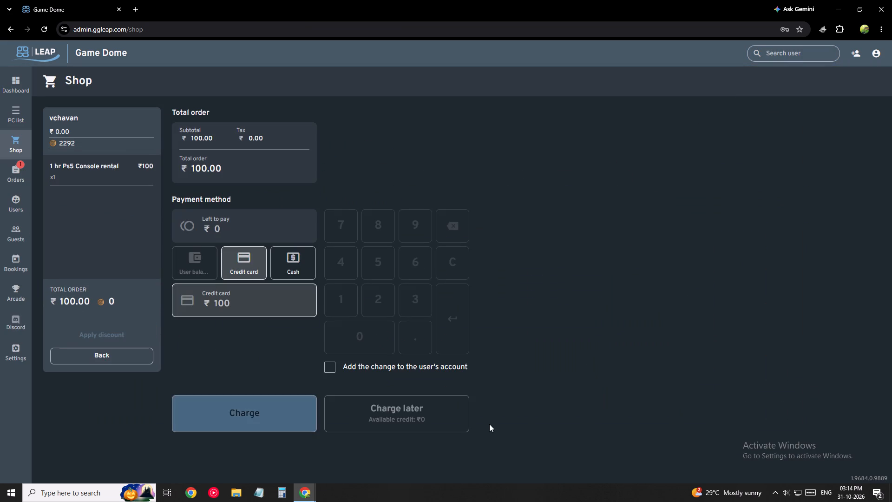
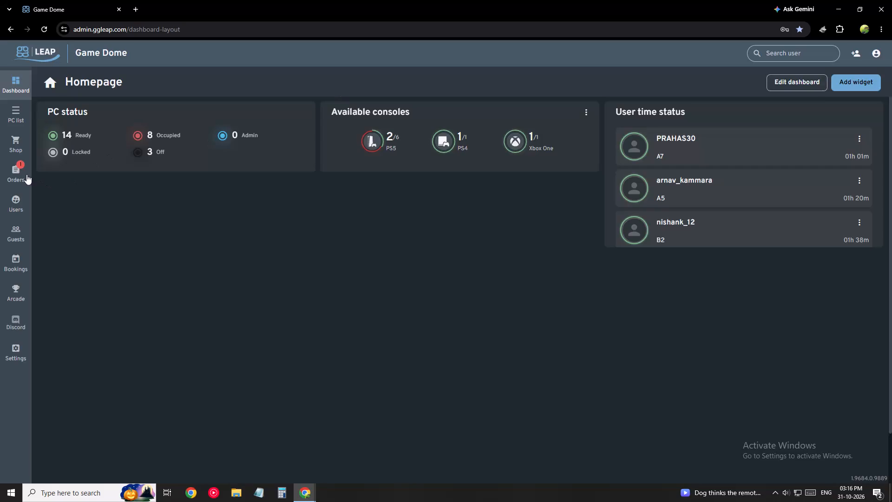
click(25, 174)
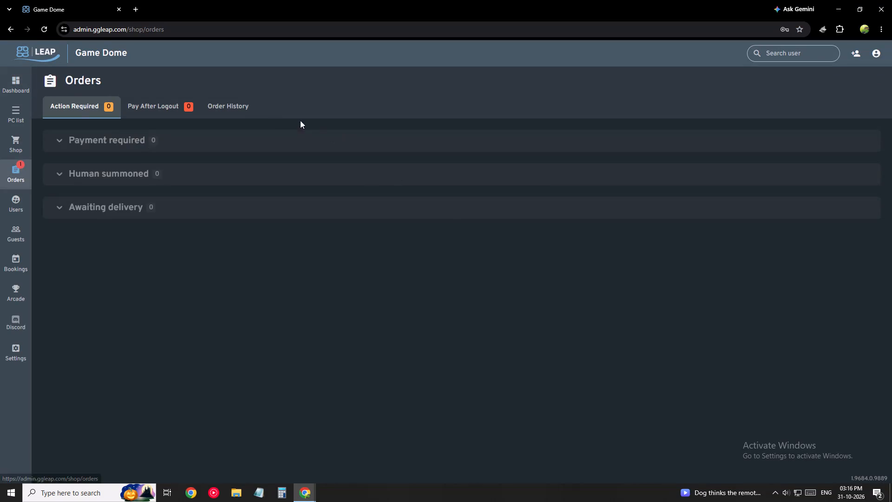
click(231, 107)
click(353, 219)
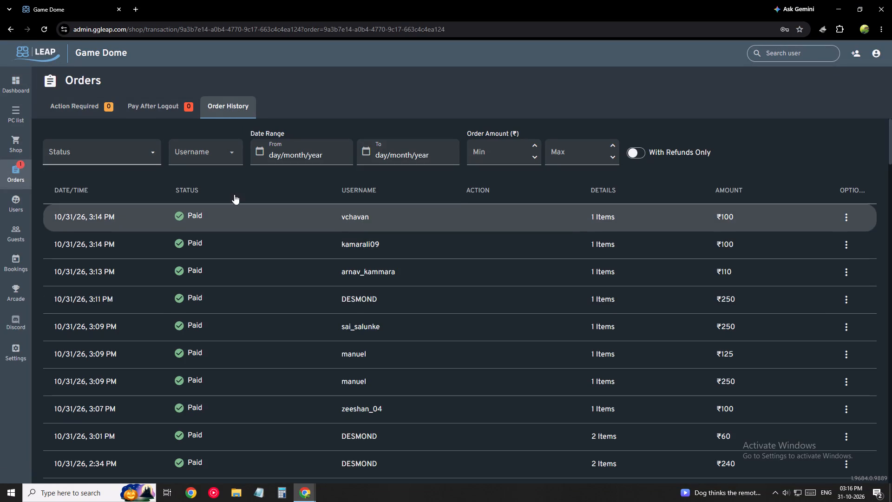
double_click(83, 123)
ctrl+double_click(60, 118)
key(ctrl+c)
click(110, 457)
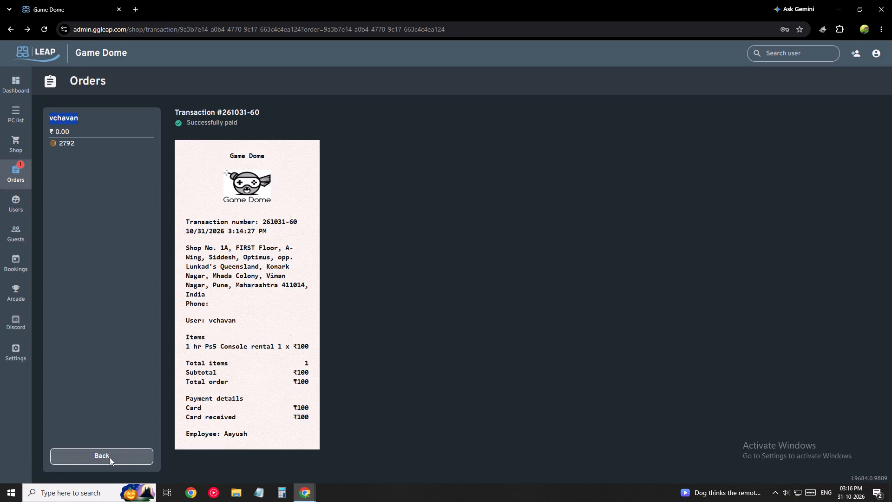
click(374, 247)
double_click(48, 118)
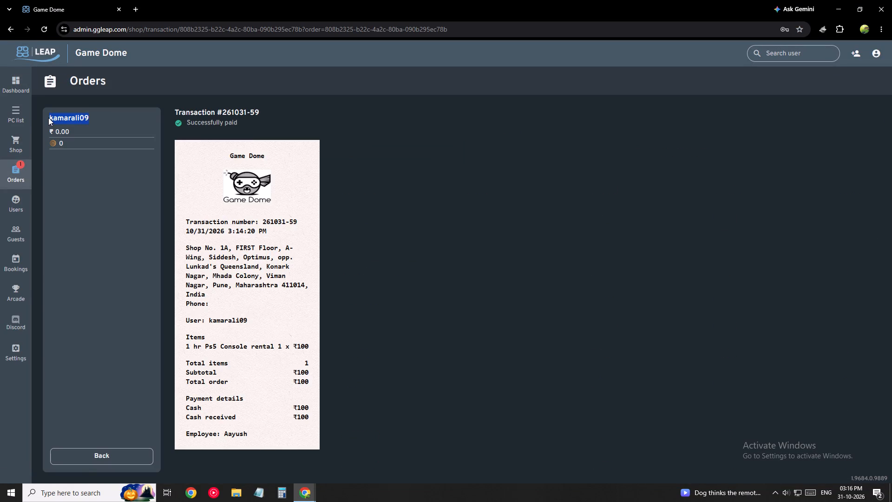
key(ctrl+c)
click(23, 112)
scroll(292, 324, down, 6)
scroll(413, 374, up, 1)
scroll(420, 376, down, 10)
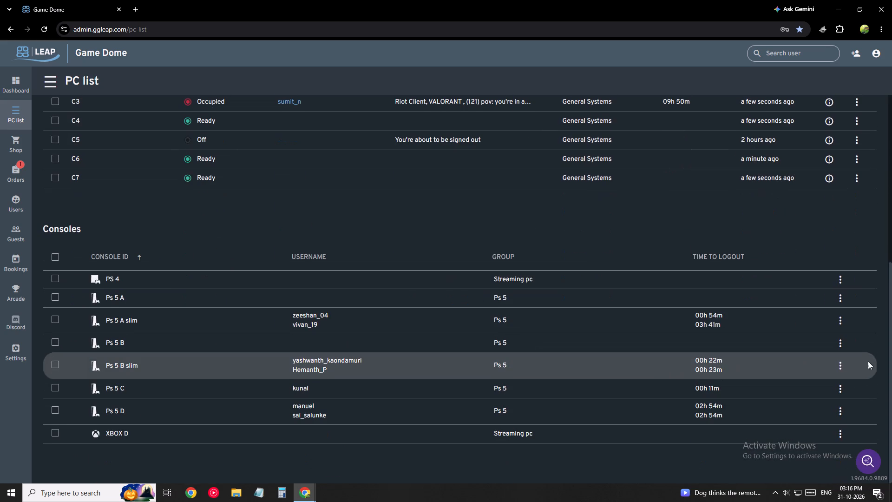
click(836, 341)
click(860, 349)
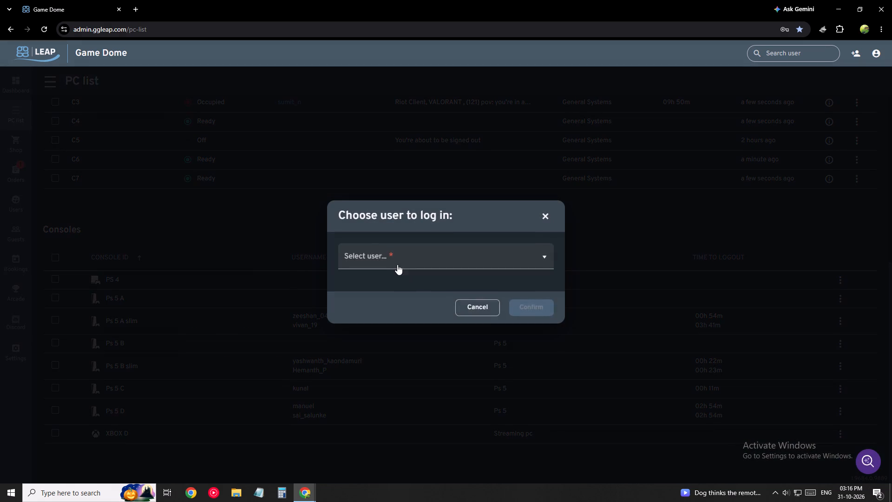
click(390, 261)
key(ctrl+v)
click(478, 294)
click(534, 310)
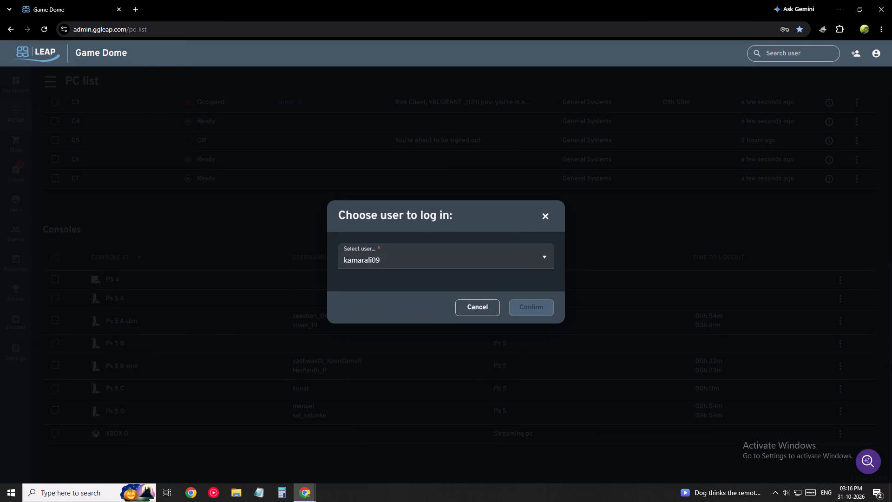
click(840, 334)
click(839, 348)
click(855, 391)
click(368, 249)
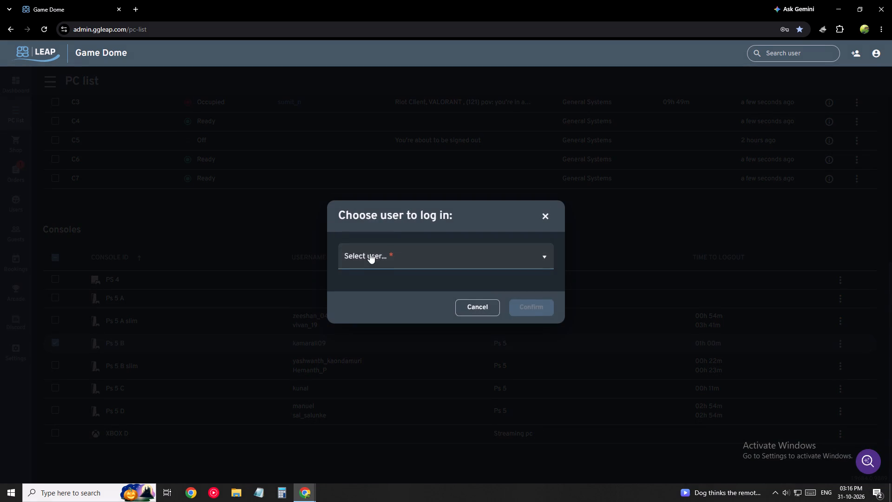
click(379, 261)
key(super+v)
click(407, 357)
key(ctrl+v)
click(433, 284)
click(457, 294)
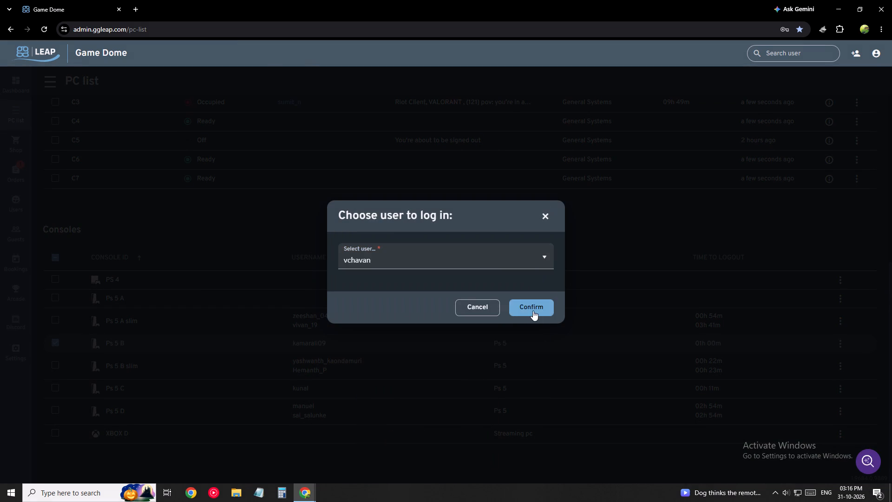
click(533, 310)
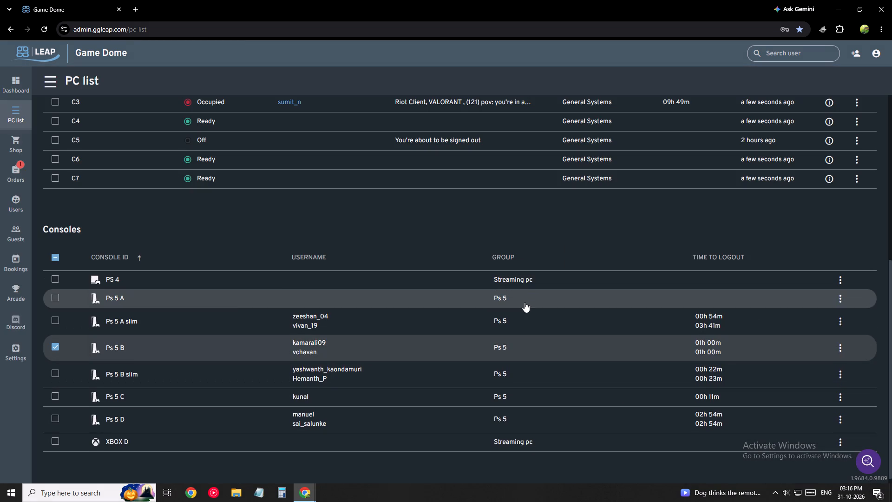
double_click(55, 257)
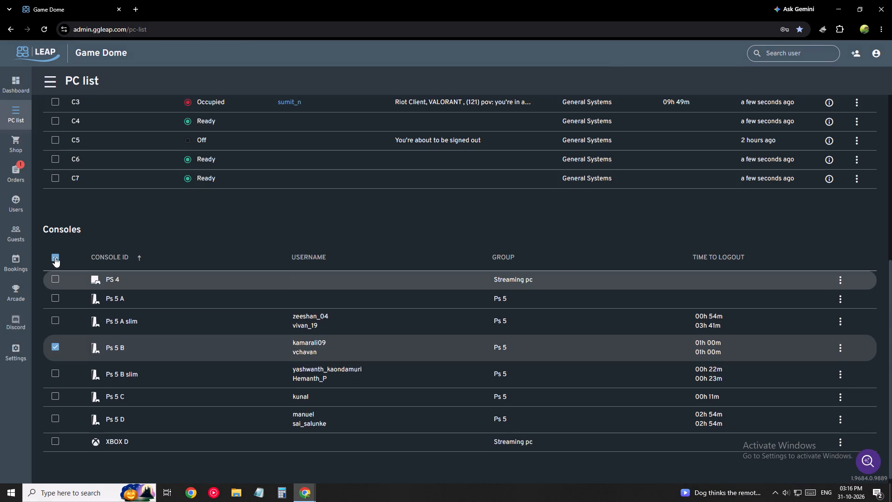
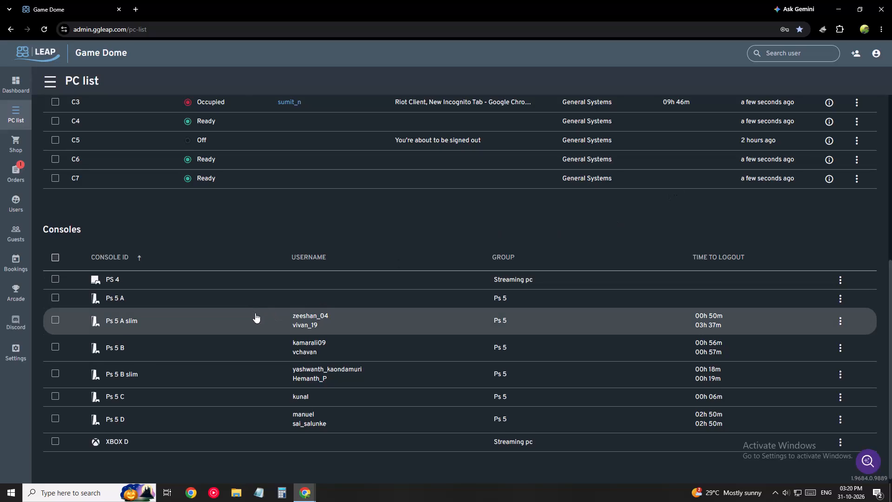
click(323, 314)
click(362, 365)
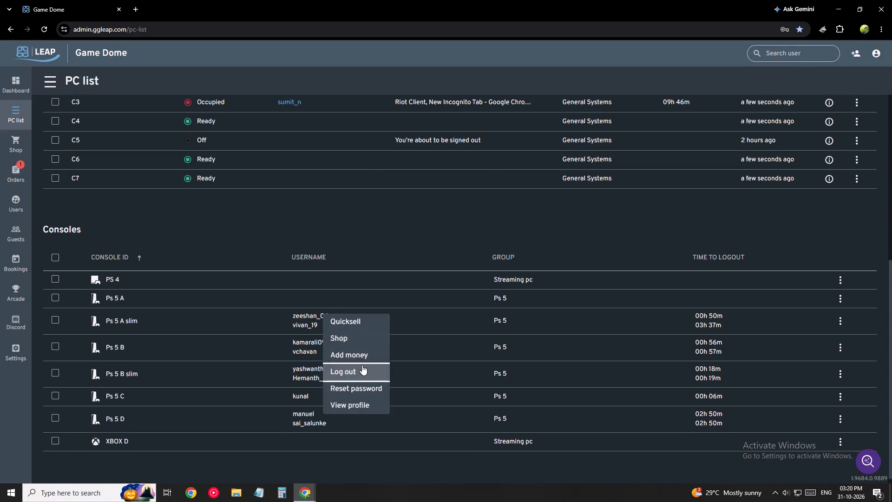
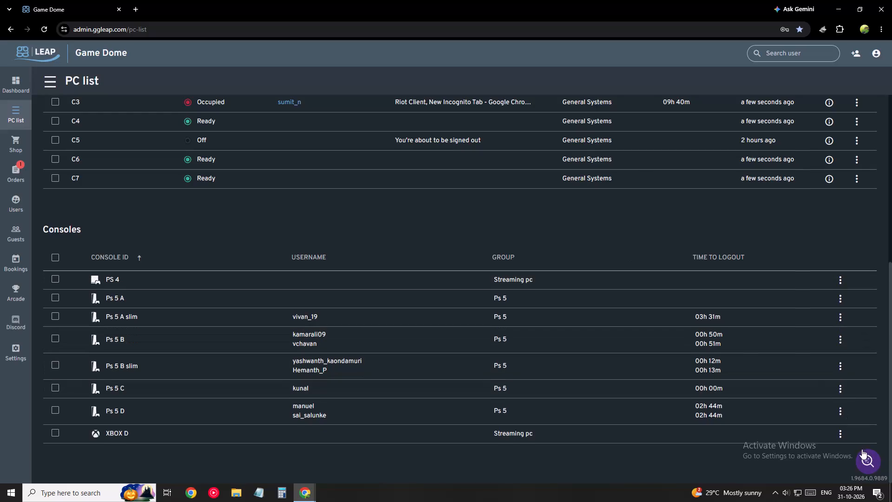
Log all users out of the Ps 5 C console.
click(844, 382)
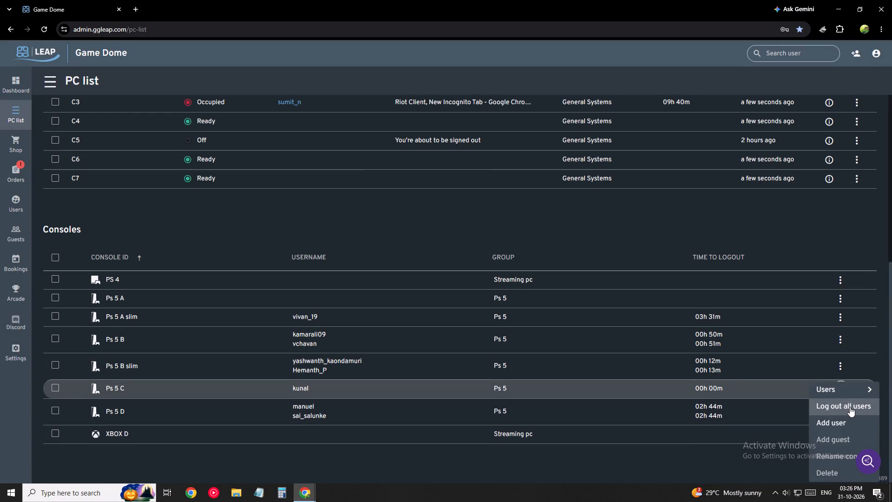
click(850, 407)
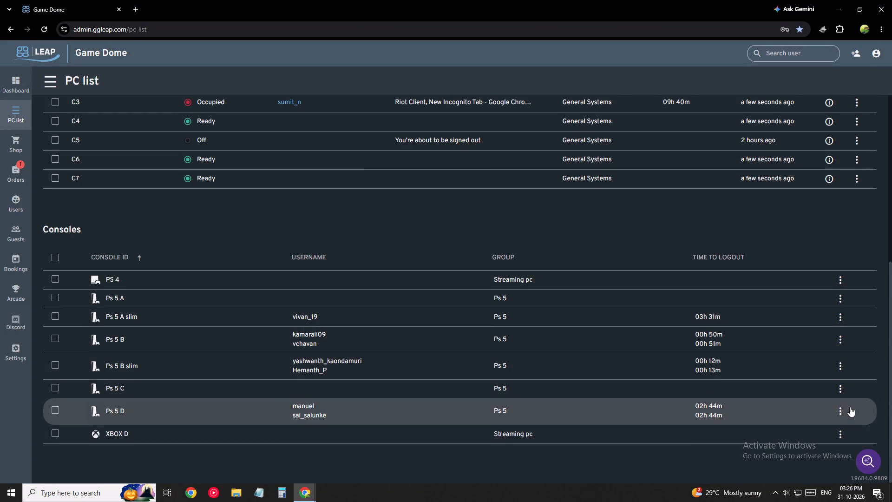
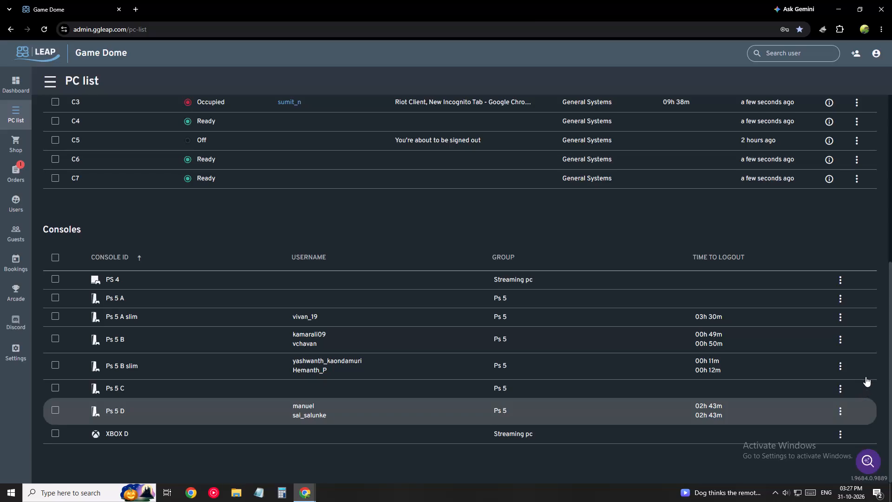
Start a shop order for the user logged in on PC A1 and add one PC 3 hr pass to it.
scroll(866, 360, up, 8)
scroll(302, 323, up, 1)
scroll(298, 322, down, 1)
scroll(294, 321, up, 1)
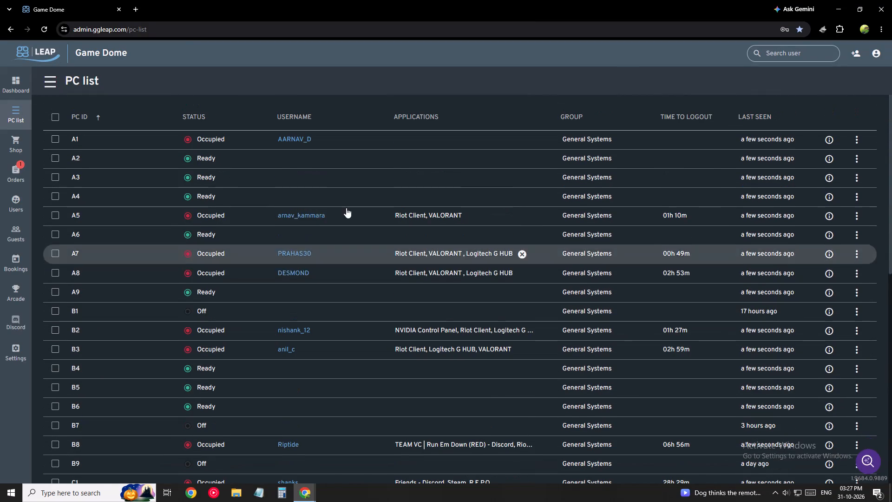
click(294, 134)
click(319, 144)
click(290, 139)
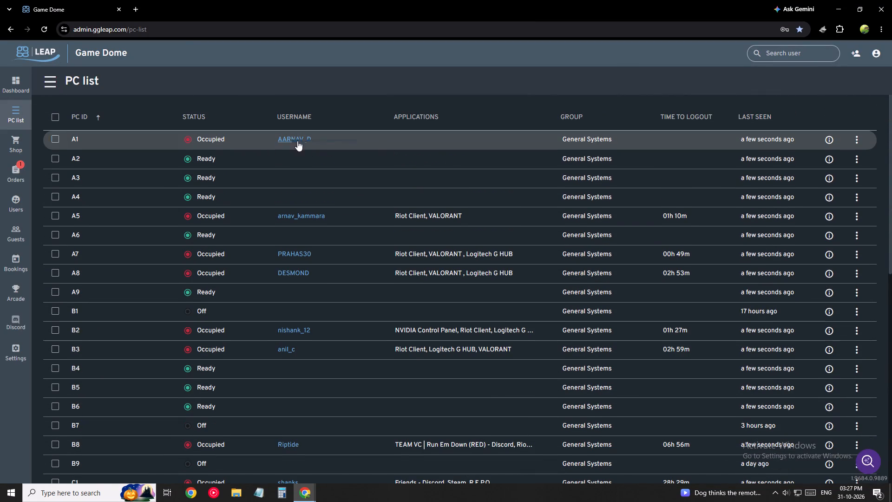
click(323, 153)
click(722, 449)
click(719, 447)
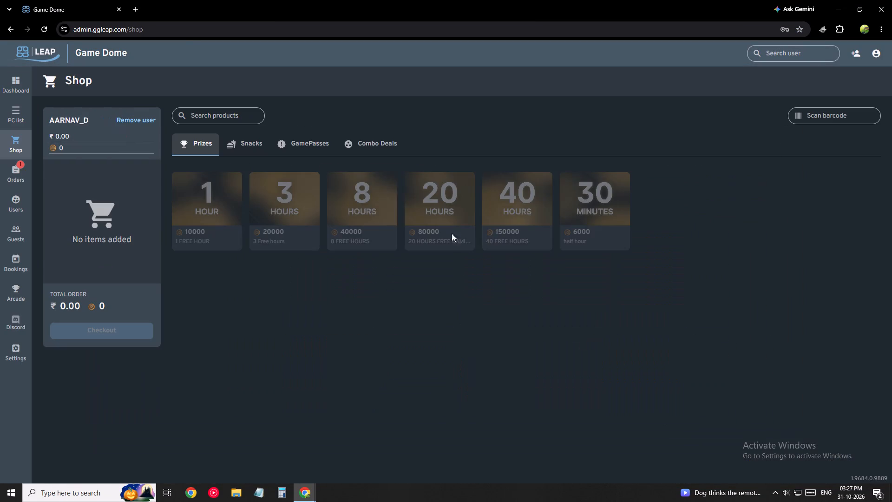
click(310, 152)
click(249, 167)
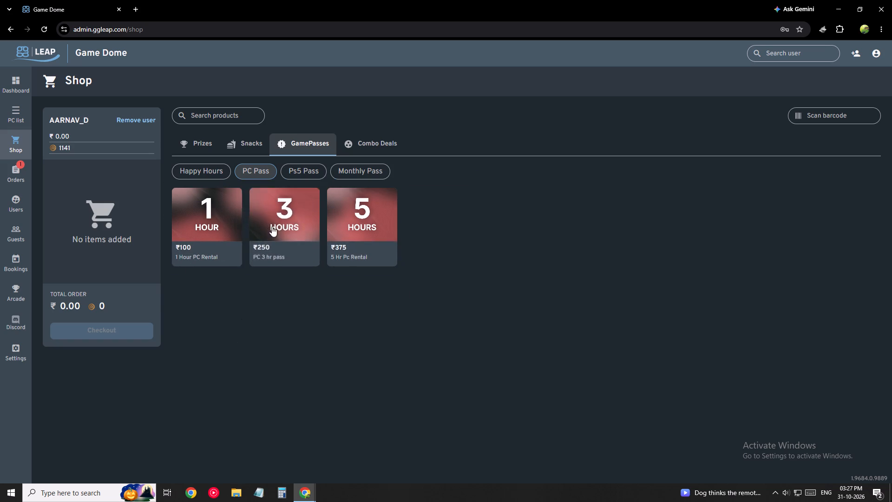
drag(272, 208, 73, 248)
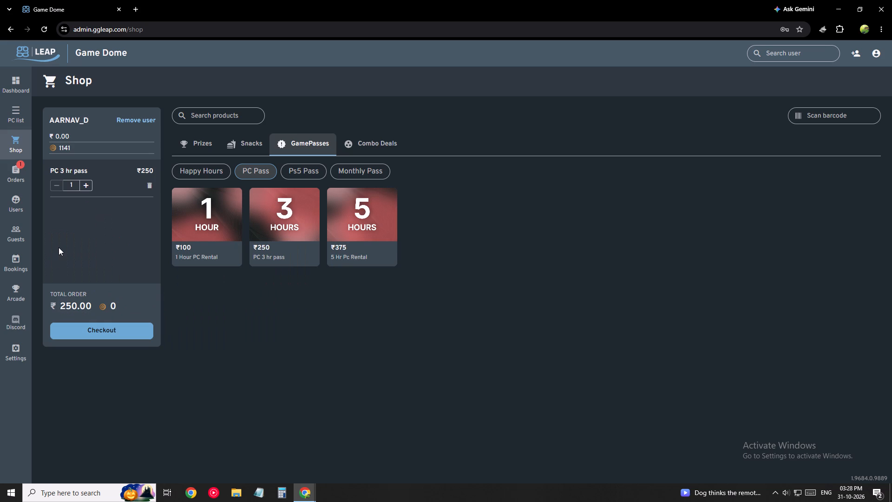
Check out the order and charge the full ₹250 by credit card.
click(101, 331)
click(229, 246)
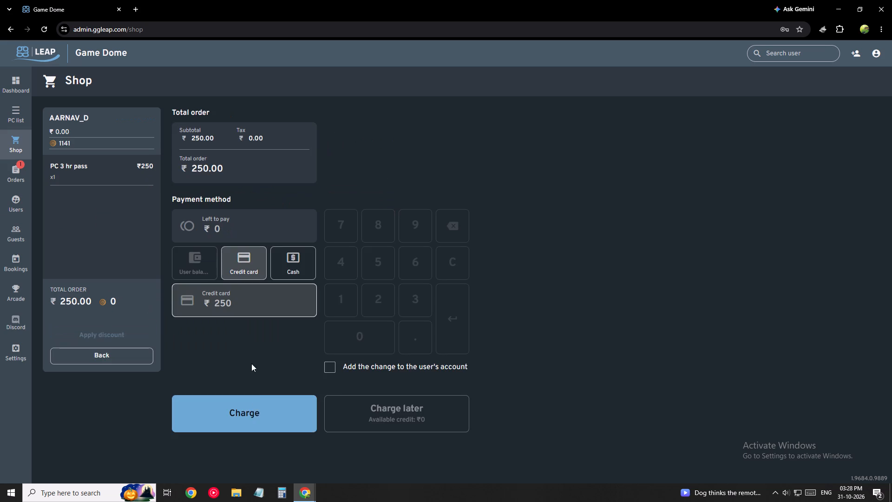
click(256, 402)
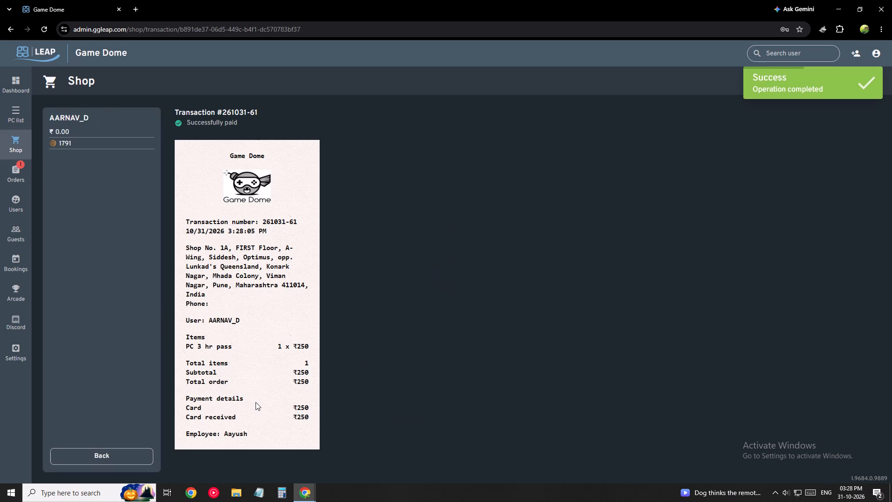